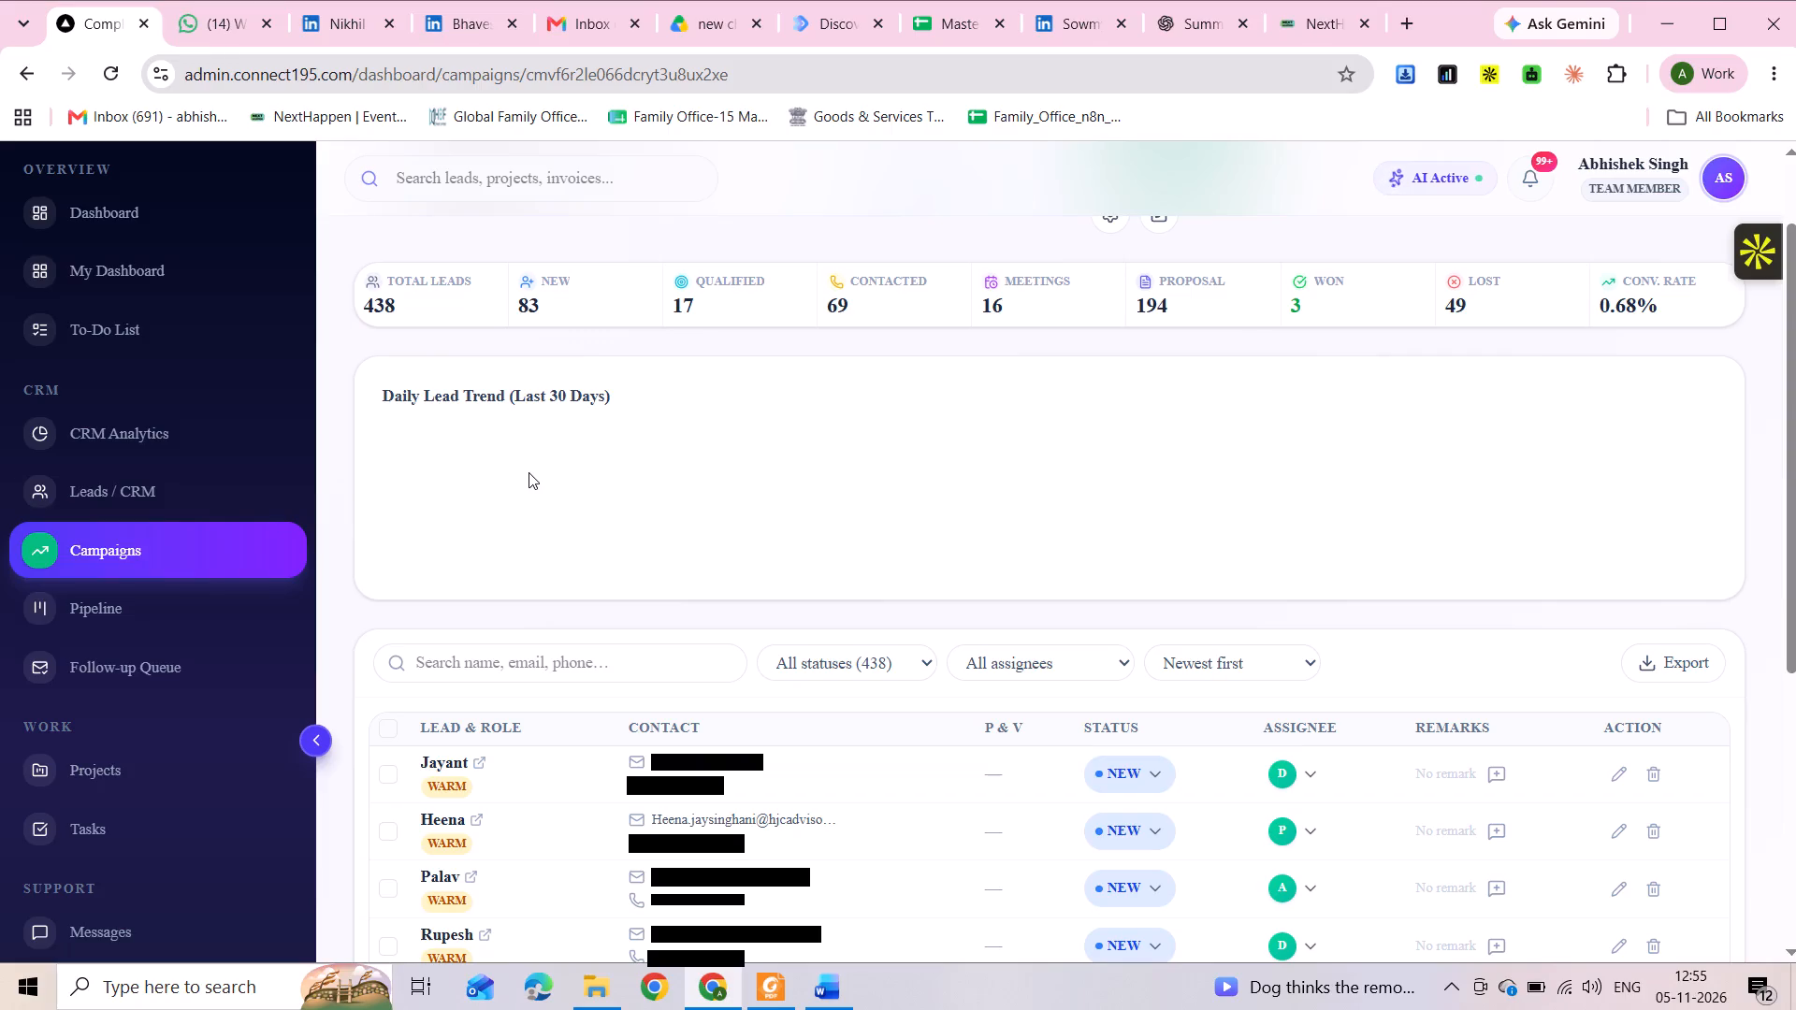
Search the campaign's leads for "Vicky" and open the matching lead's record.
click(457, 675)
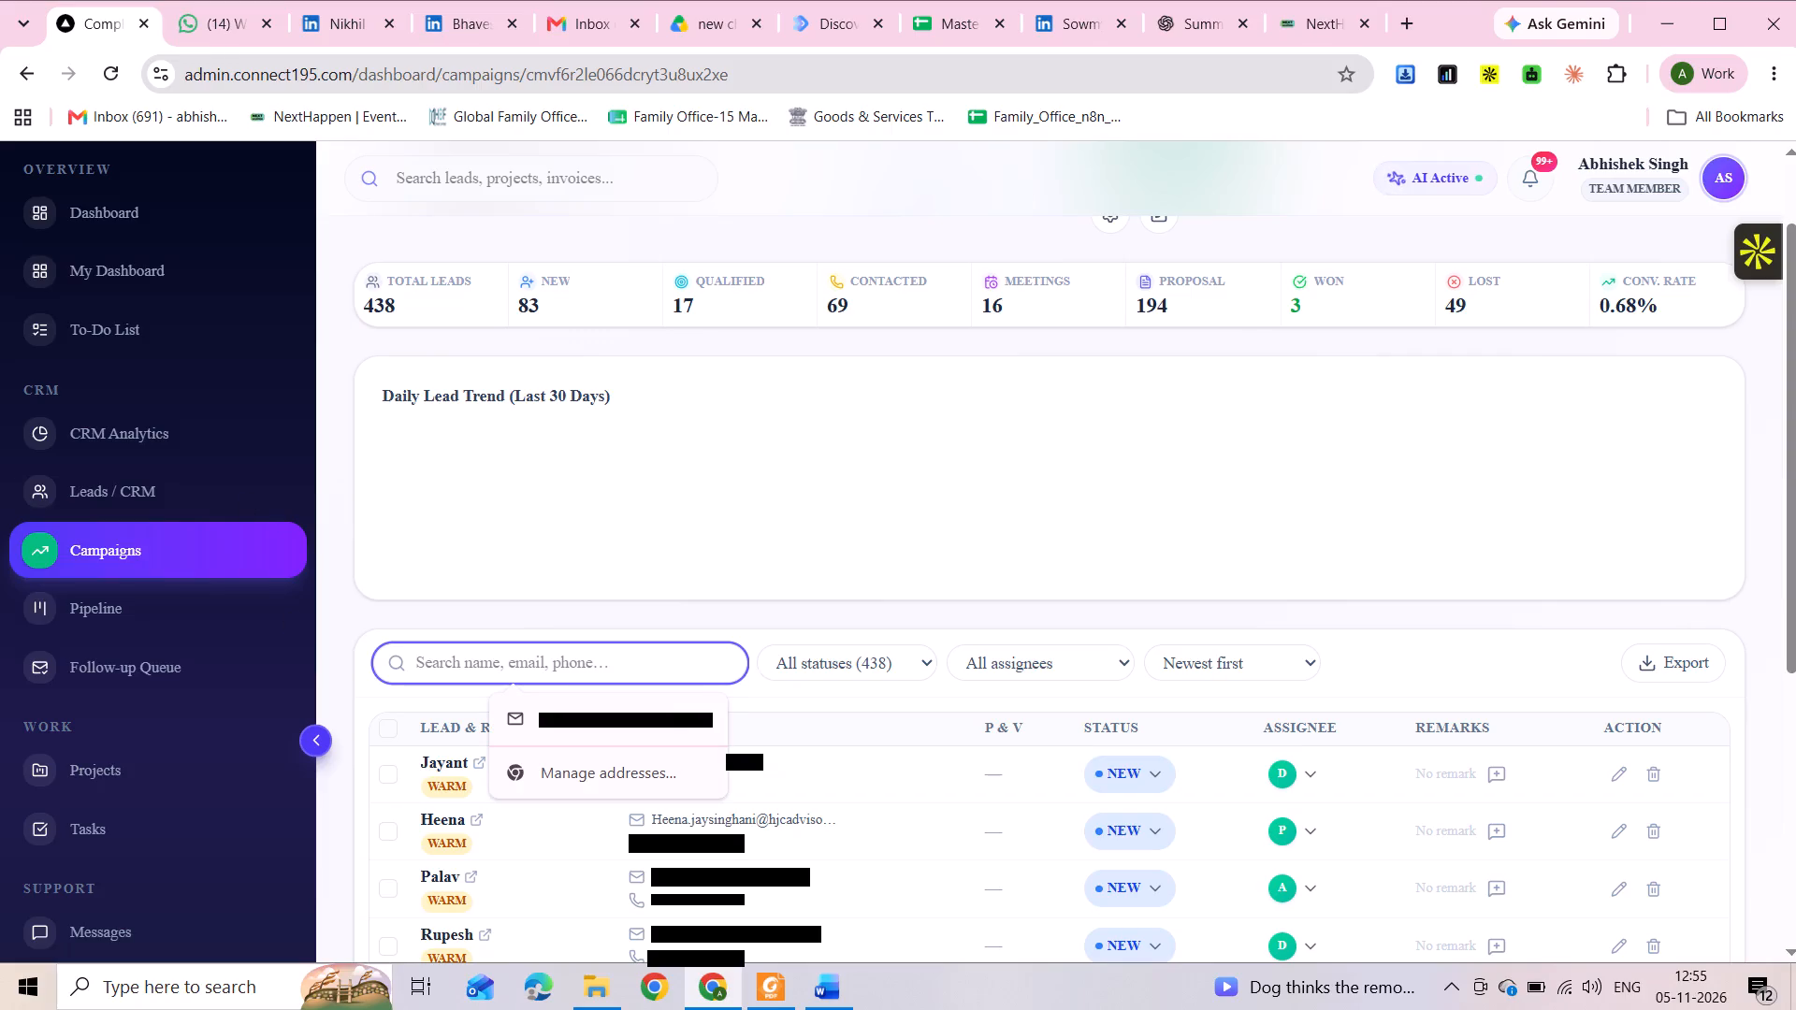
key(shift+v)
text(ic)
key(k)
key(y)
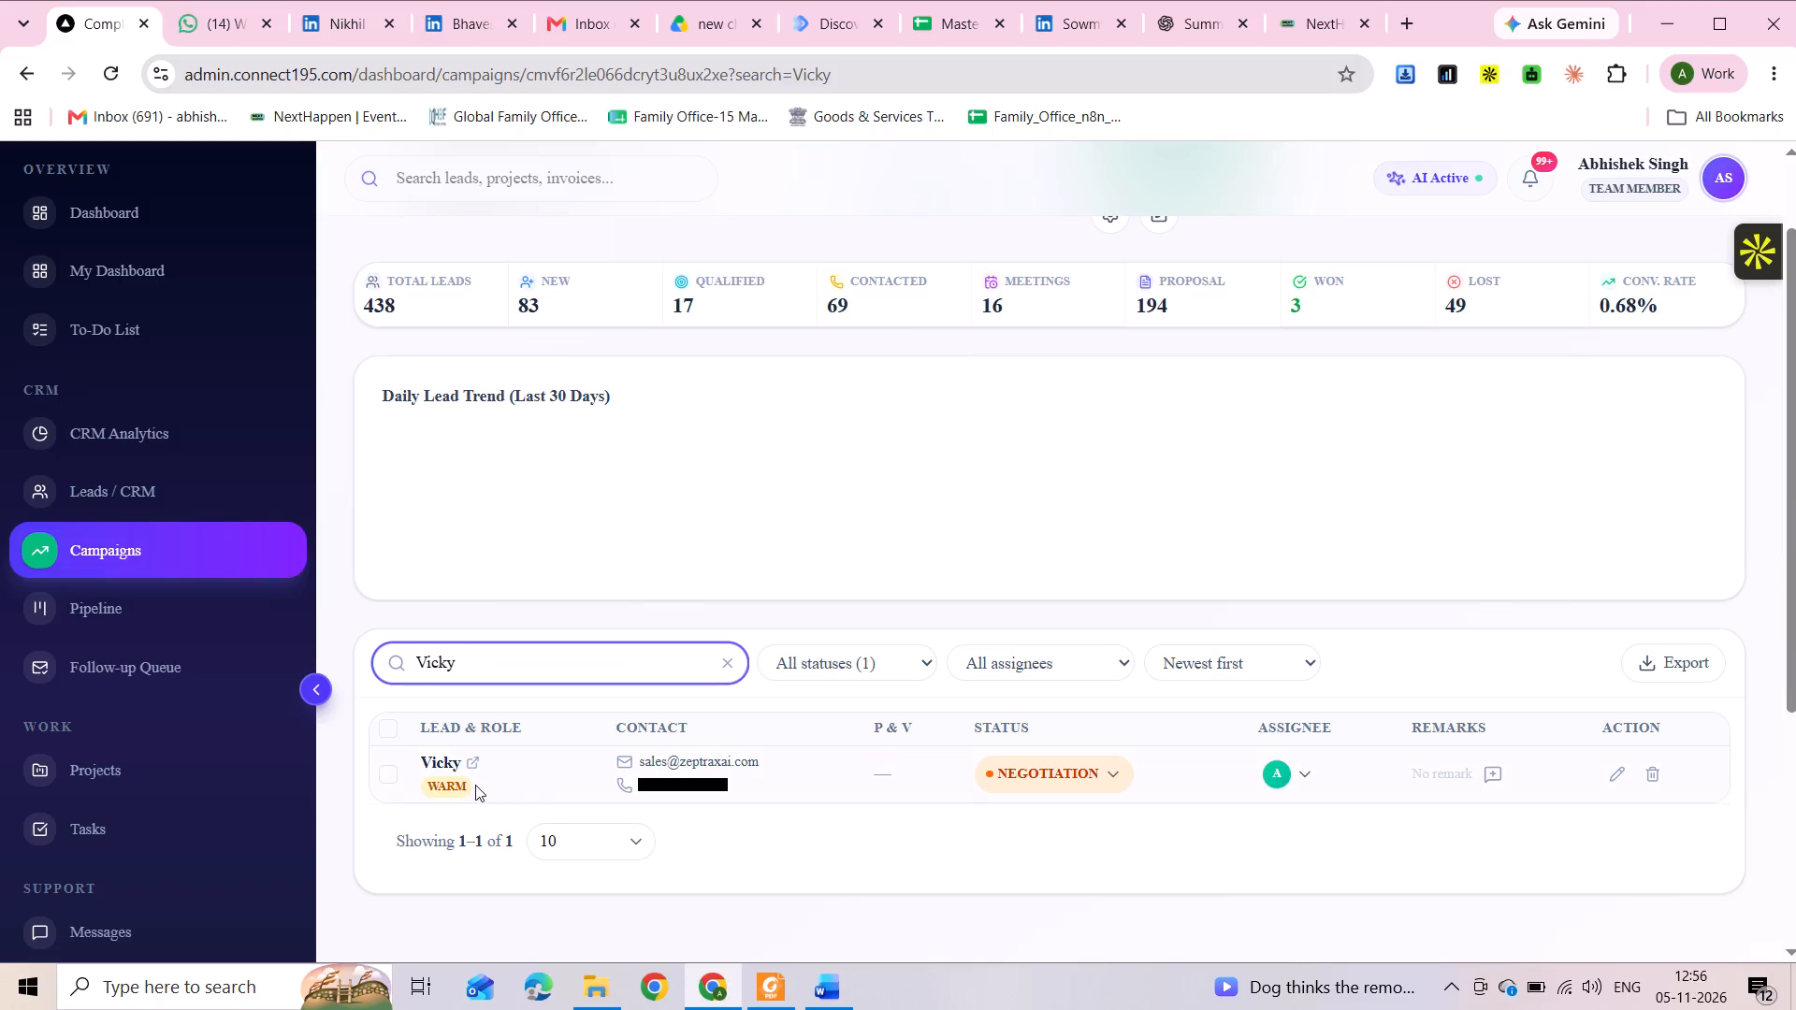
click(461, 764)
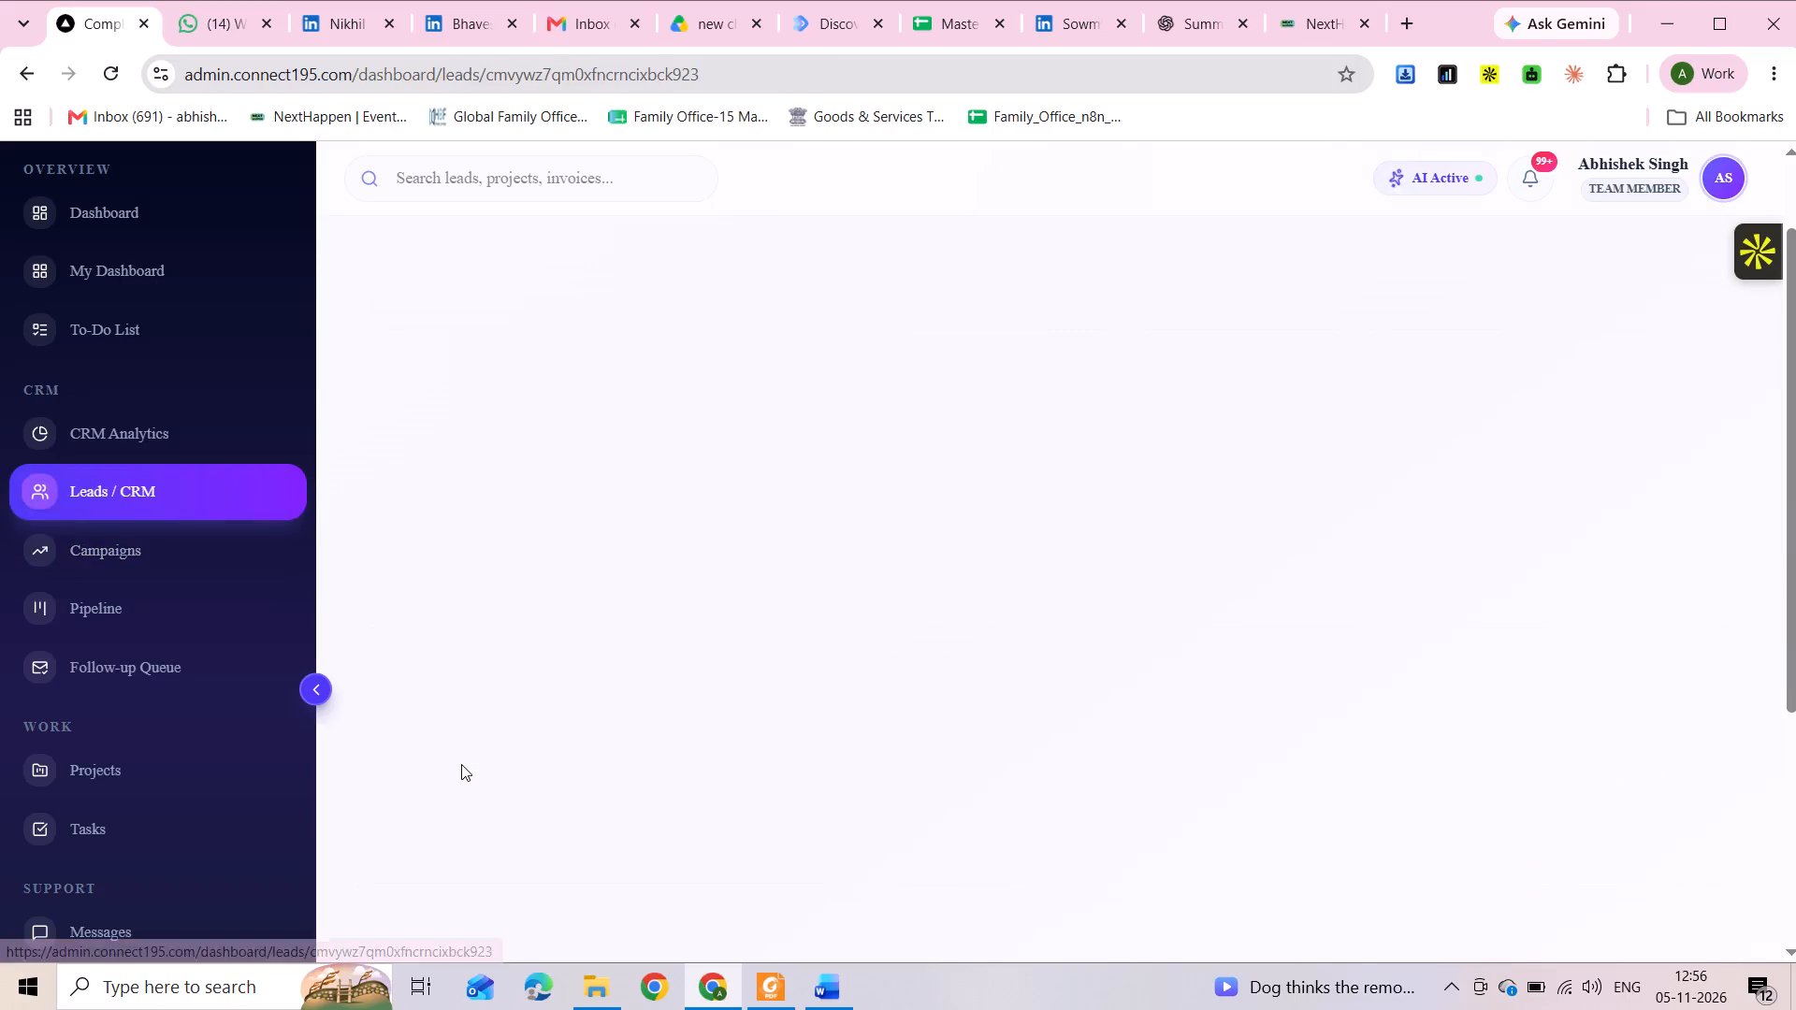
Examine Vicky's lead record, including the activity timeline, discussion notes, custom fields and company details.
scroll(775, 687, down, 10)
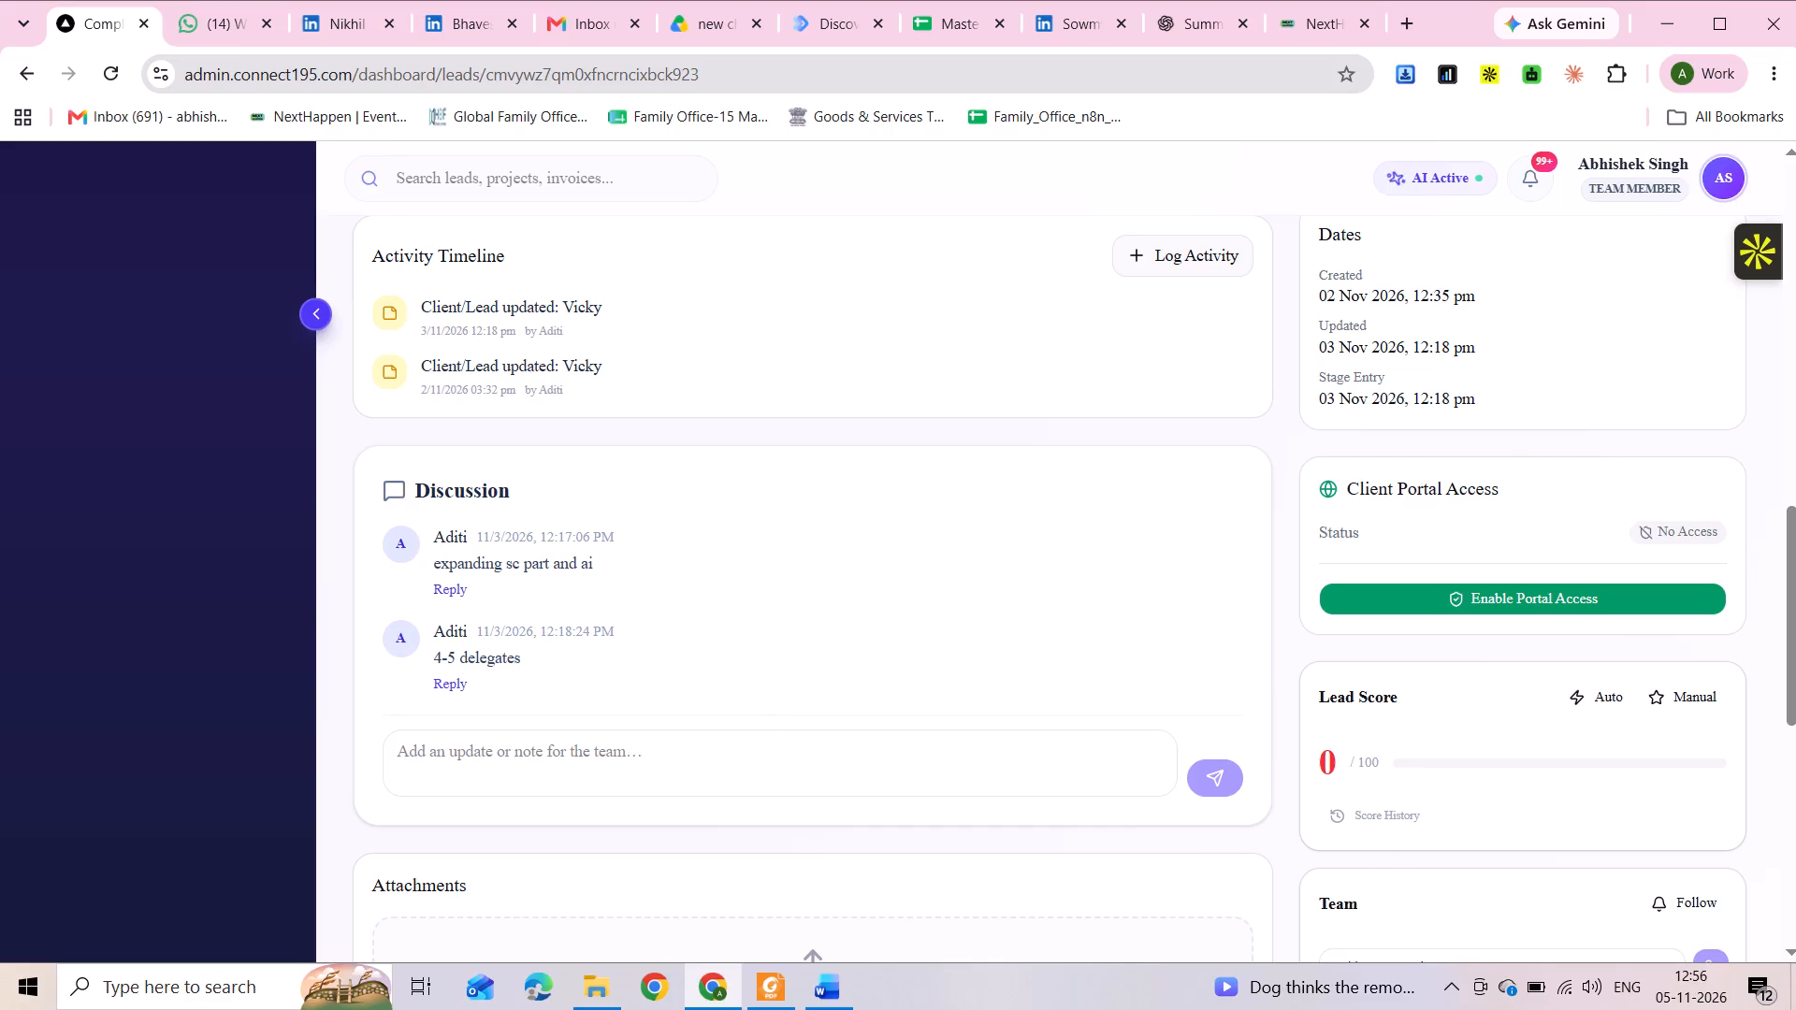
scroll(518, 716, up, 9)
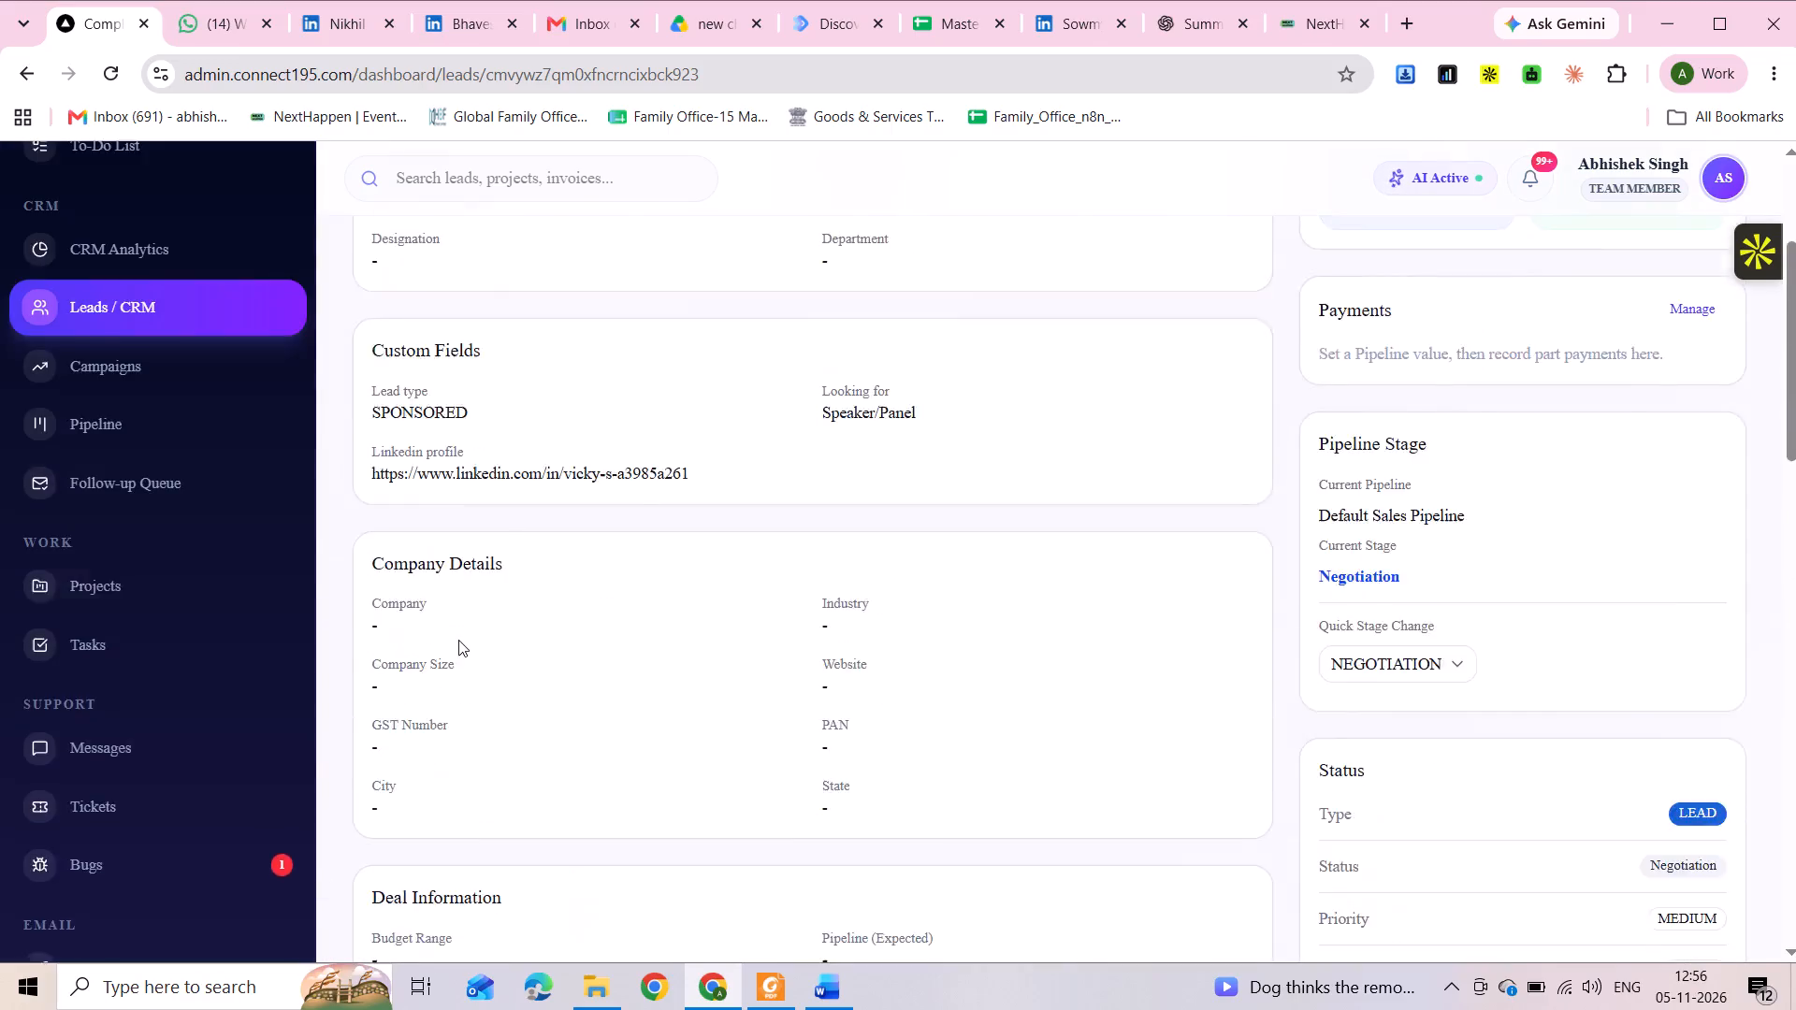
scroll(452, 645, up, 5)
Copy the lead's email address from the Contact Information section.
click(526, 433)
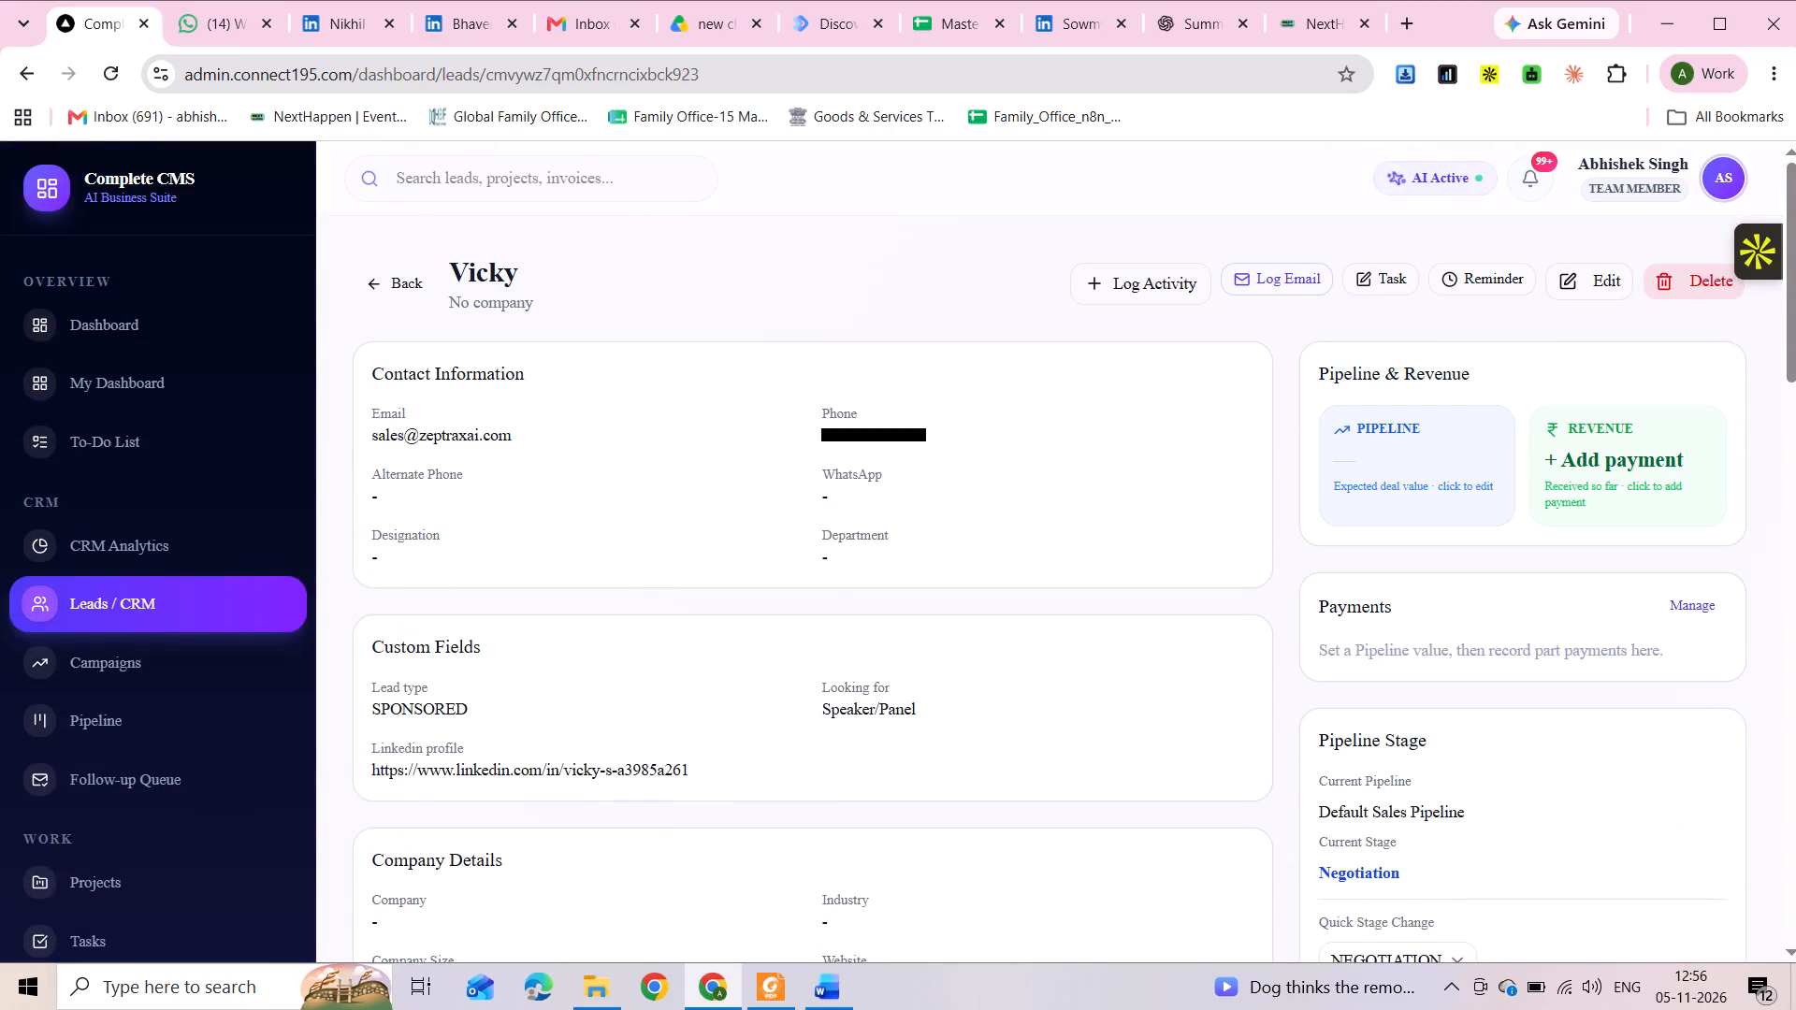
click(390, 433)
click(529, 439)
click(426, 425)
click(517, 435)
drag(517, 435, 369, 450)
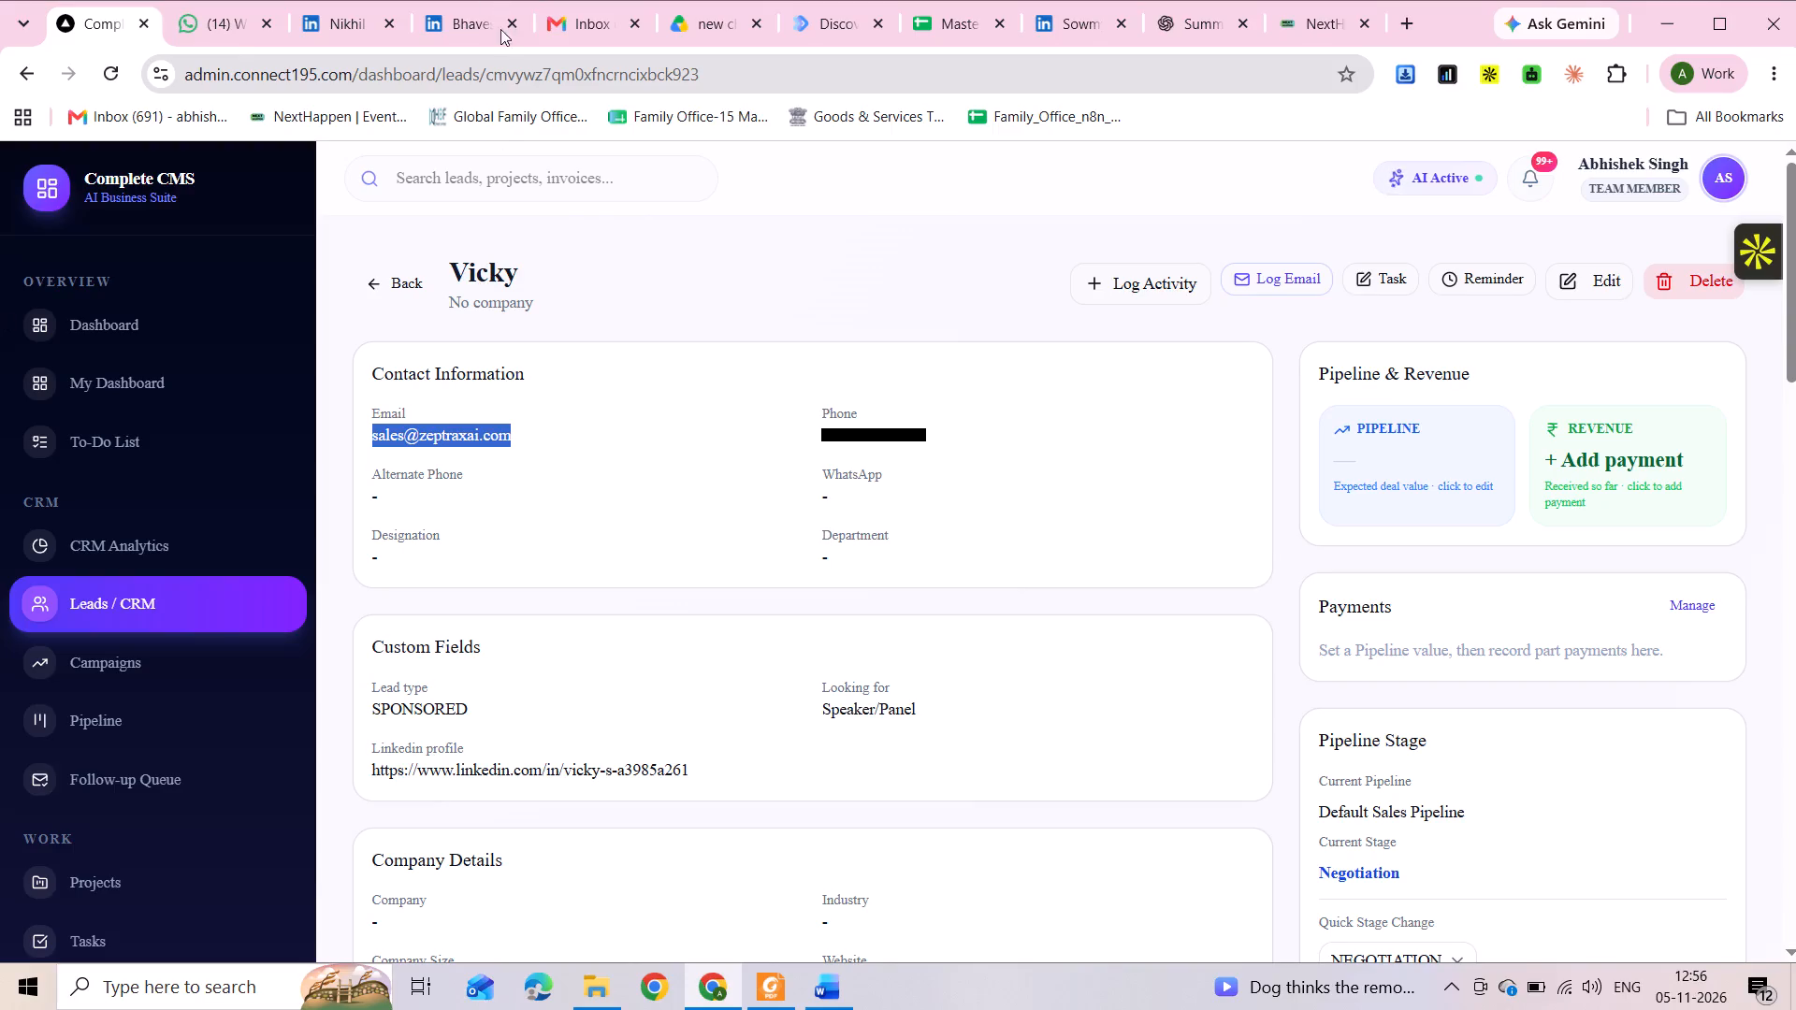
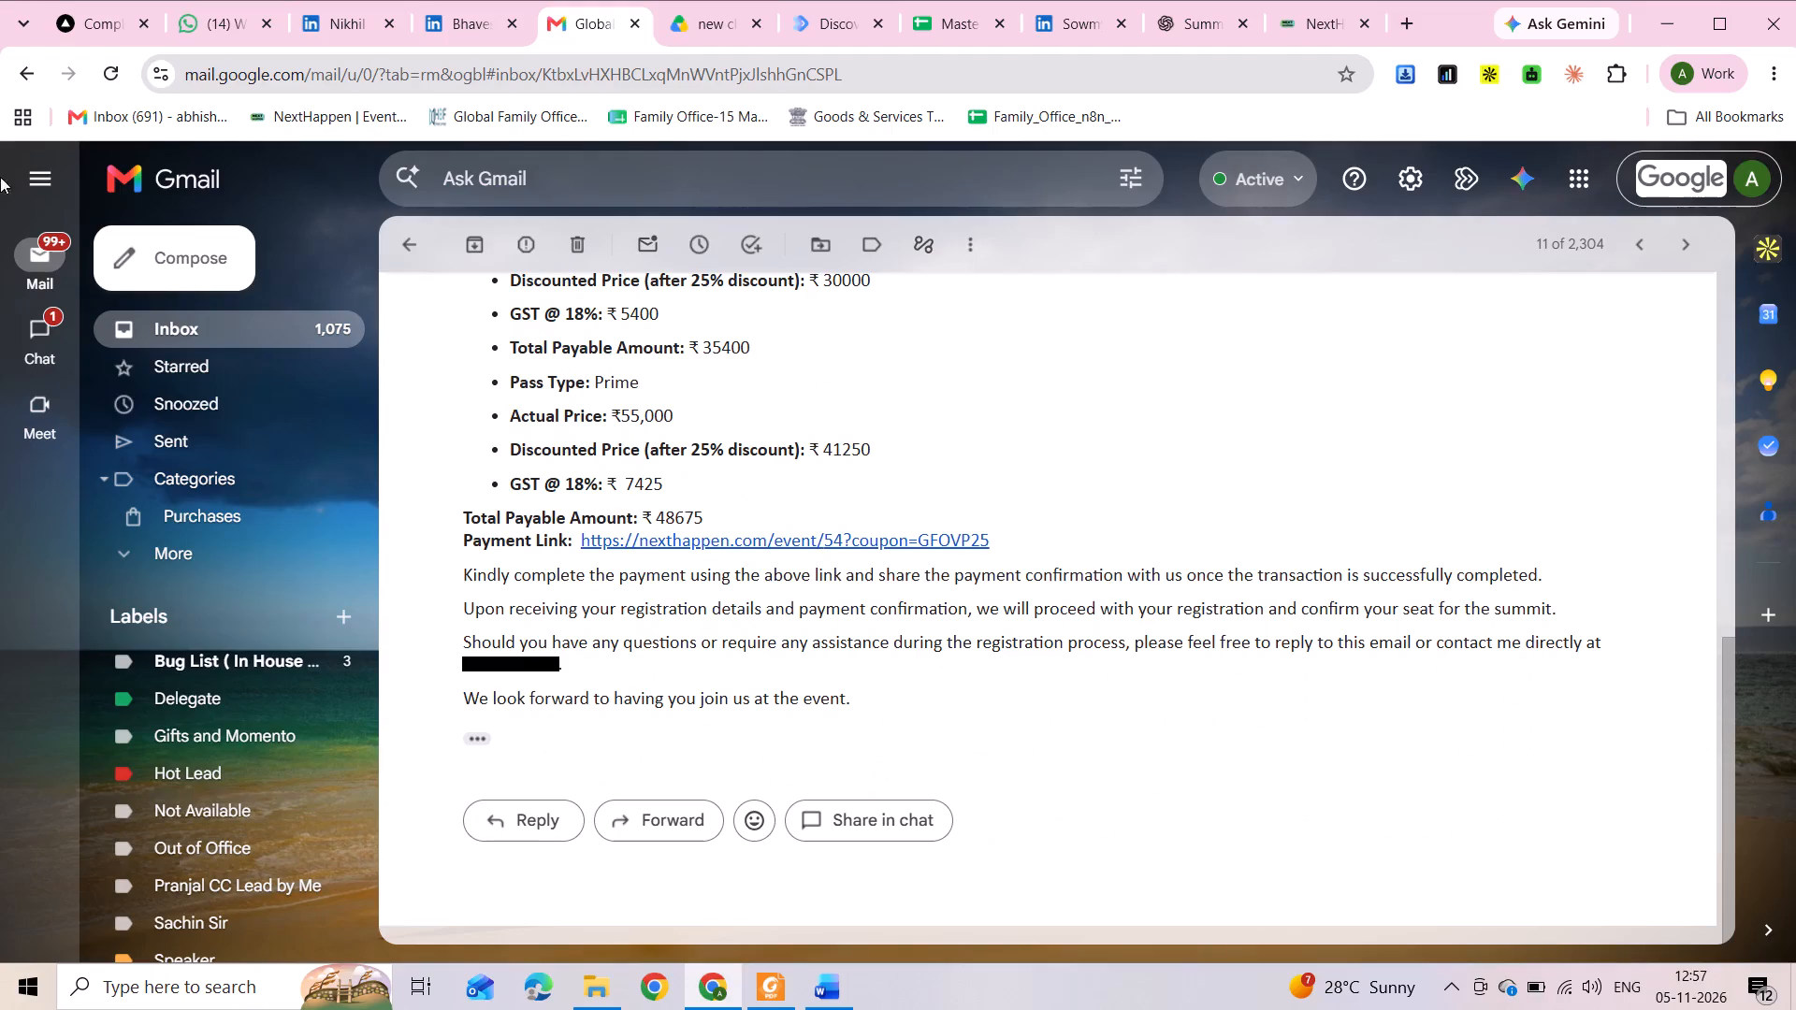
Switch from the Gmail message back to Vicky's lead record in Complete CMS and clear the text selection there.
click(90, 6)
click(92, 7)
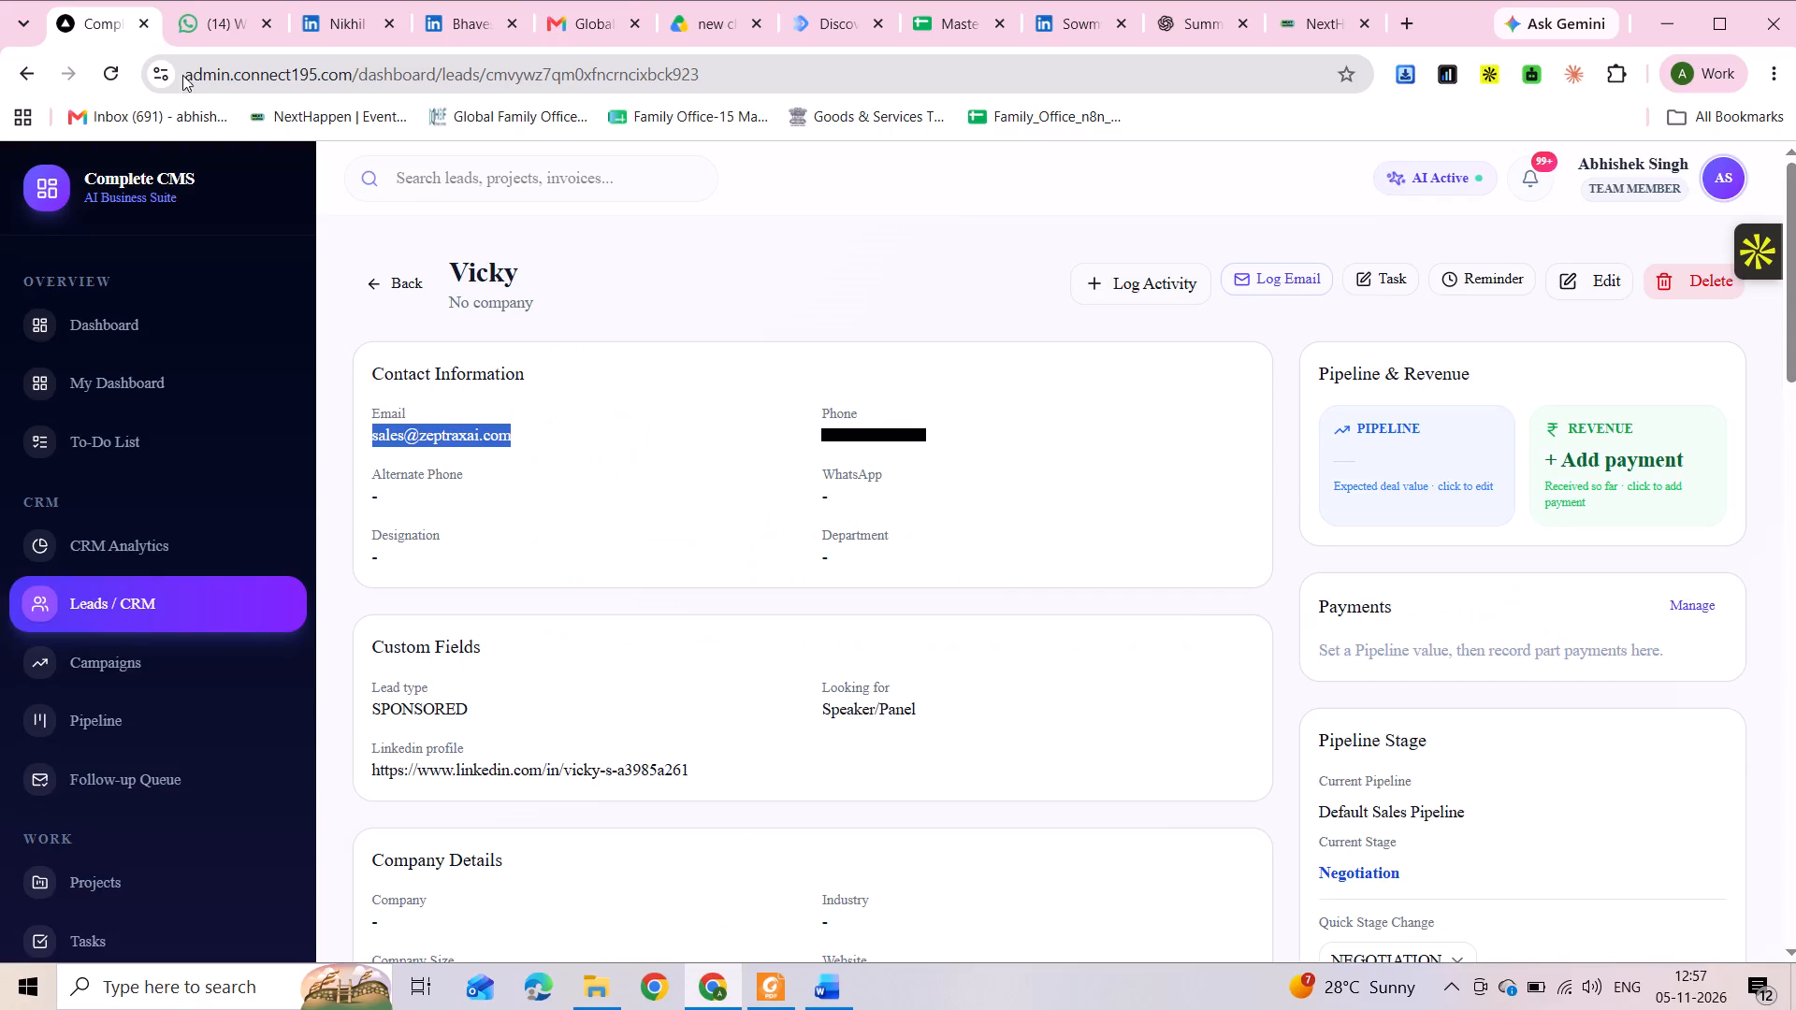
click(727, 463)
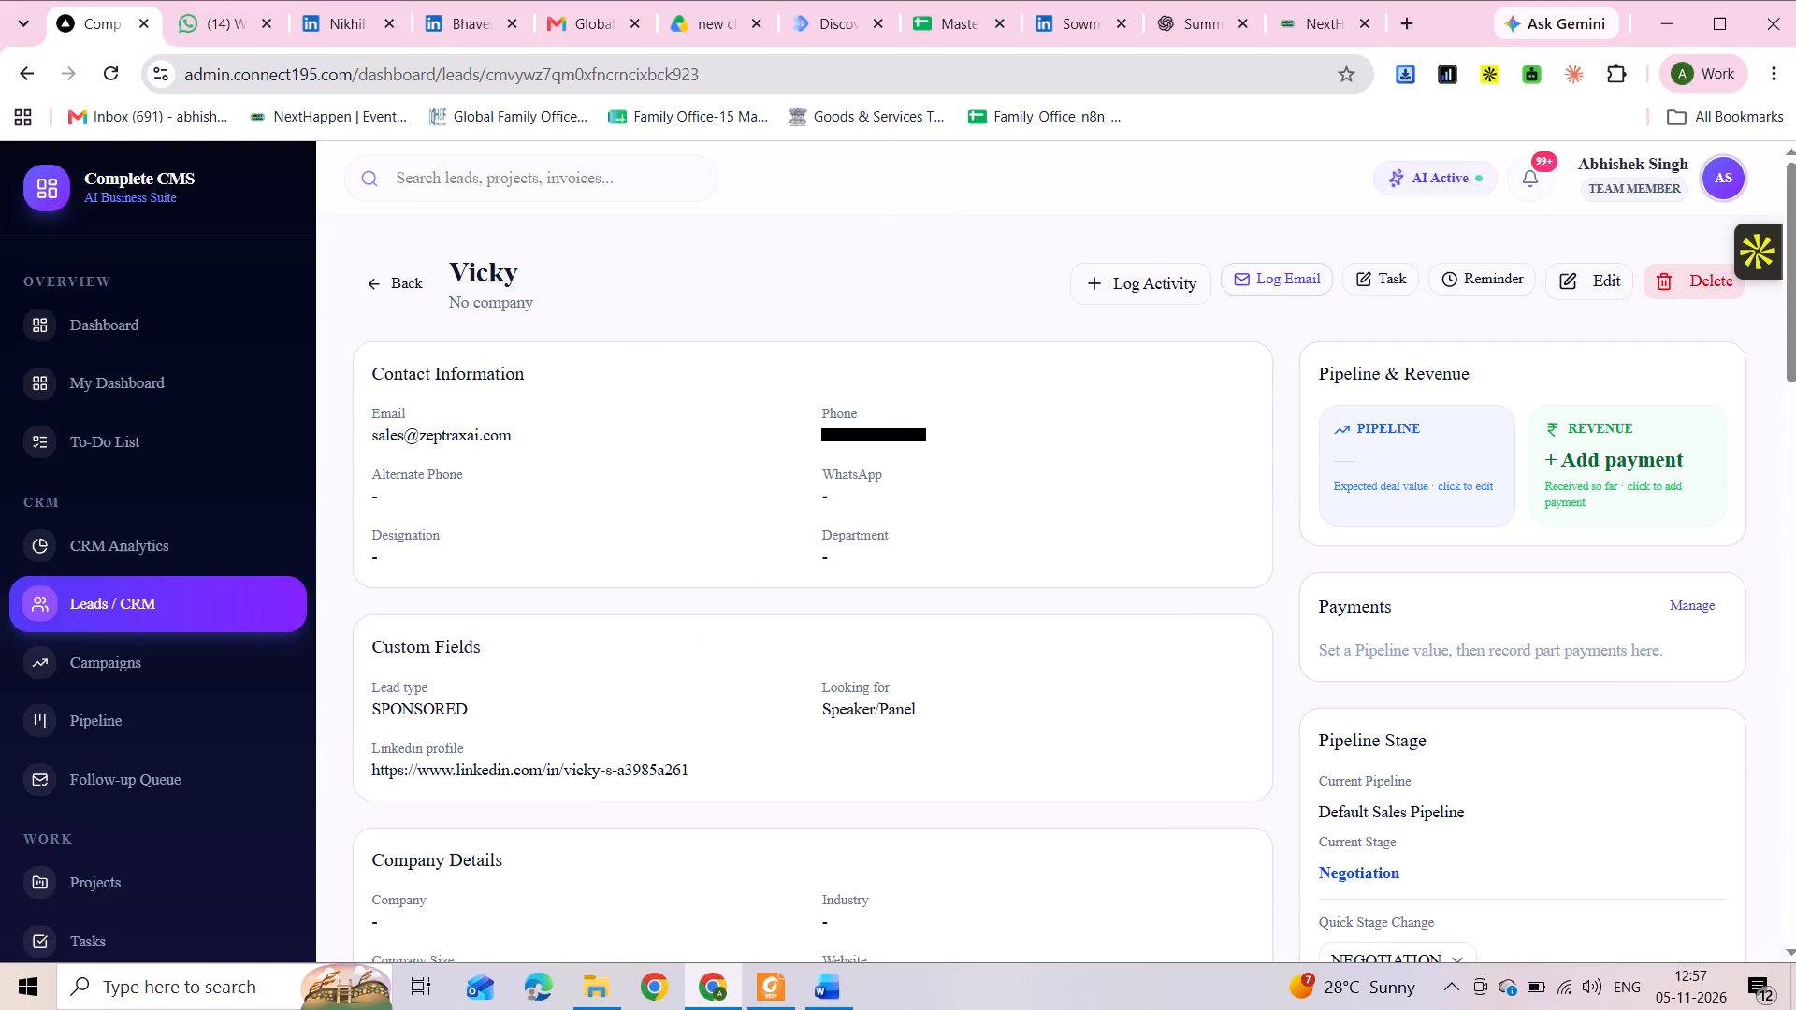
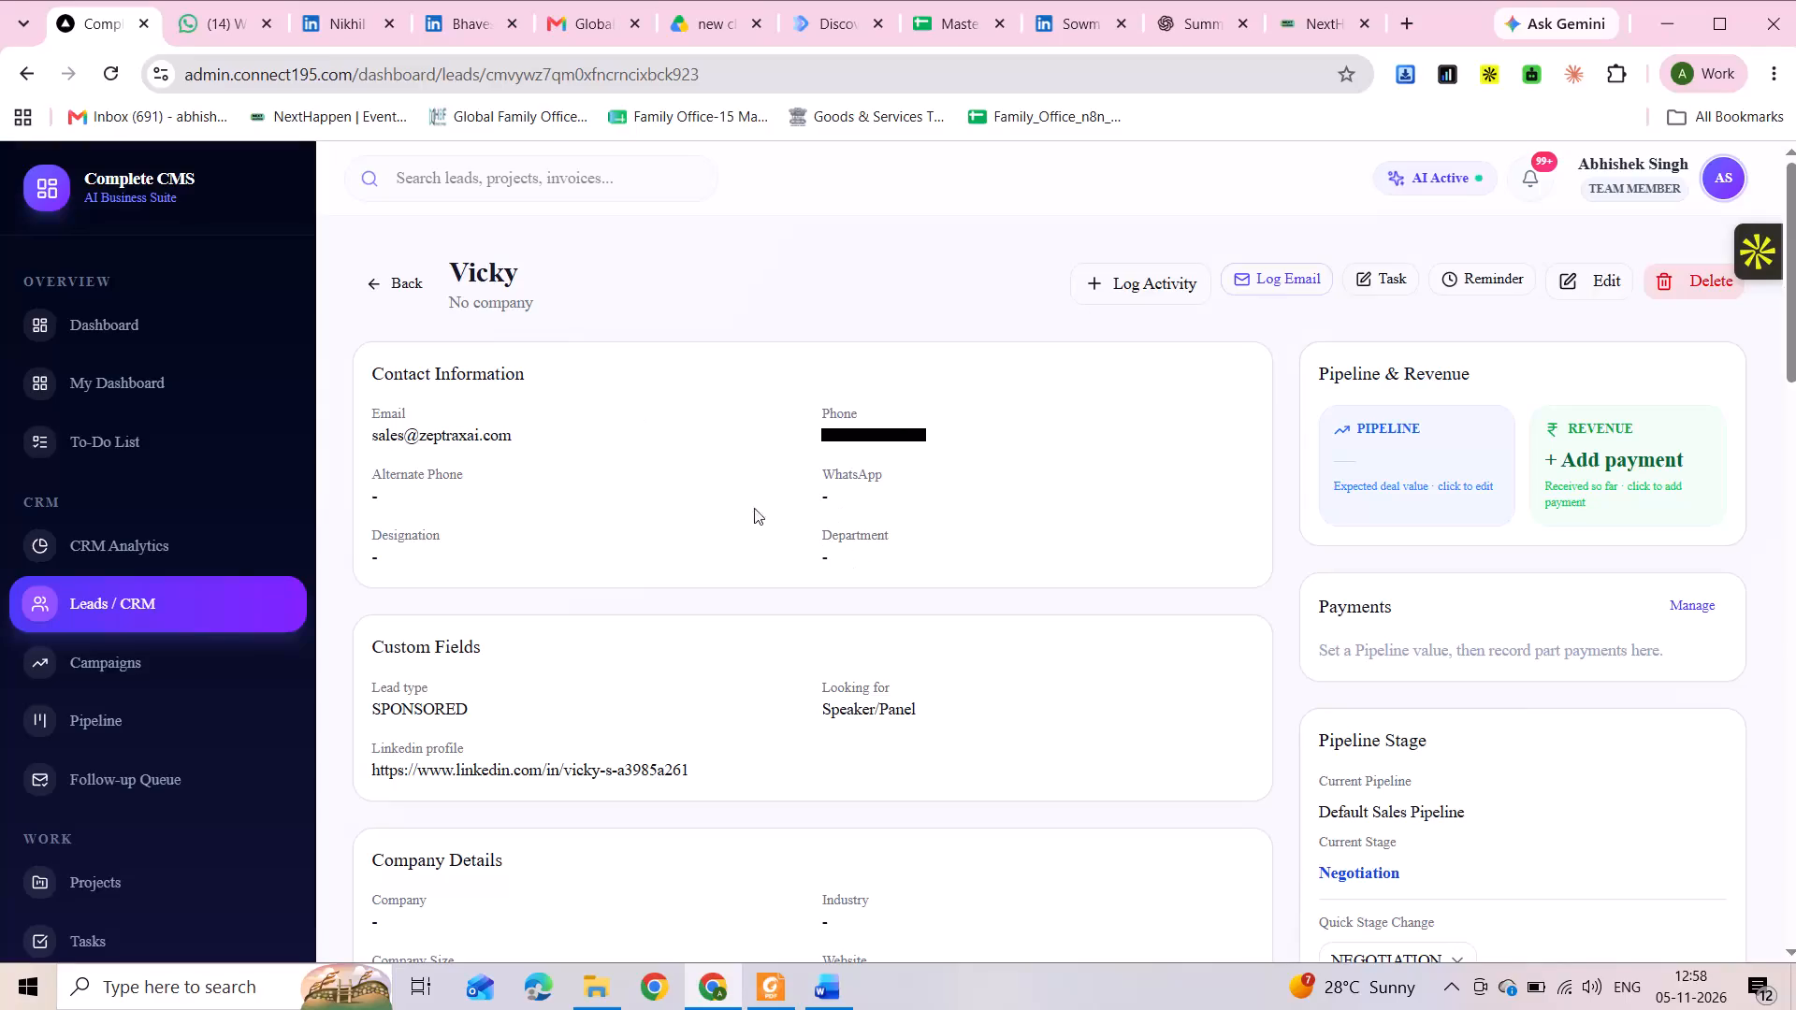
Return to the campaign's leads, clear the name search, and filter them by status New and the signed-in team member as assignee.
click(404, 280)
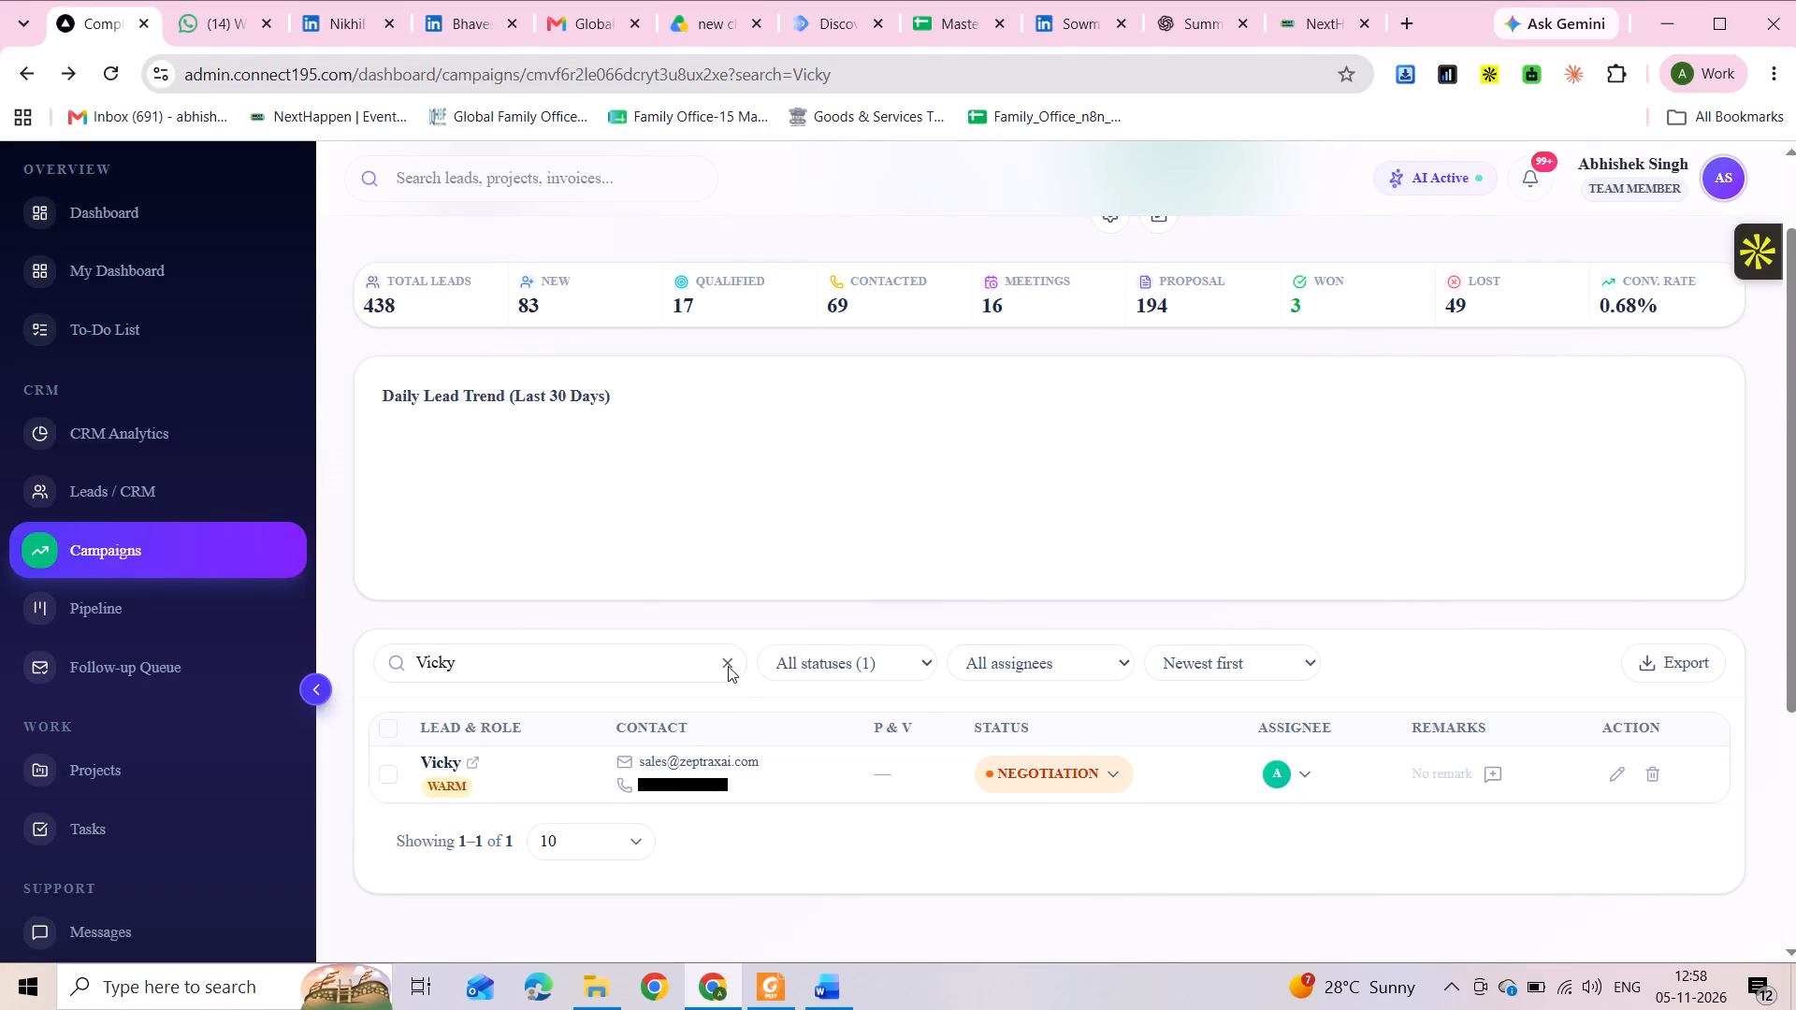
click(728, 666)
click(853, 654)
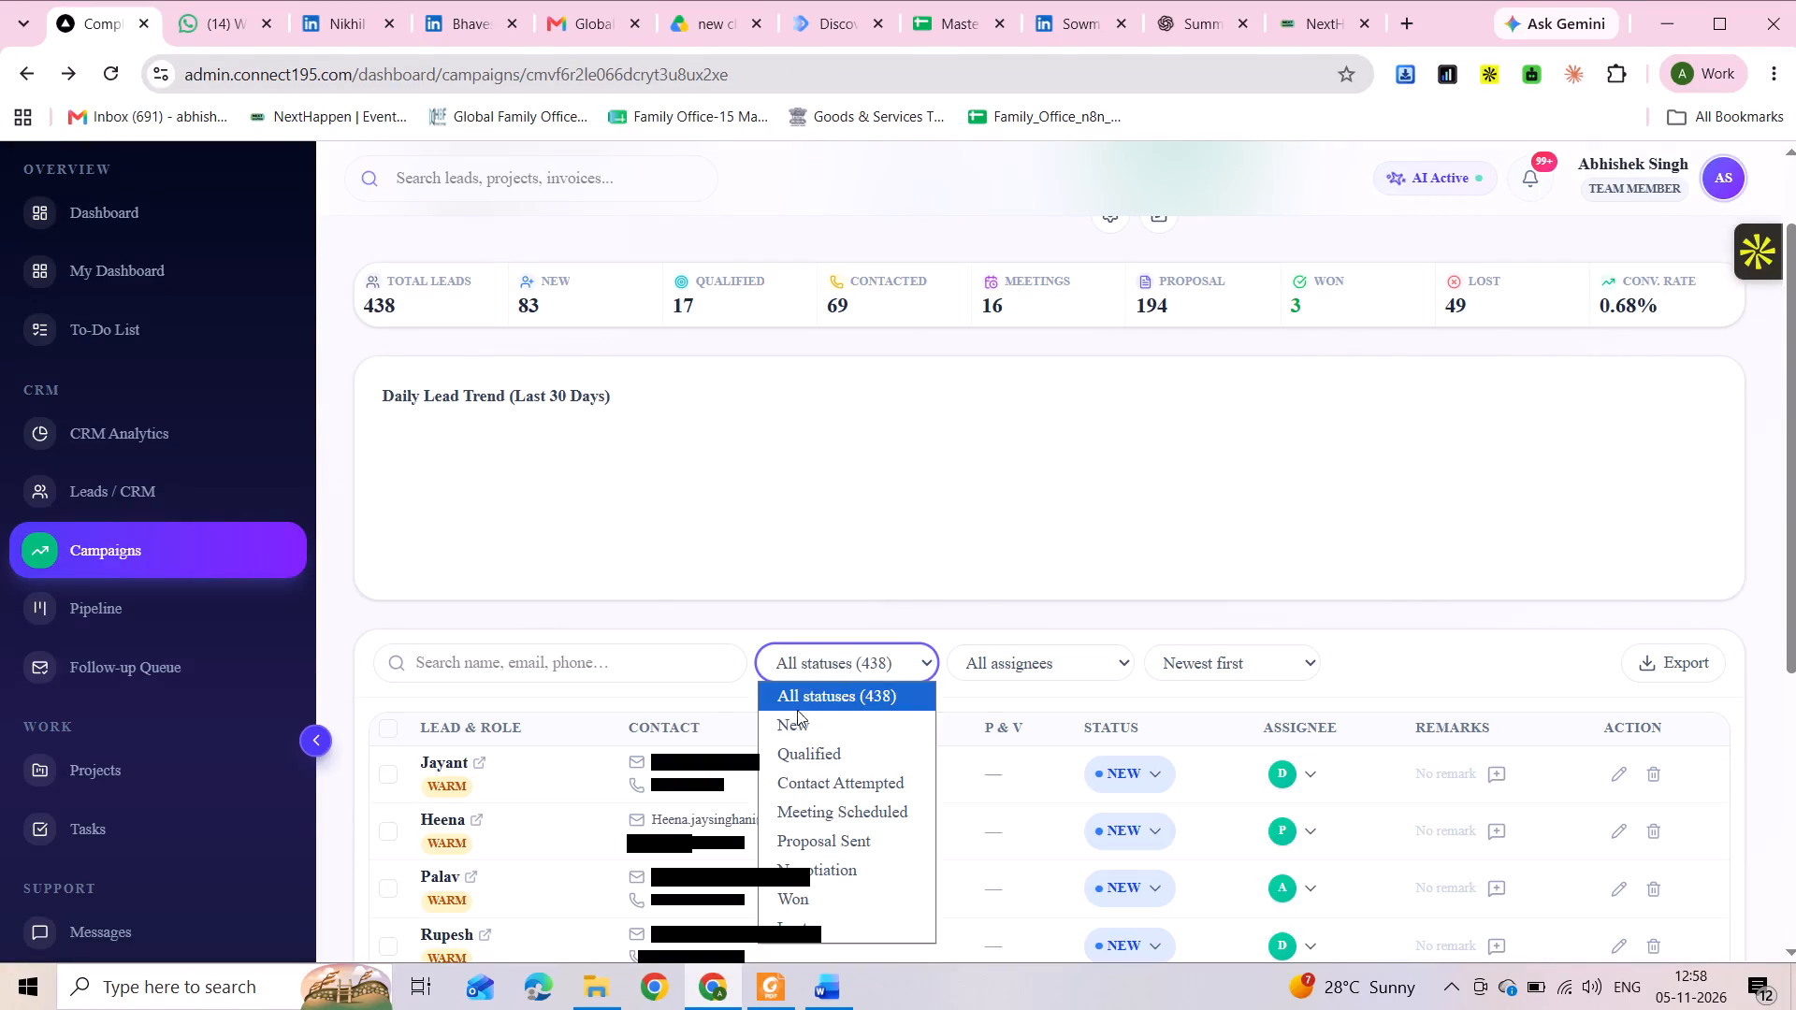
click(800, 714)
click(1038, 660)
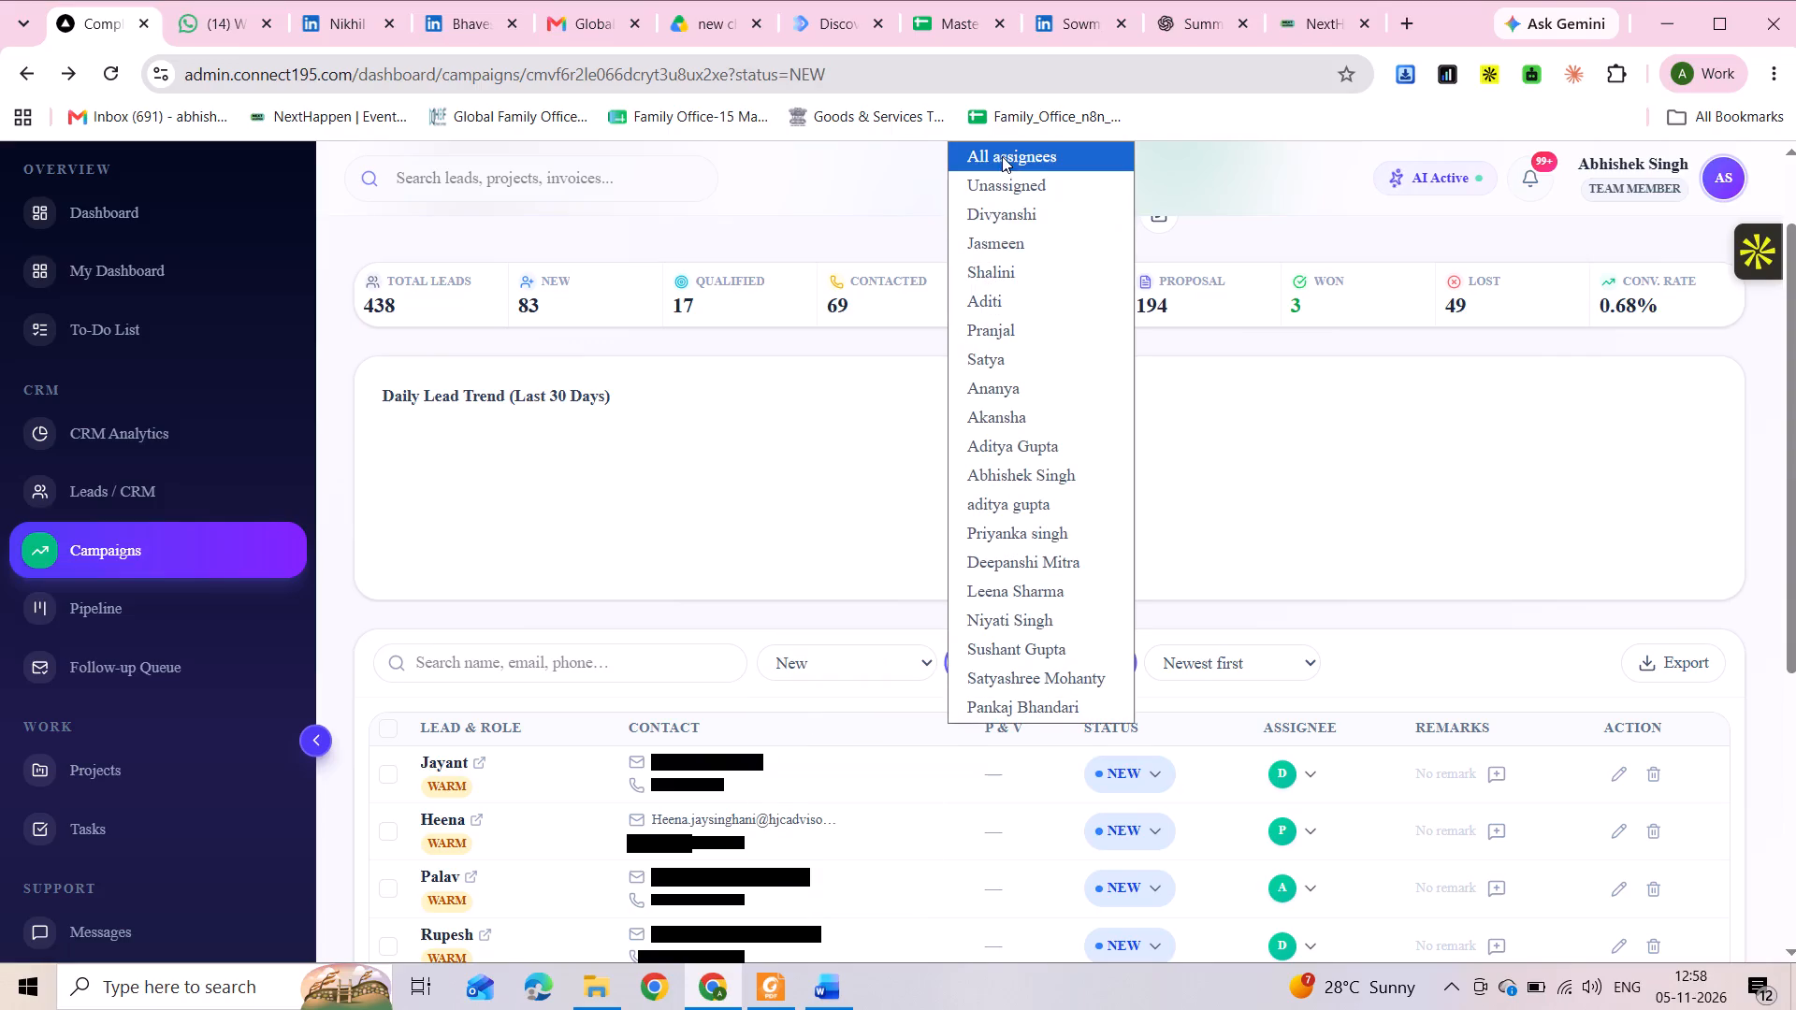
double_click(1015, 468)
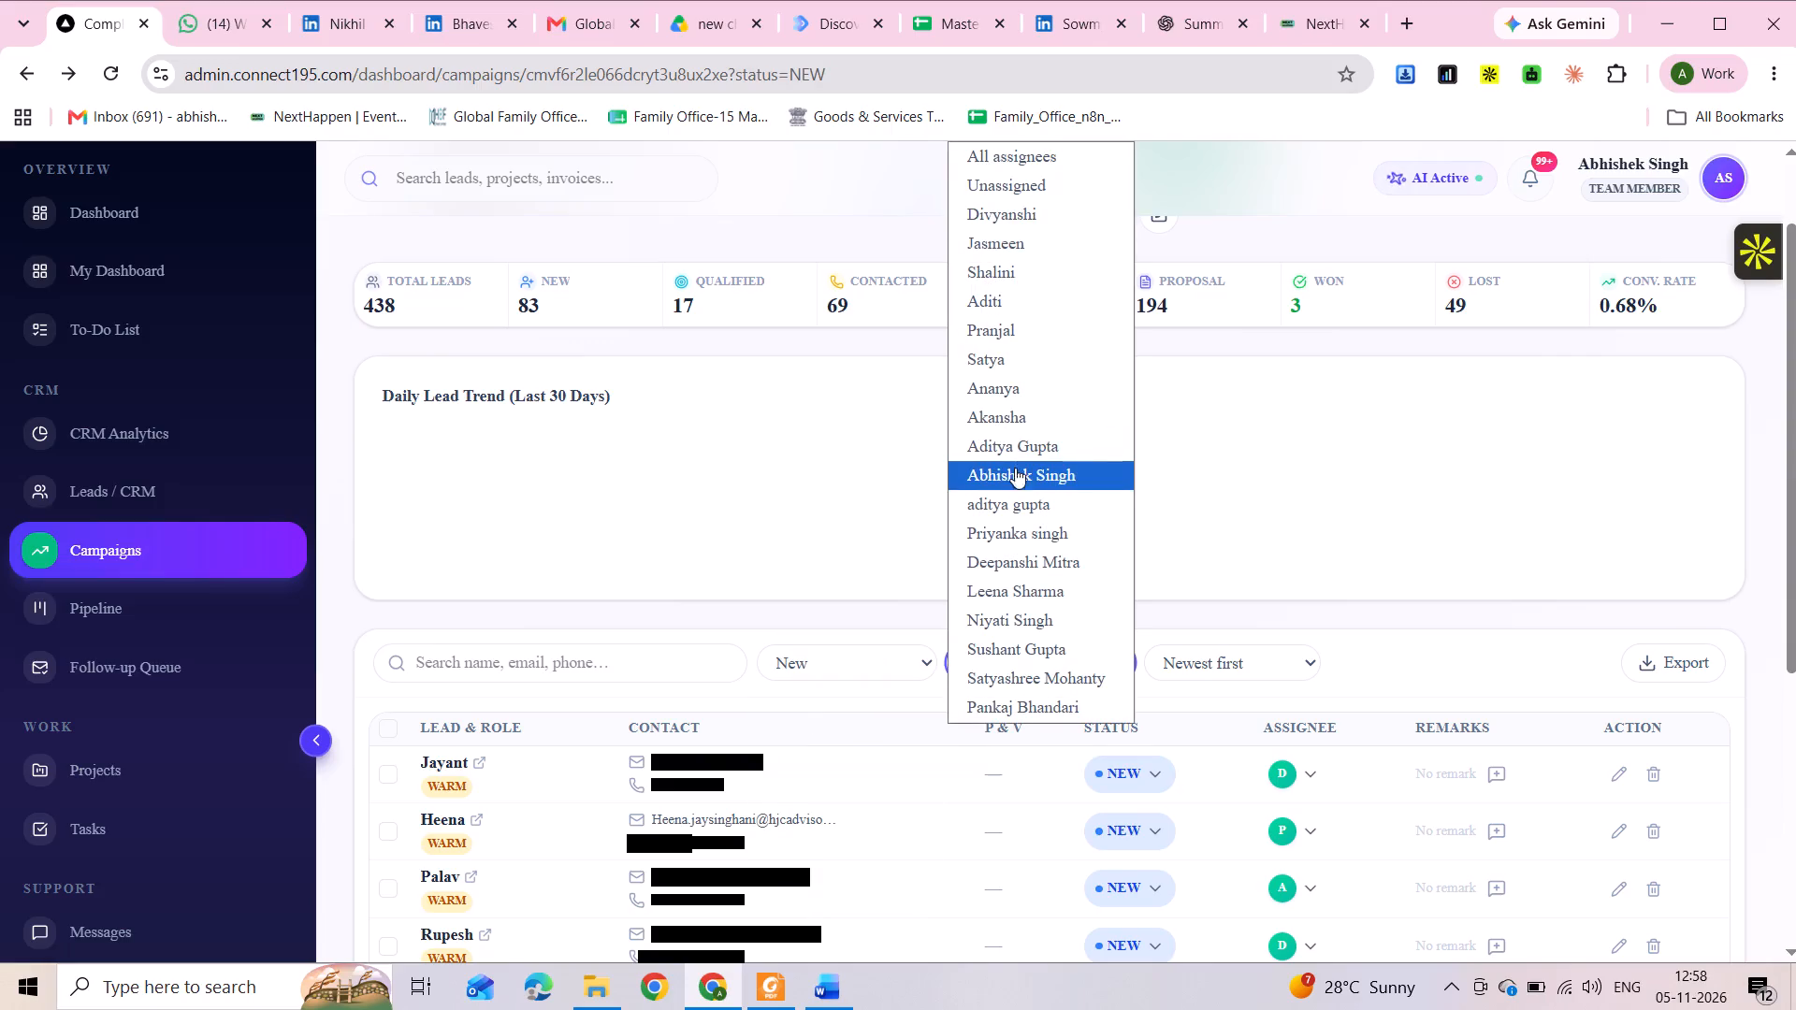
Open the details of the lead Ashish from the filtered campaign list.
scroll(880, 560, down, 4)
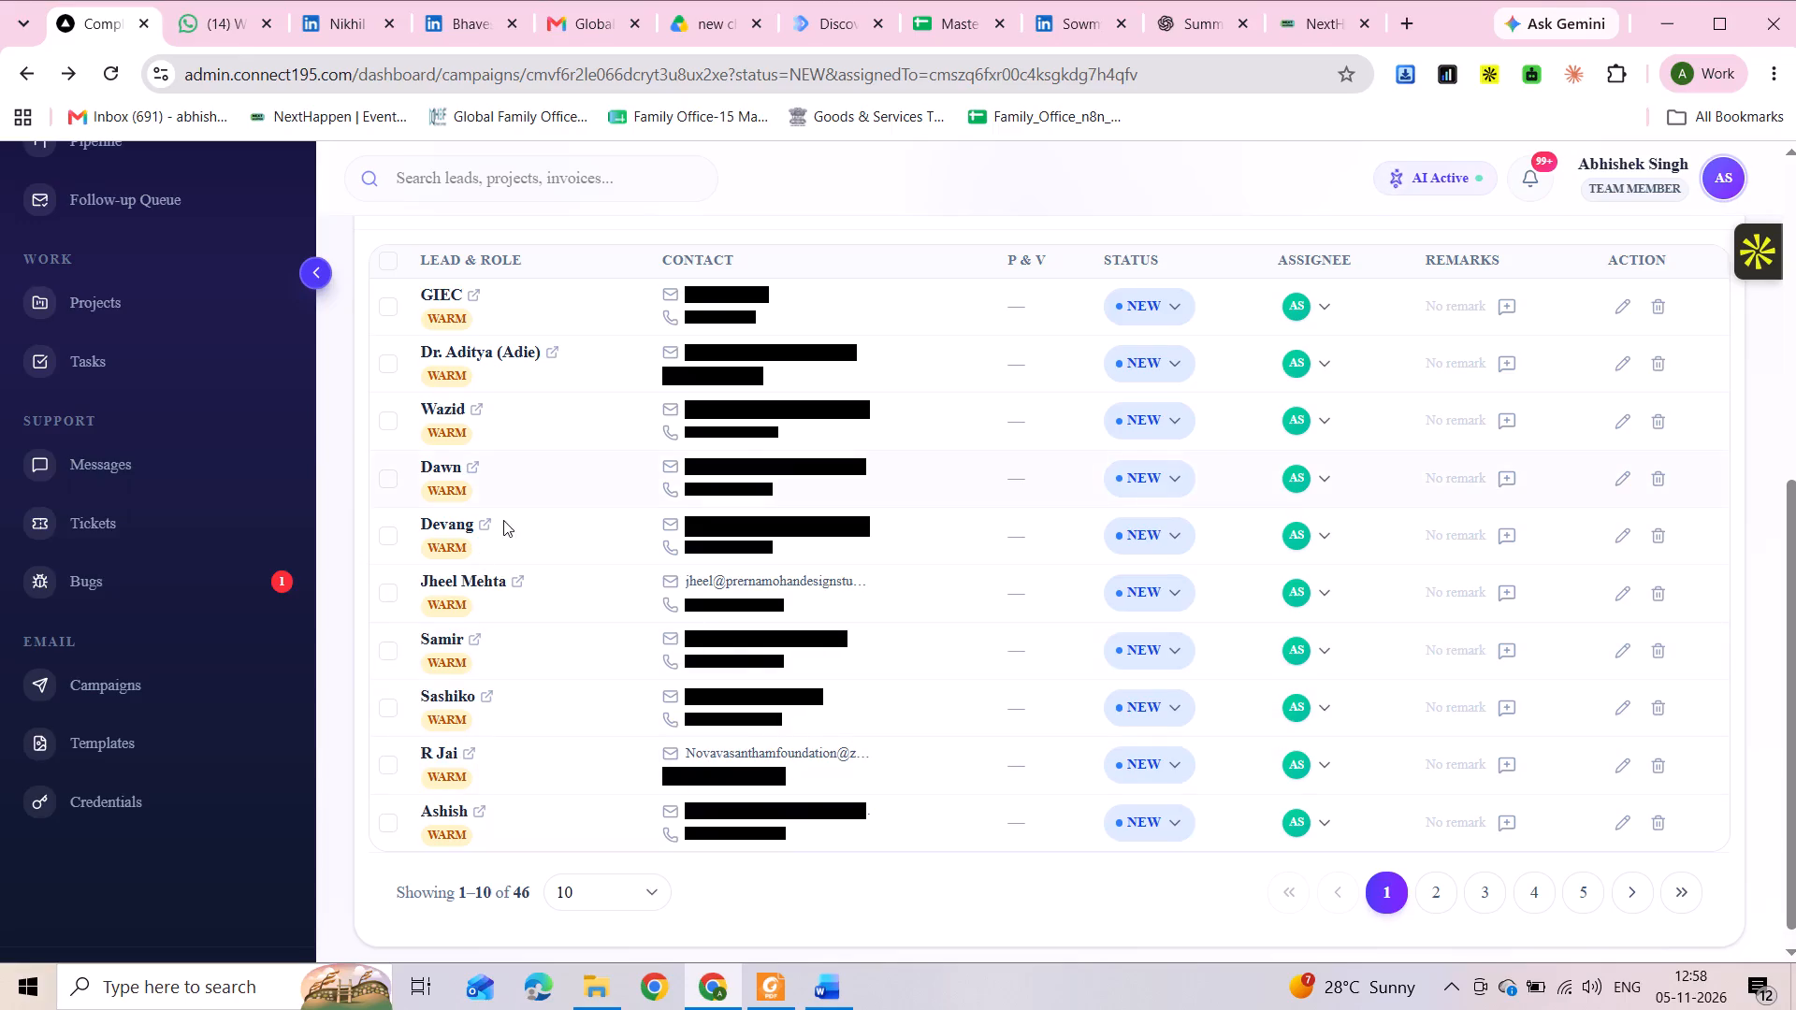
click(449, 807)
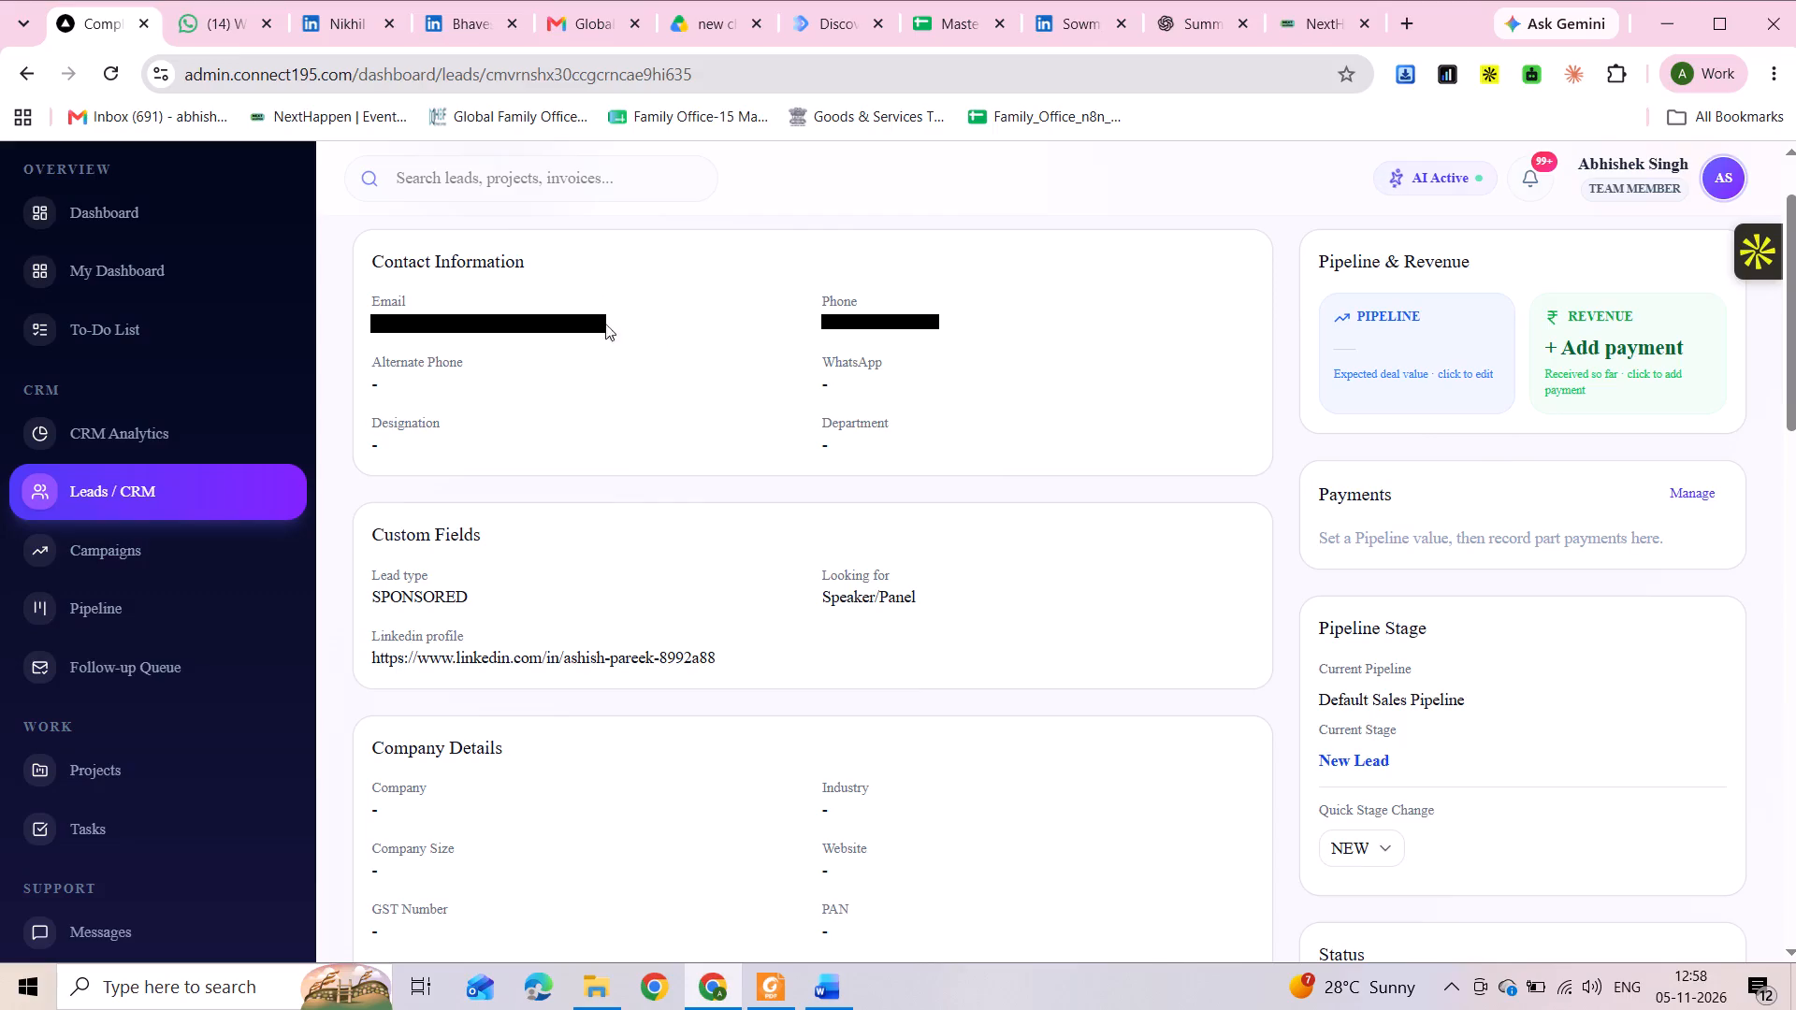
Select the ending of the email address in the lead's contact information.
double_click(617, 331)
drag(557, 326, 400, 323)
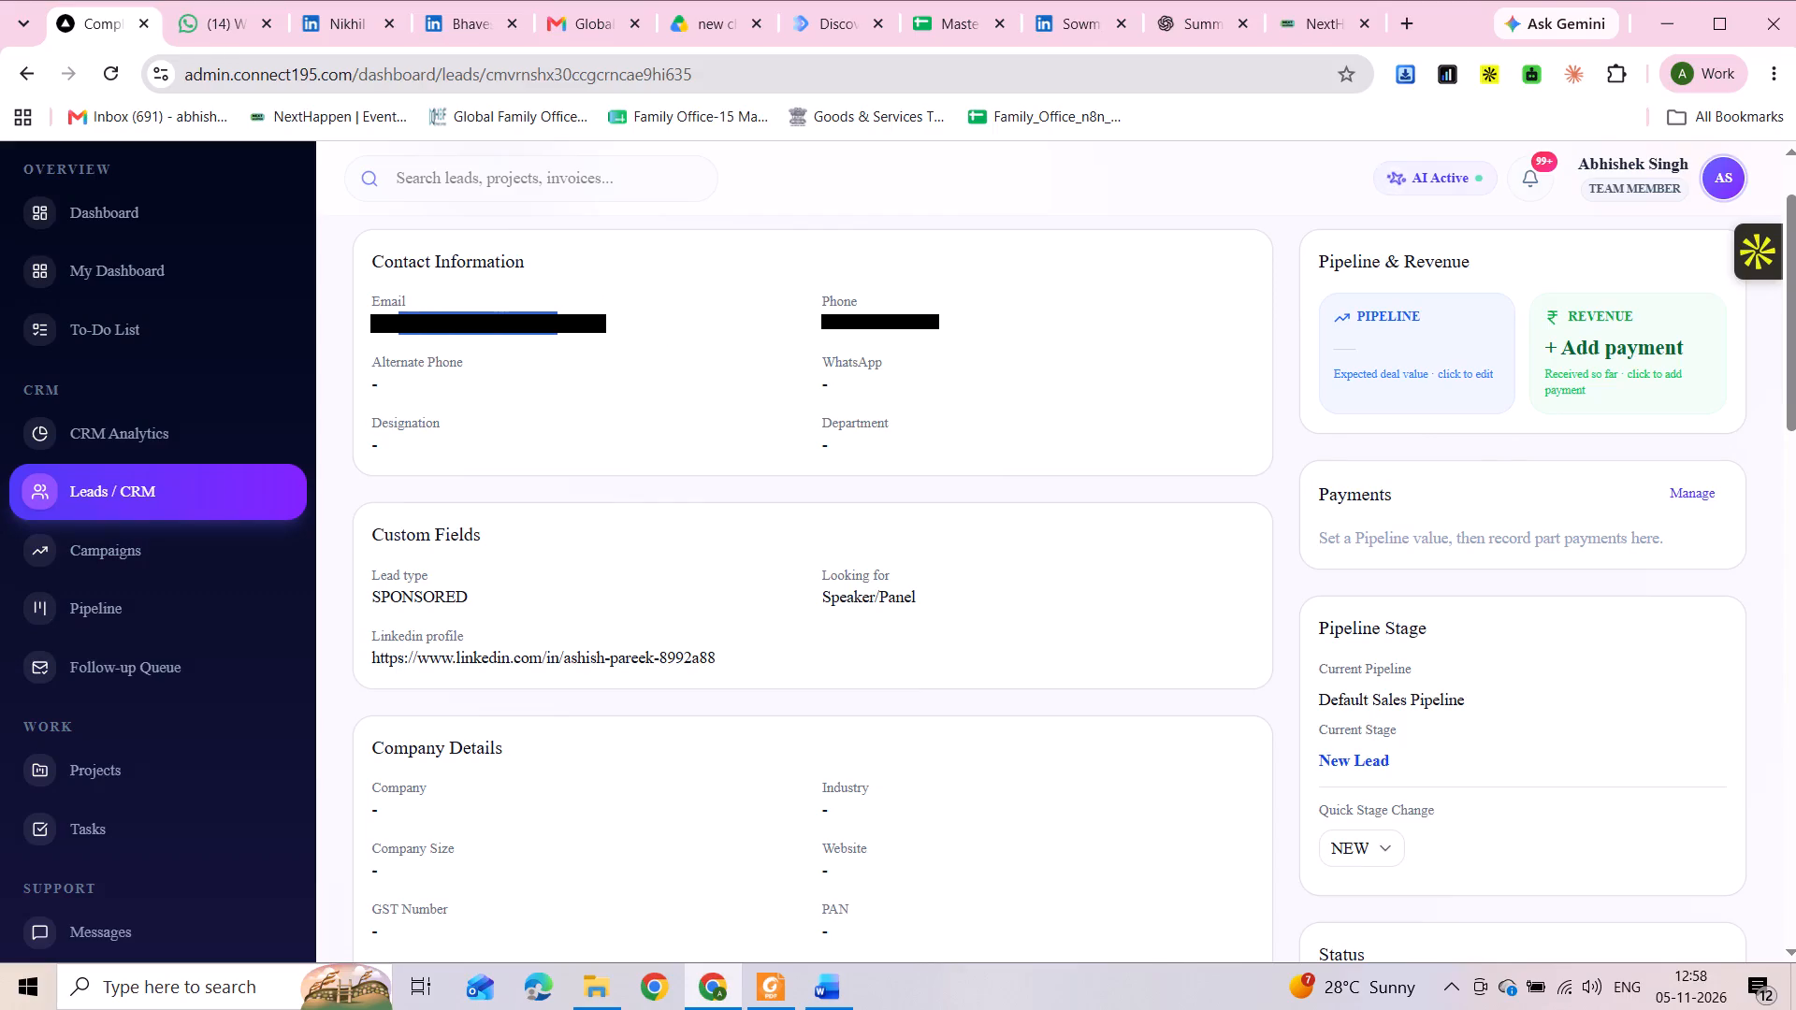
click(623, 326)
click(607, 317)
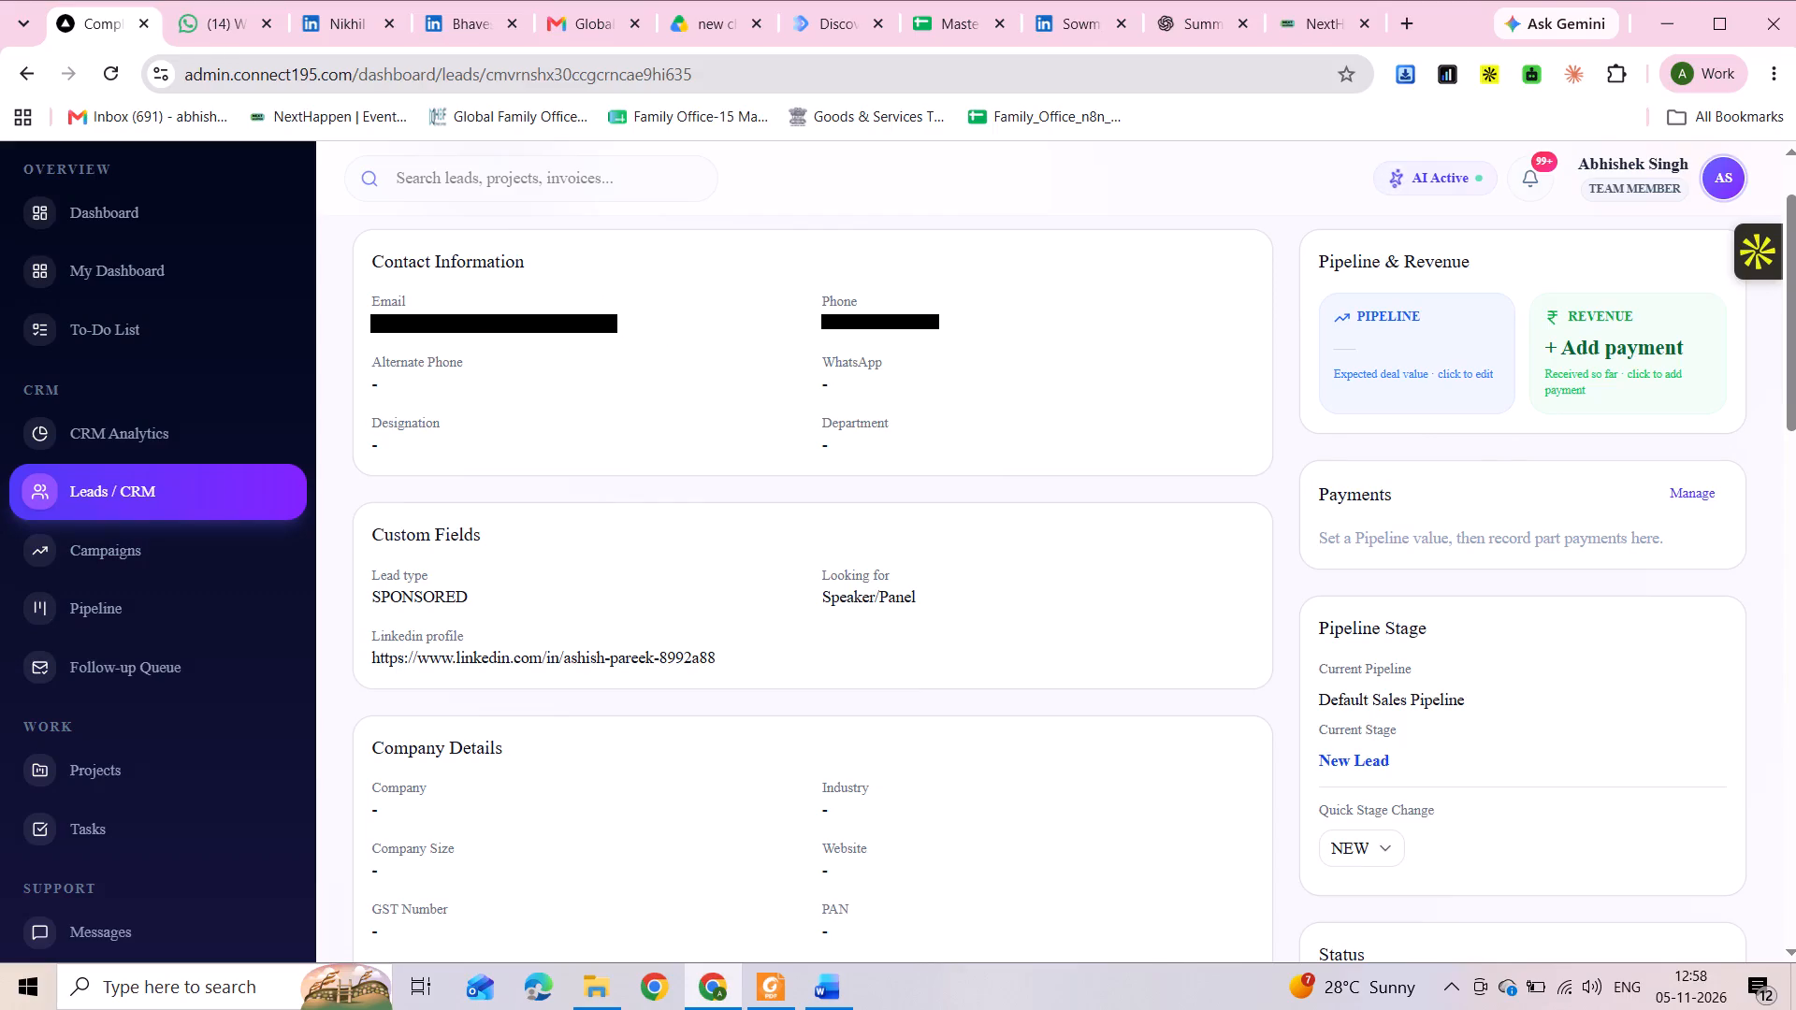
click(413, 328)
drag(620, 321, 530, 314)
Copy Ashish's full email address from the lead's contact information.
drag(530, 314, 368, 332)
right_click(387, 331)
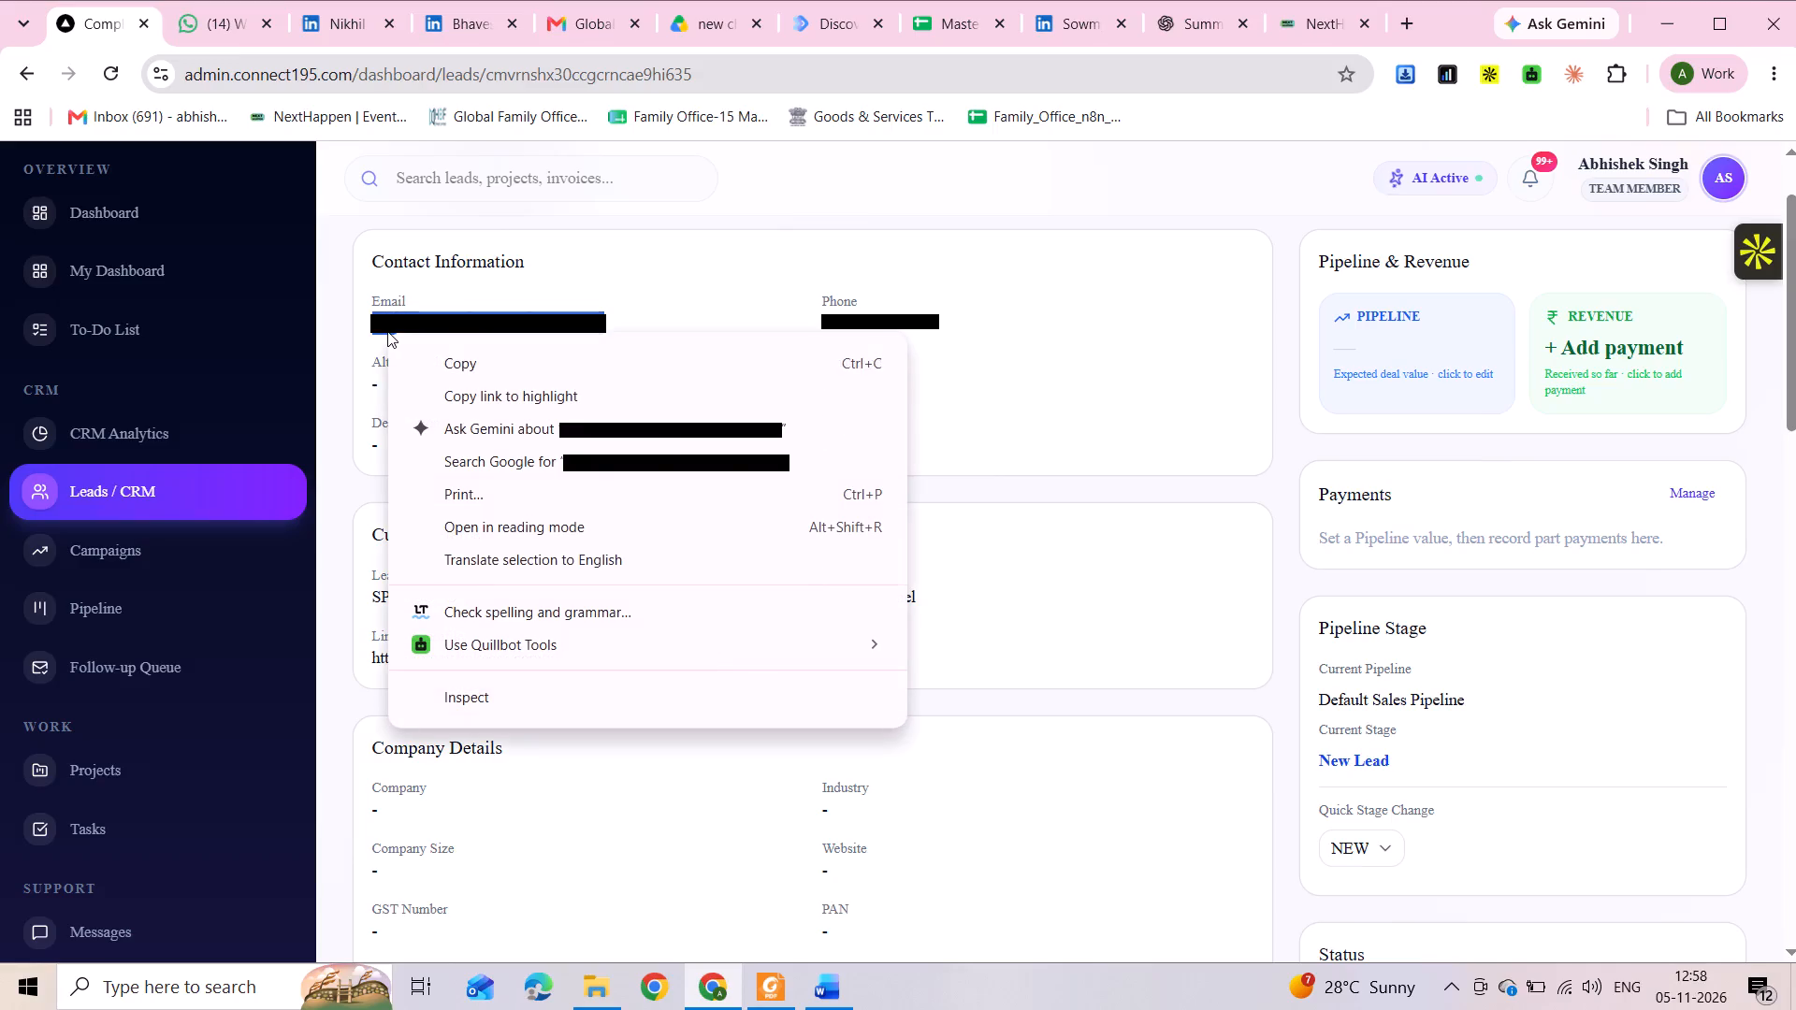
click(411, 360)
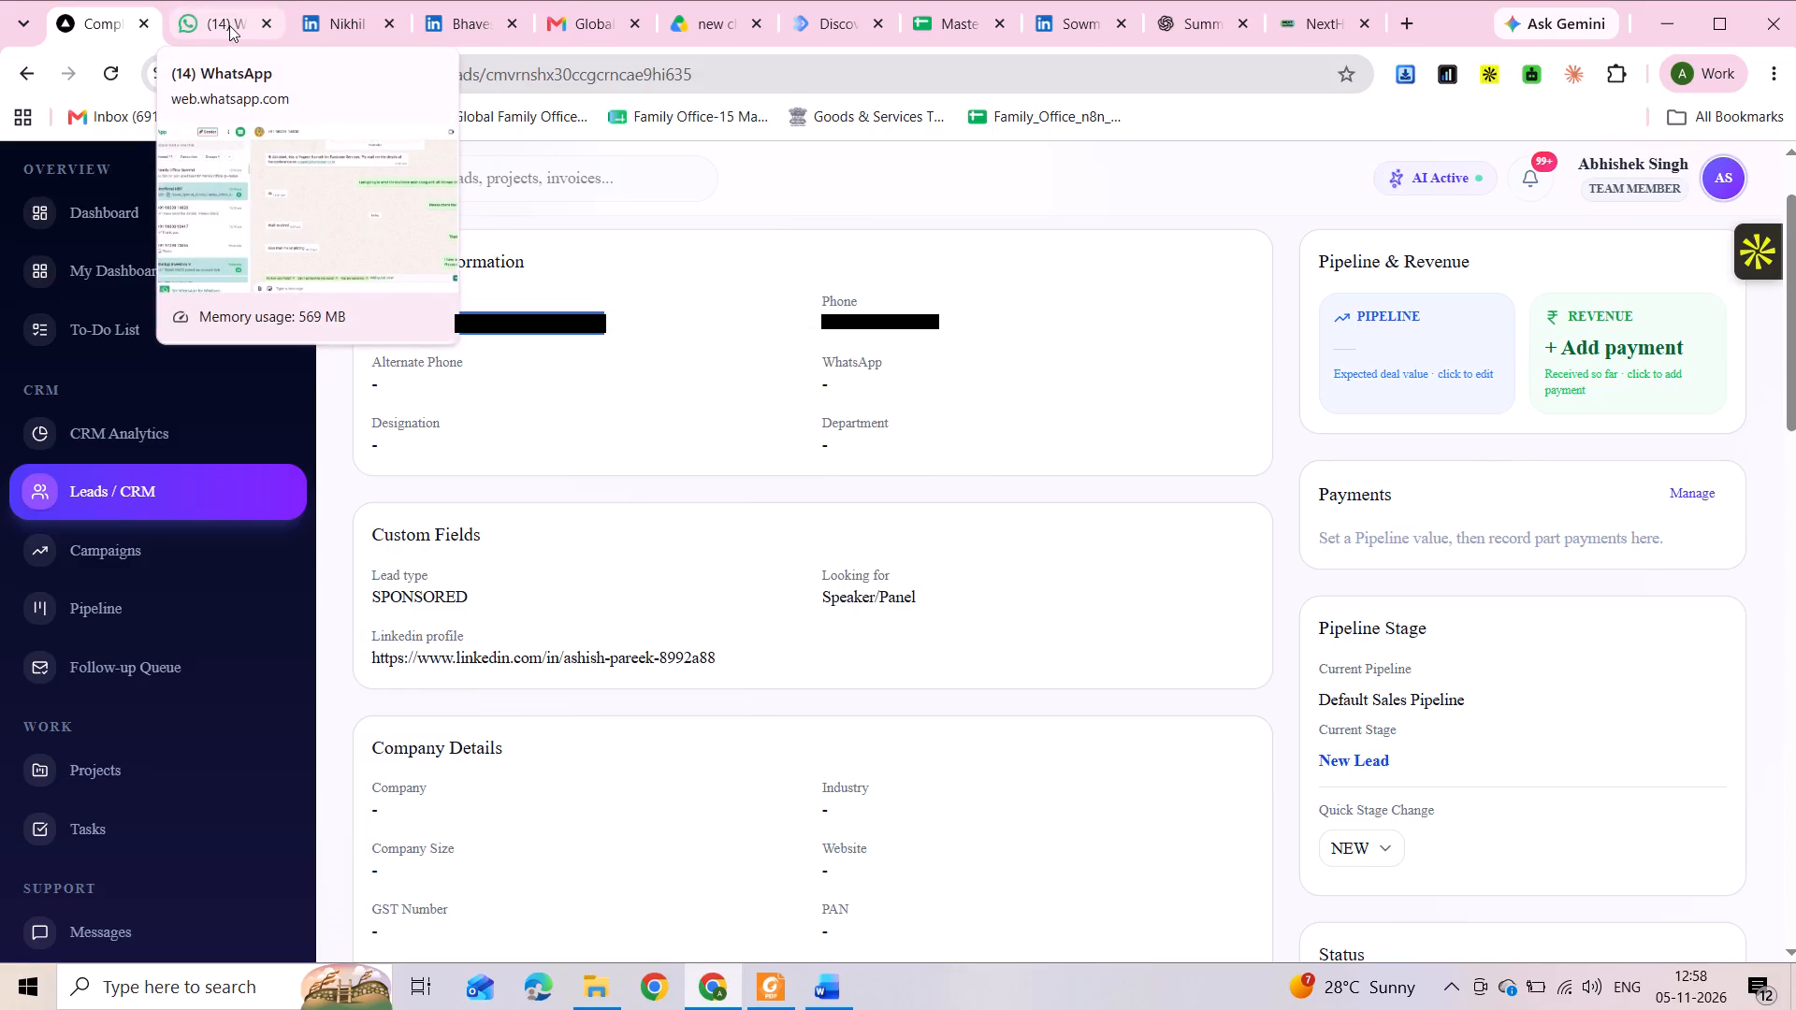
Close the two LinkedIn tabs between WhatsApp and Gmail.
click(510, 19)
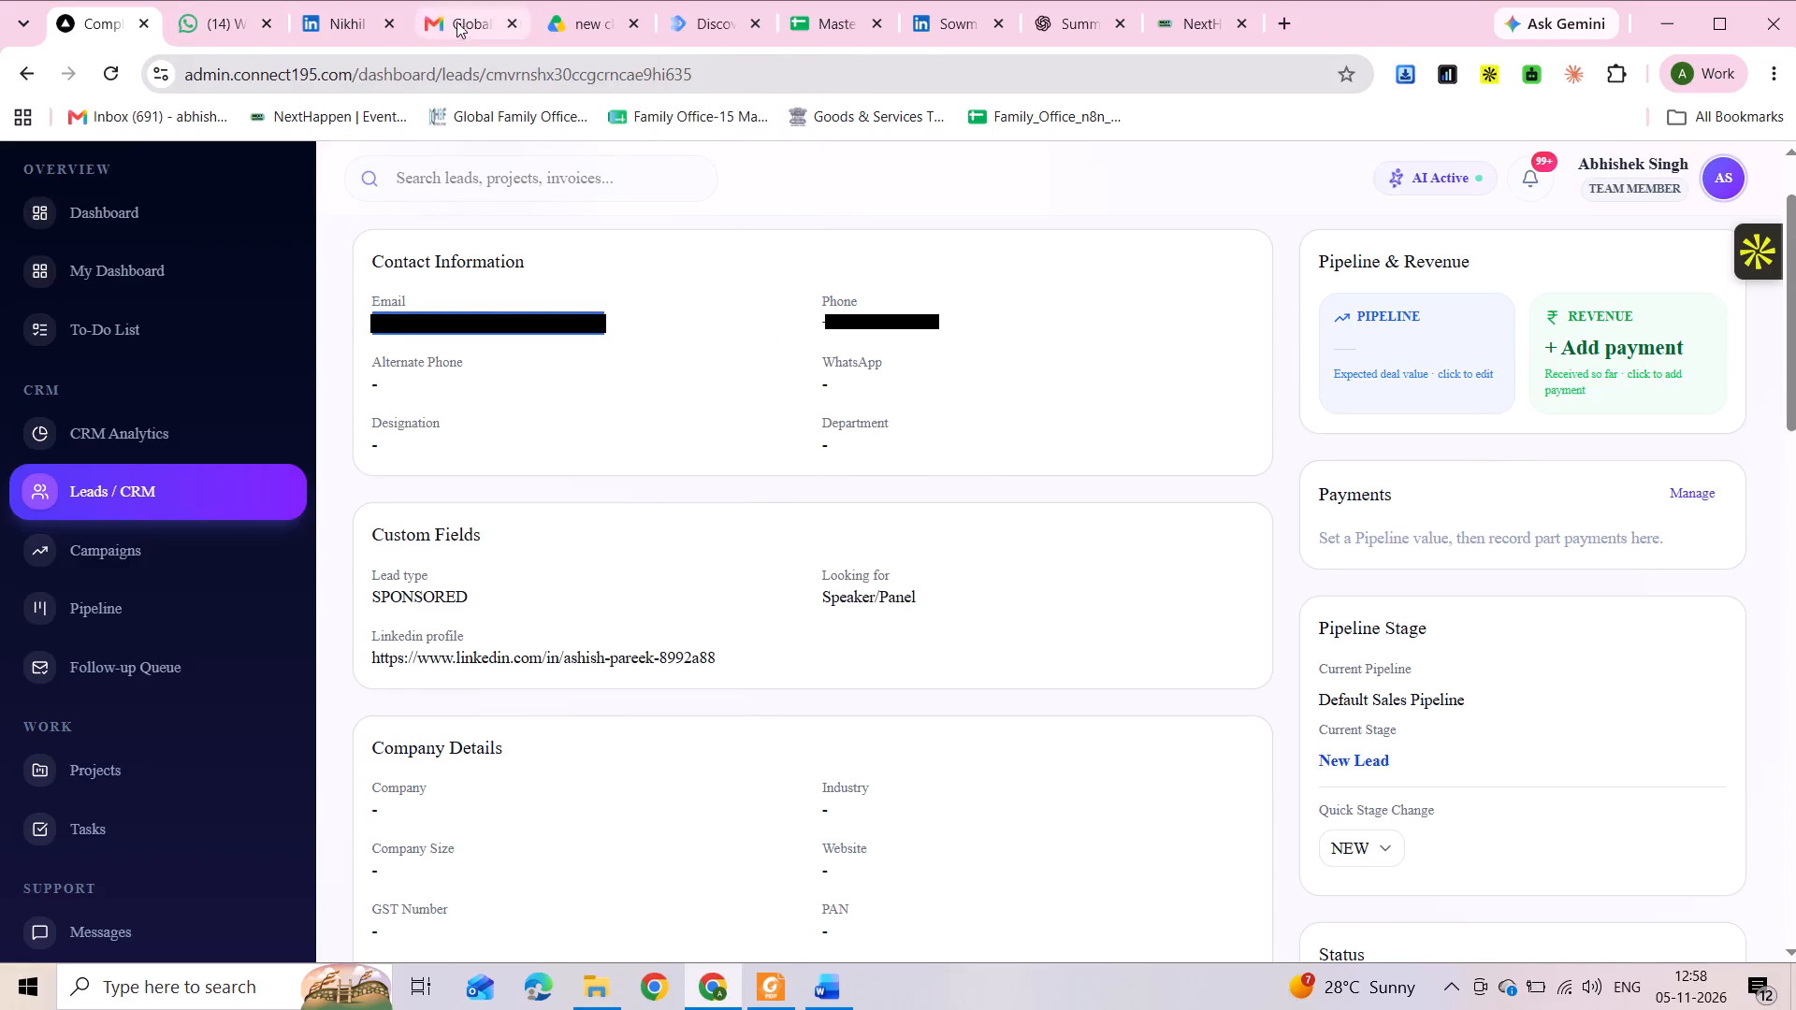
click(396, 23)
click(339, 21)
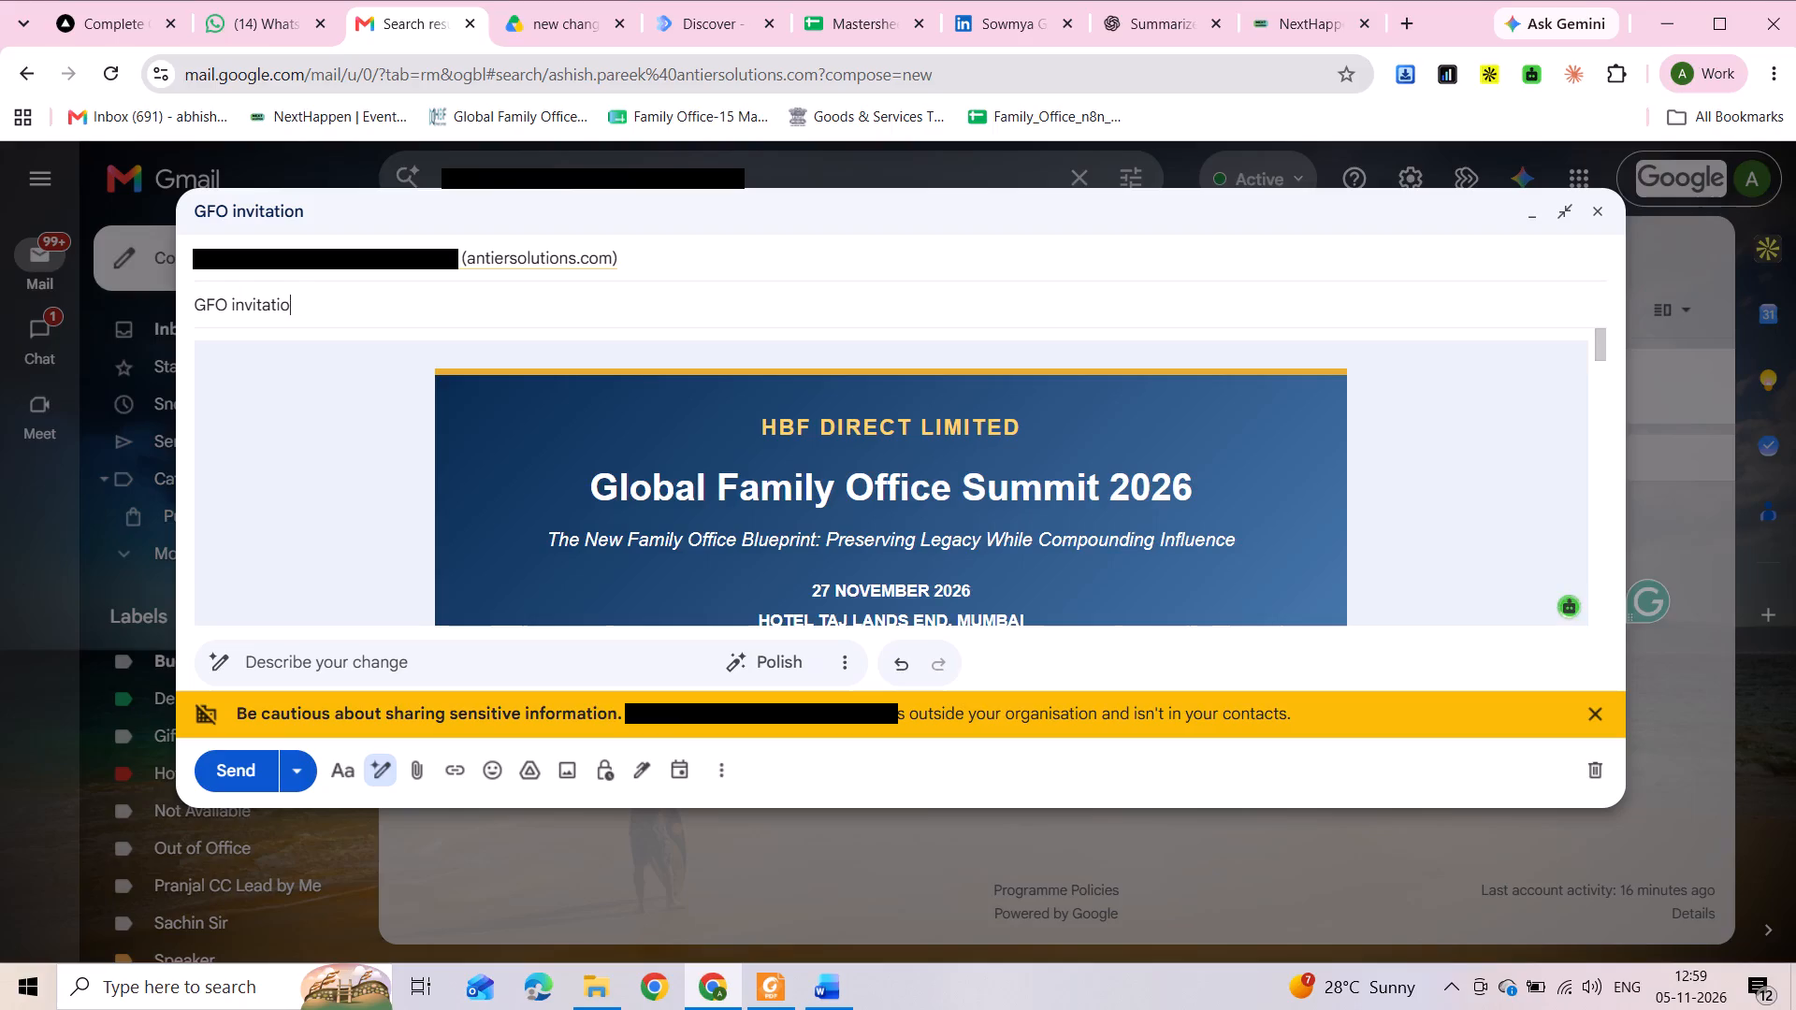
key(BackSpace)
key(BackSpace)
key(BackSpace)
key(BackSpace)
key(BackSpace)
key(BackSpace)
key(BackSpace)
key(BackSpace)
key(BackSpace)
key(BackSpace)
key(BackSpace)
key(BackSpace)
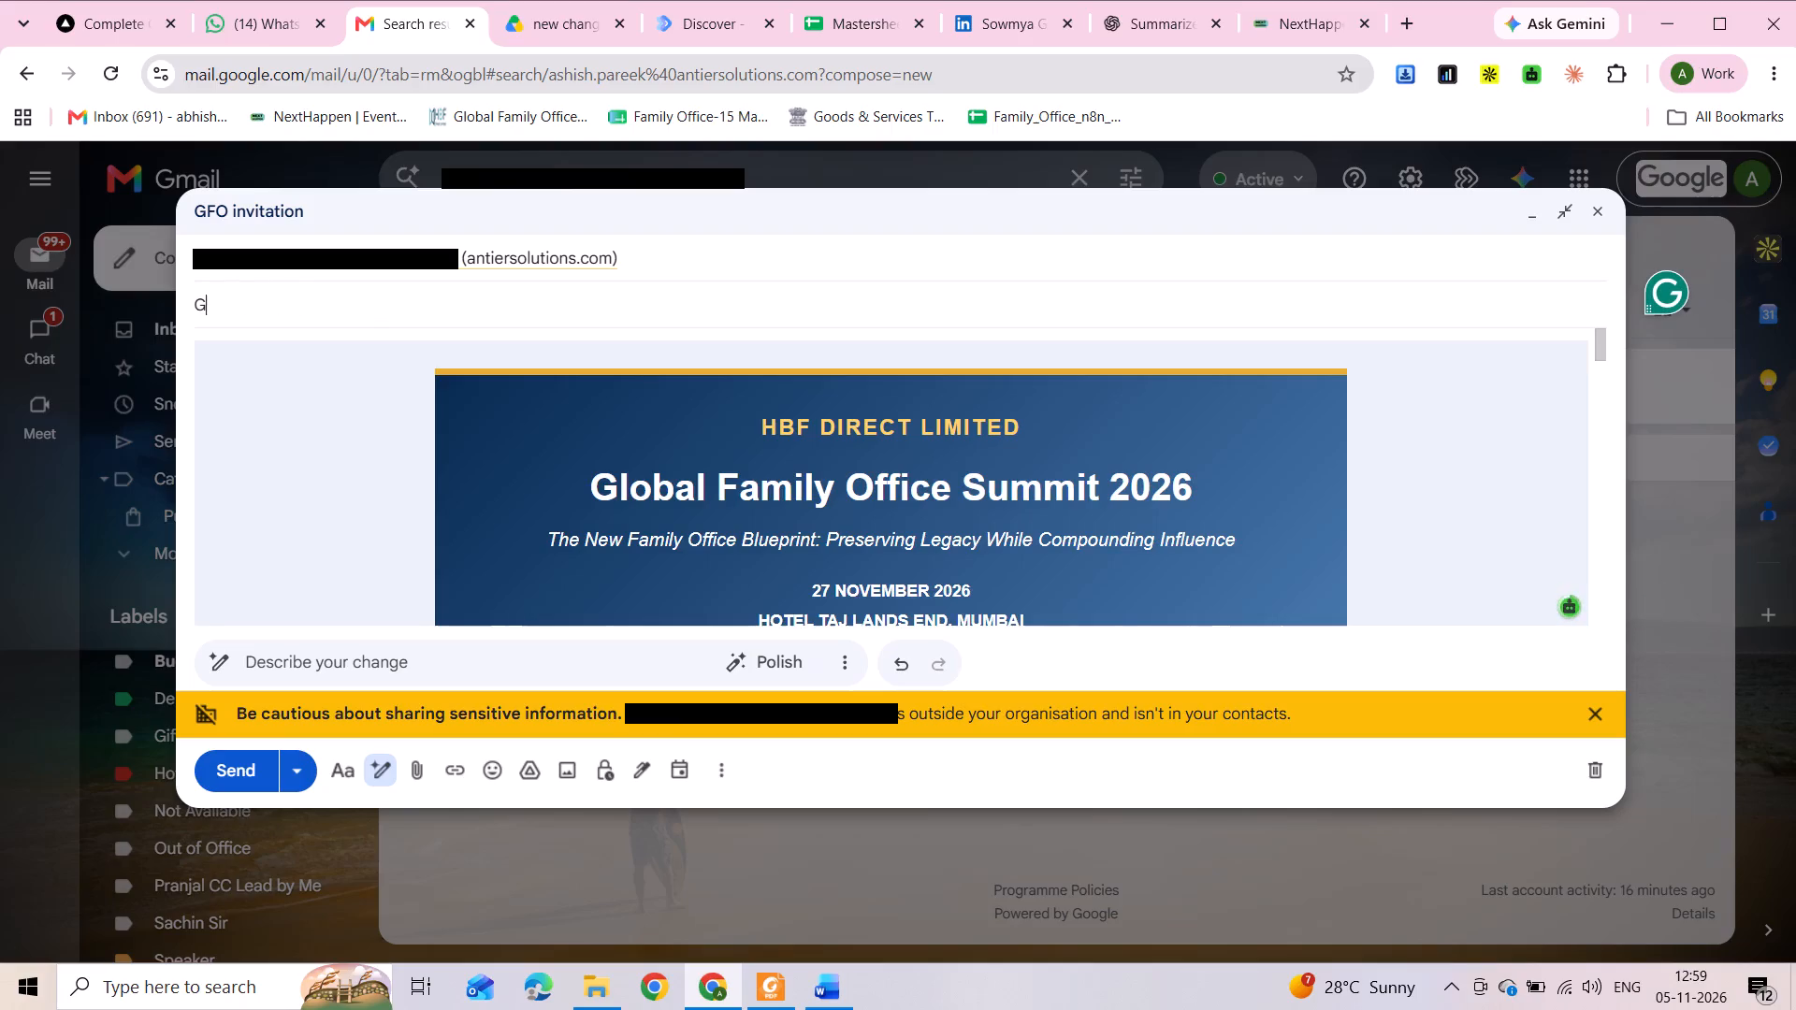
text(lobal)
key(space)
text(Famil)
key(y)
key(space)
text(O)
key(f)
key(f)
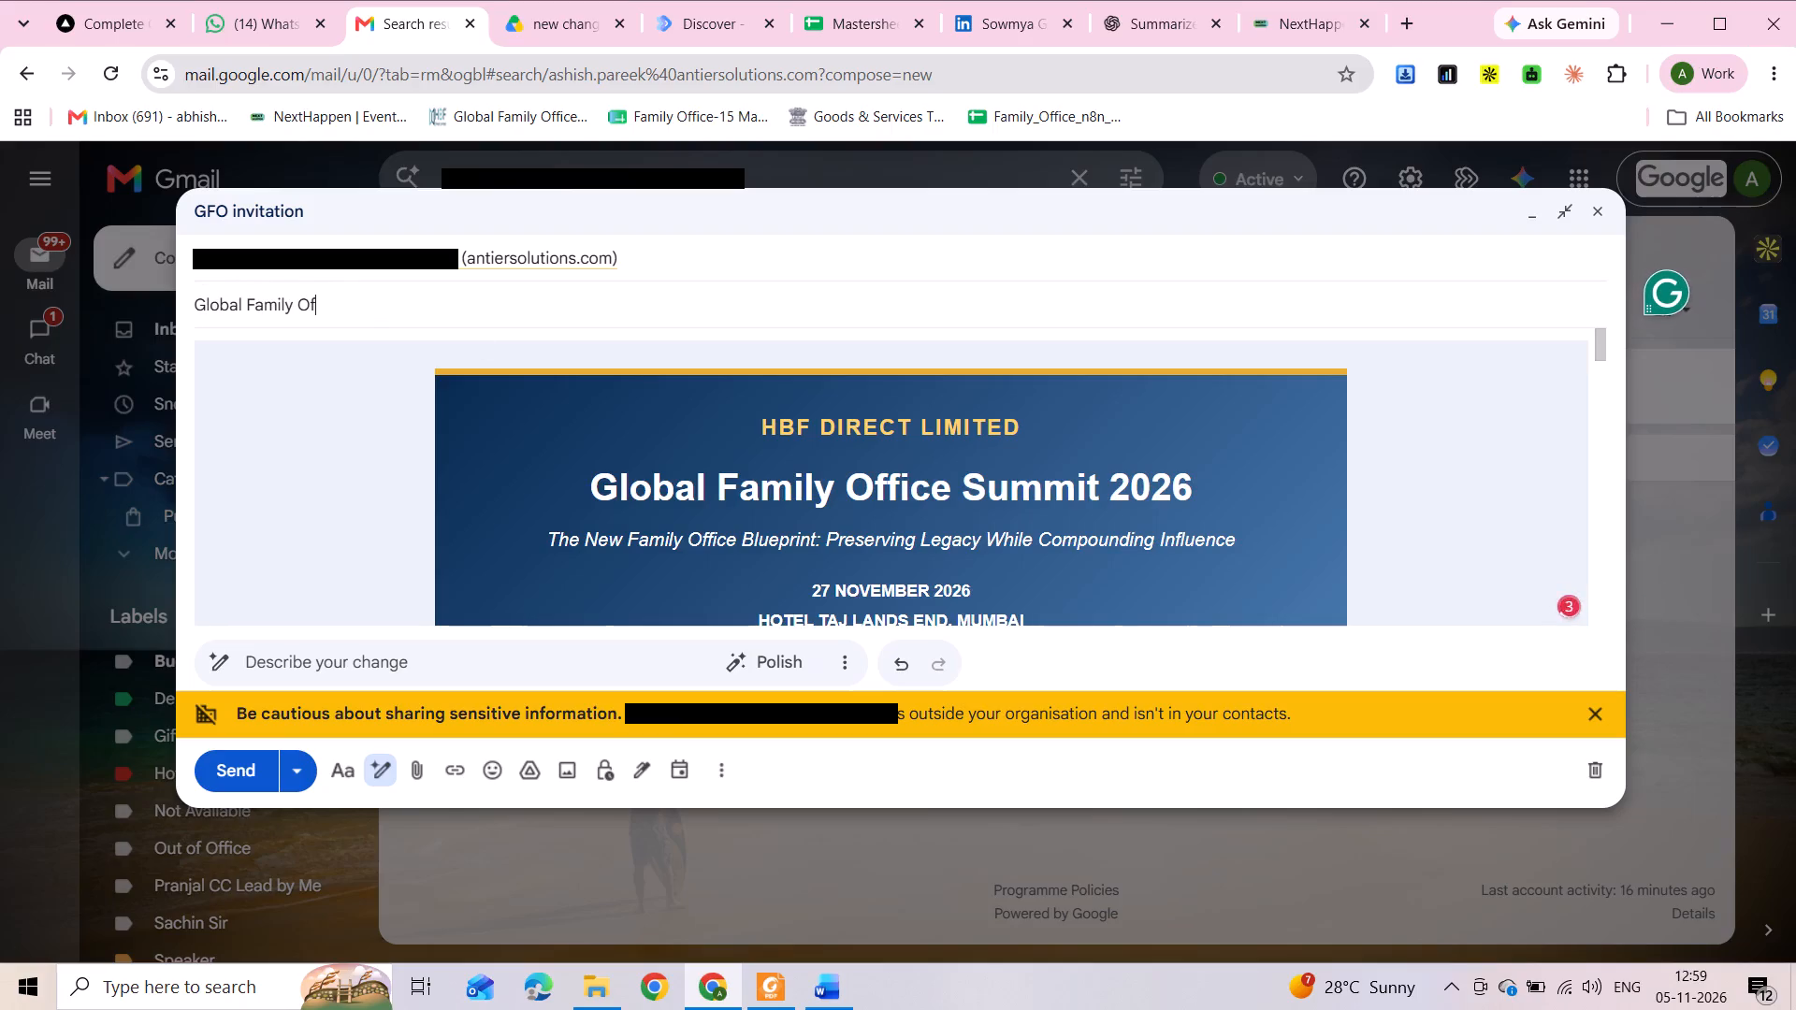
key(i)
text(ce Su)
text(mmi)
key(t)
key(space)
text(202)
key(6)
drag(1795, 0, 1790, 962)
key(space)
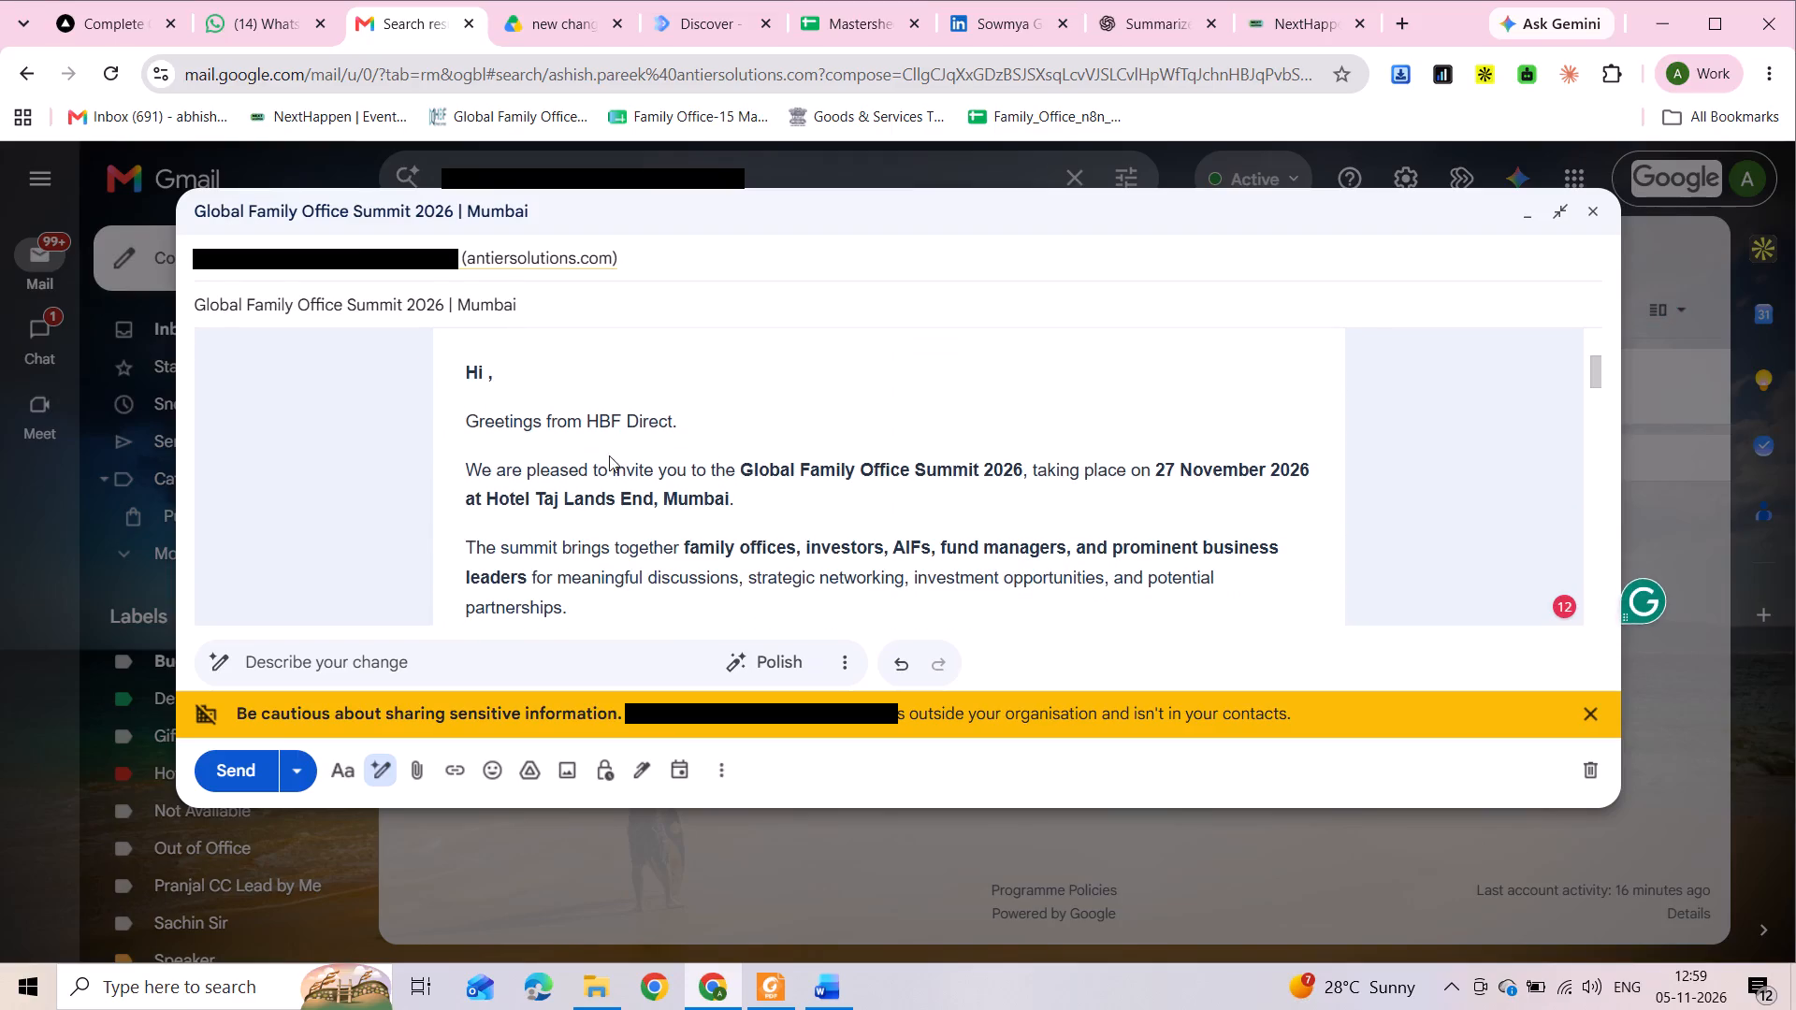
click(98, 22)
click(578, 520)
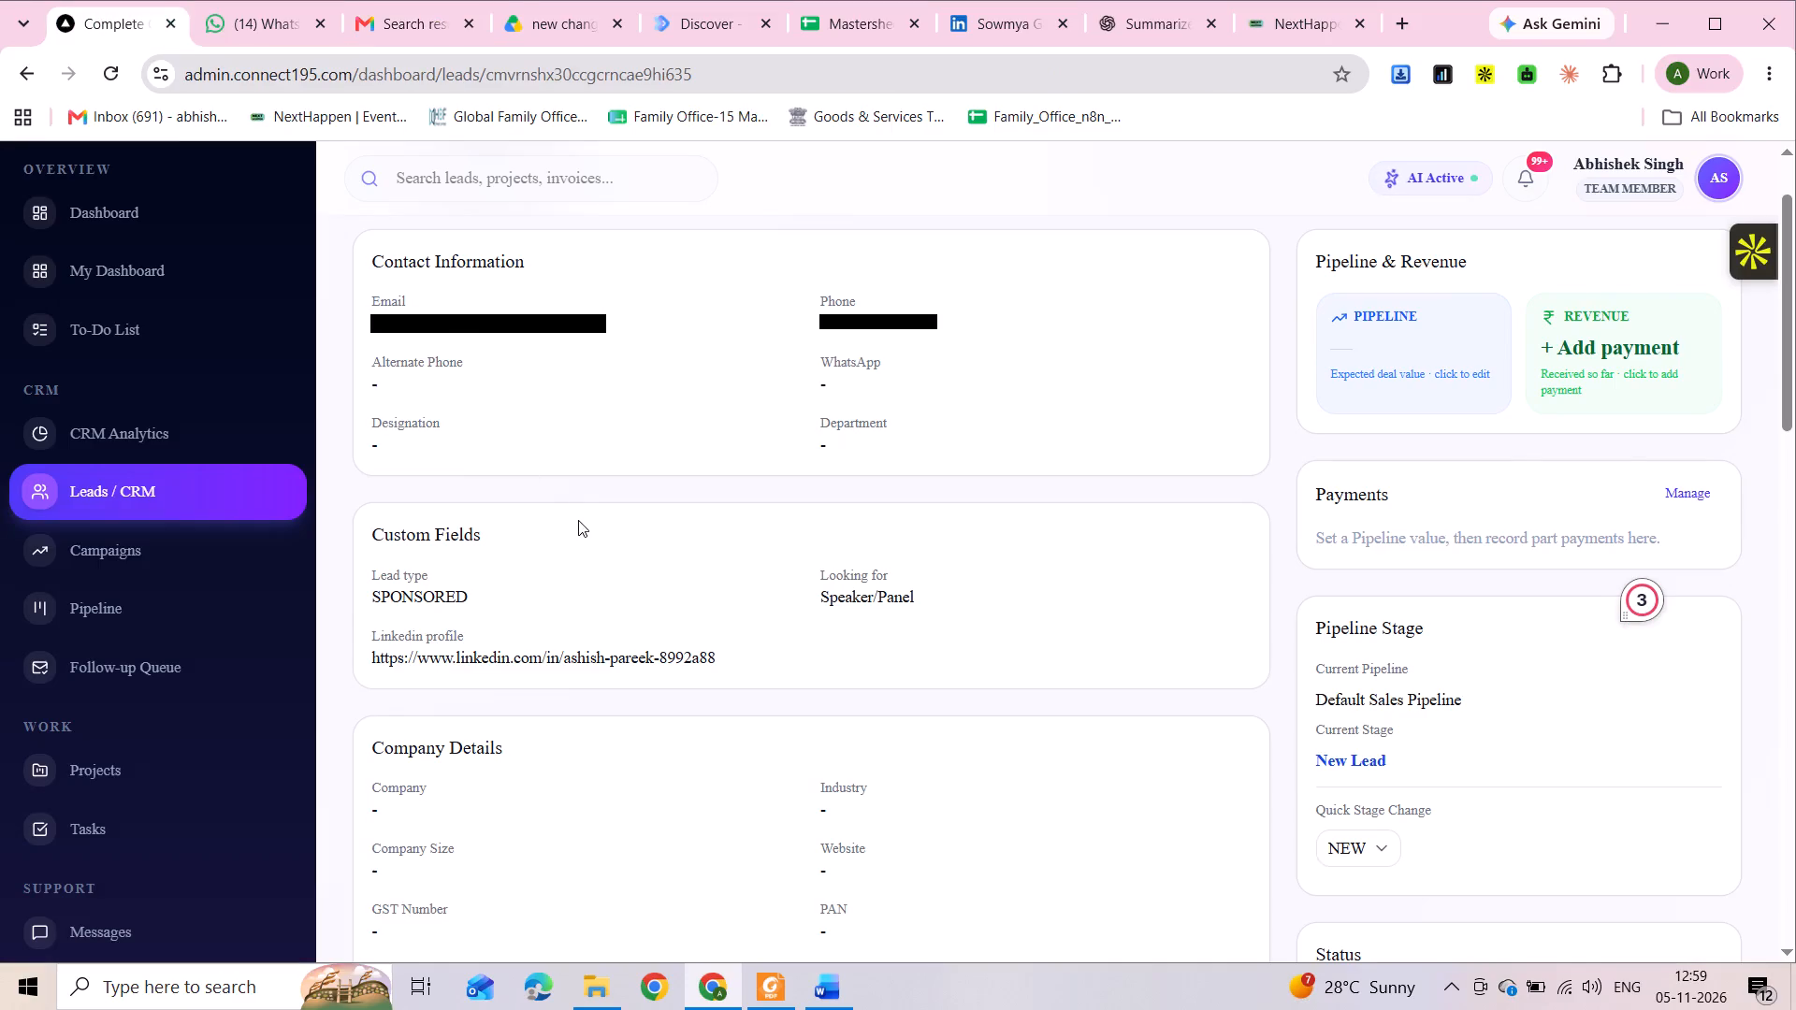
scroll(578, 520, up, 5)
click(396, 16)
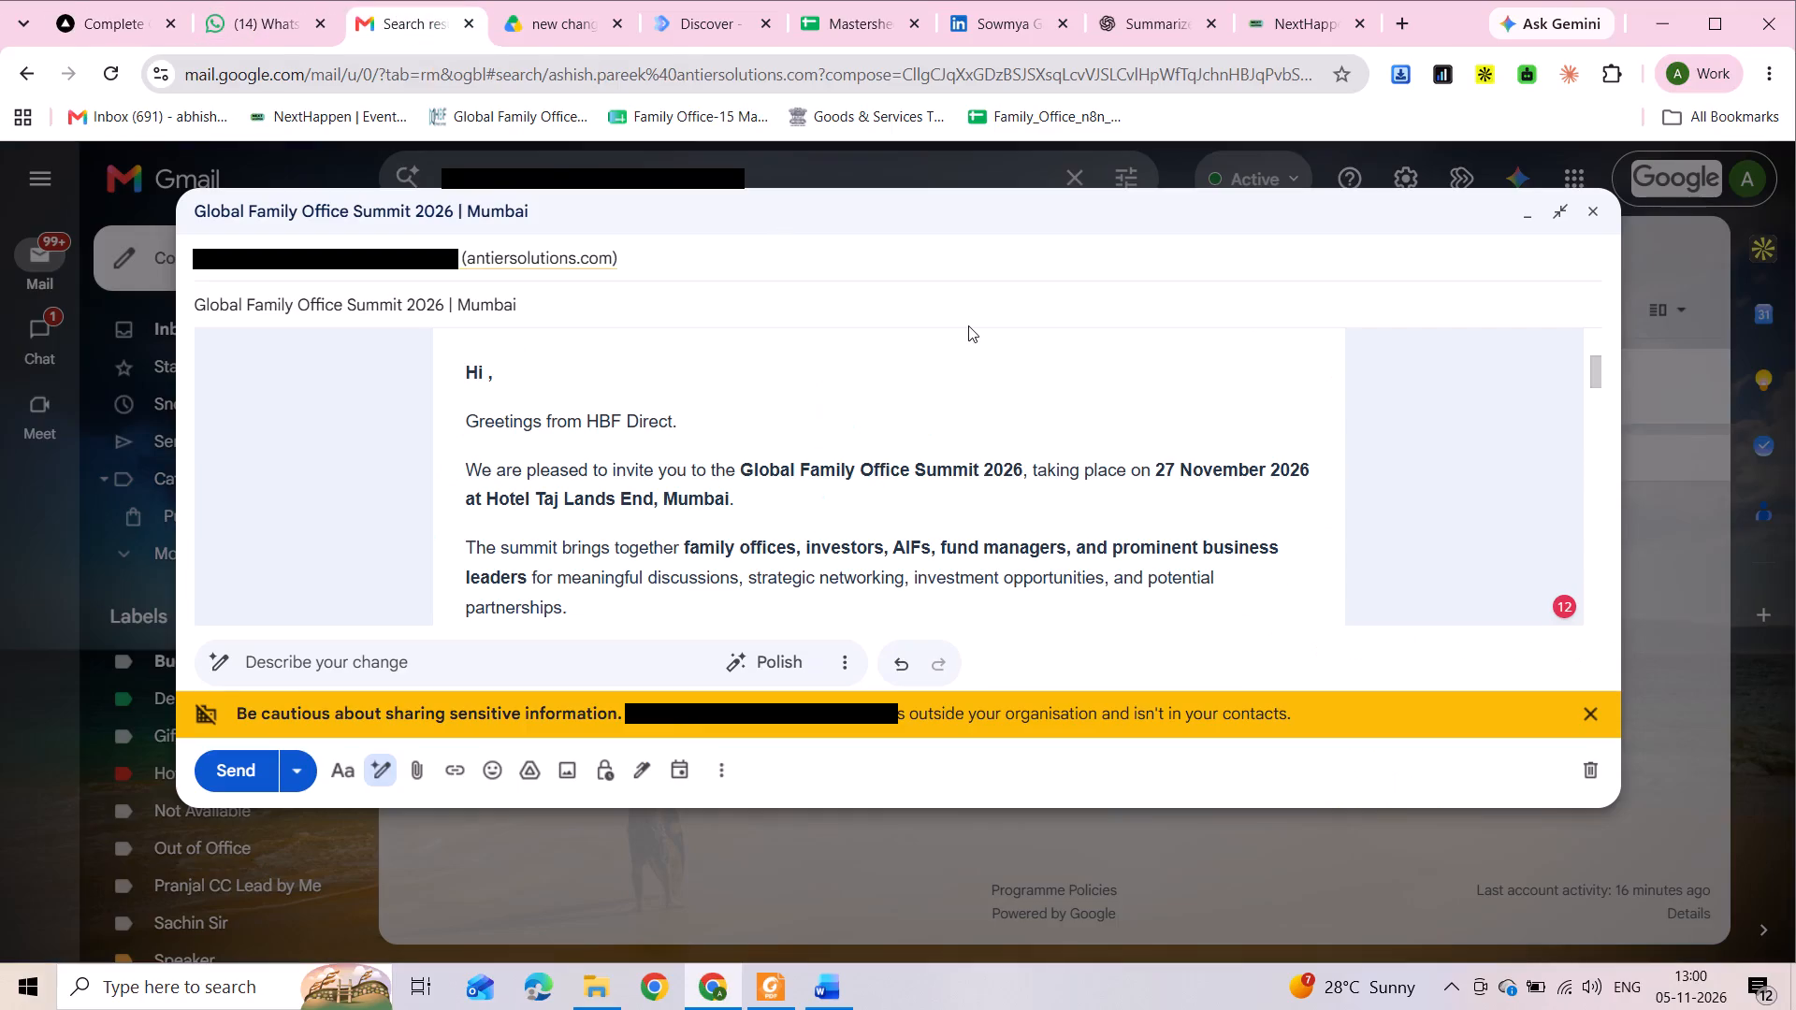
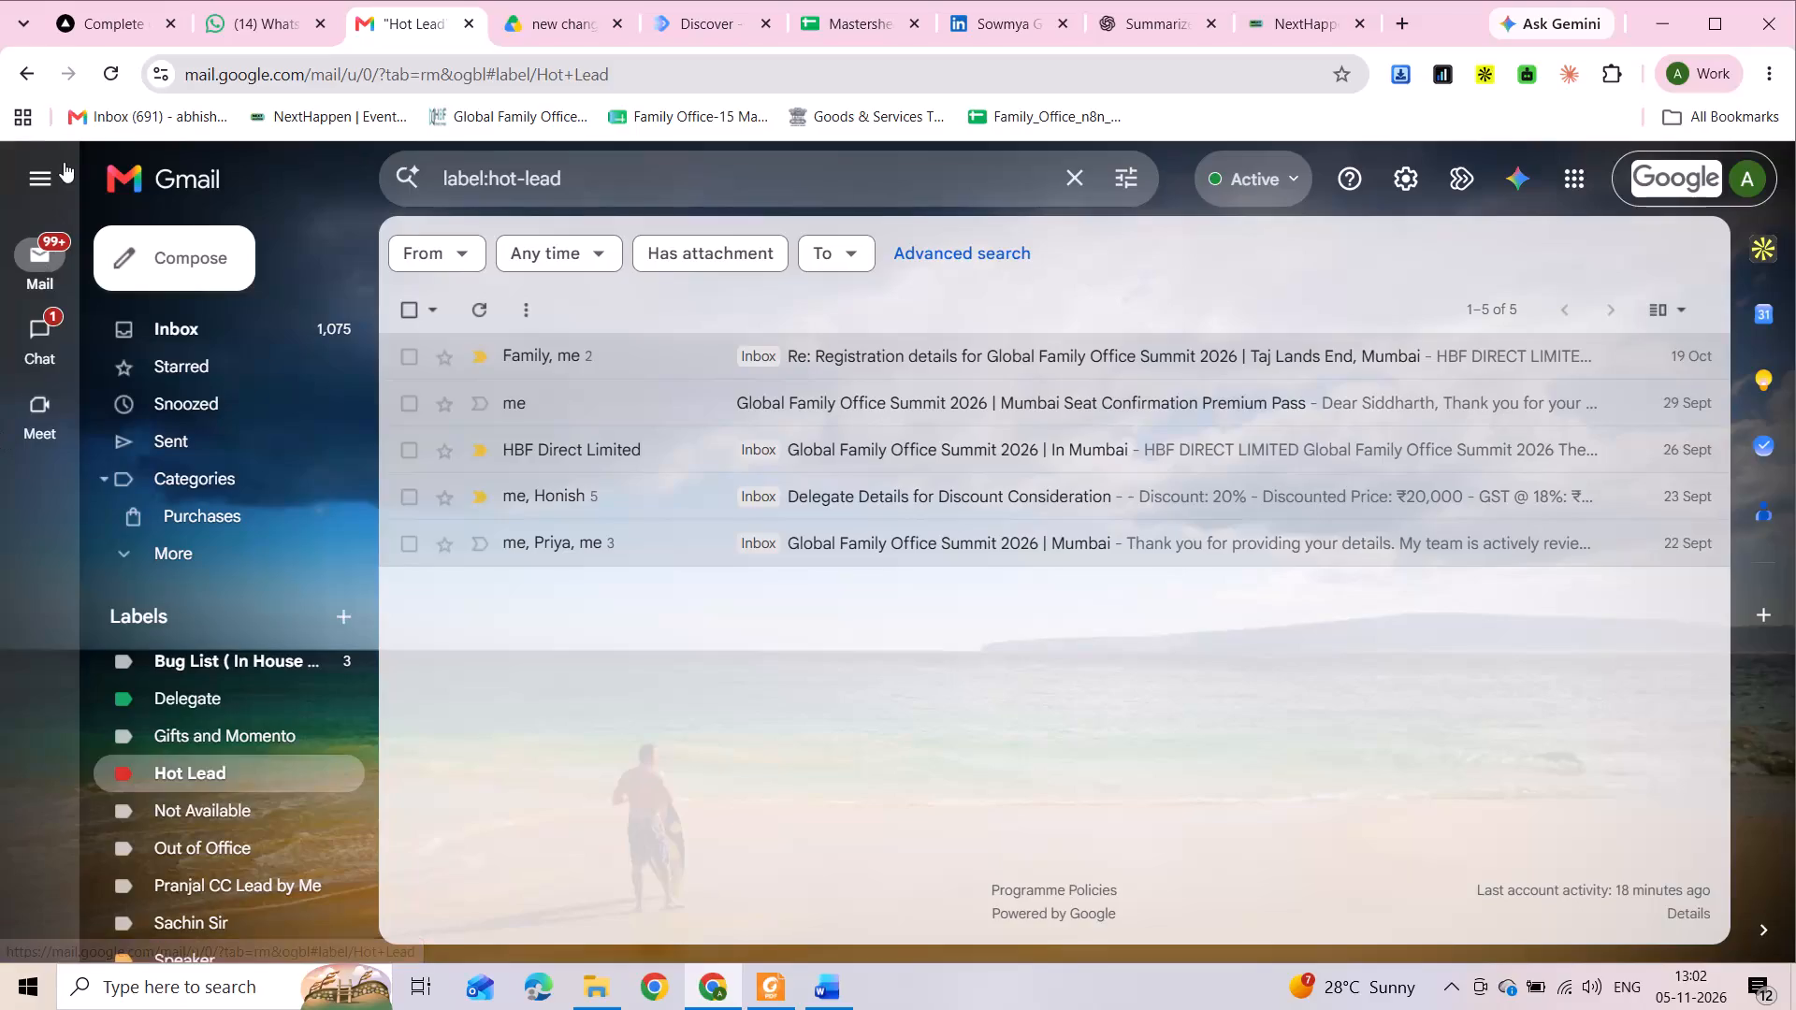
Switch from Gmail back to the CRM with the campaign's leads.
click(101, 23)
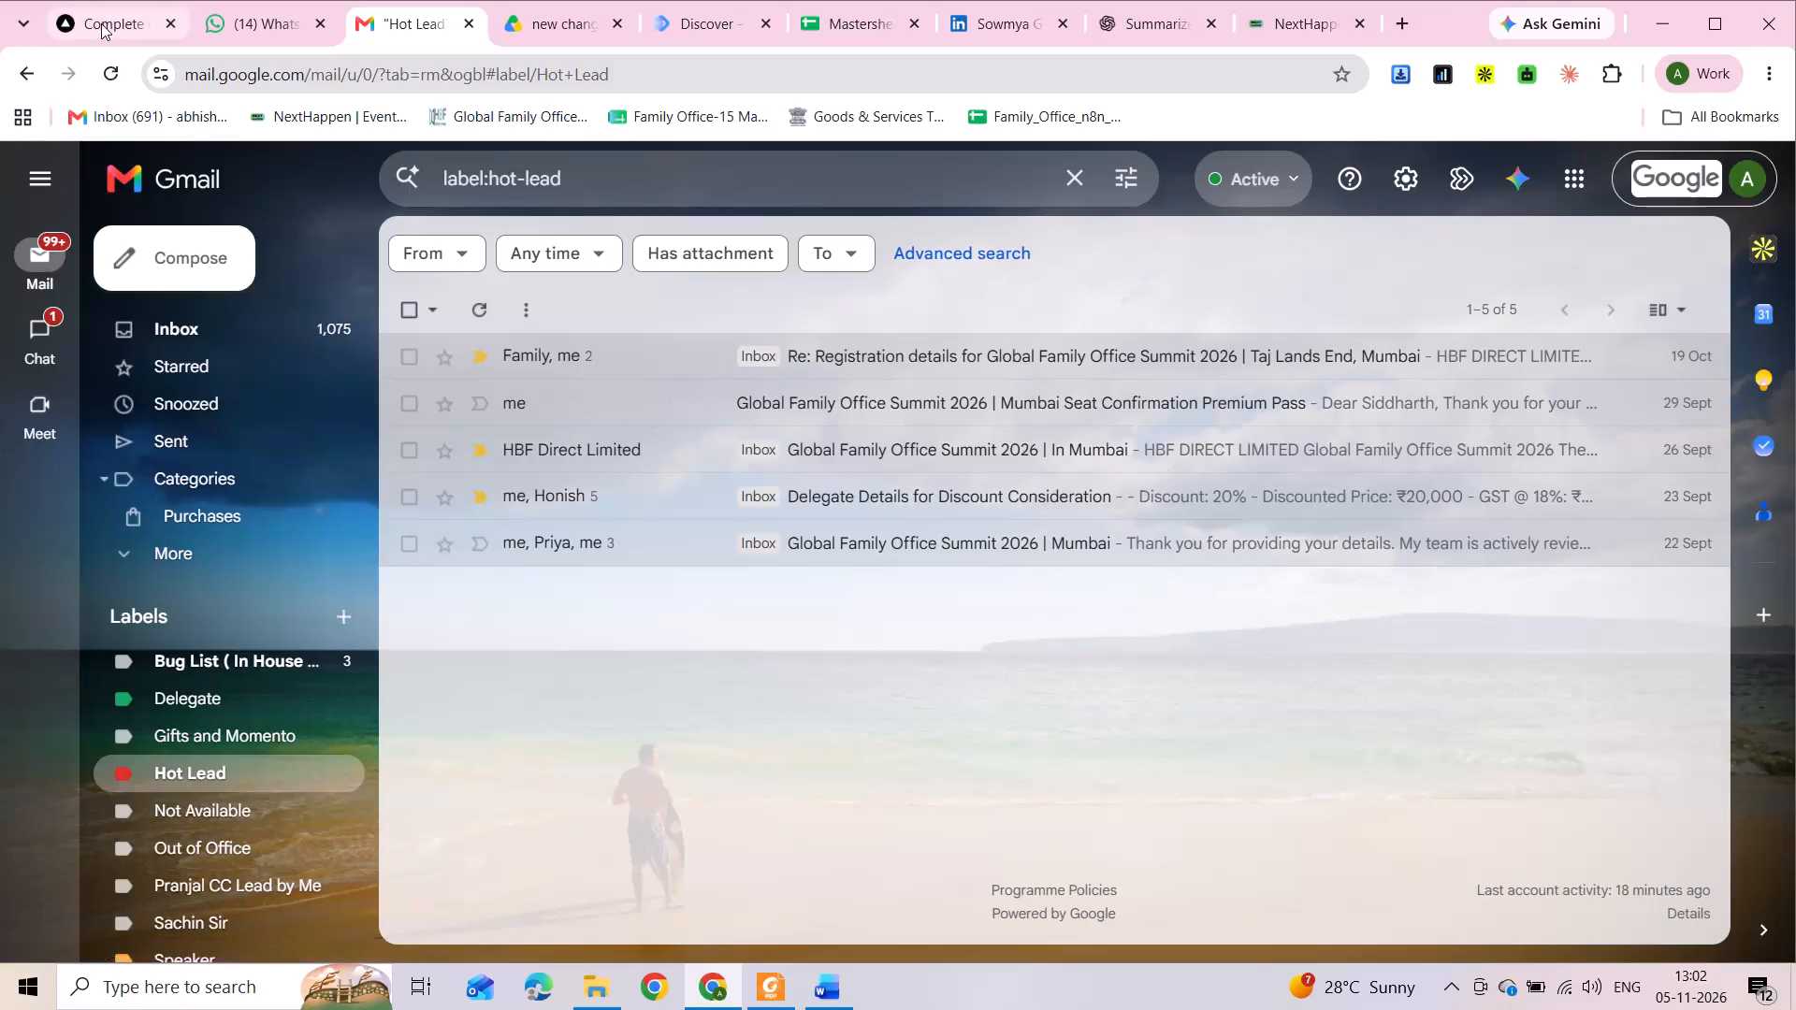
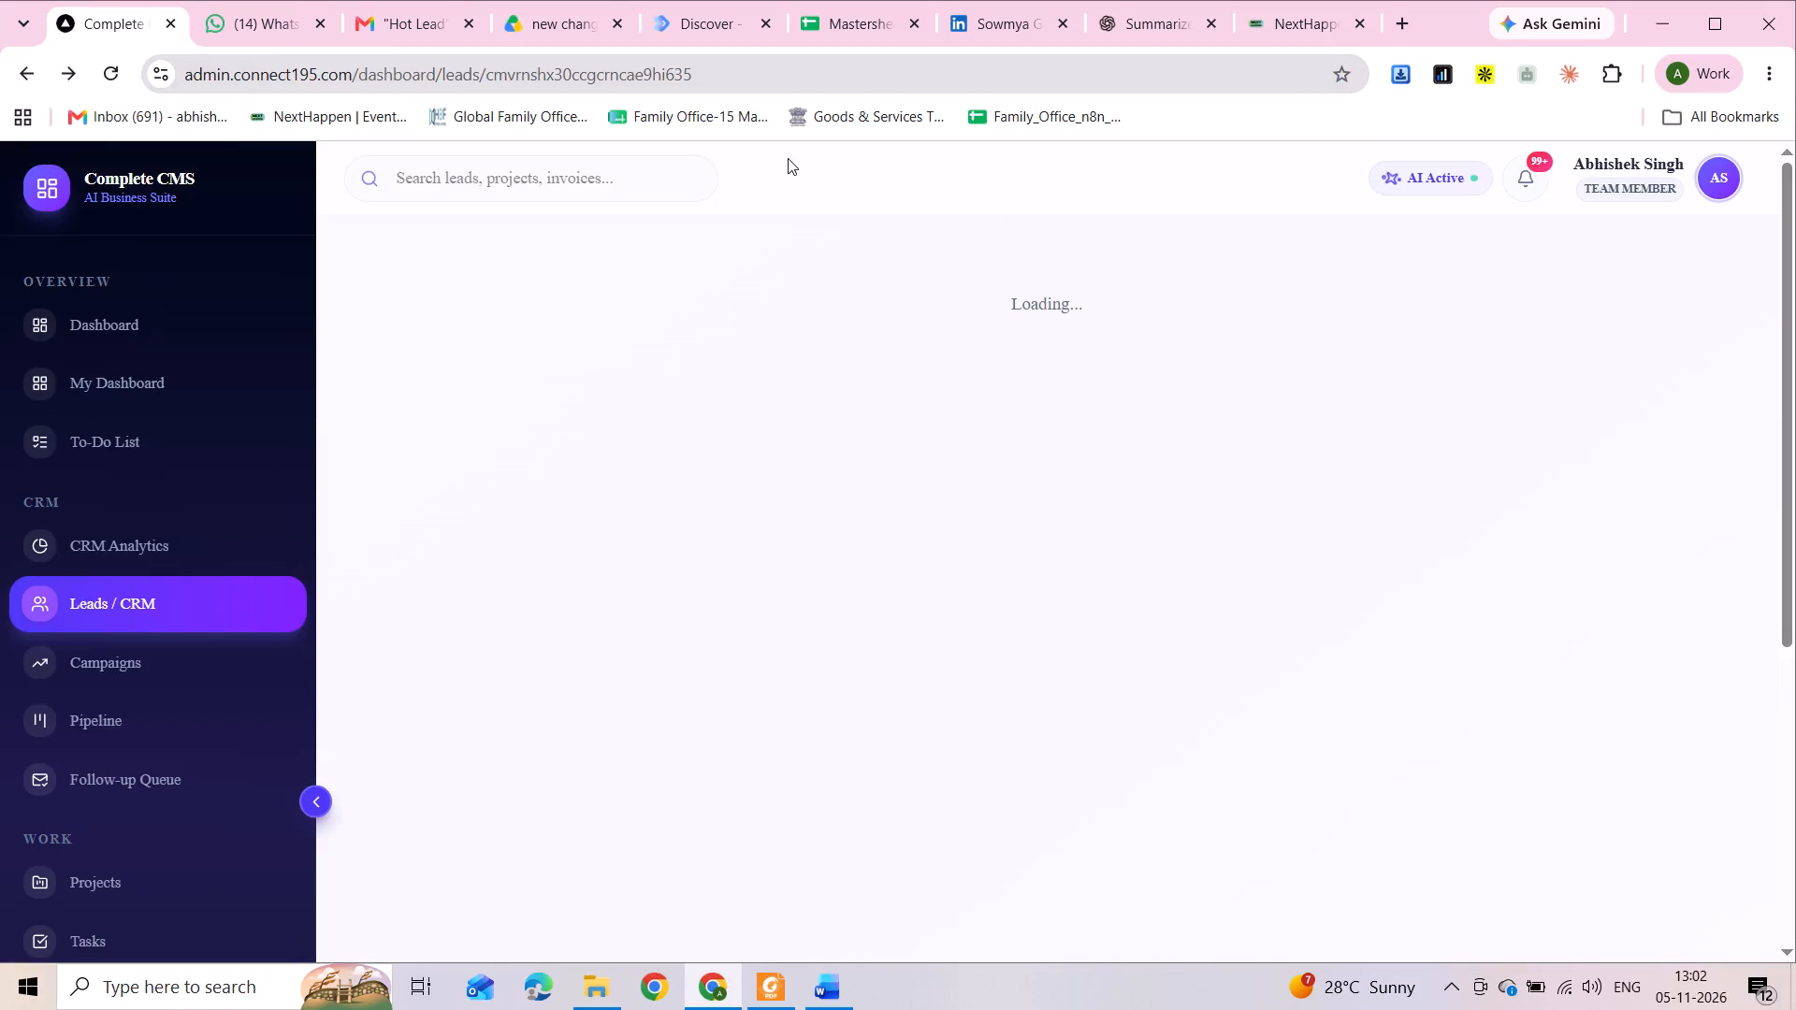
Open the Testing campaign's leads page from the CRM in a new browser tab.
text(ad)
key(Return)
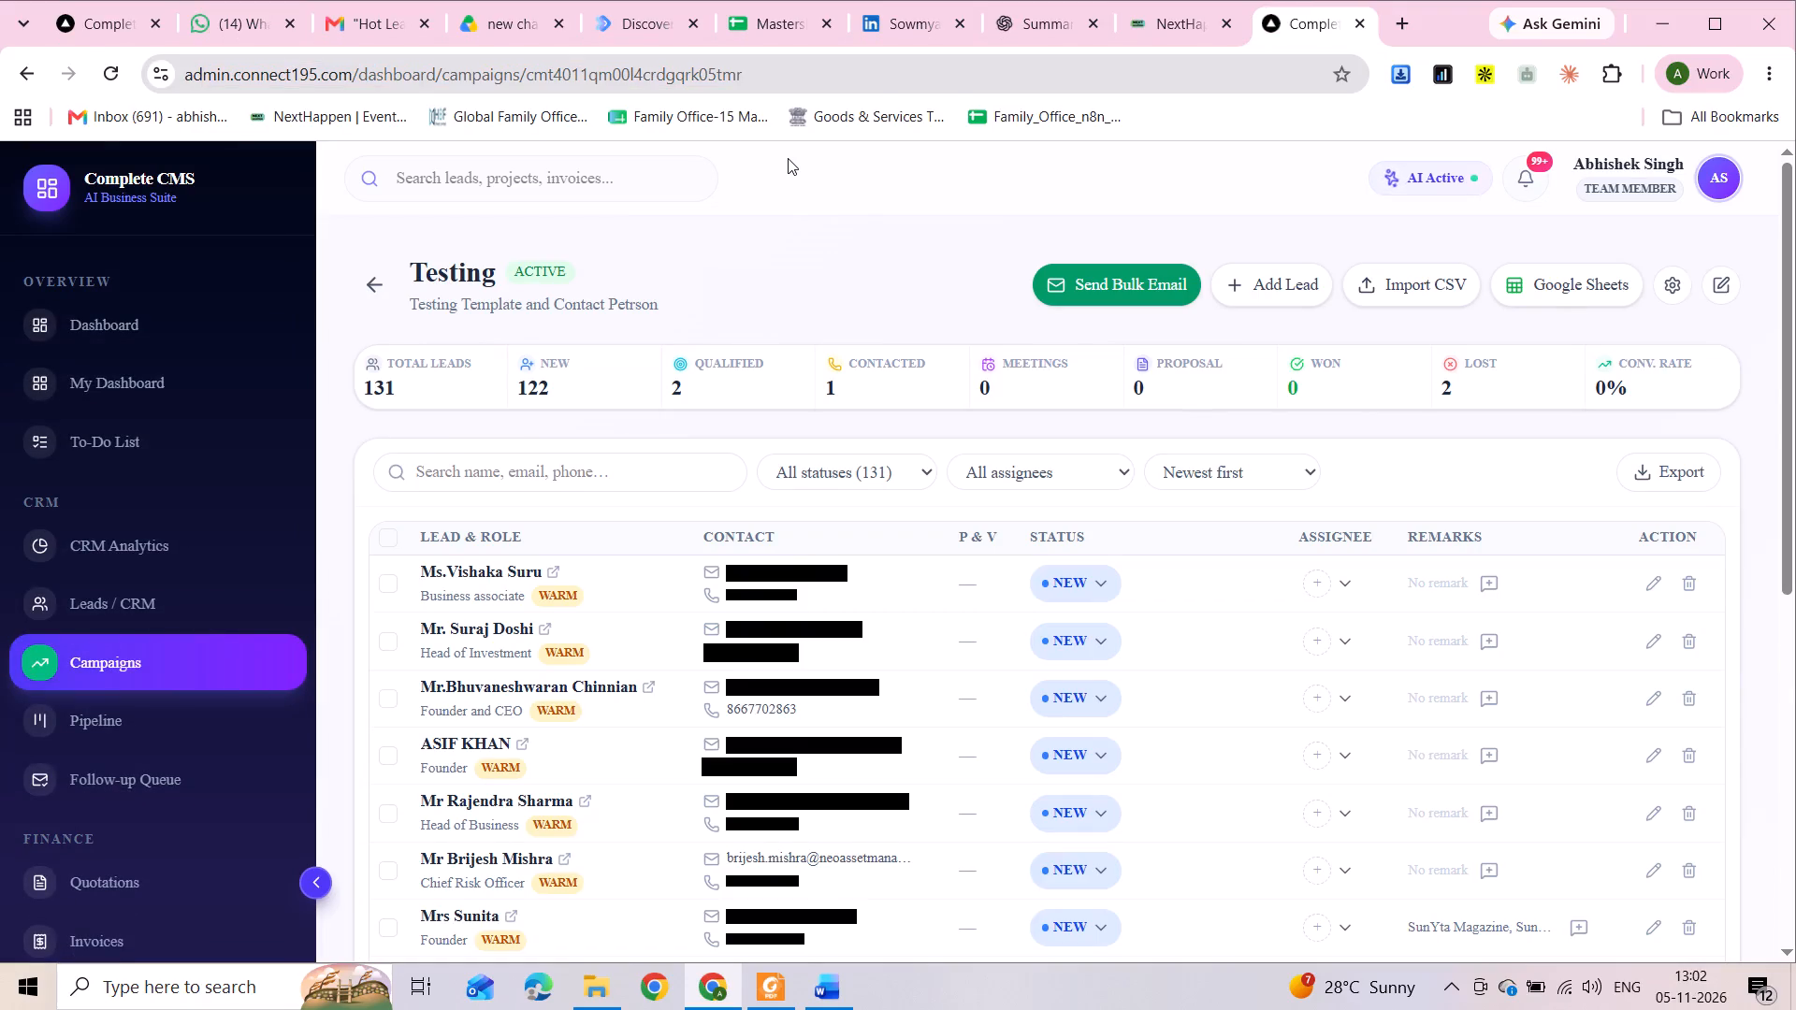
Search all leads, projects and invoices globally for 7075.
click(605, 189)
text(7075)
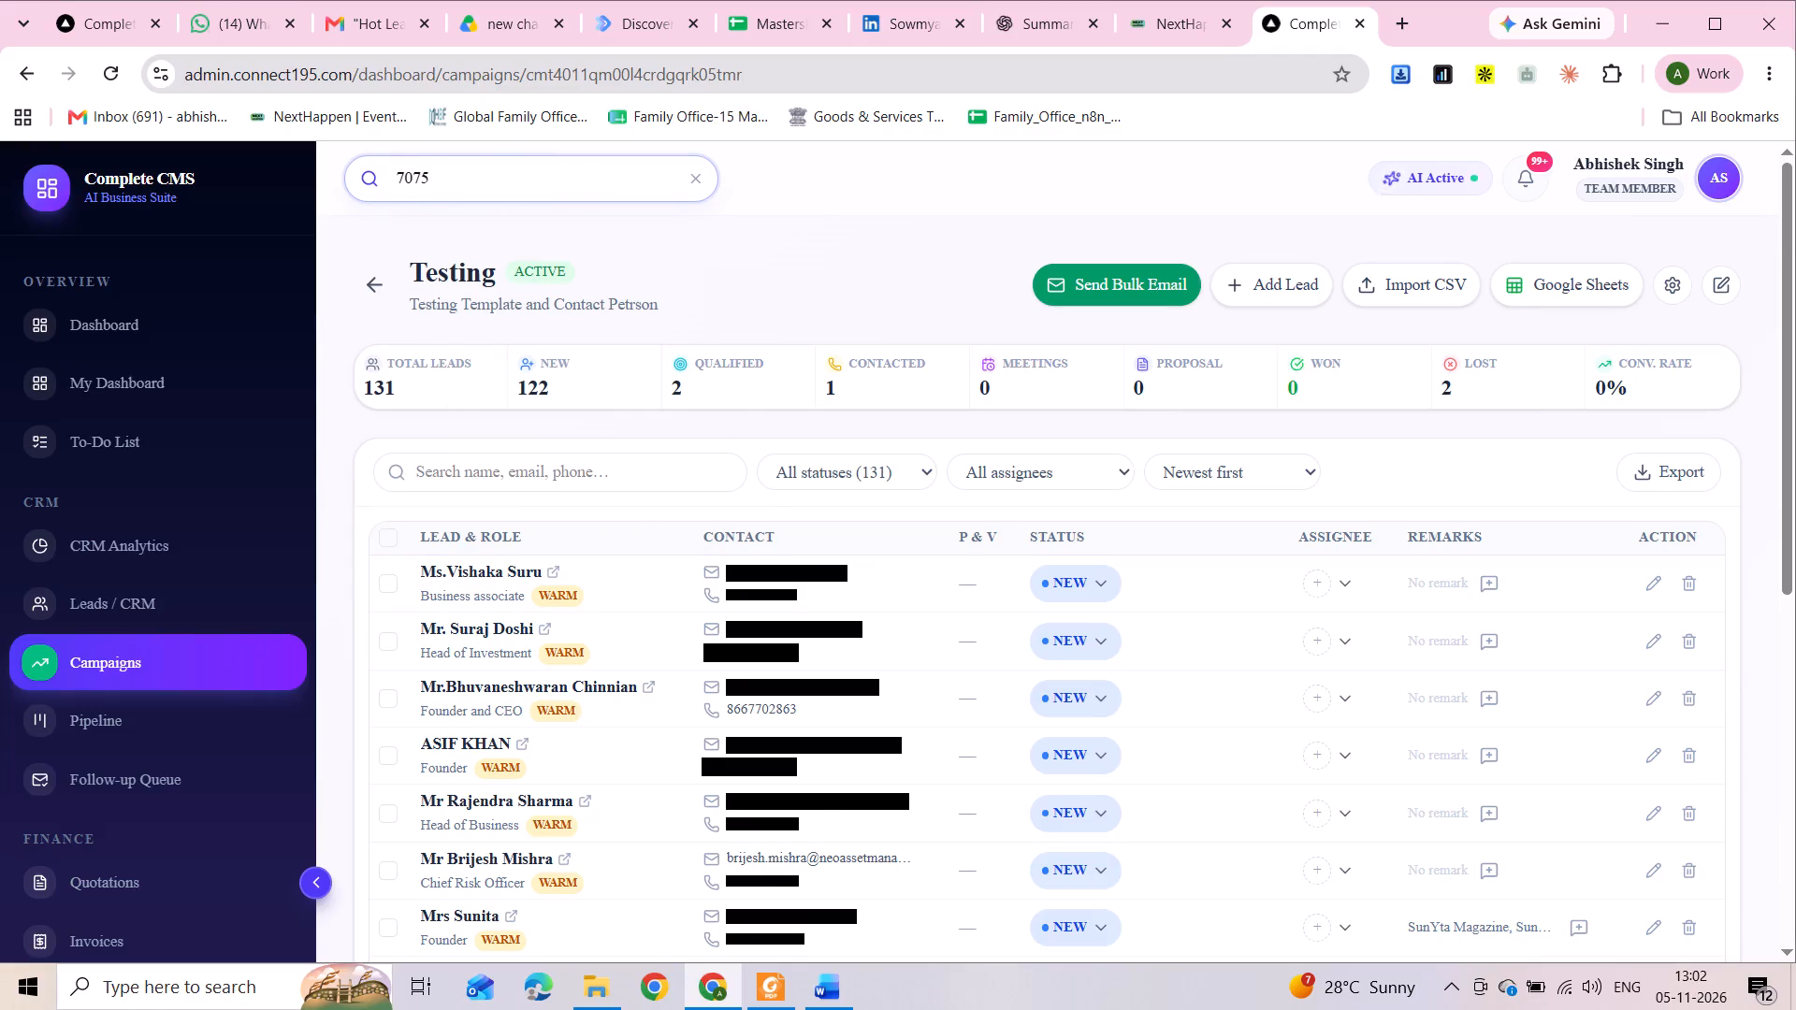
Open the browser's developer tools on the Testing campaign page and show the network activity log.
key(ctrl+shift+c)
click(1298, 161)
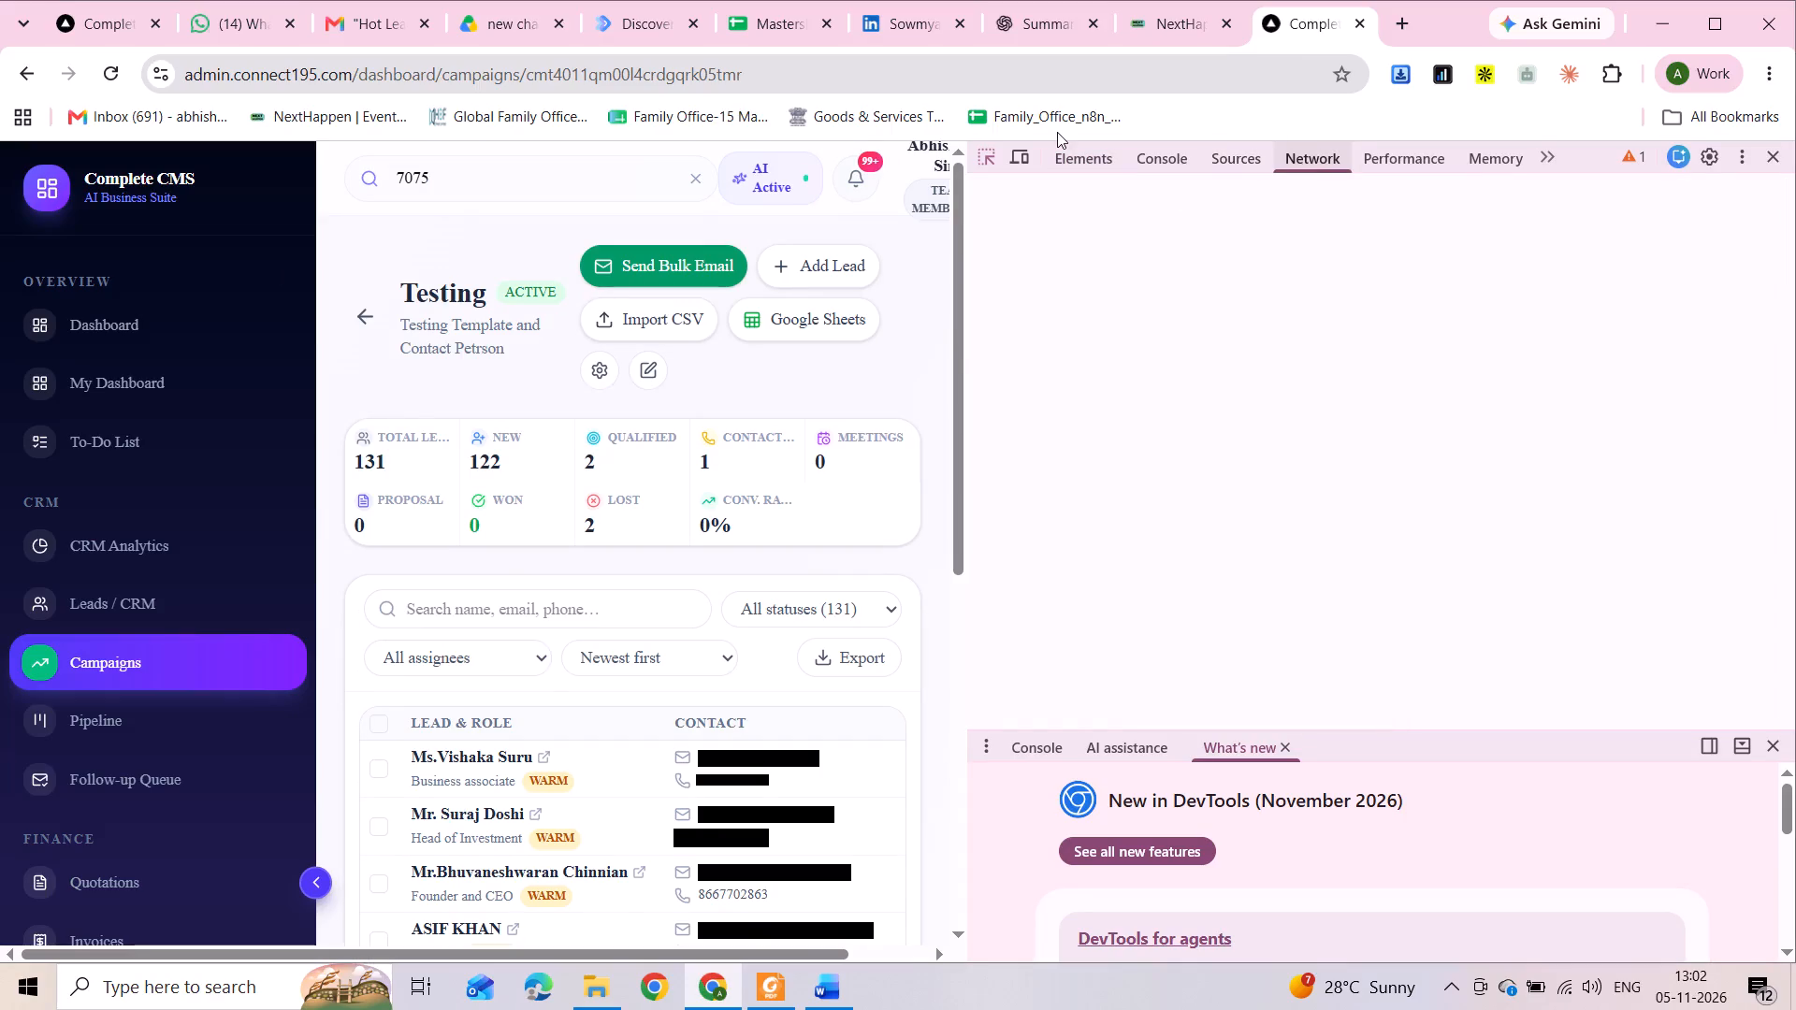
double_click(992, 151)
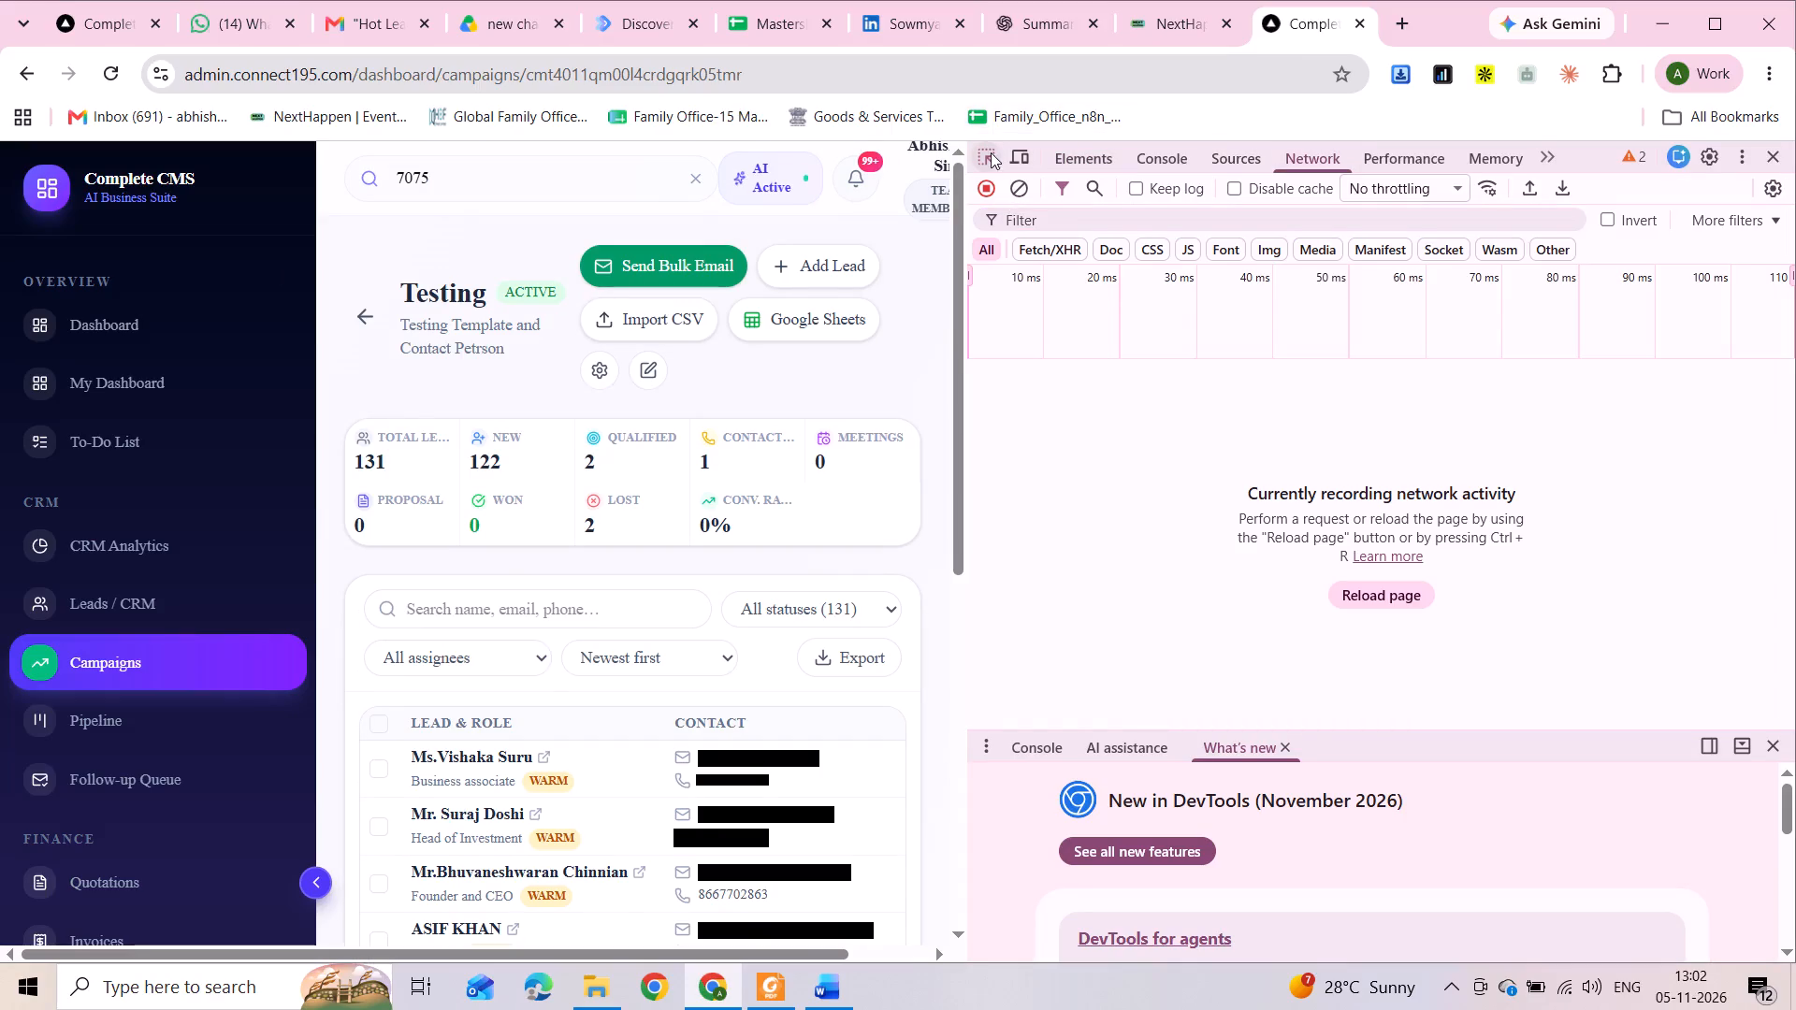
click(993, 156)
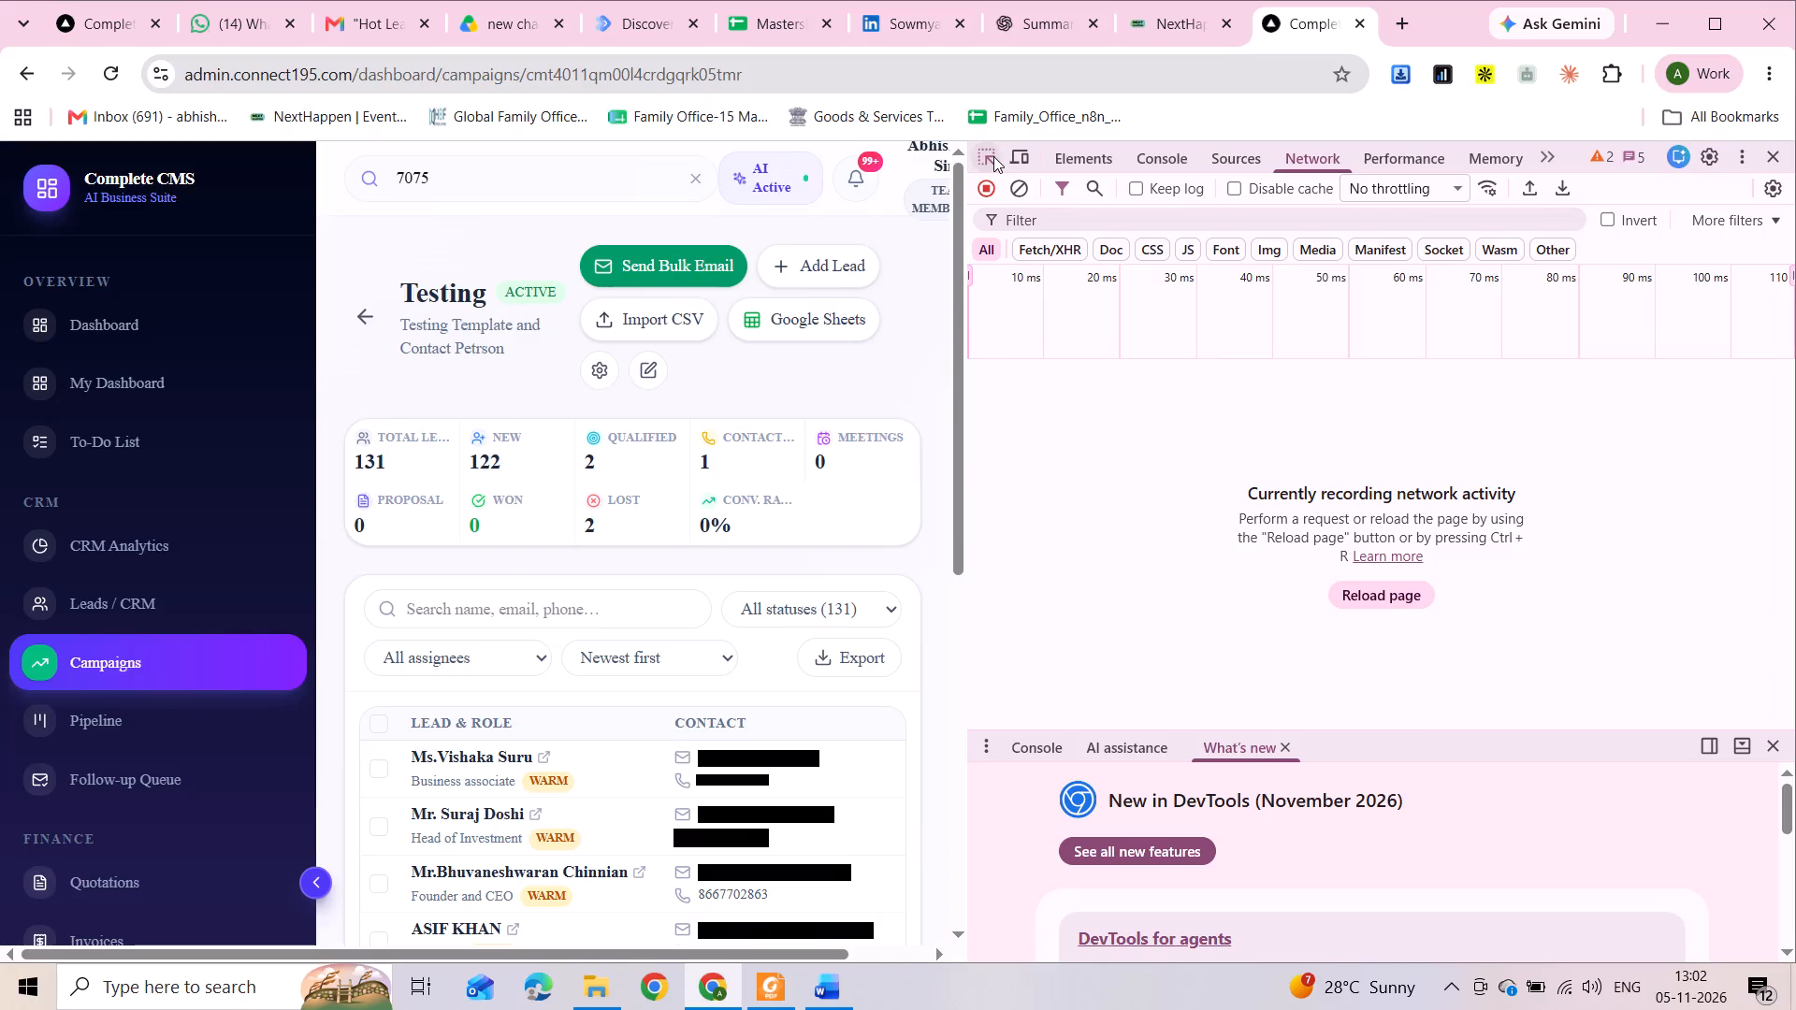
Rerun the global search for 7075 with network activity being recorded.
click(648, 180)
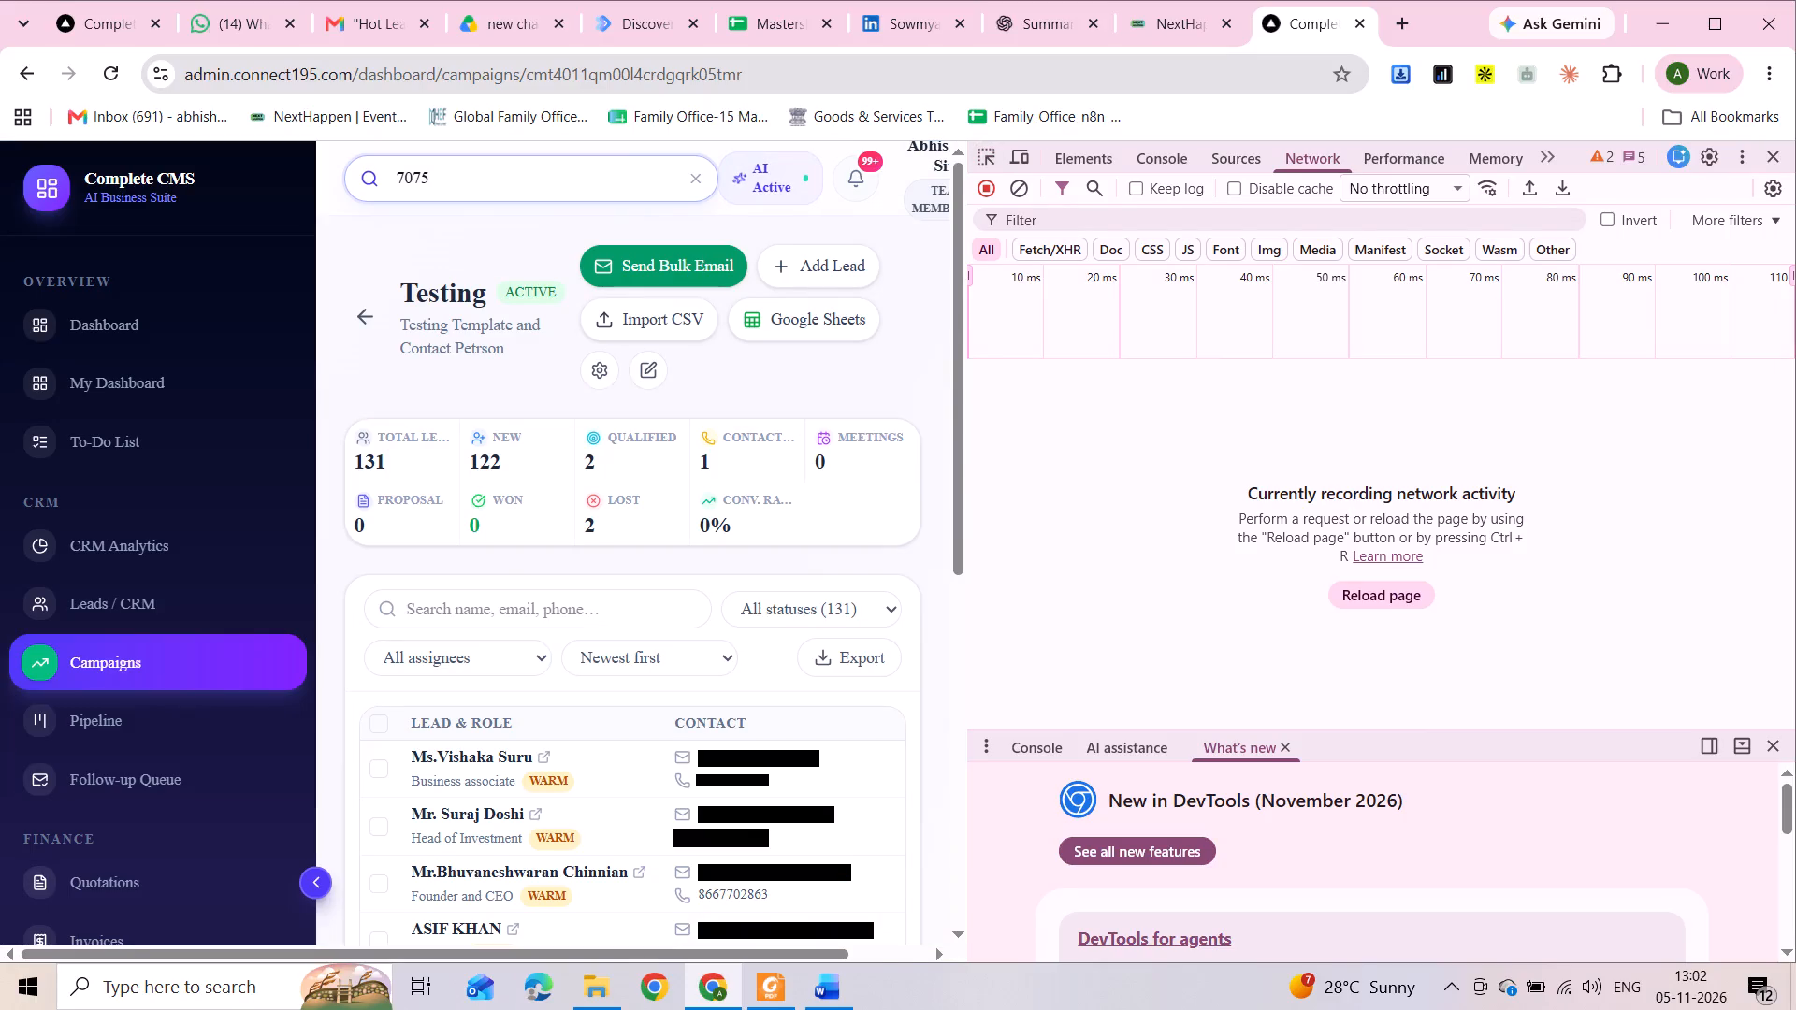
key(BackSpace)
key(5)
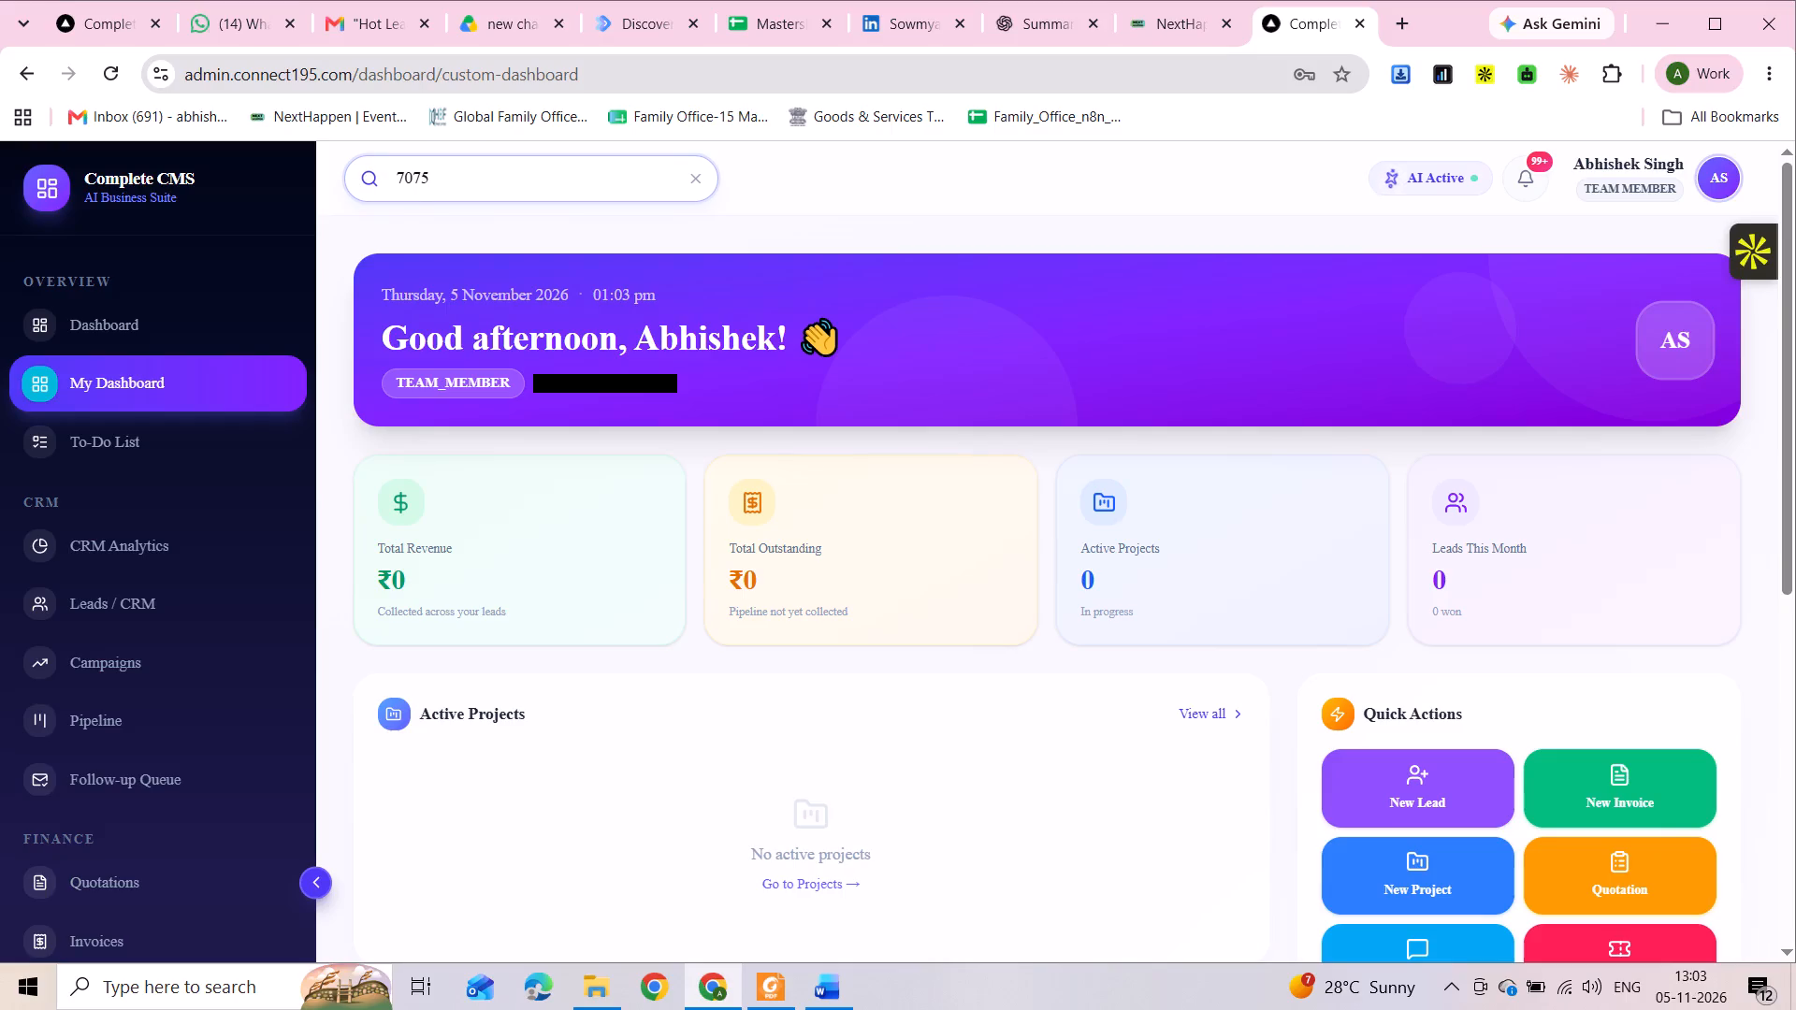
Replace the global search term with 9945 to search all leads, projects and invoices.
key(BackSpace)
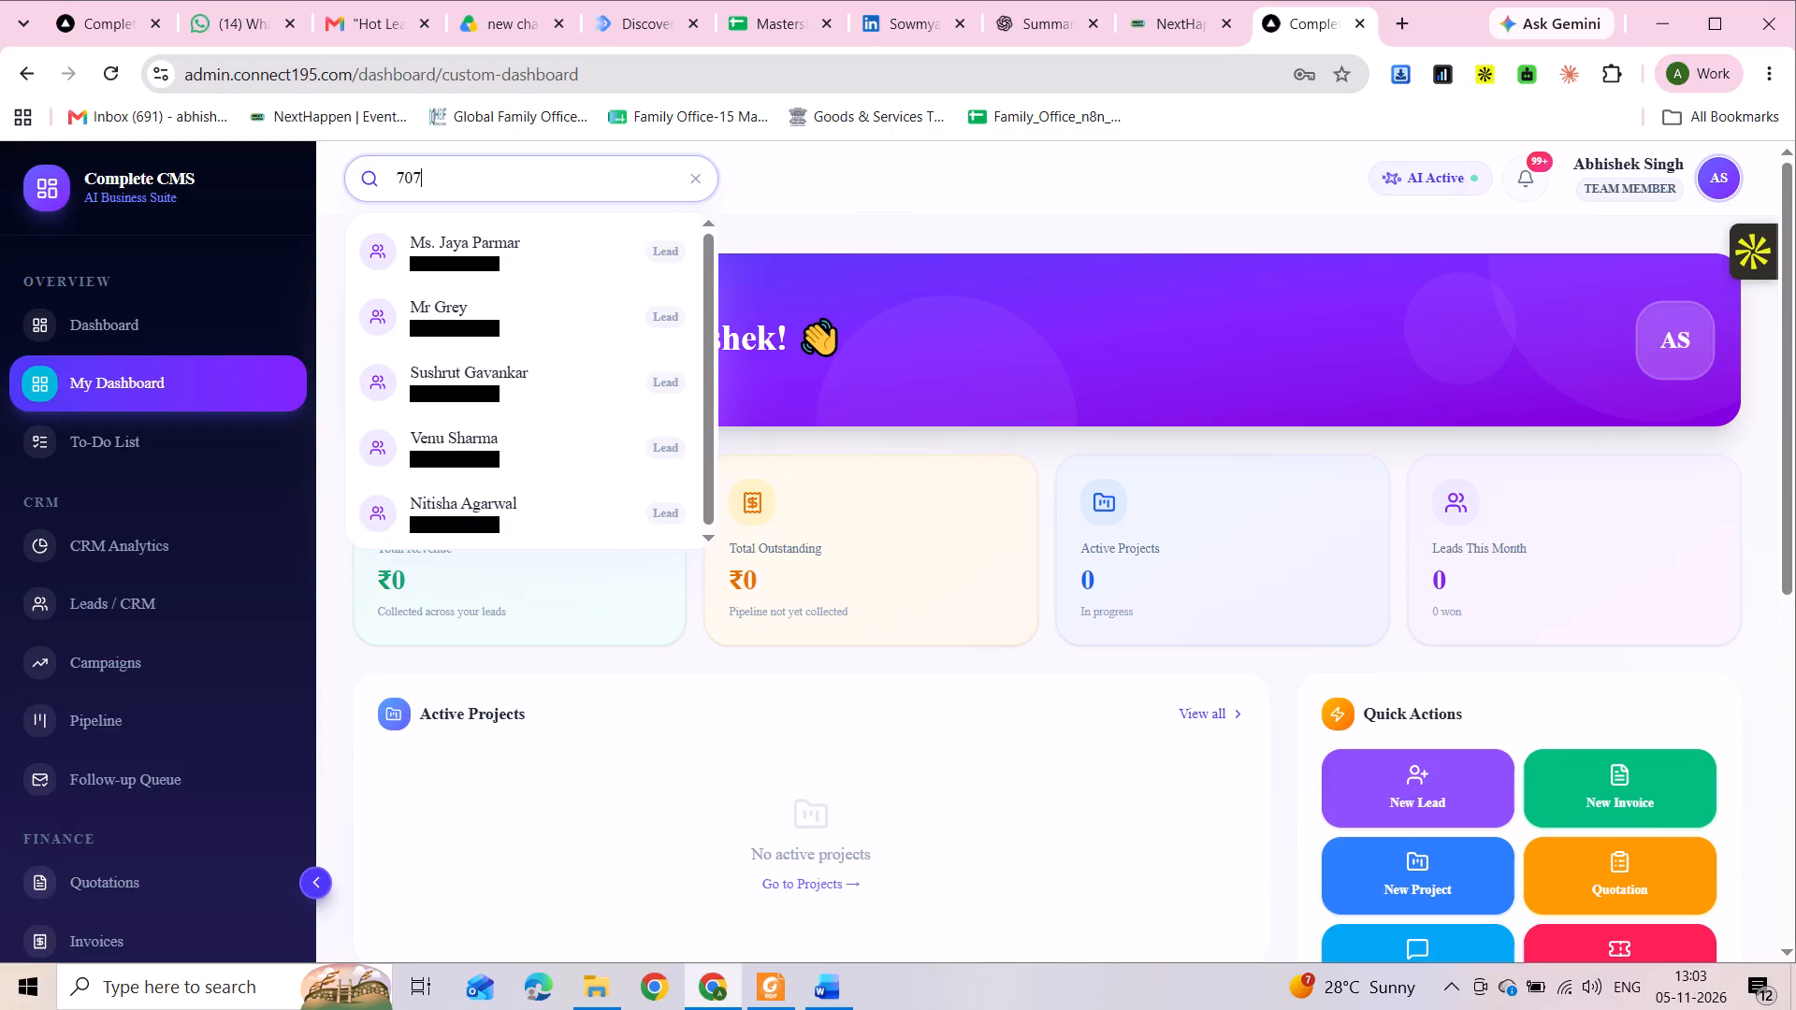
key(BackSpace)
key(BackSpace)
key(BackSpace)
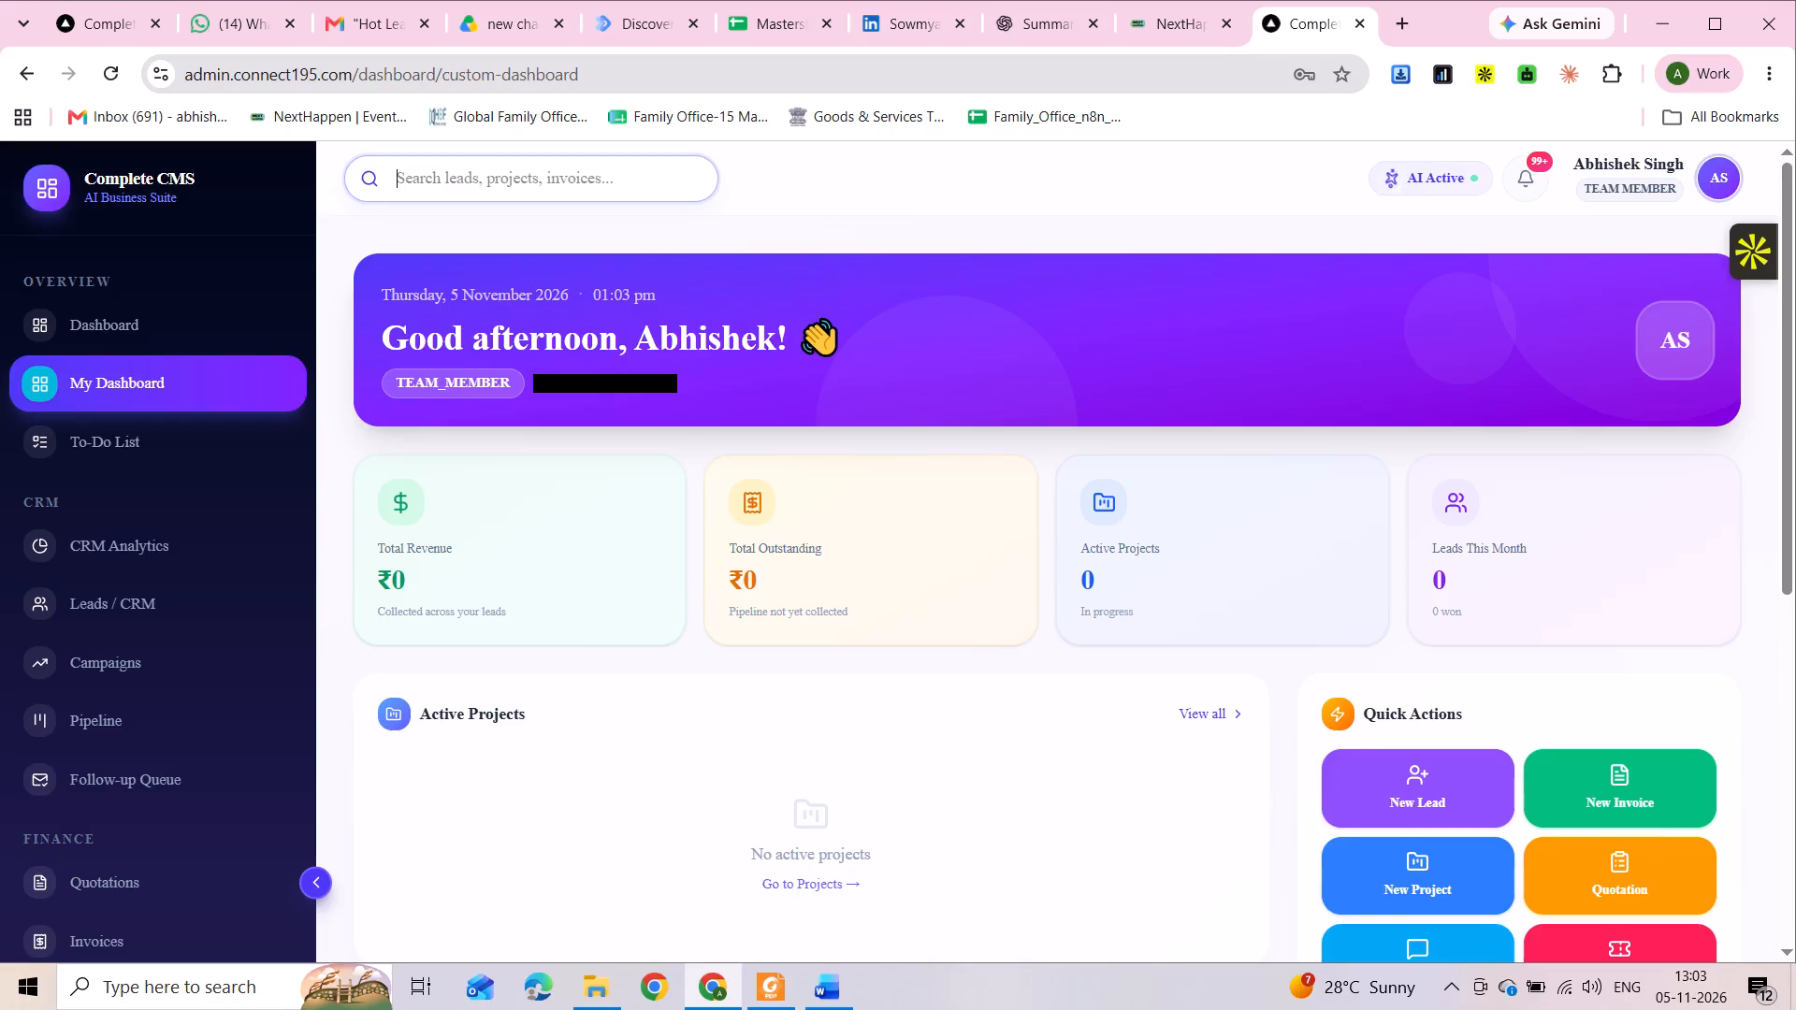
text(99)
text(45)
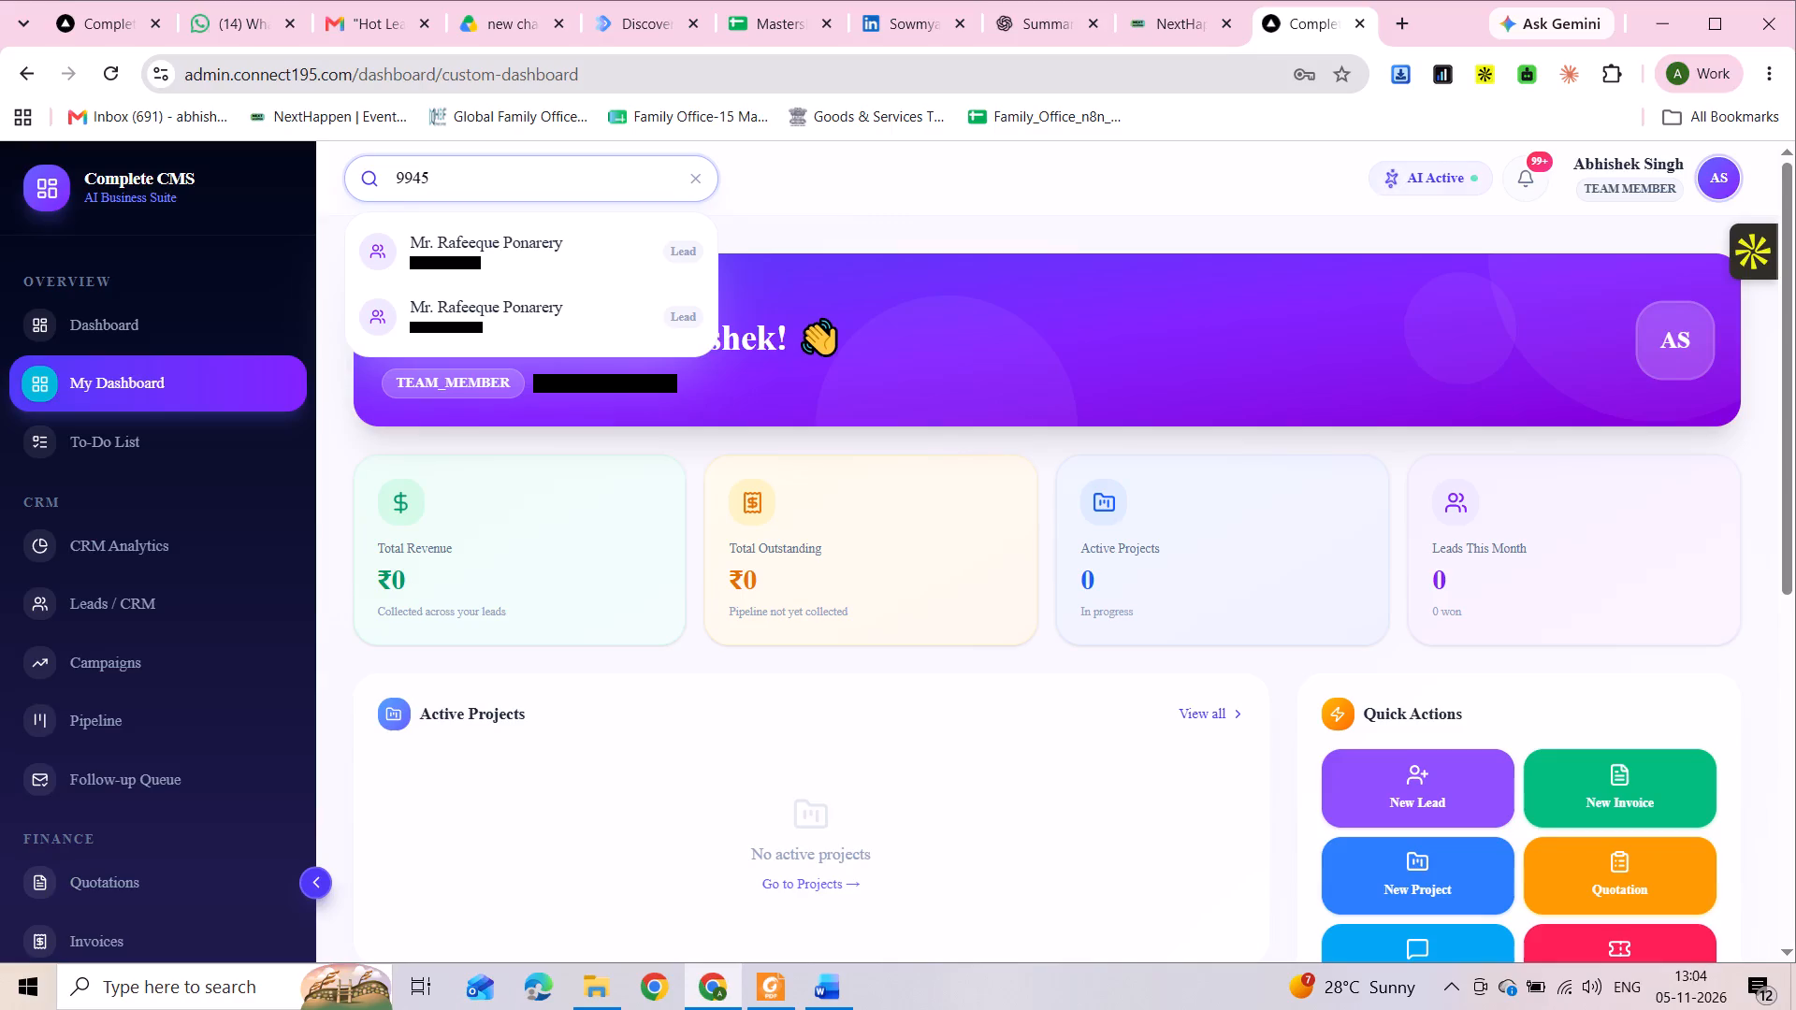
Open the CRM's custom dashboard address in a new browser tab and go to the campaigns list there.
double_click(606, 70)
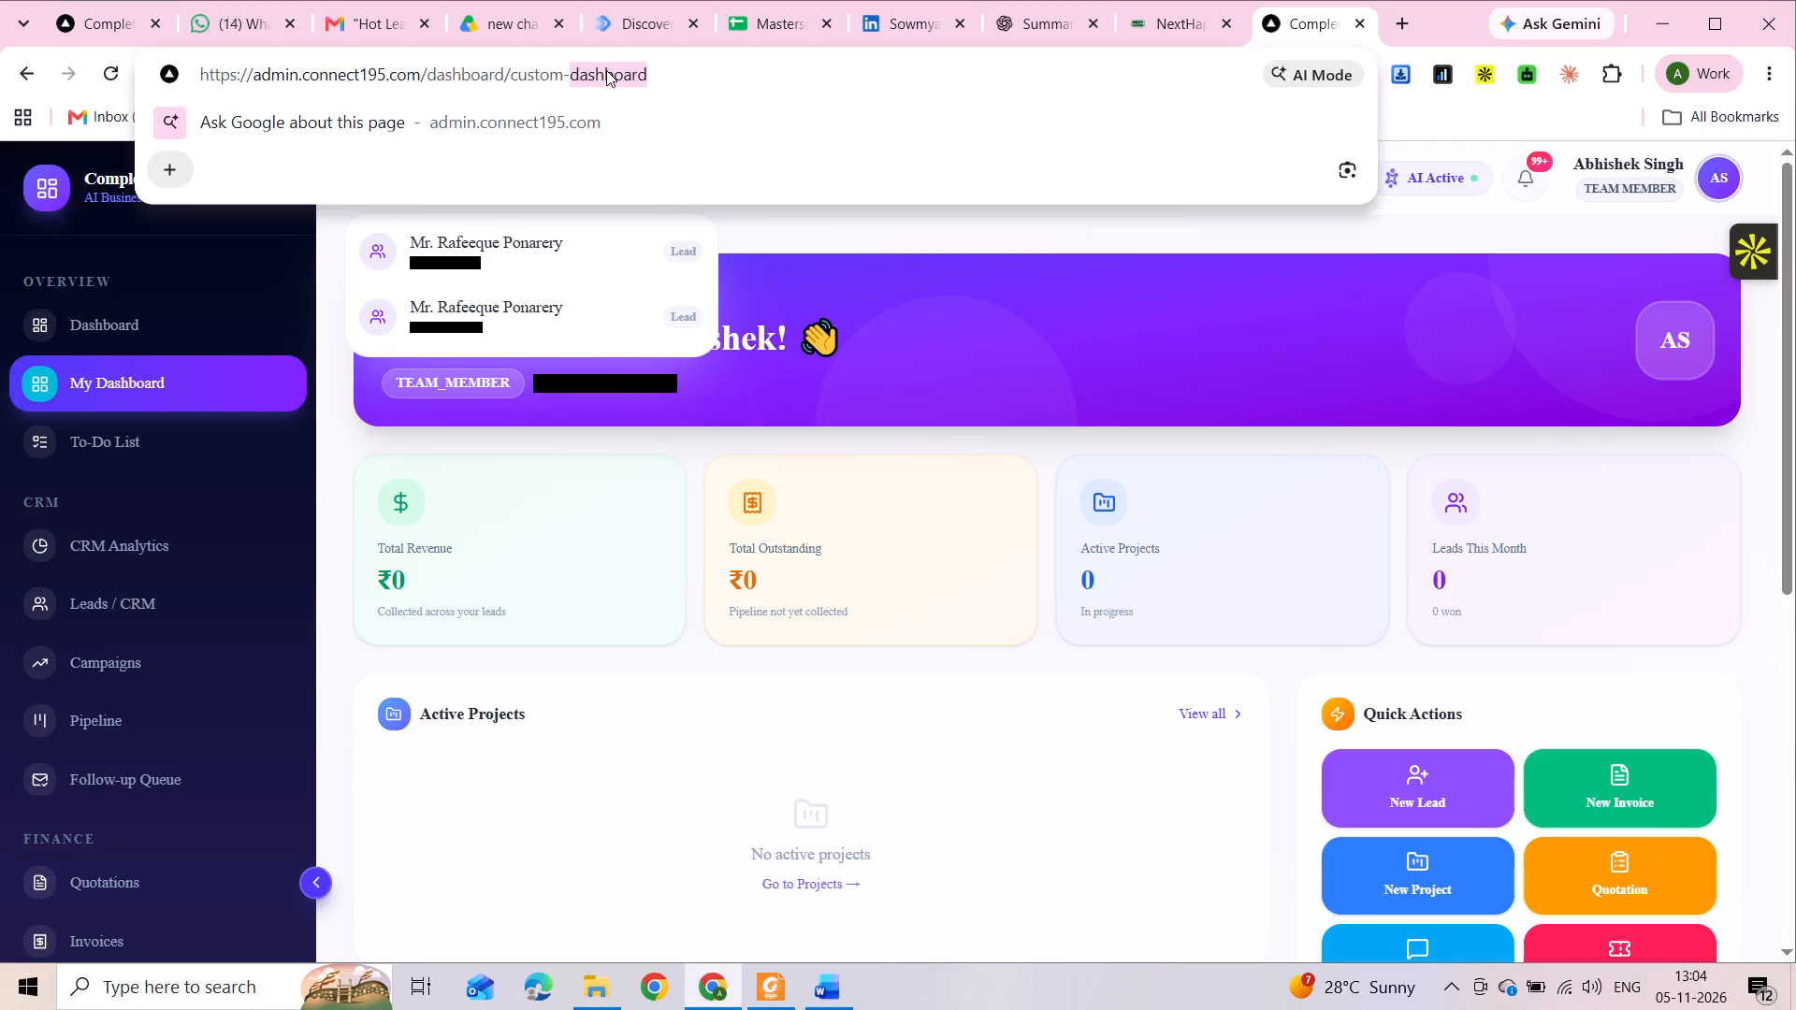
key(ctrl+a)
key(ctrl+c)
key(ctrl+t)
key(ctrl+v)
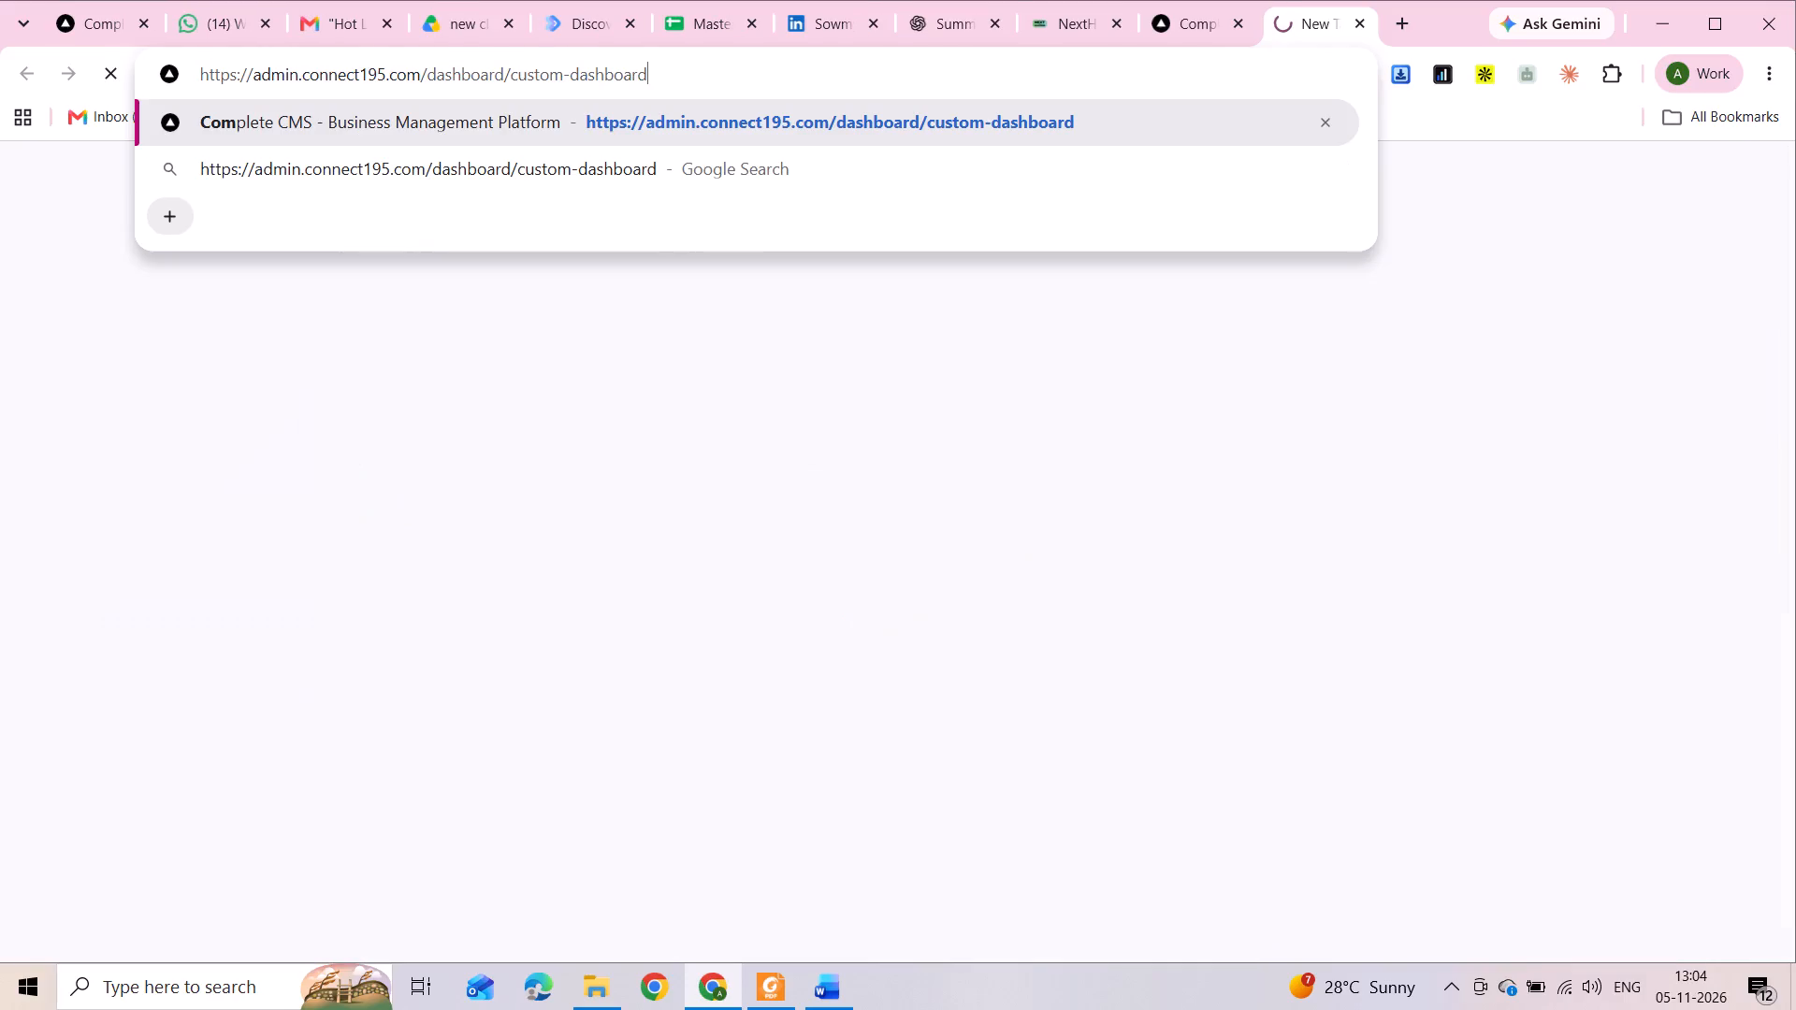
key(Return)
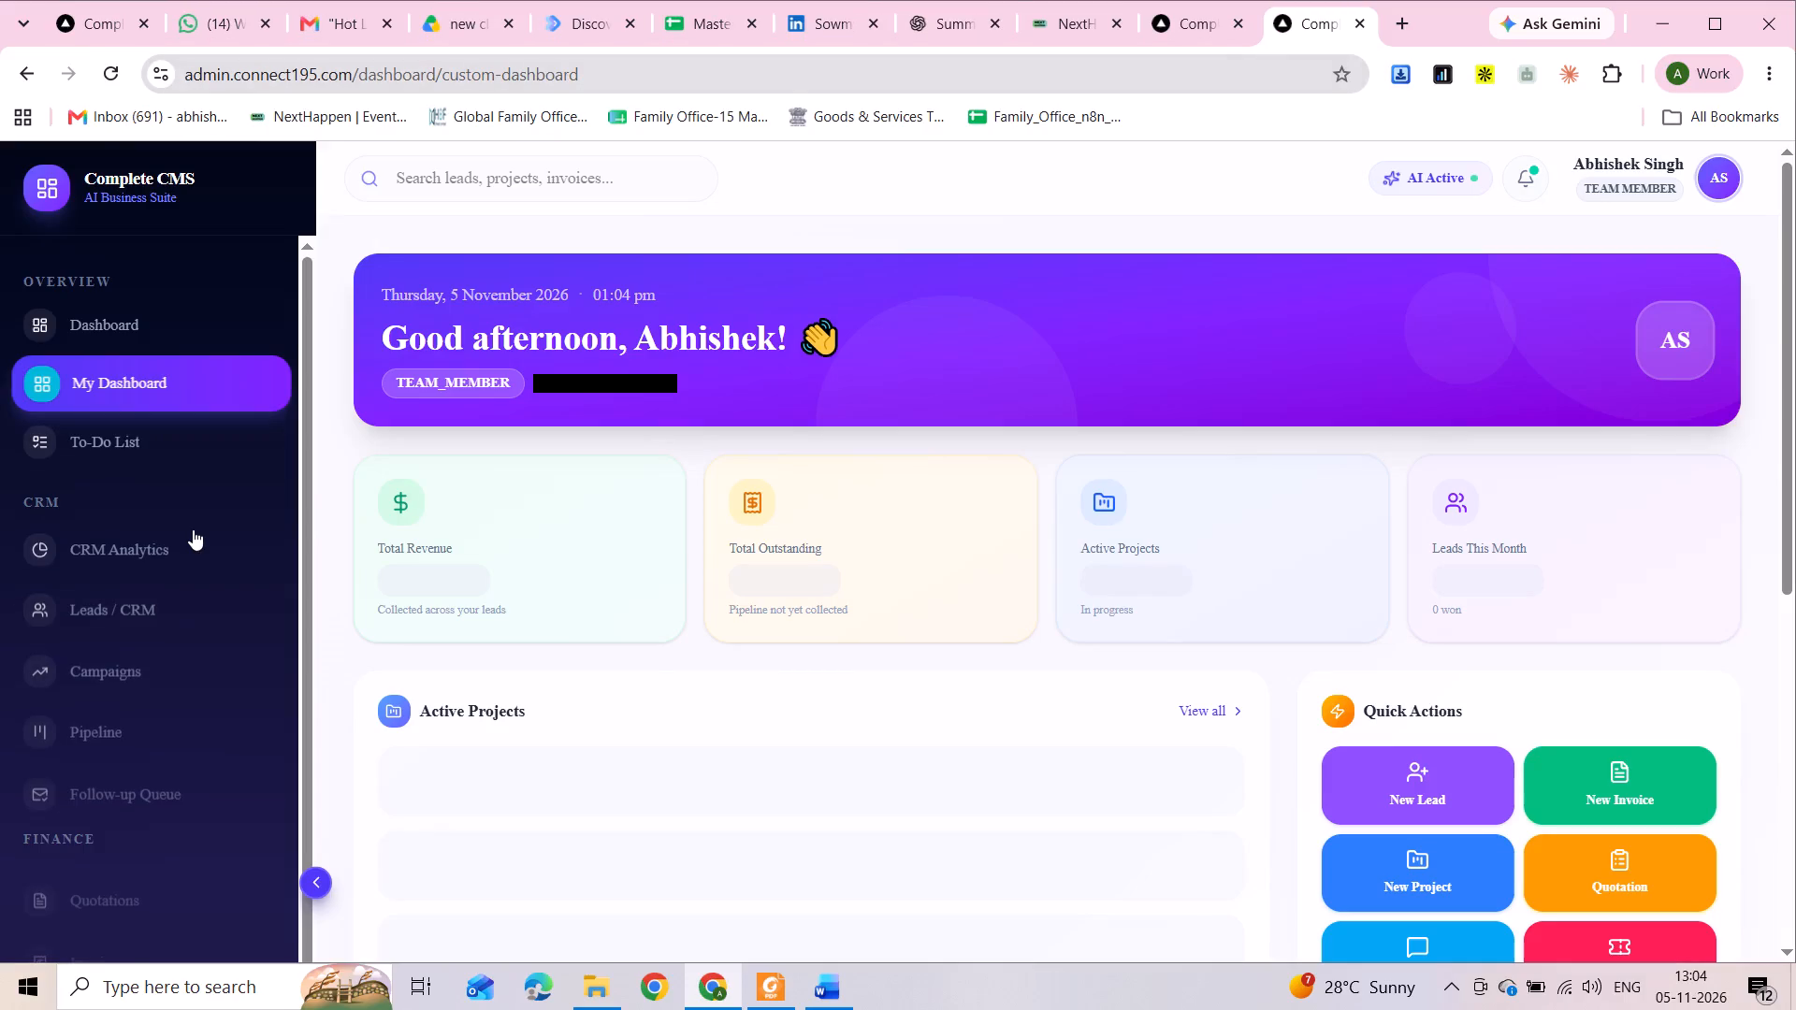
click(143, 662)
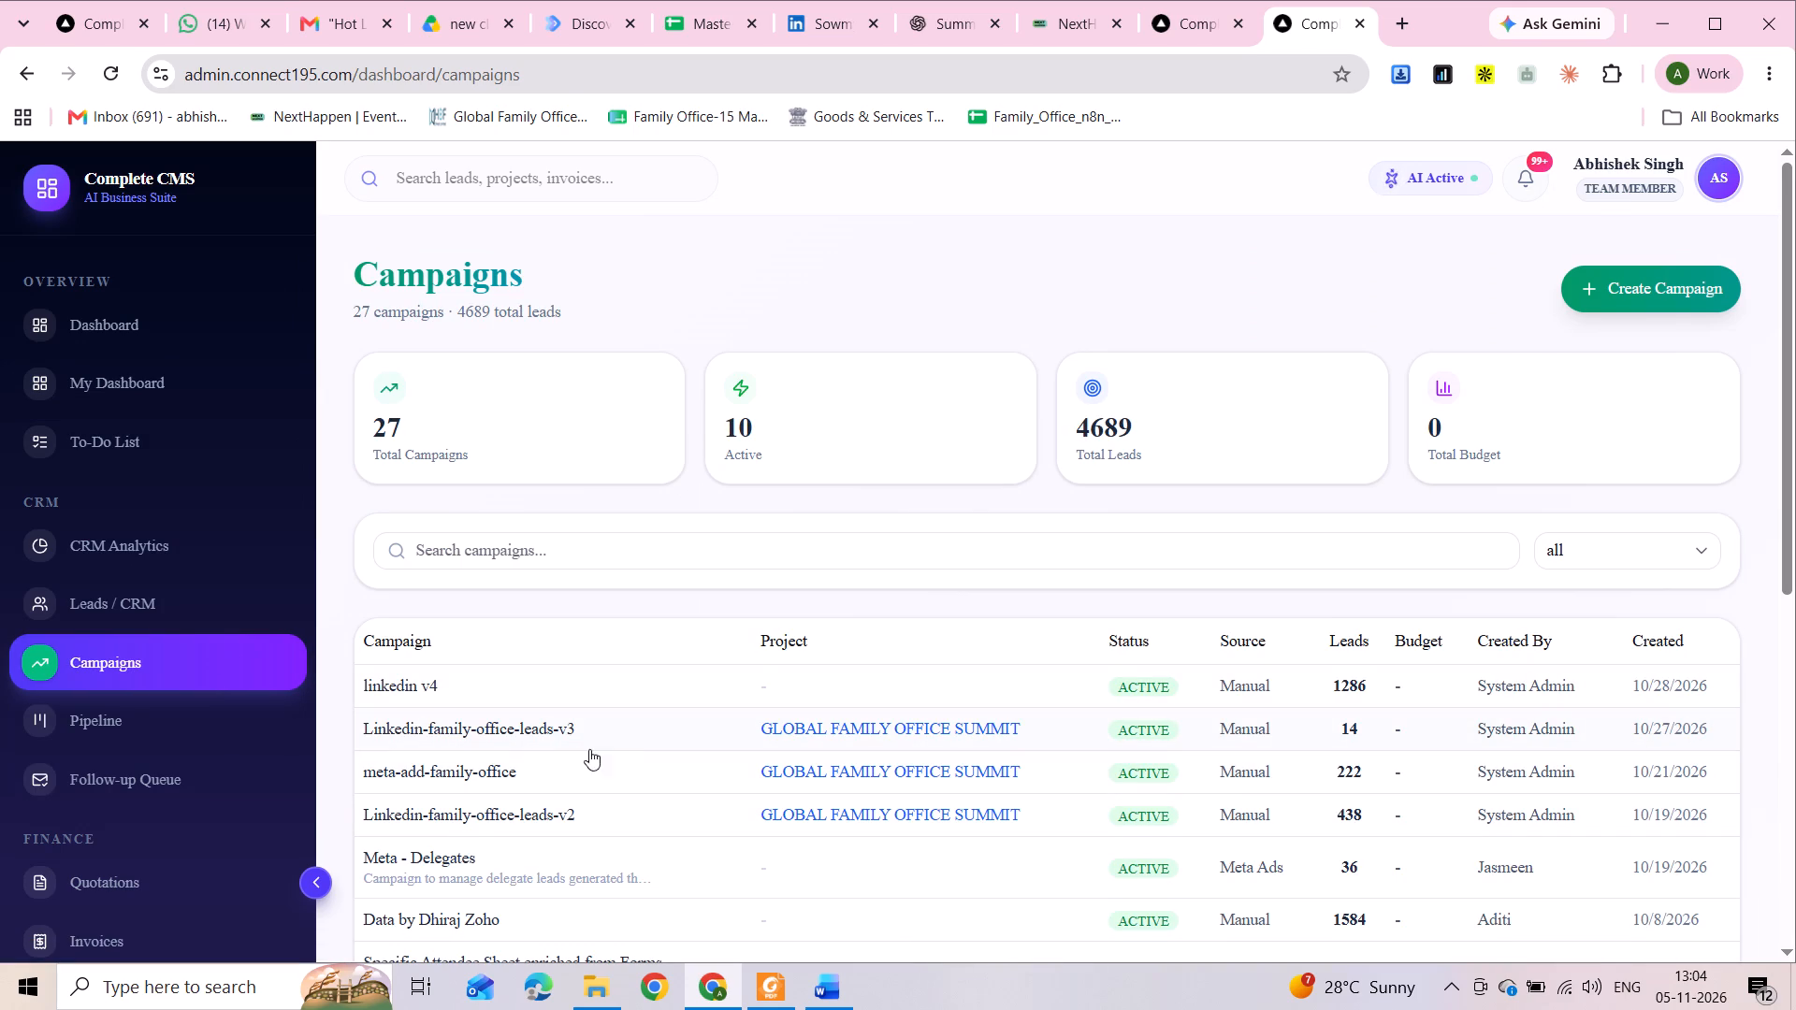
Open the Linkedin-family-office-leads-v2 campaign and search its leads for 0960.
scroll(557, 759, down, 1)
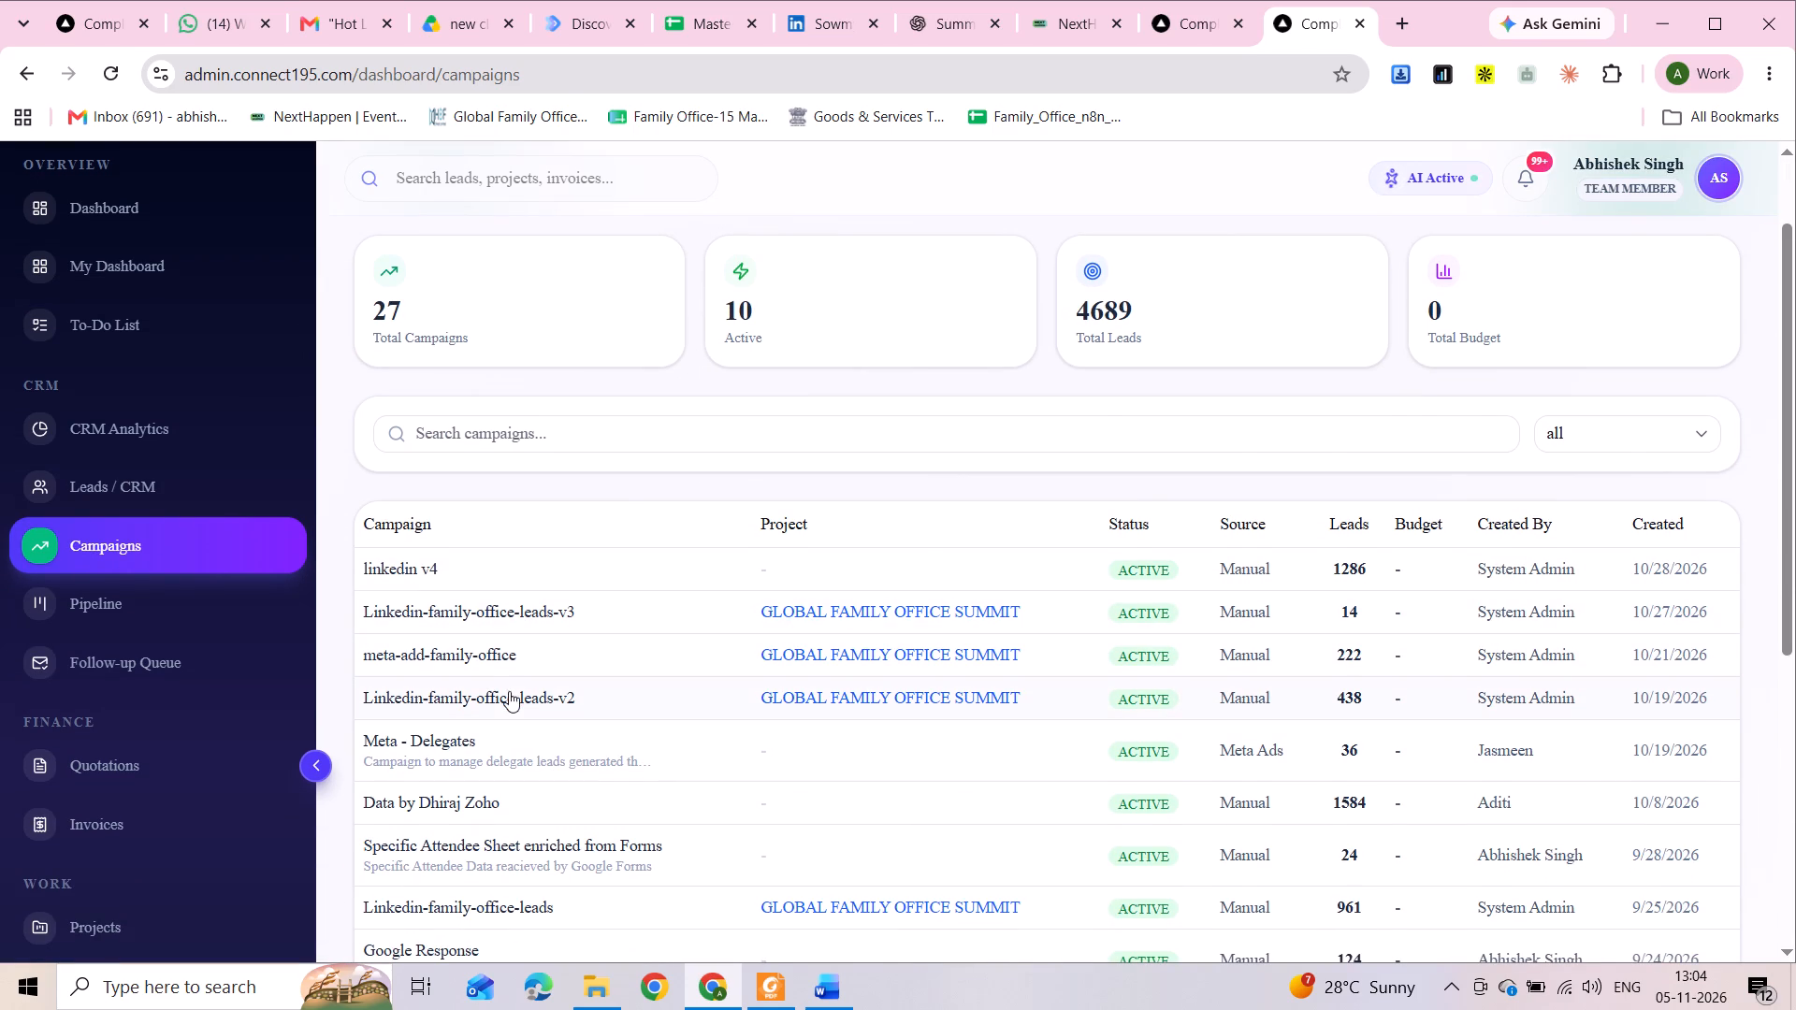
click(509, 696)
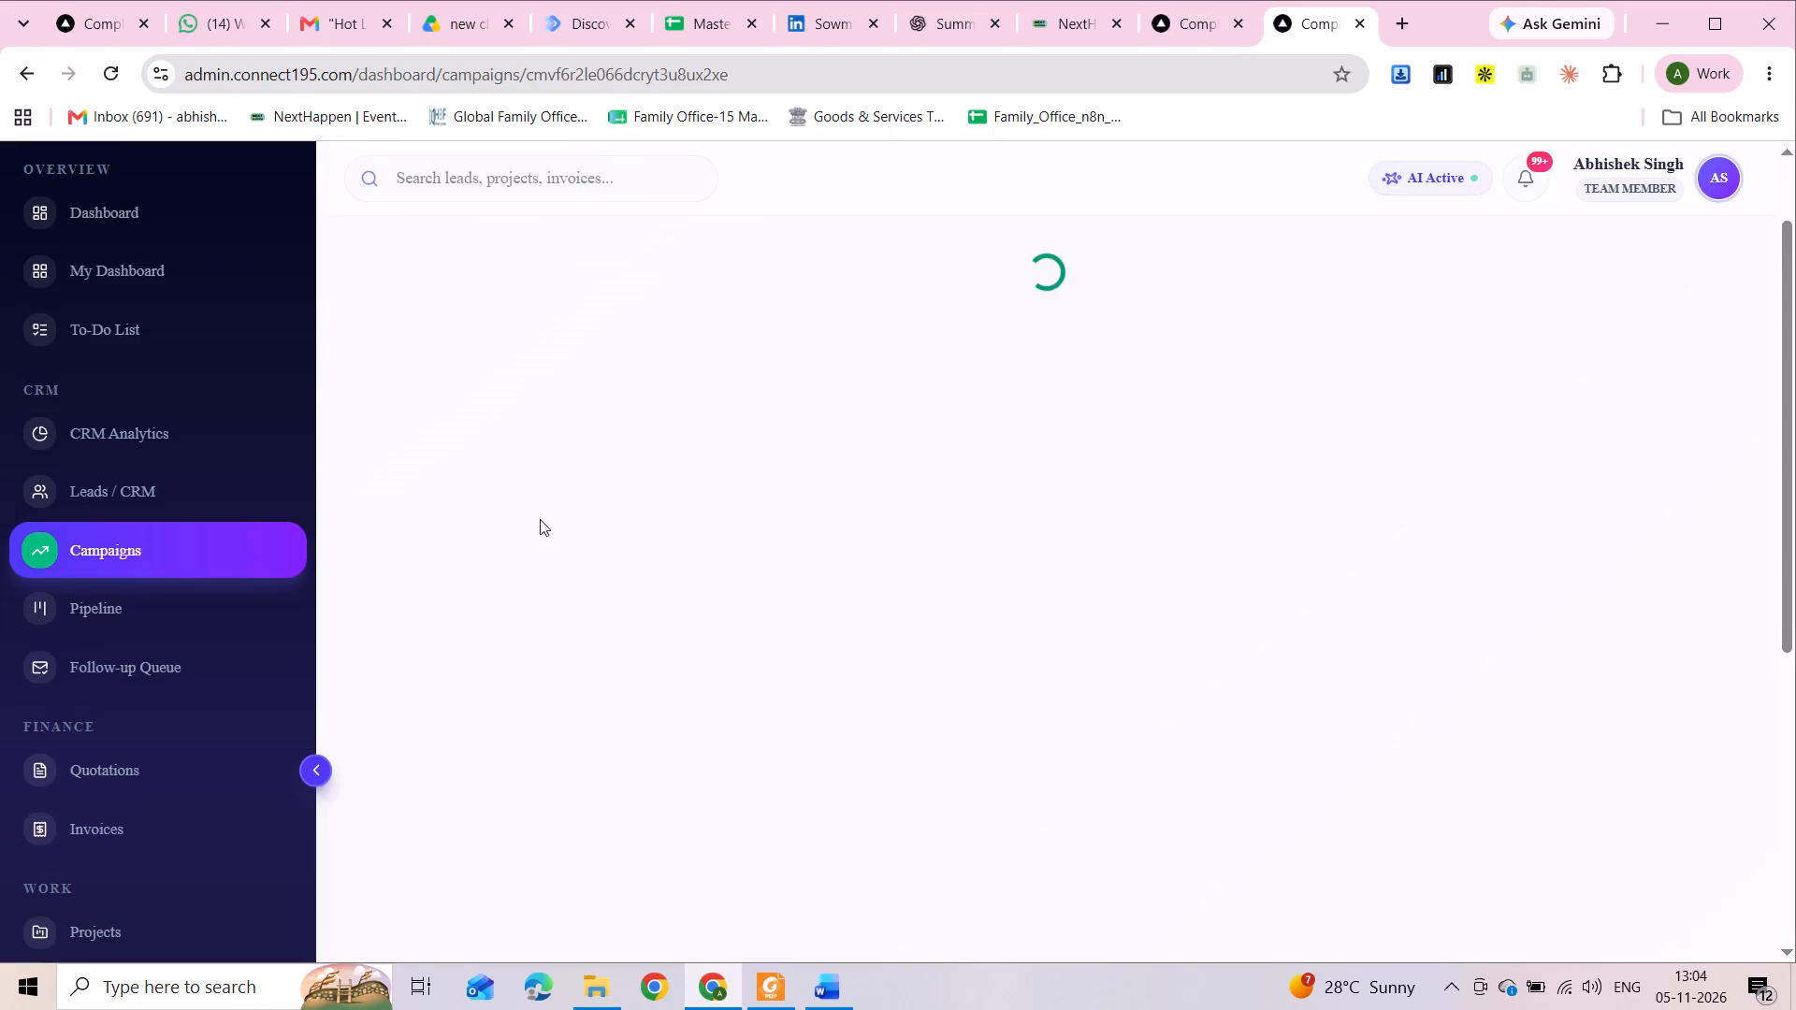
click(563, 663)
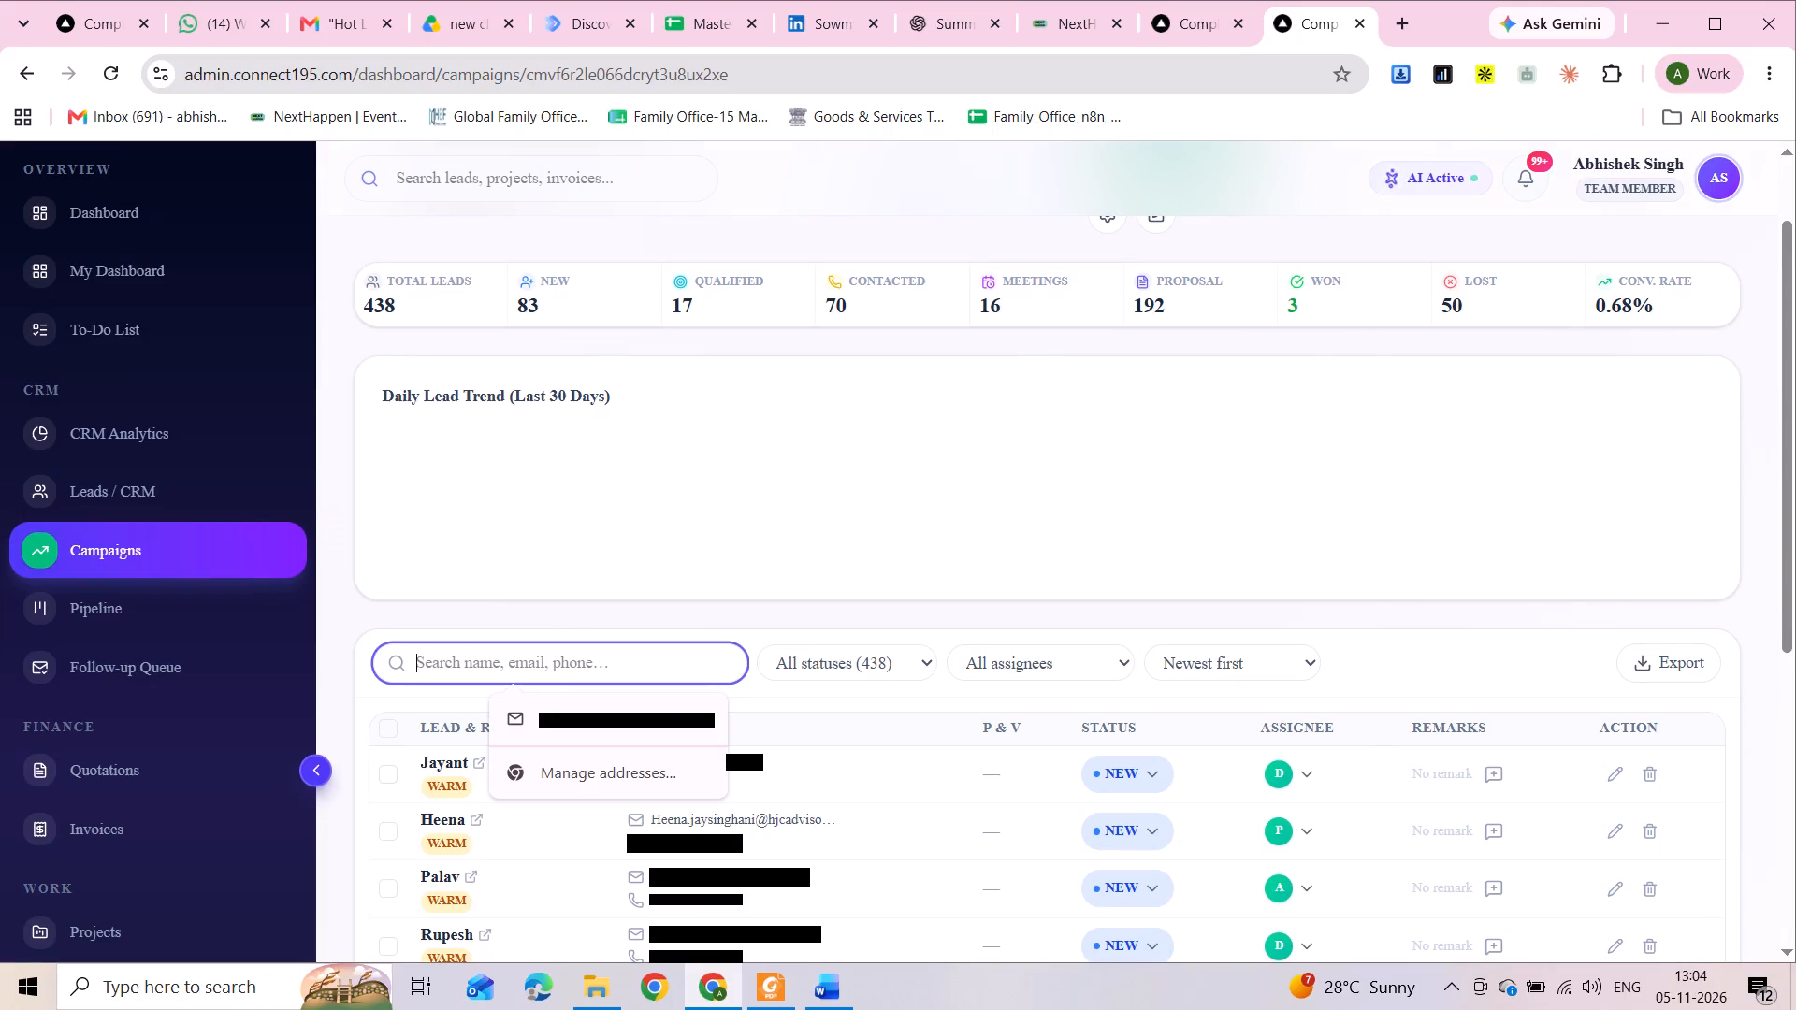
text(0960)
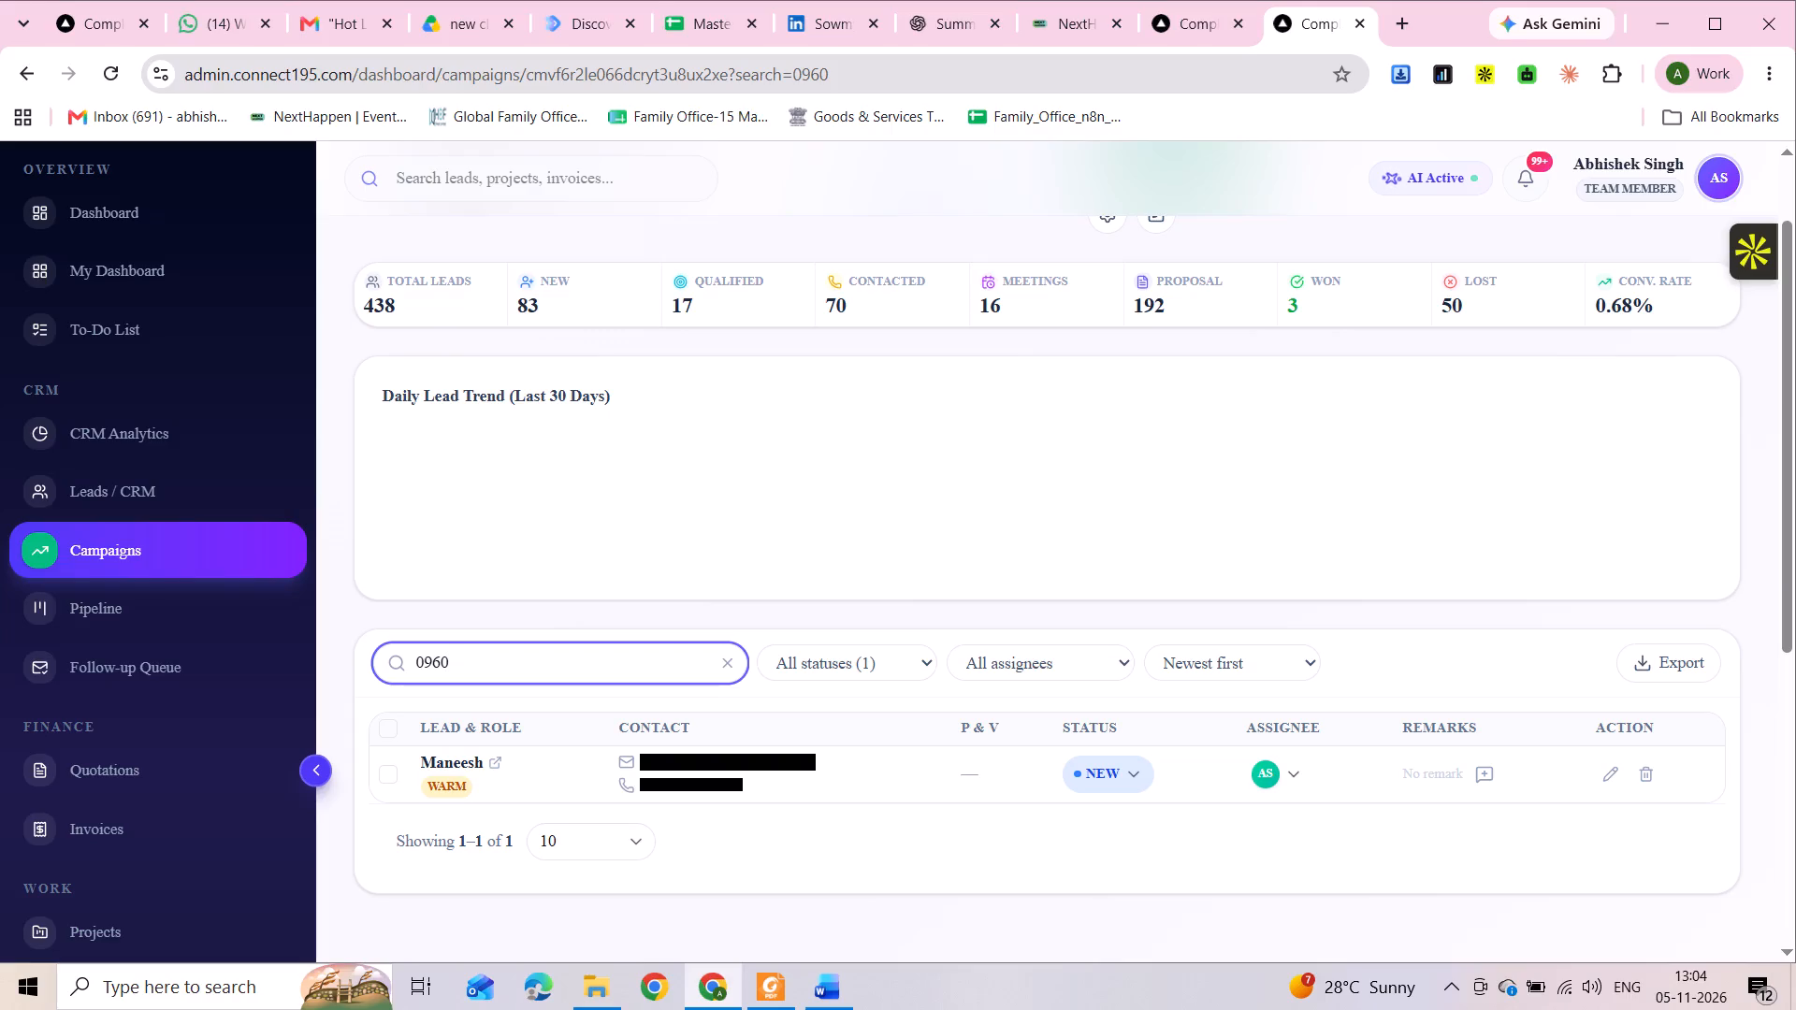
Broaden the campaign's lead search to 960 and look through the matching leads.
key(Left)
key(Left)
key(Left)
key(BackSpace)
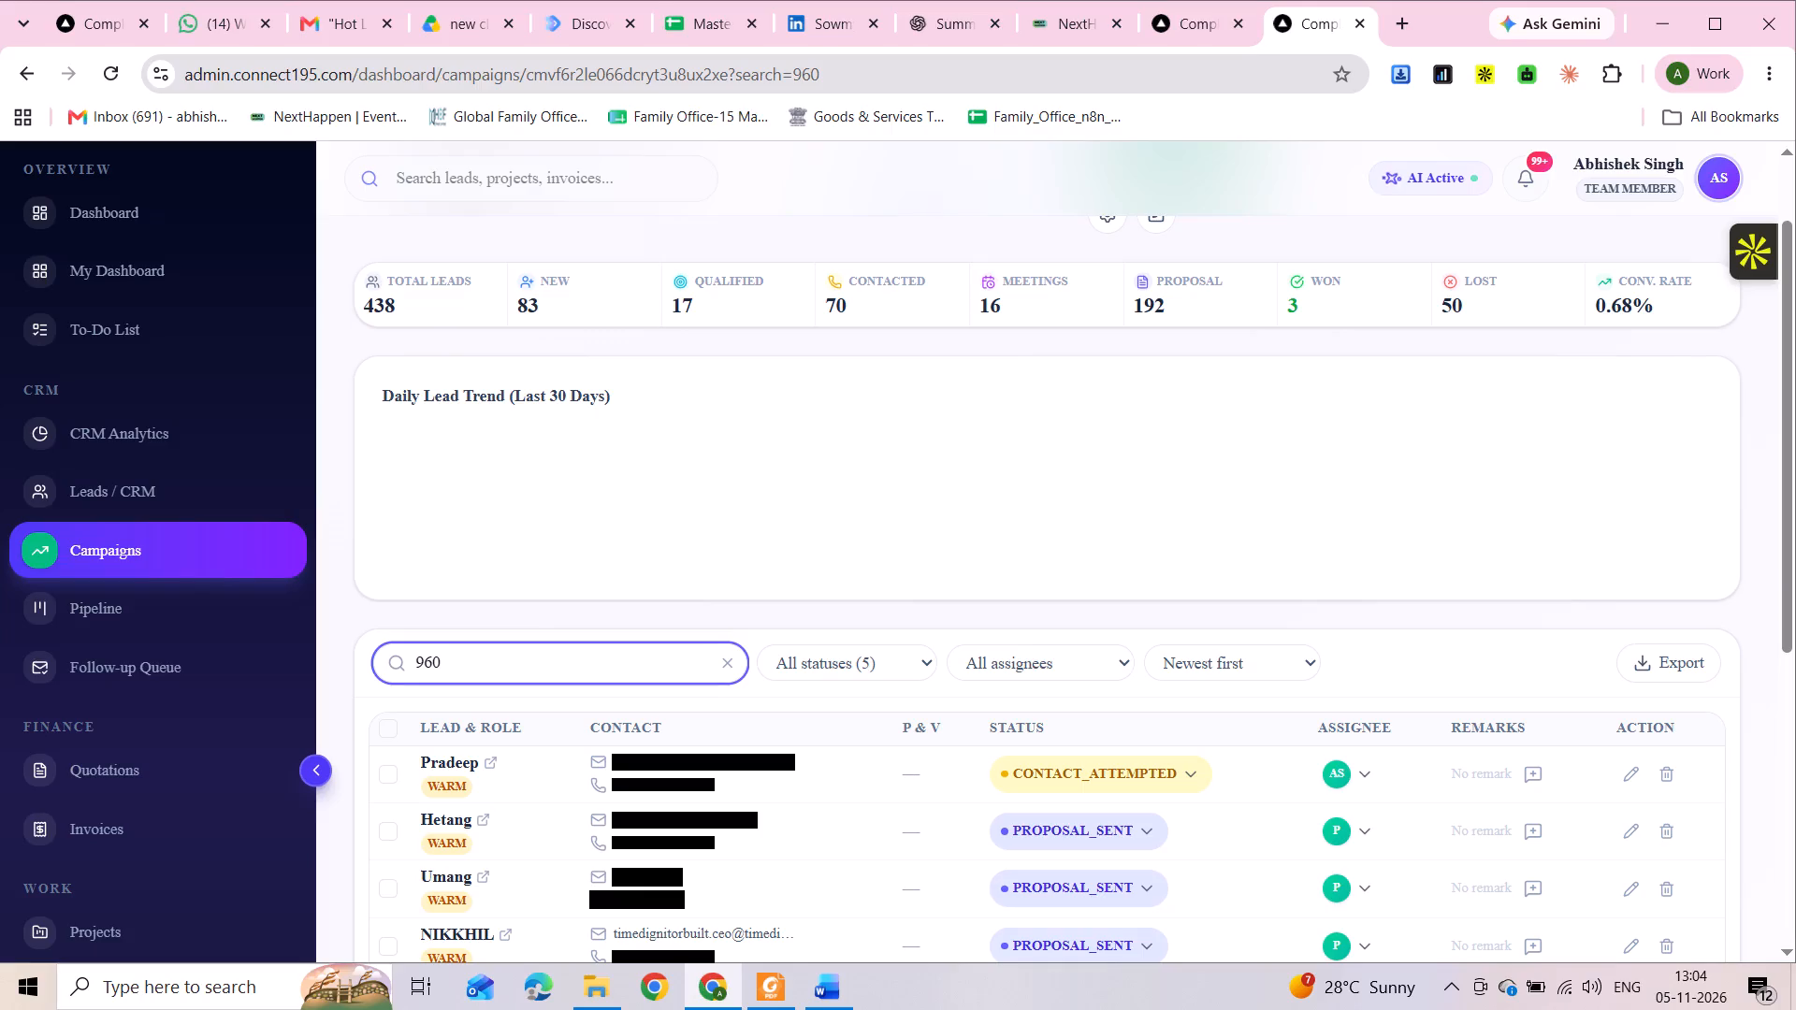
scroll(776, 819, down, 2)
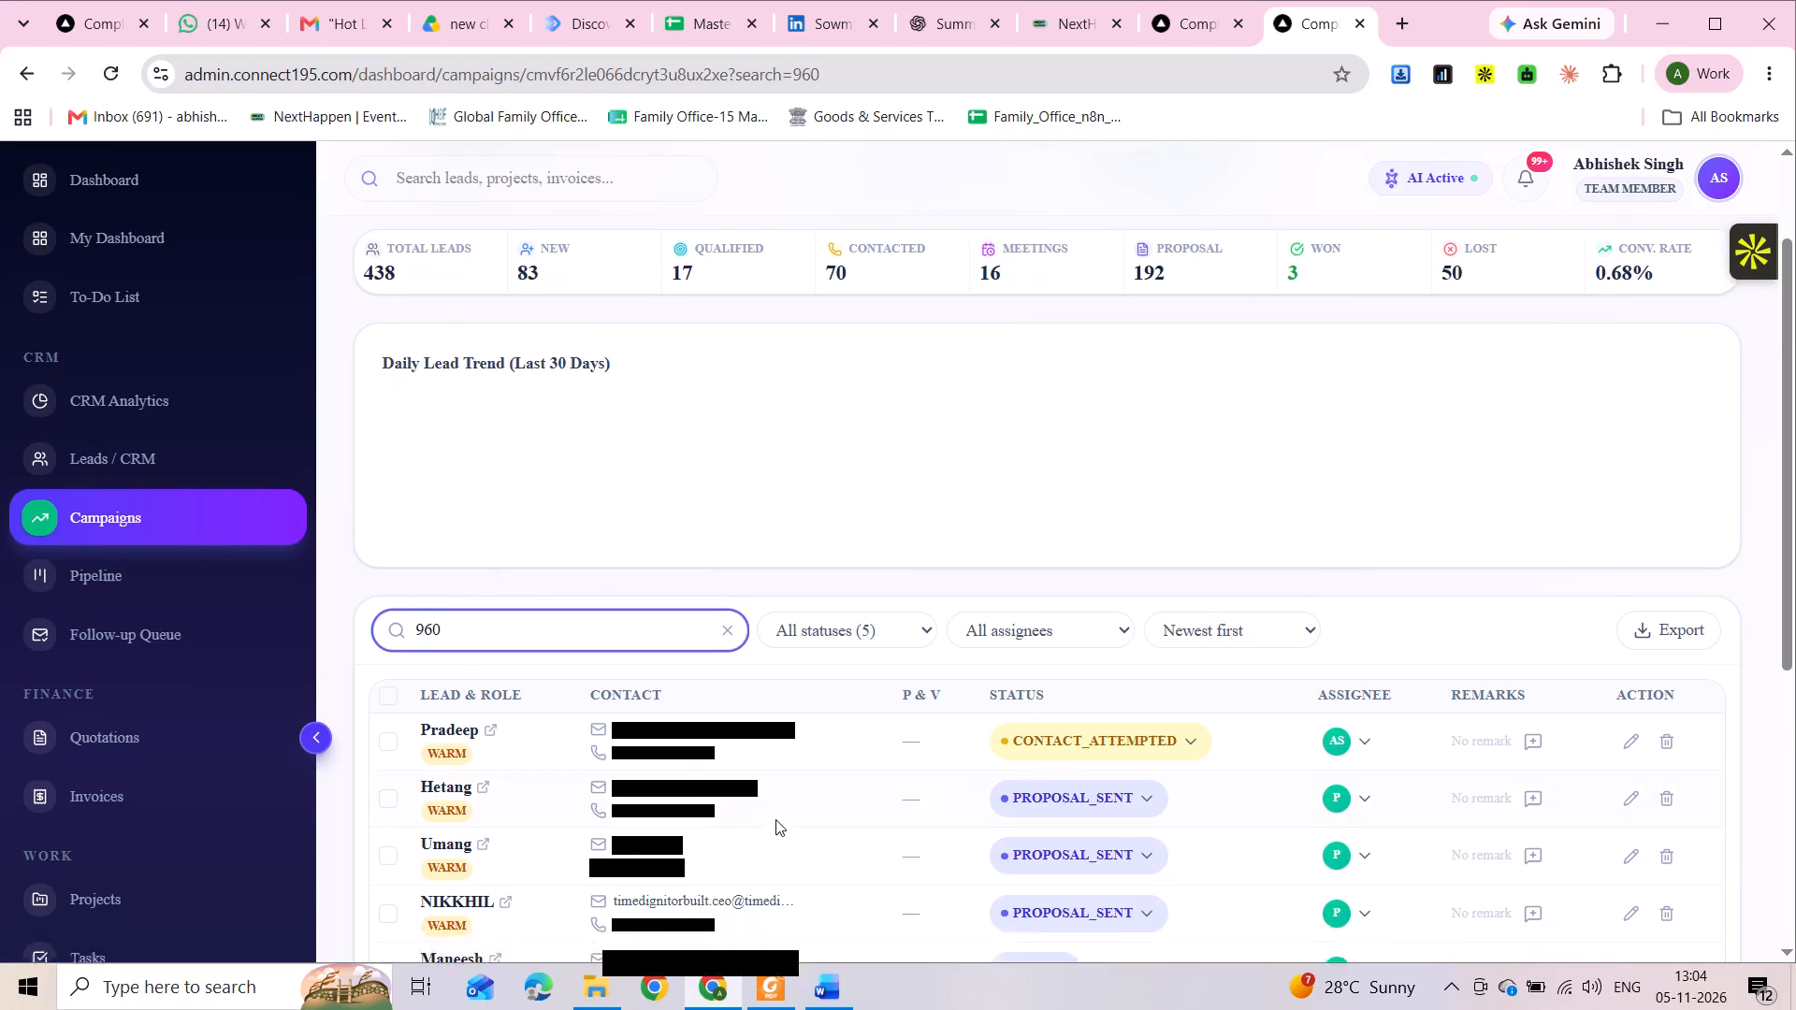
scroll(775, 819, up, 2)
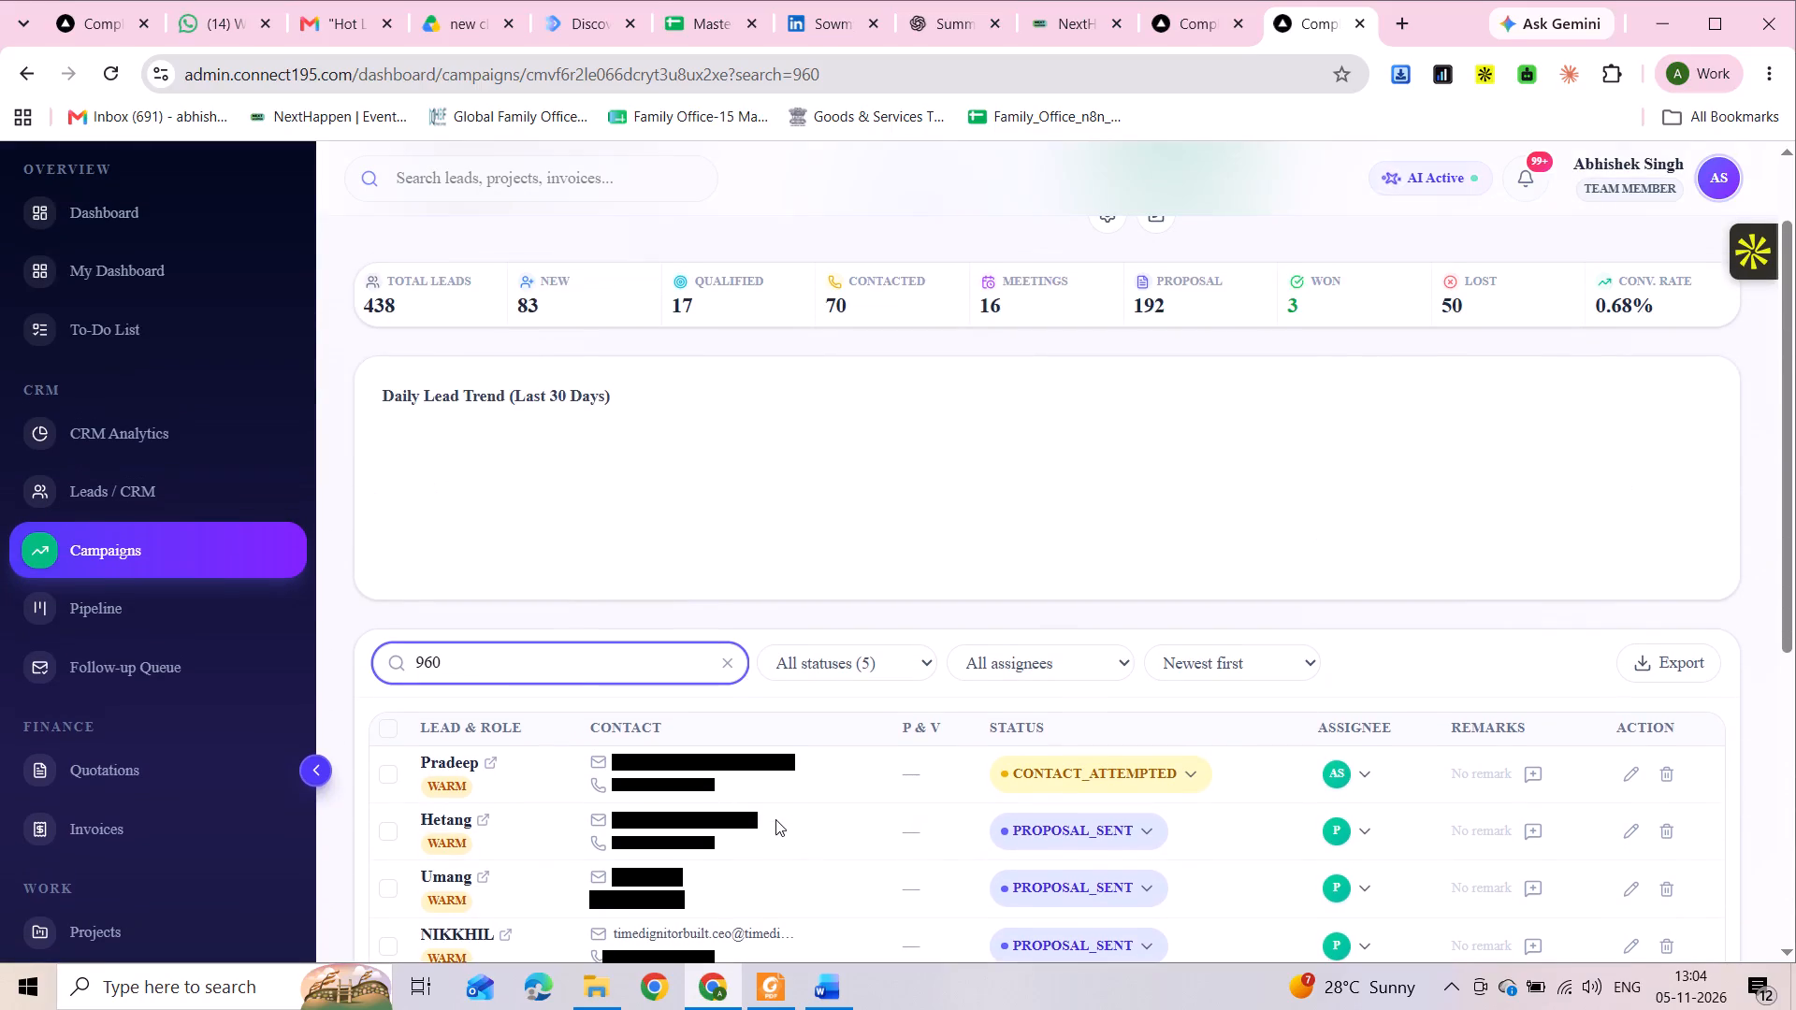
Replace the campaign's lead search with the first name rohan.
key(Right)
key(Right)
key(Right)
key(Right)
key(BackSpace)
key(BackSpace)
key(BackSpace)
key(BackSpace)
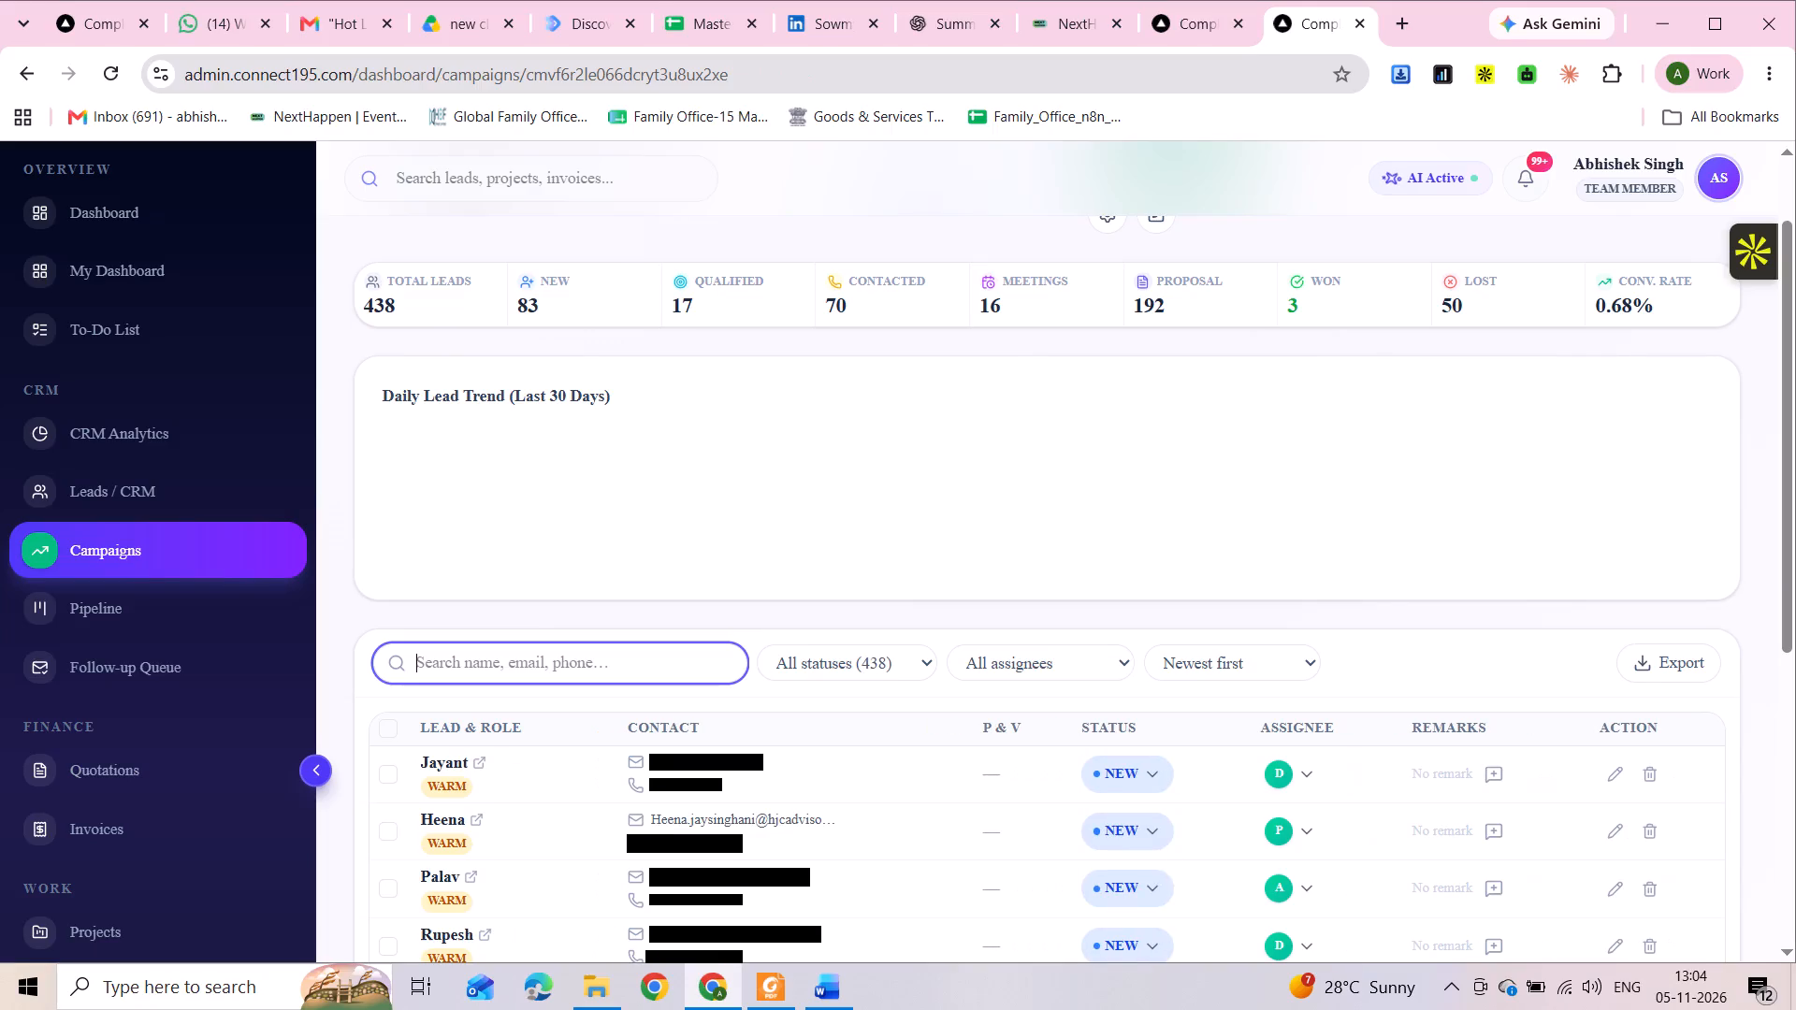
text(rohan)
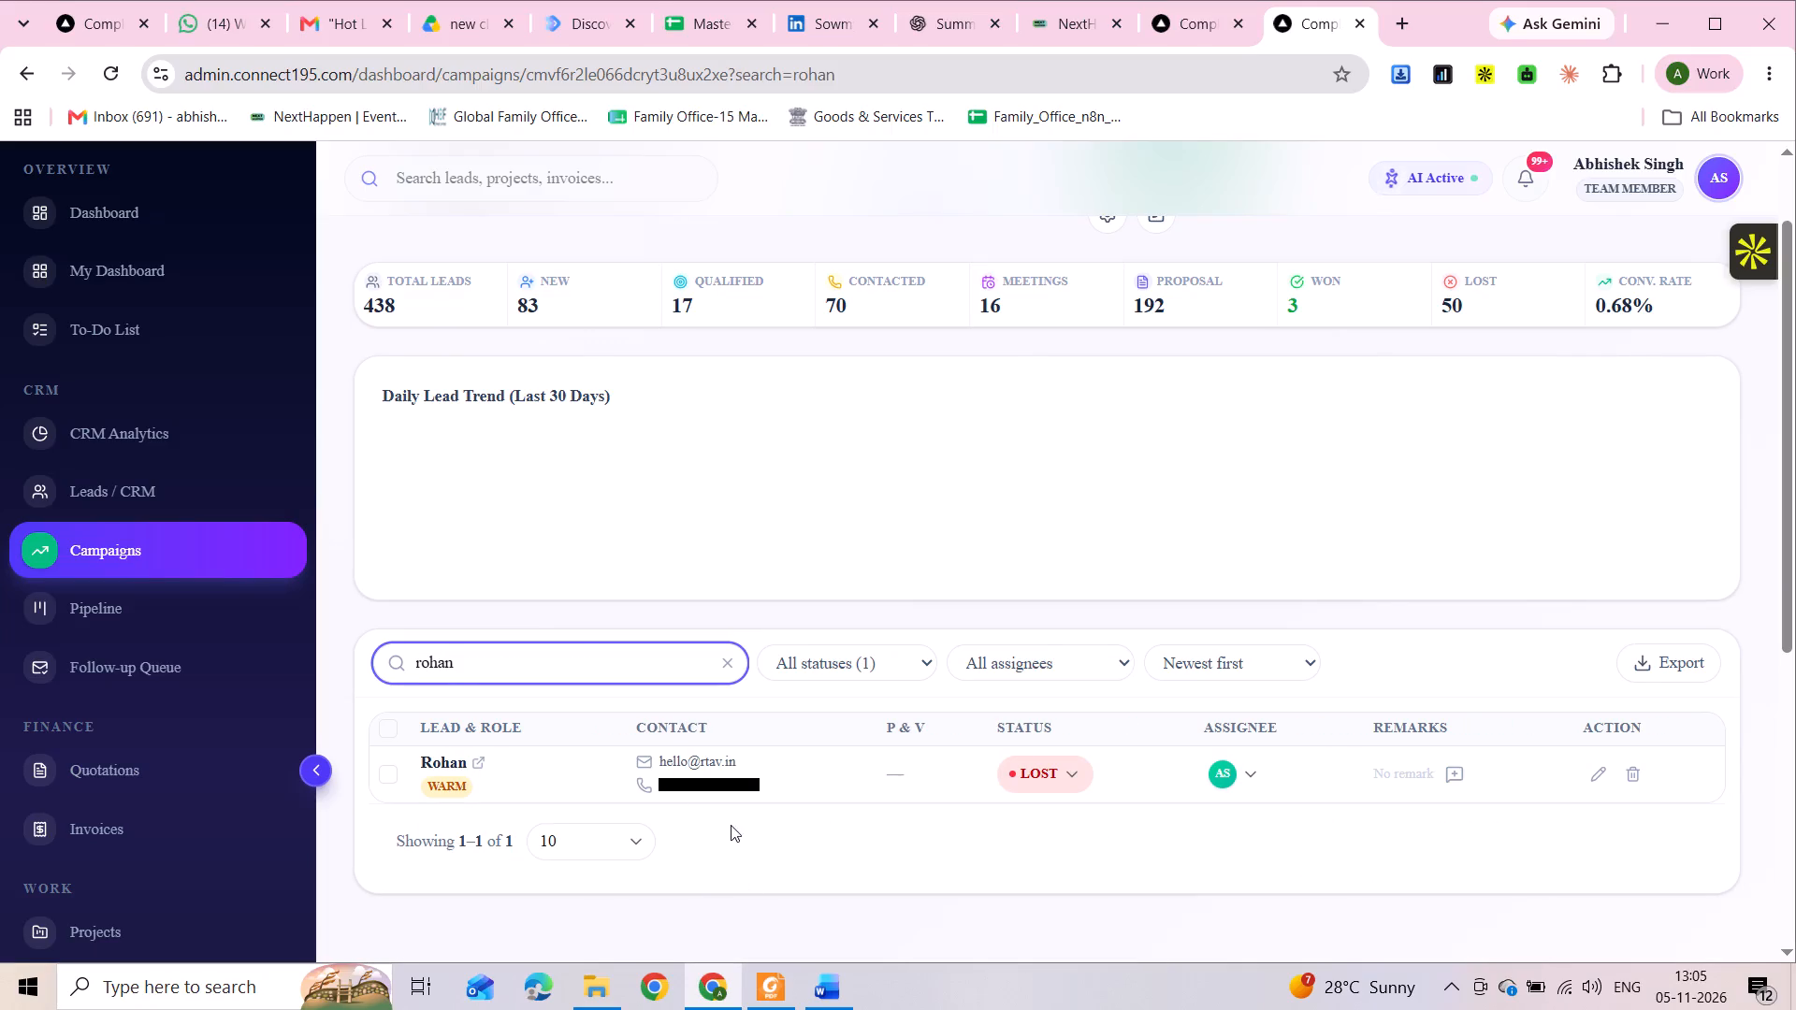
Clear the campaign's lead search and search all leads, projects and invoices globally for 0960.
key(BackSpace)
key(BackSpace)
key(BackSpace)
key(BackSpace)
key(BackSpace)
scroll(622, 583, up, 9)
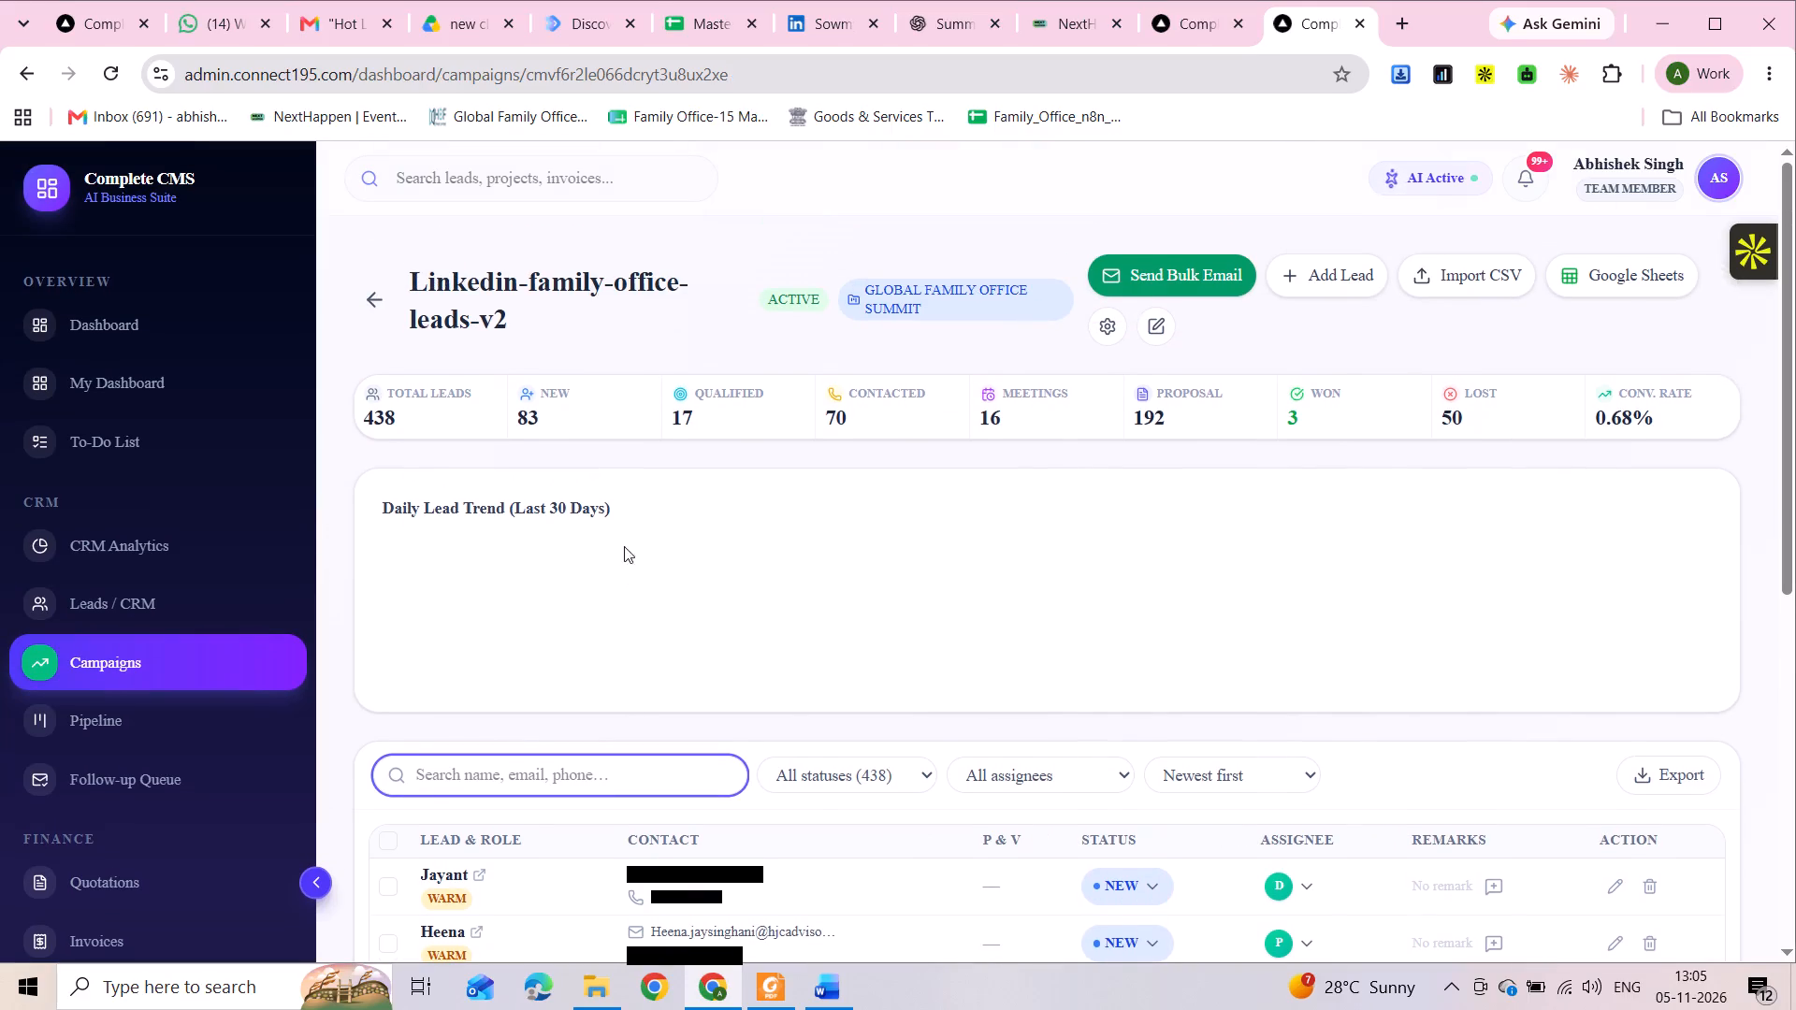
double_click(562, 178)
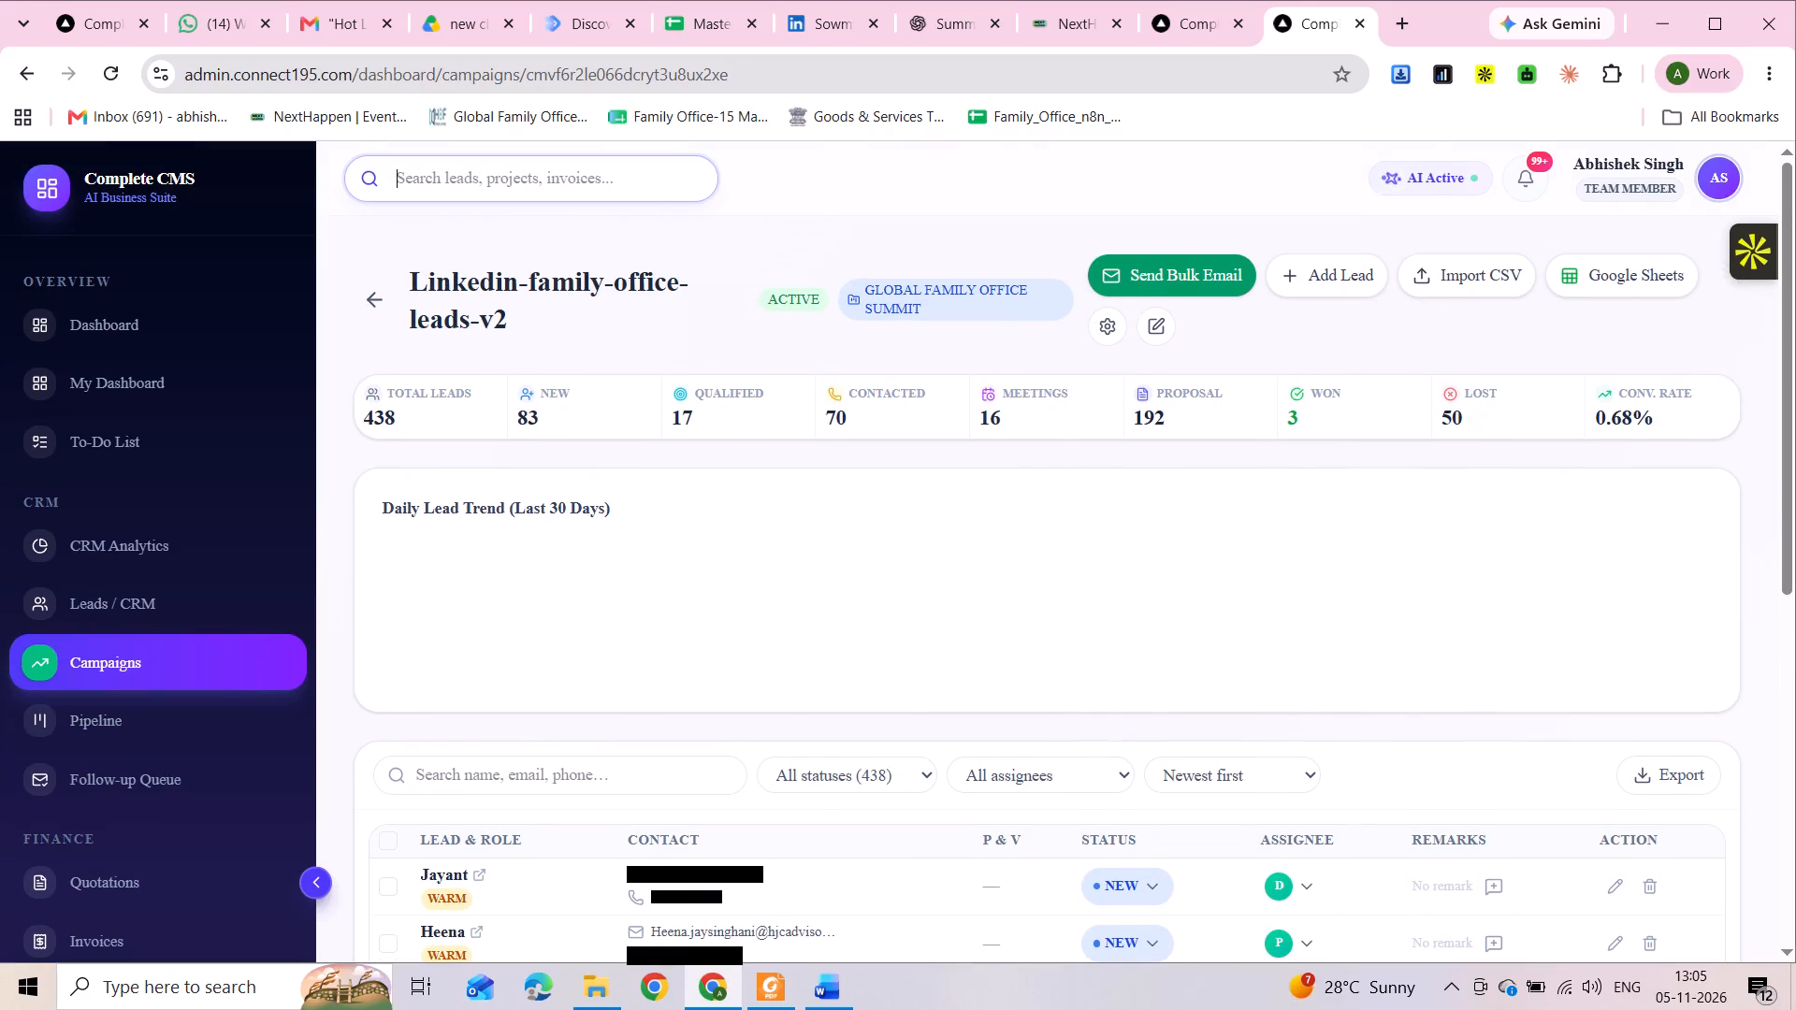
text(0960)
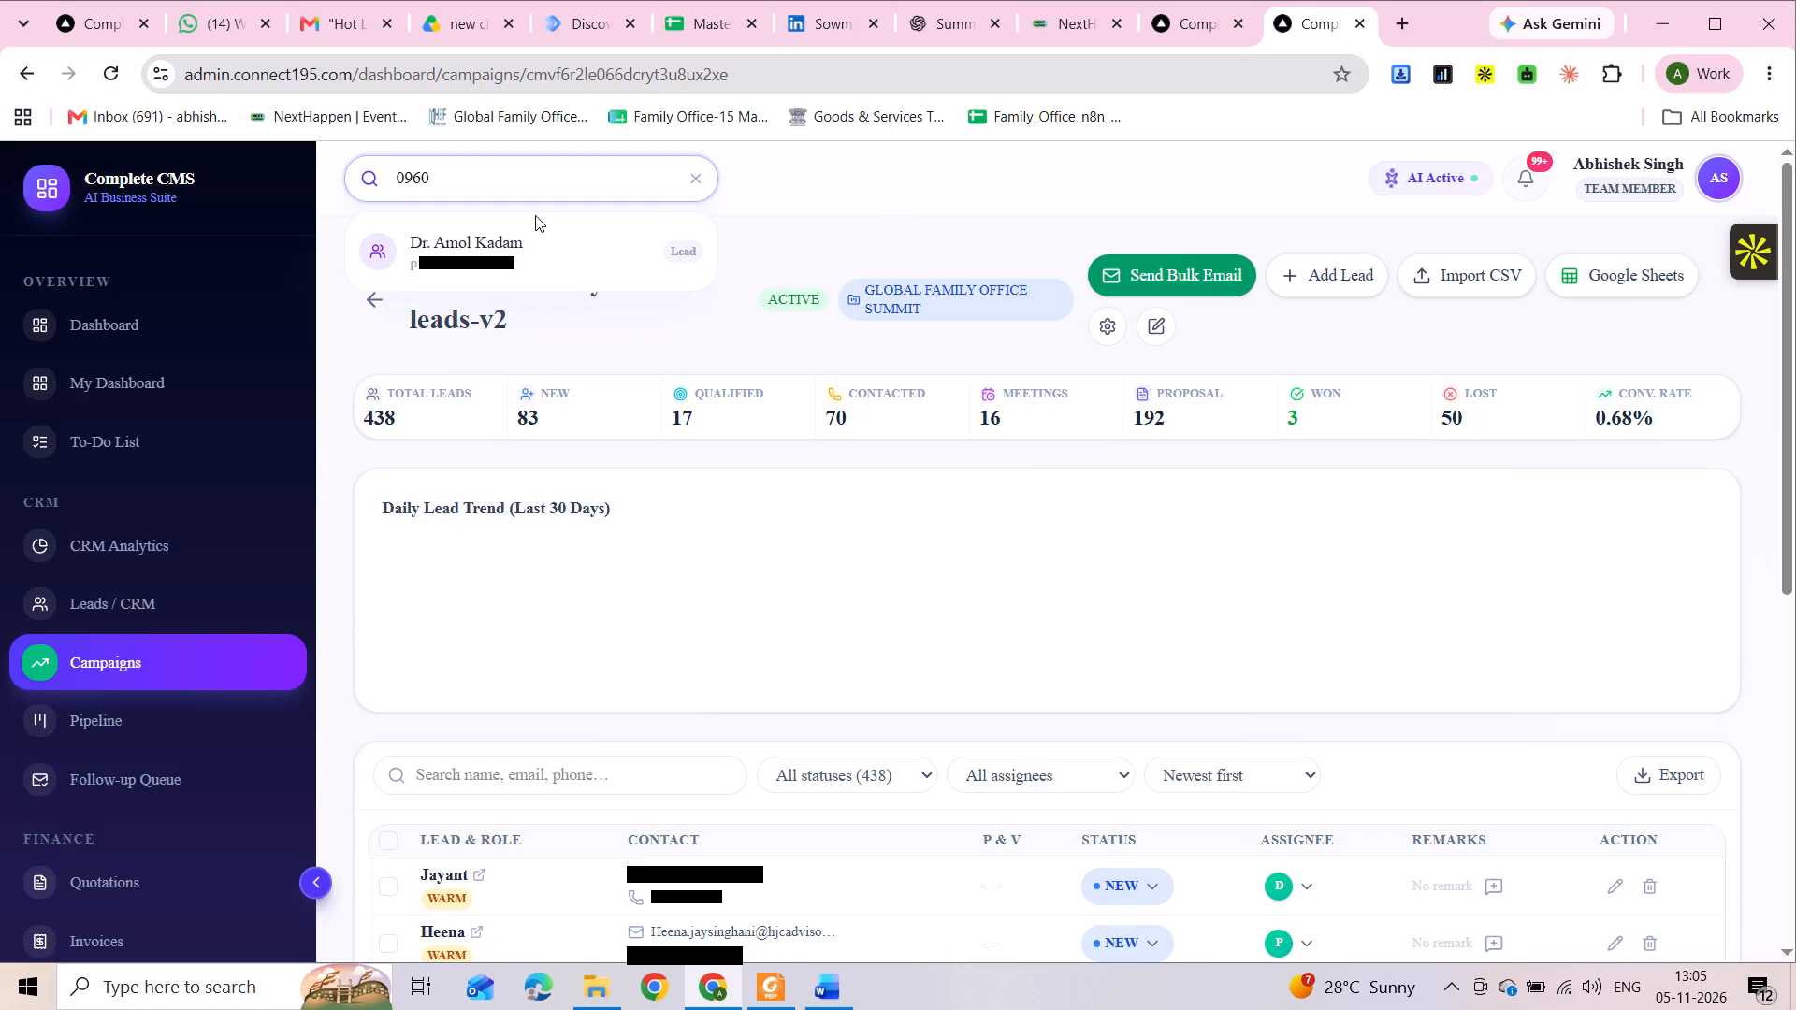
Replace the global search with the first name rohan.
key(BackSpace)
key(BackSpace)
key(BackSpace)
key(BackSpace)
key(BackSpace)
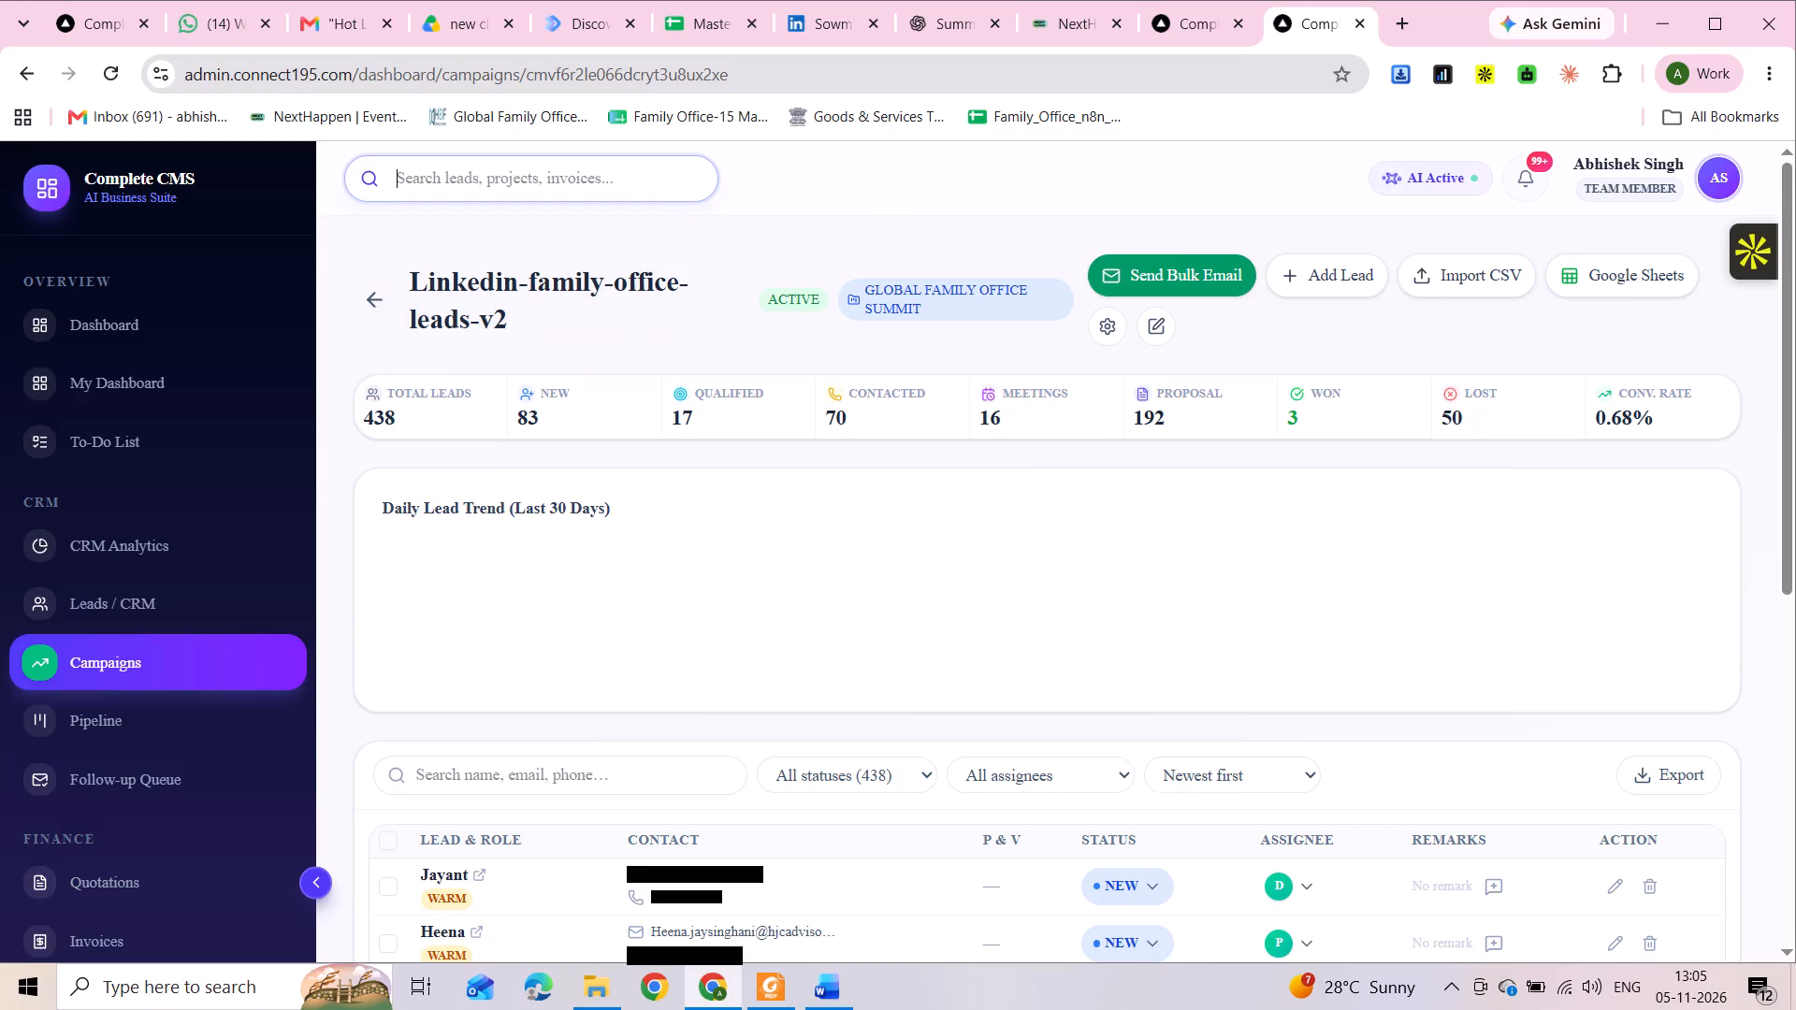
text(rohan)
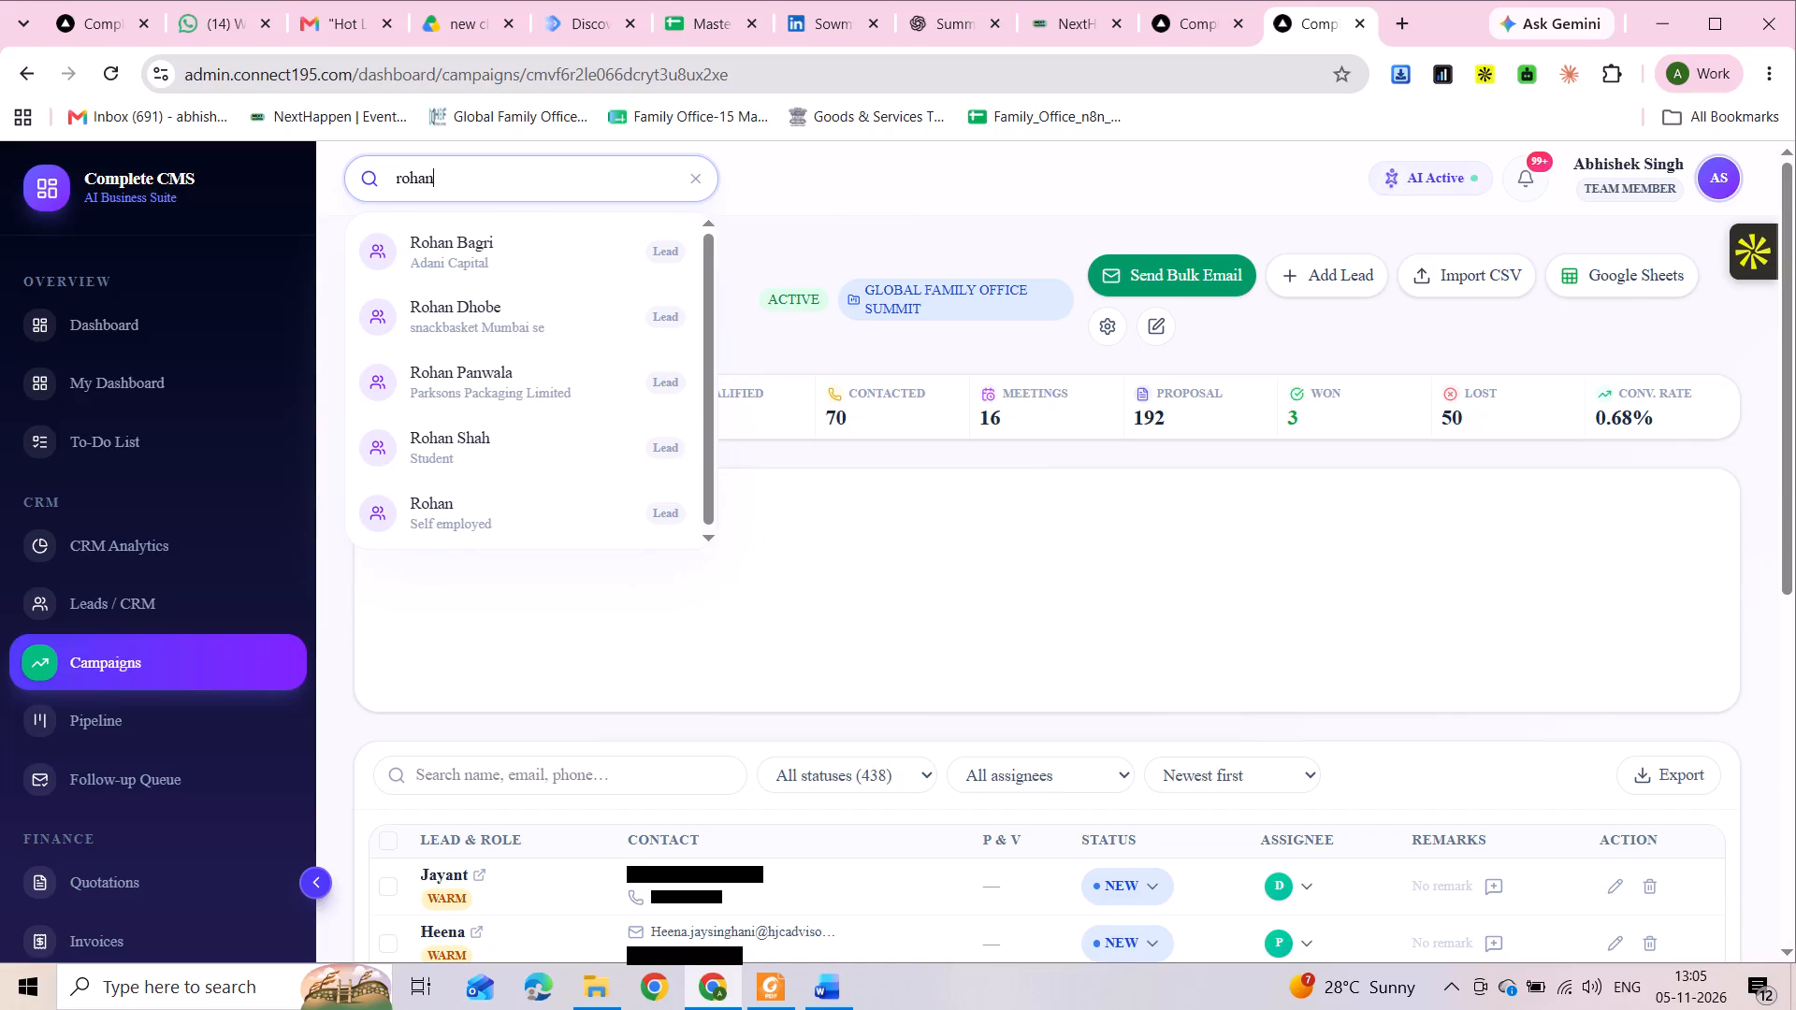
Clear the global search and close its list of suggestions.
key(BackSpace)
key(BackSpace)
key(BackSpace)
key(BackSpace)
key(BackSpace)
key(BackSpace)
key(BackSpace)
key(BackSpace)
key(BackSpace)
key(BackSpace)
key(BackSpace)
key(BackSpace)
key(BackSpace)
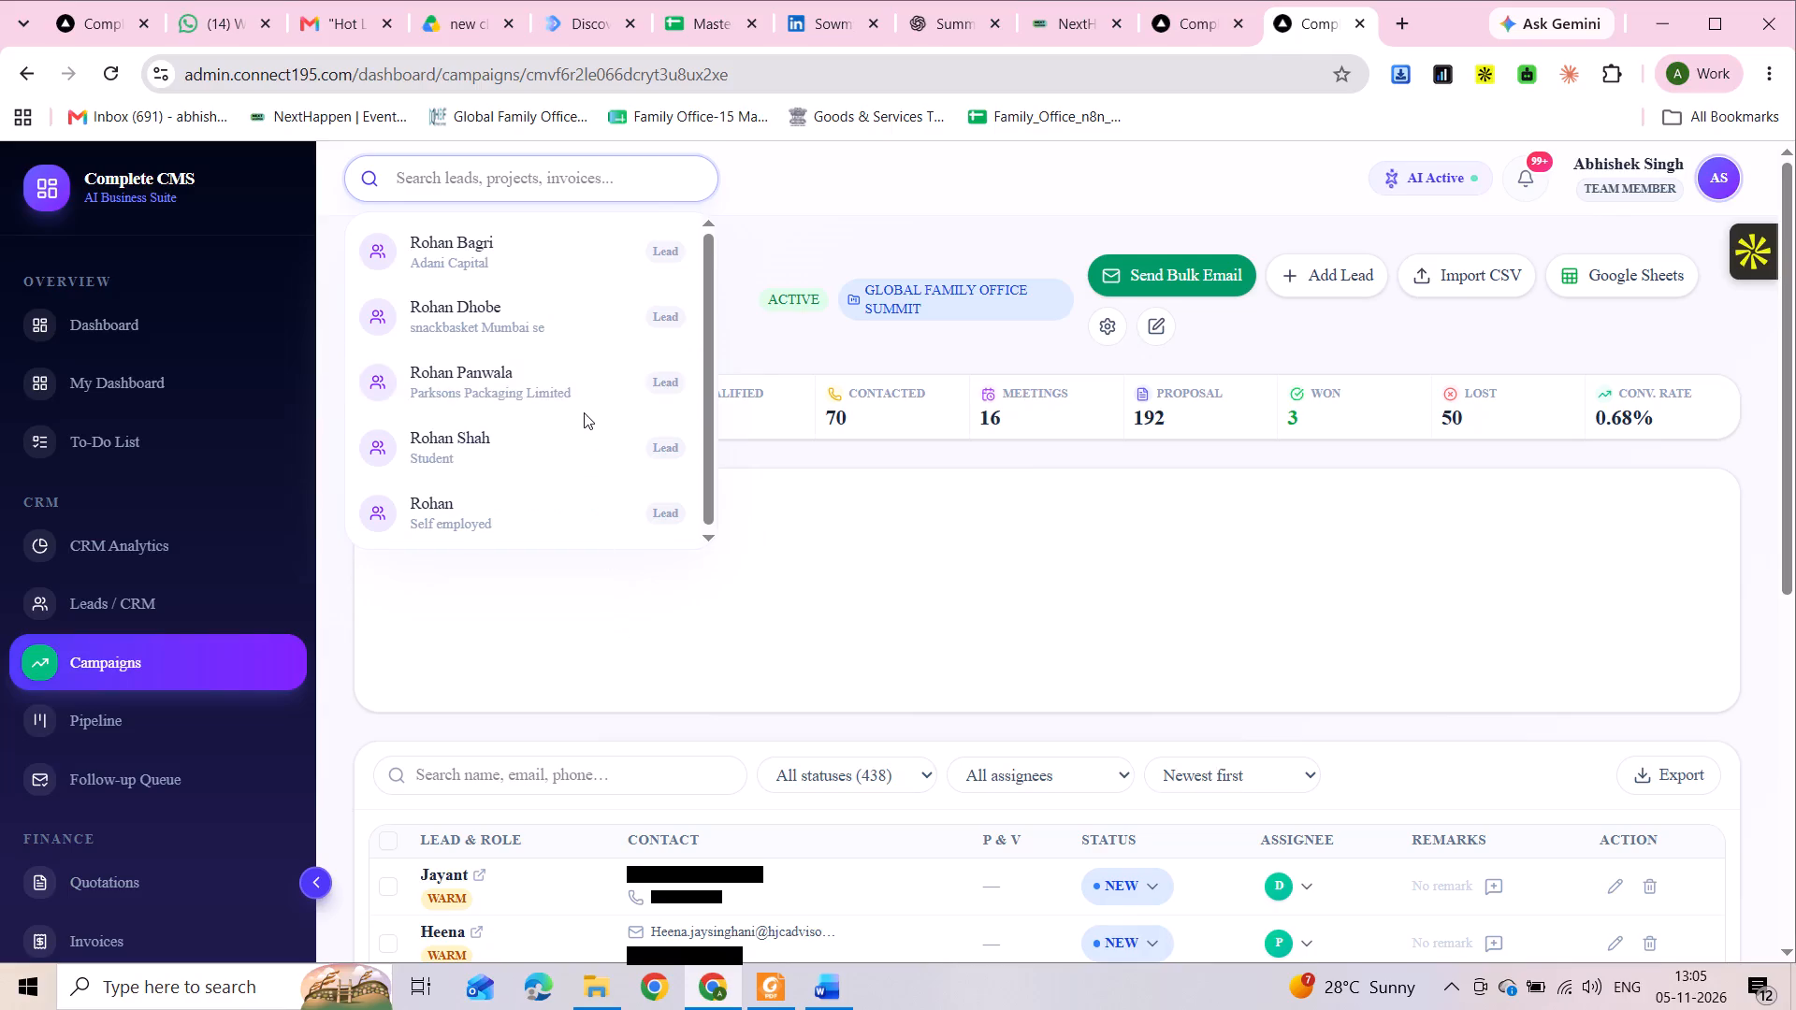
scroll(584, 412, down, 5)
click(495, 678)
scroll(495, 678, up, 1)
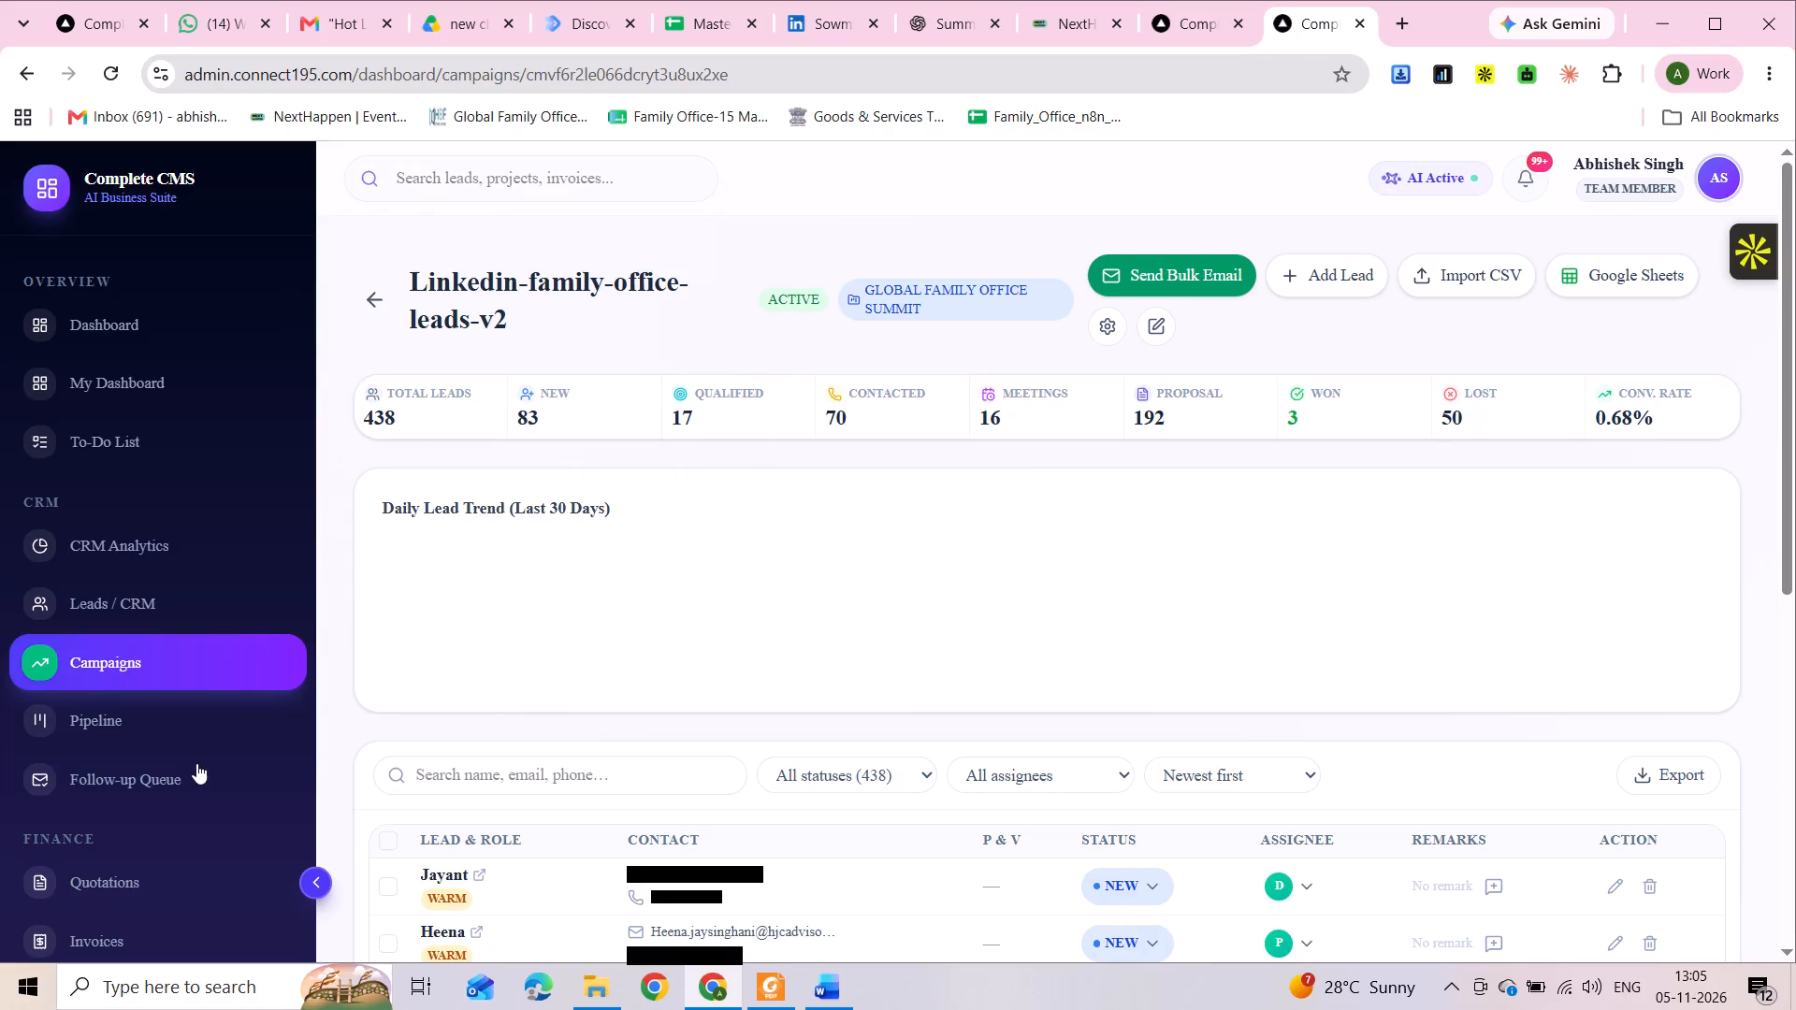
Filter the campaign's leads by status Negotiation and look through the filtered list for the wanted lead.
scroll(459, 712, down, 1)
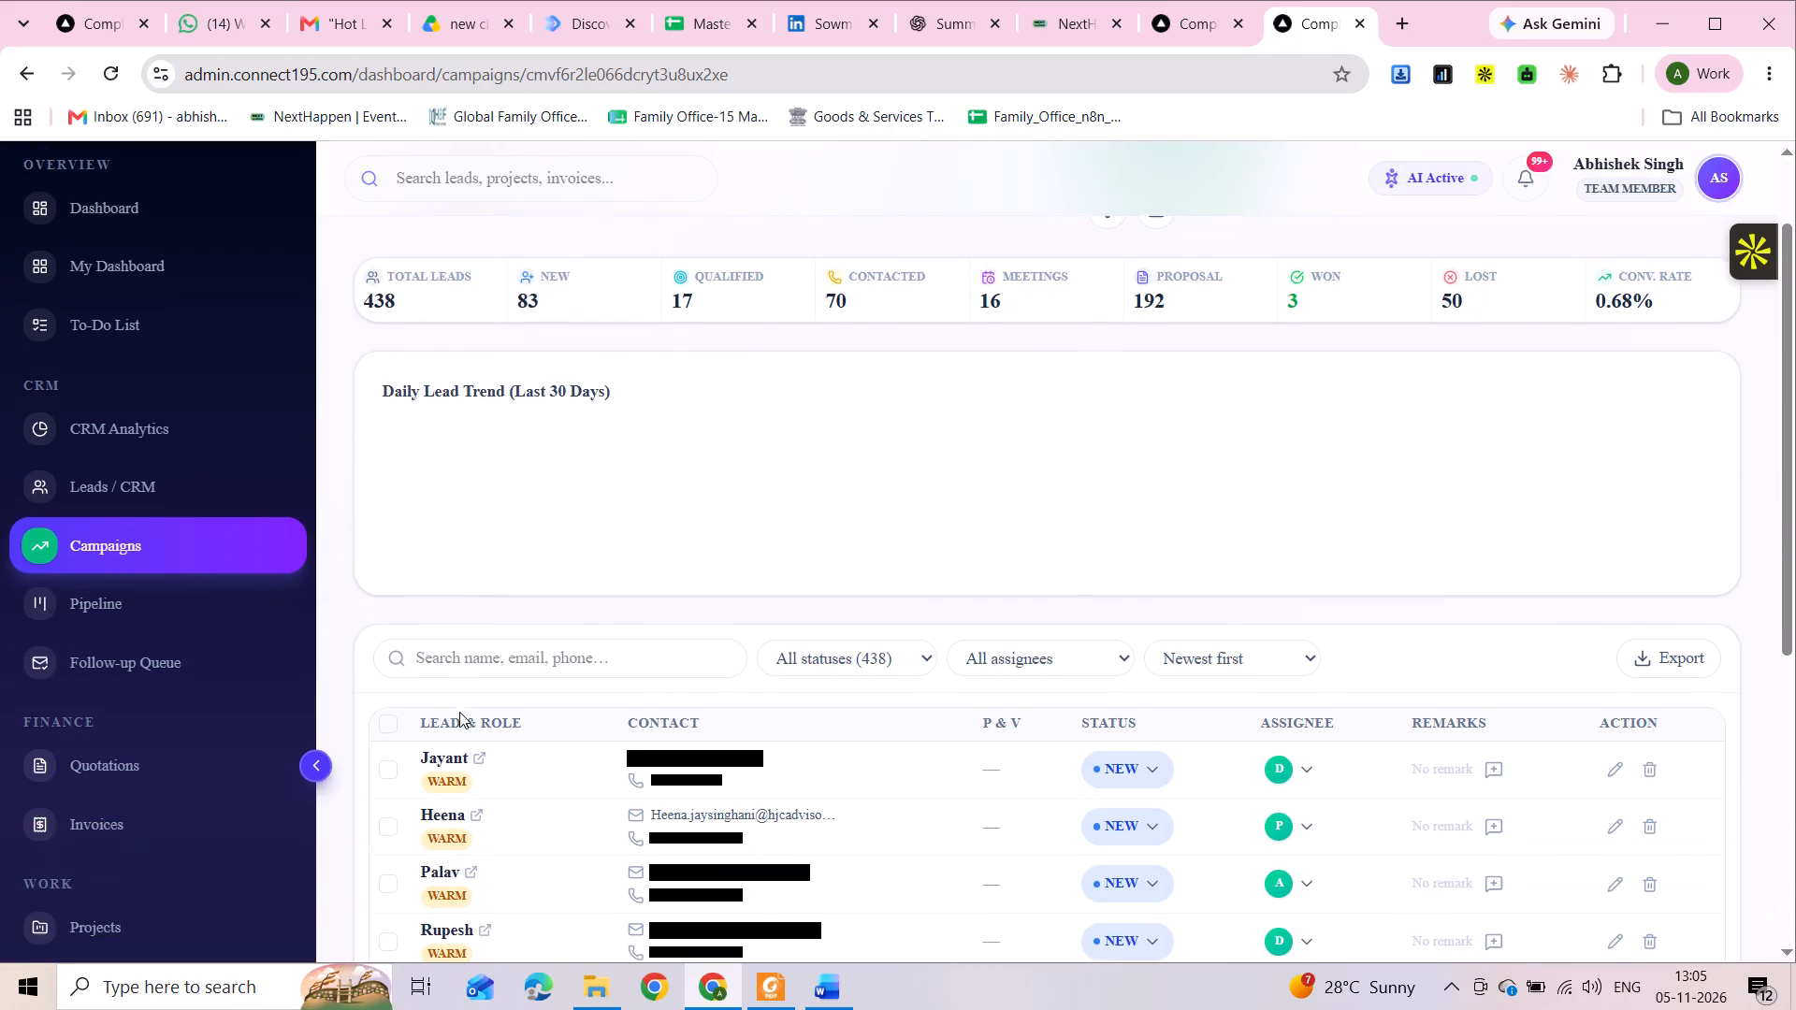
scroll(470, 702, down, 1)
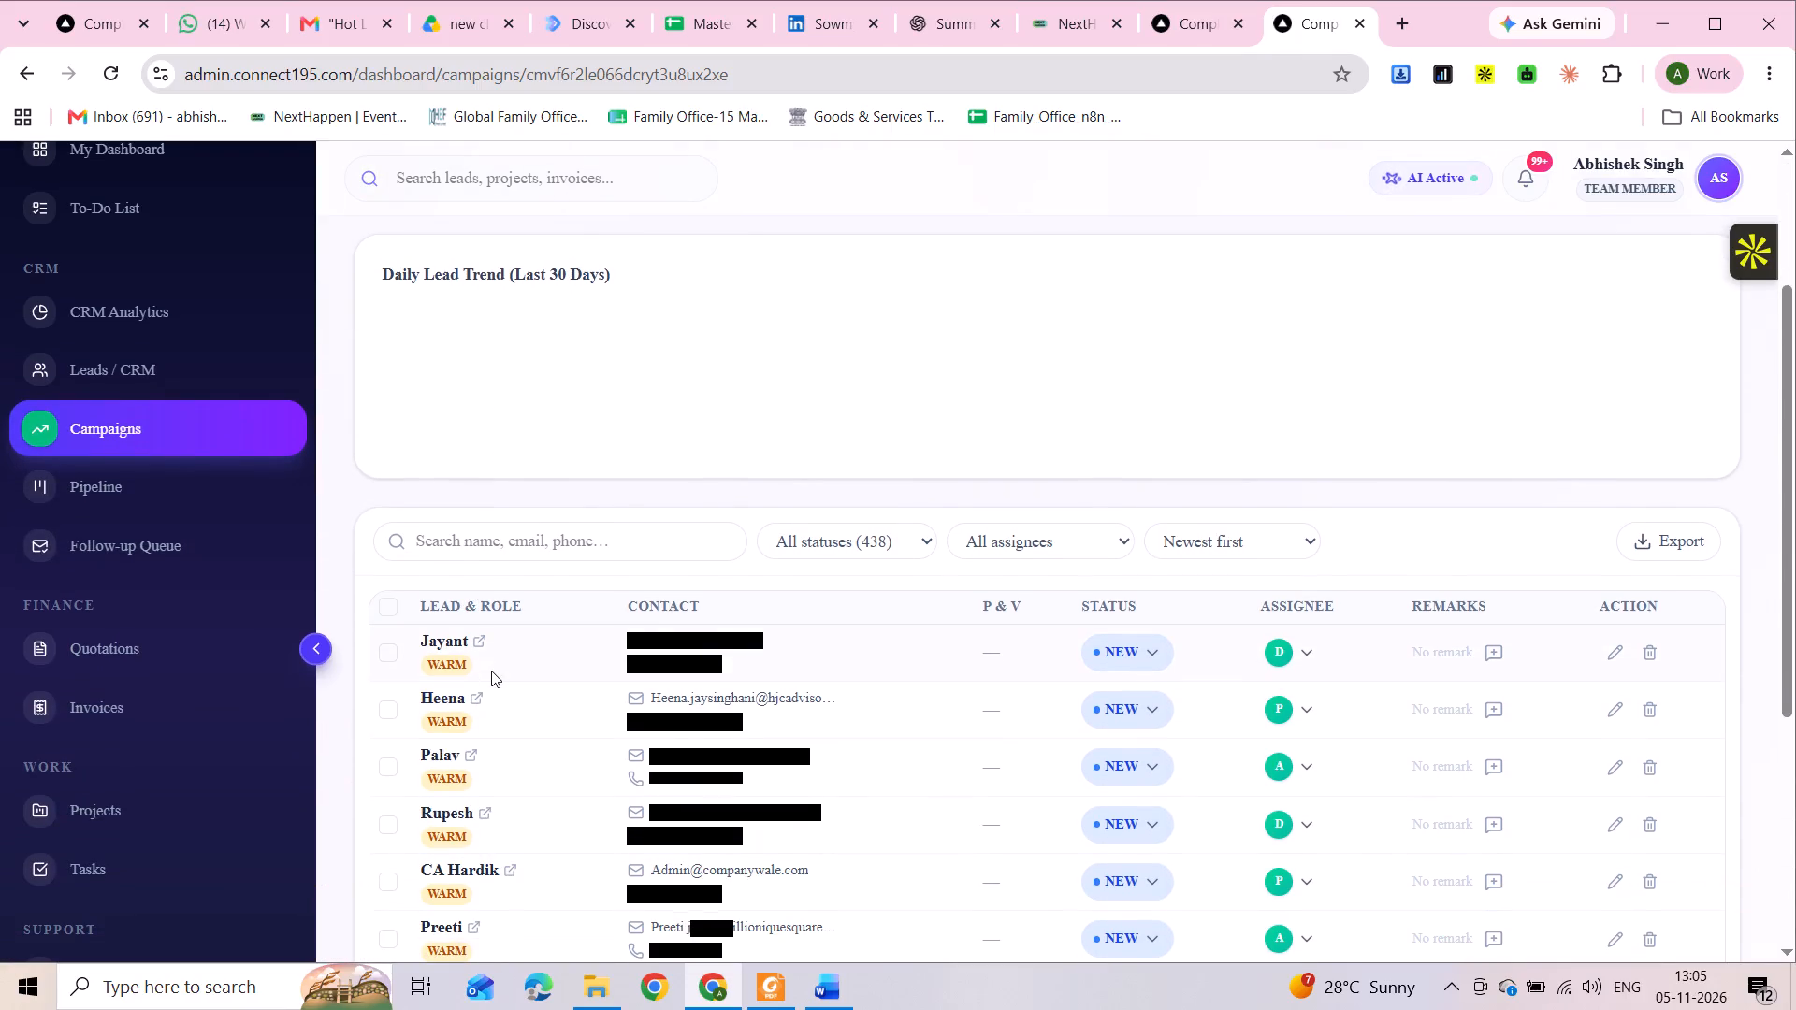
click(845, 553)
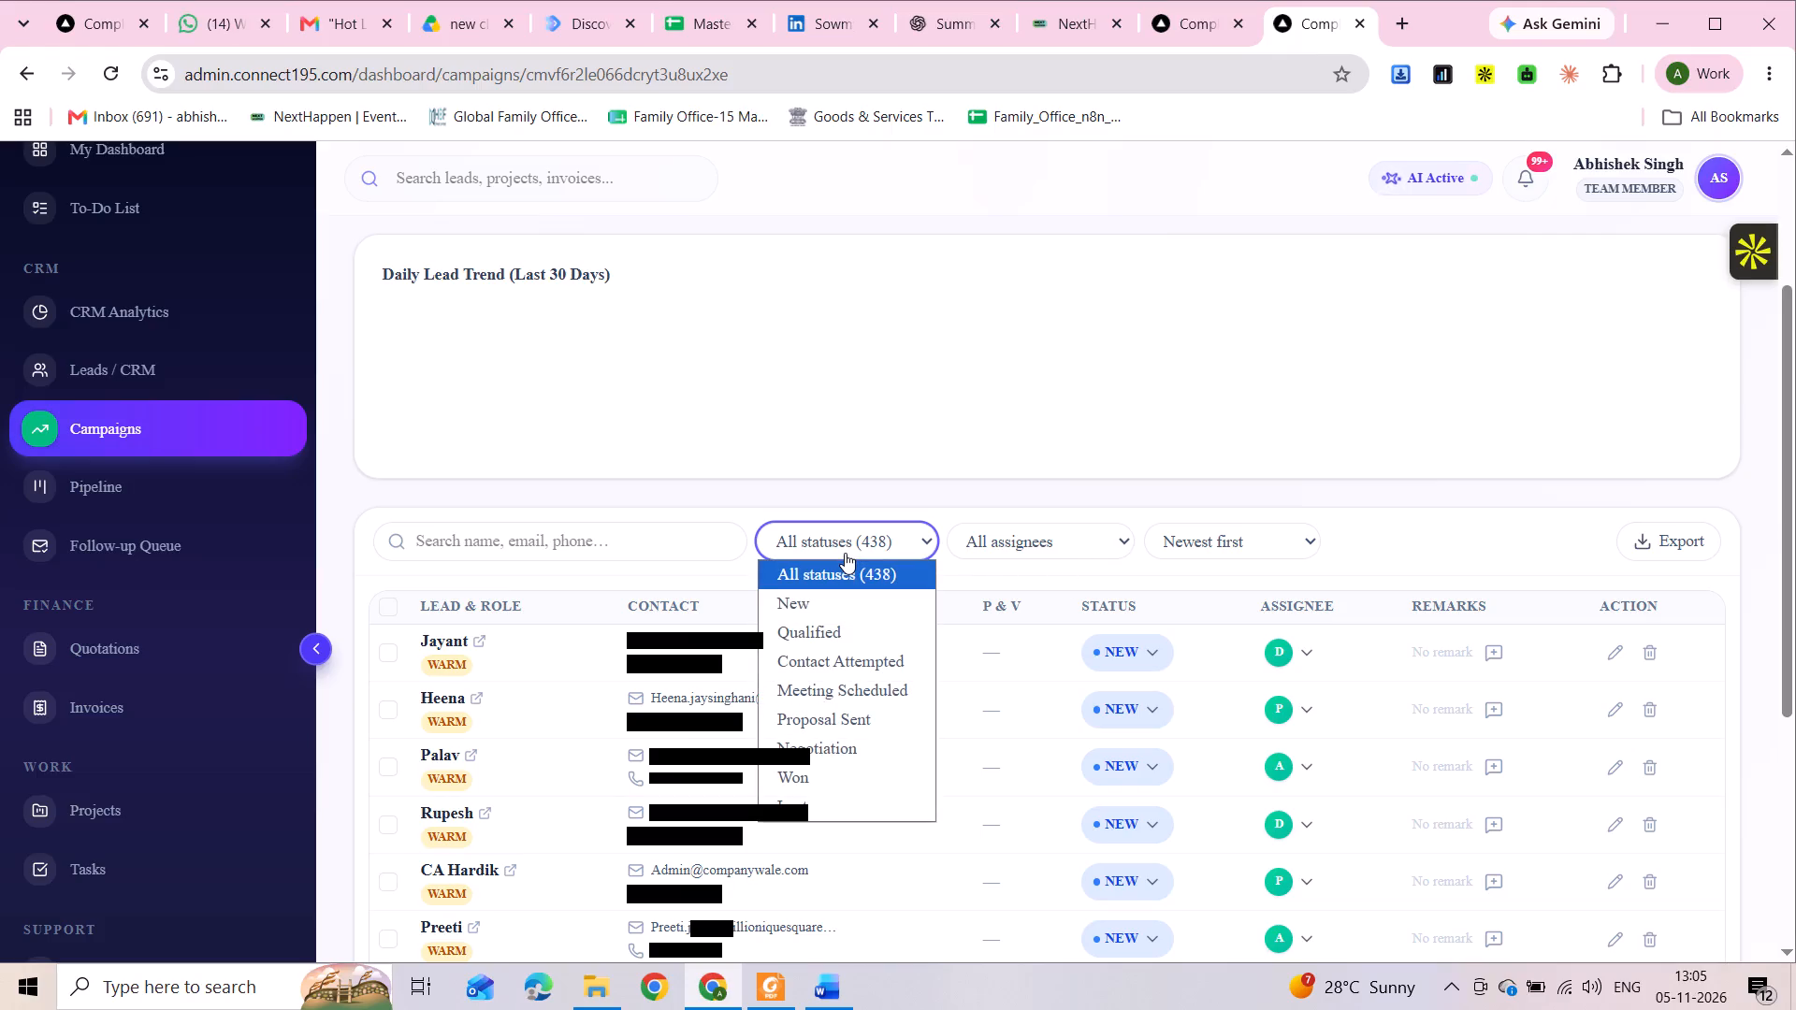
click(886, 743)
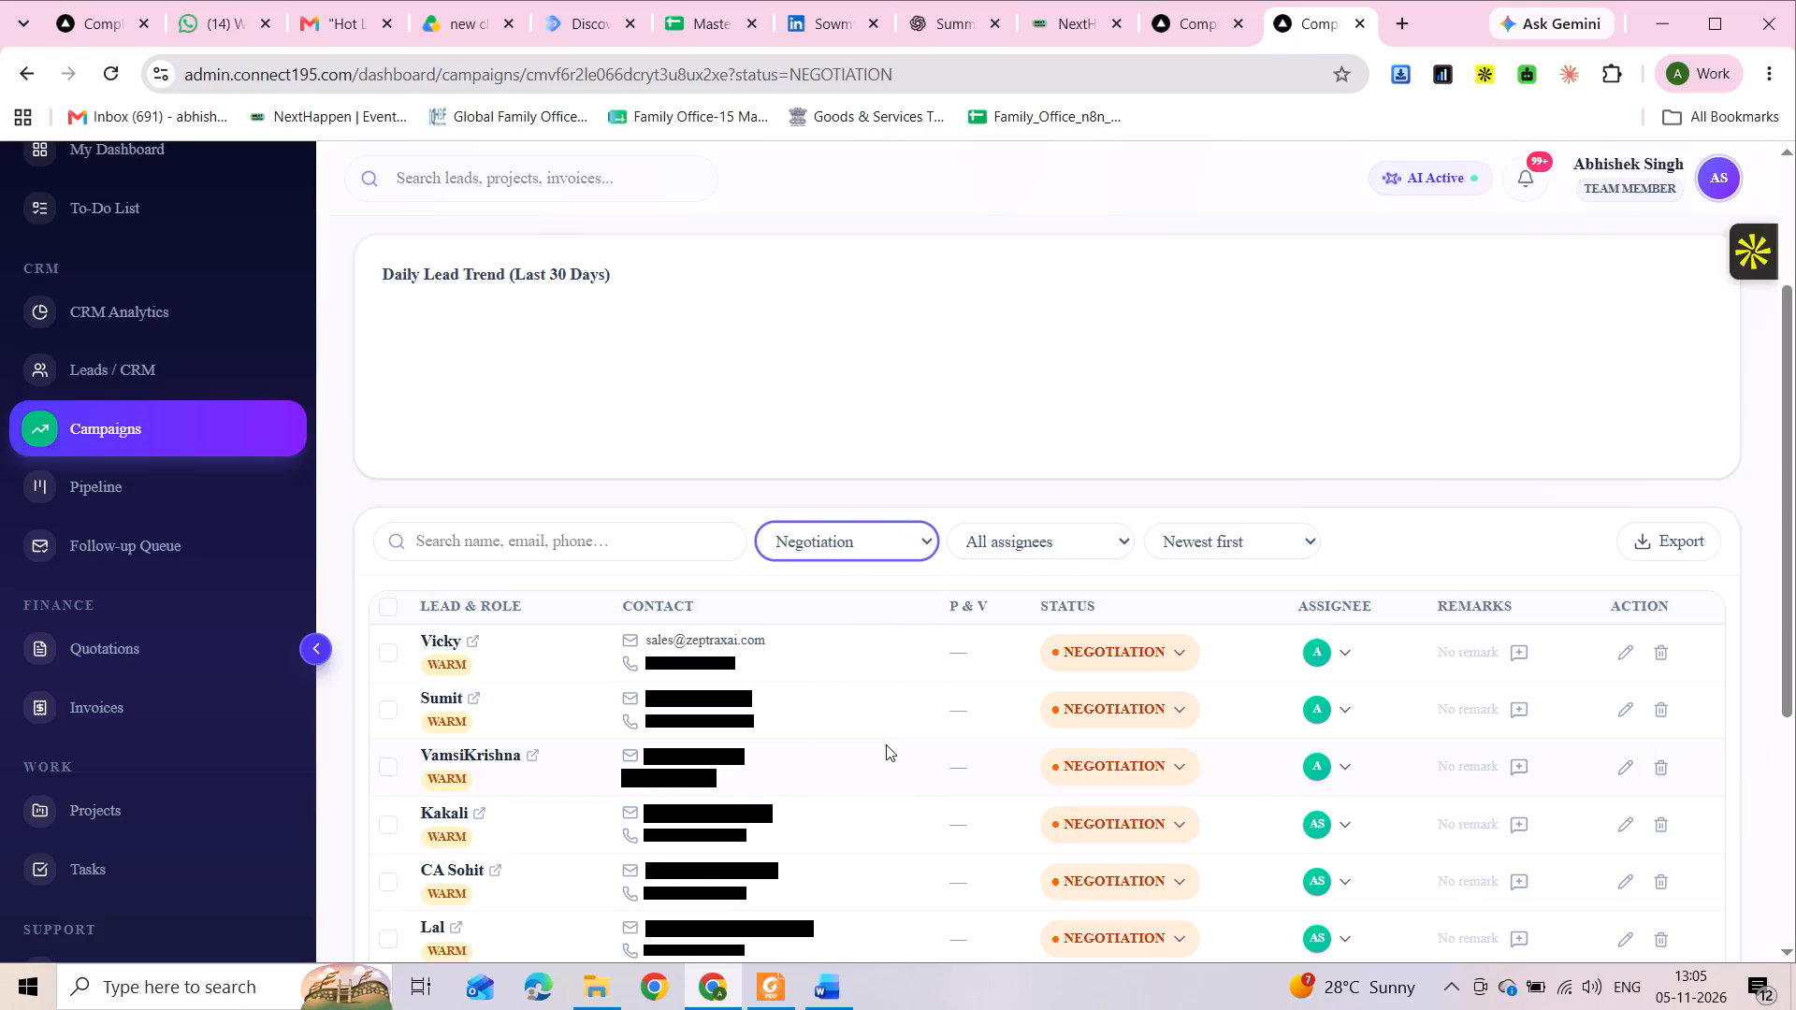
scroll(766, 717, down, 1)
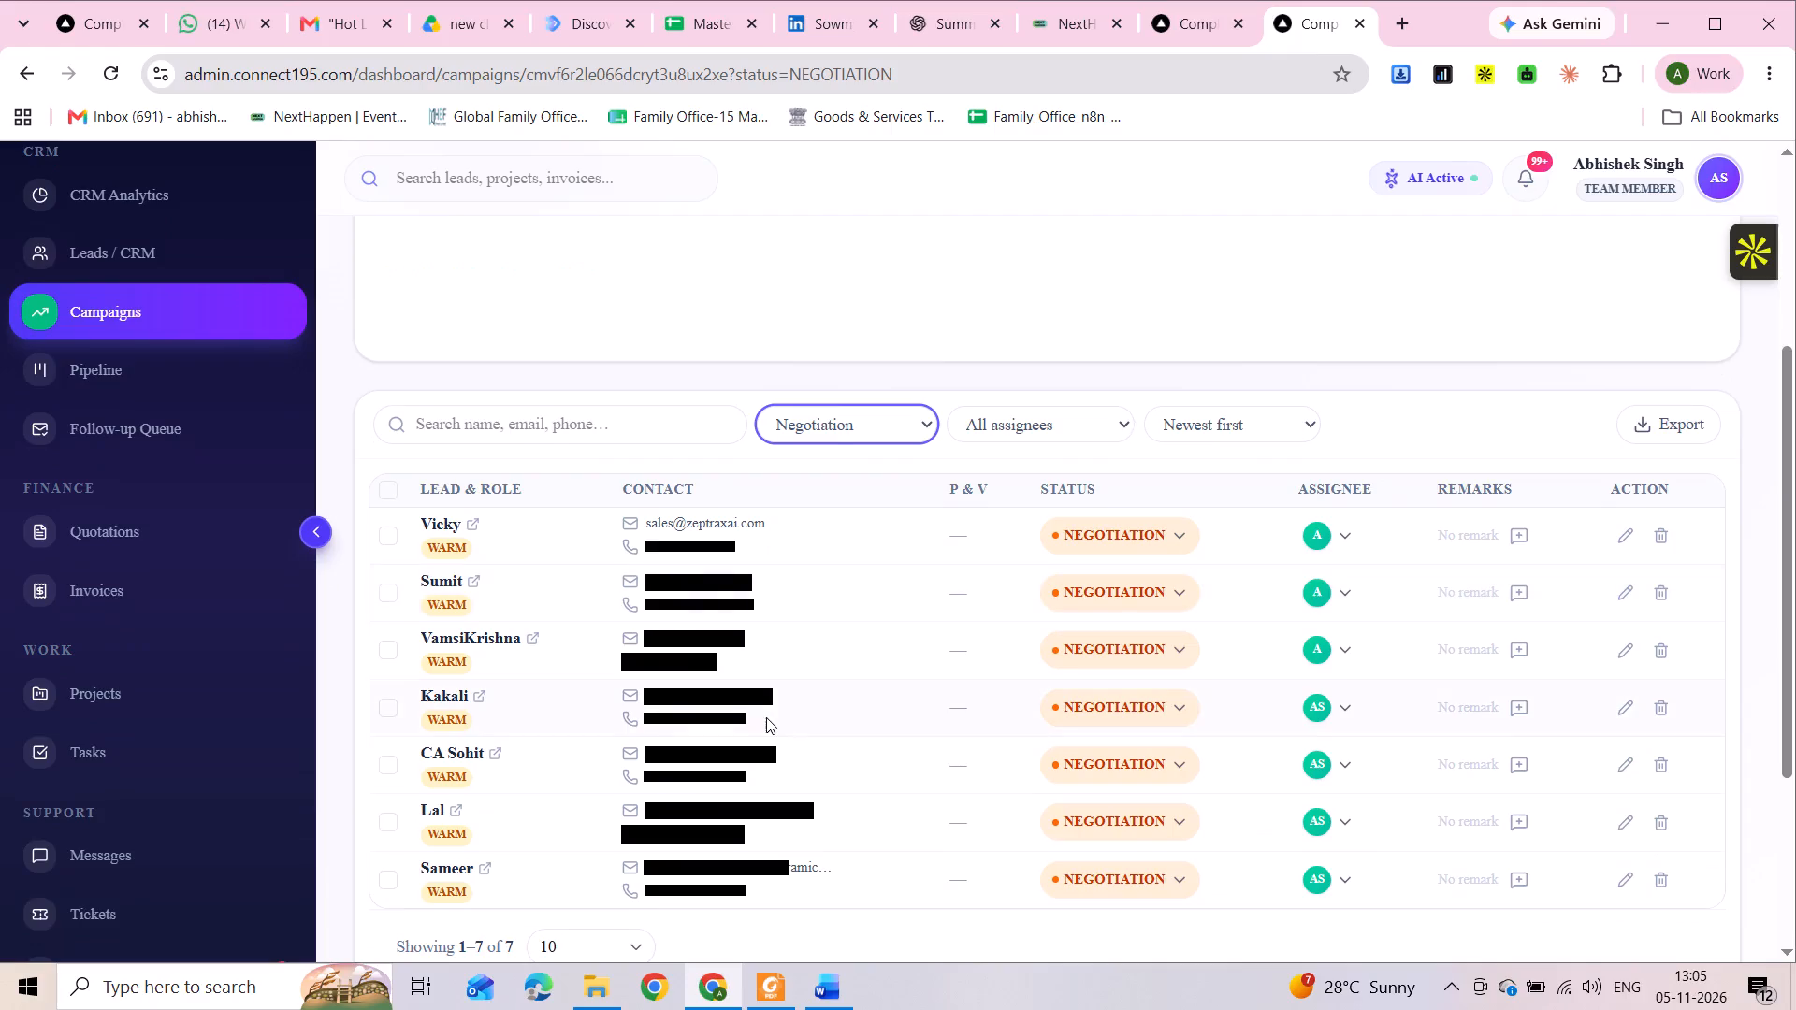
scroll(766, 717, down, 1)
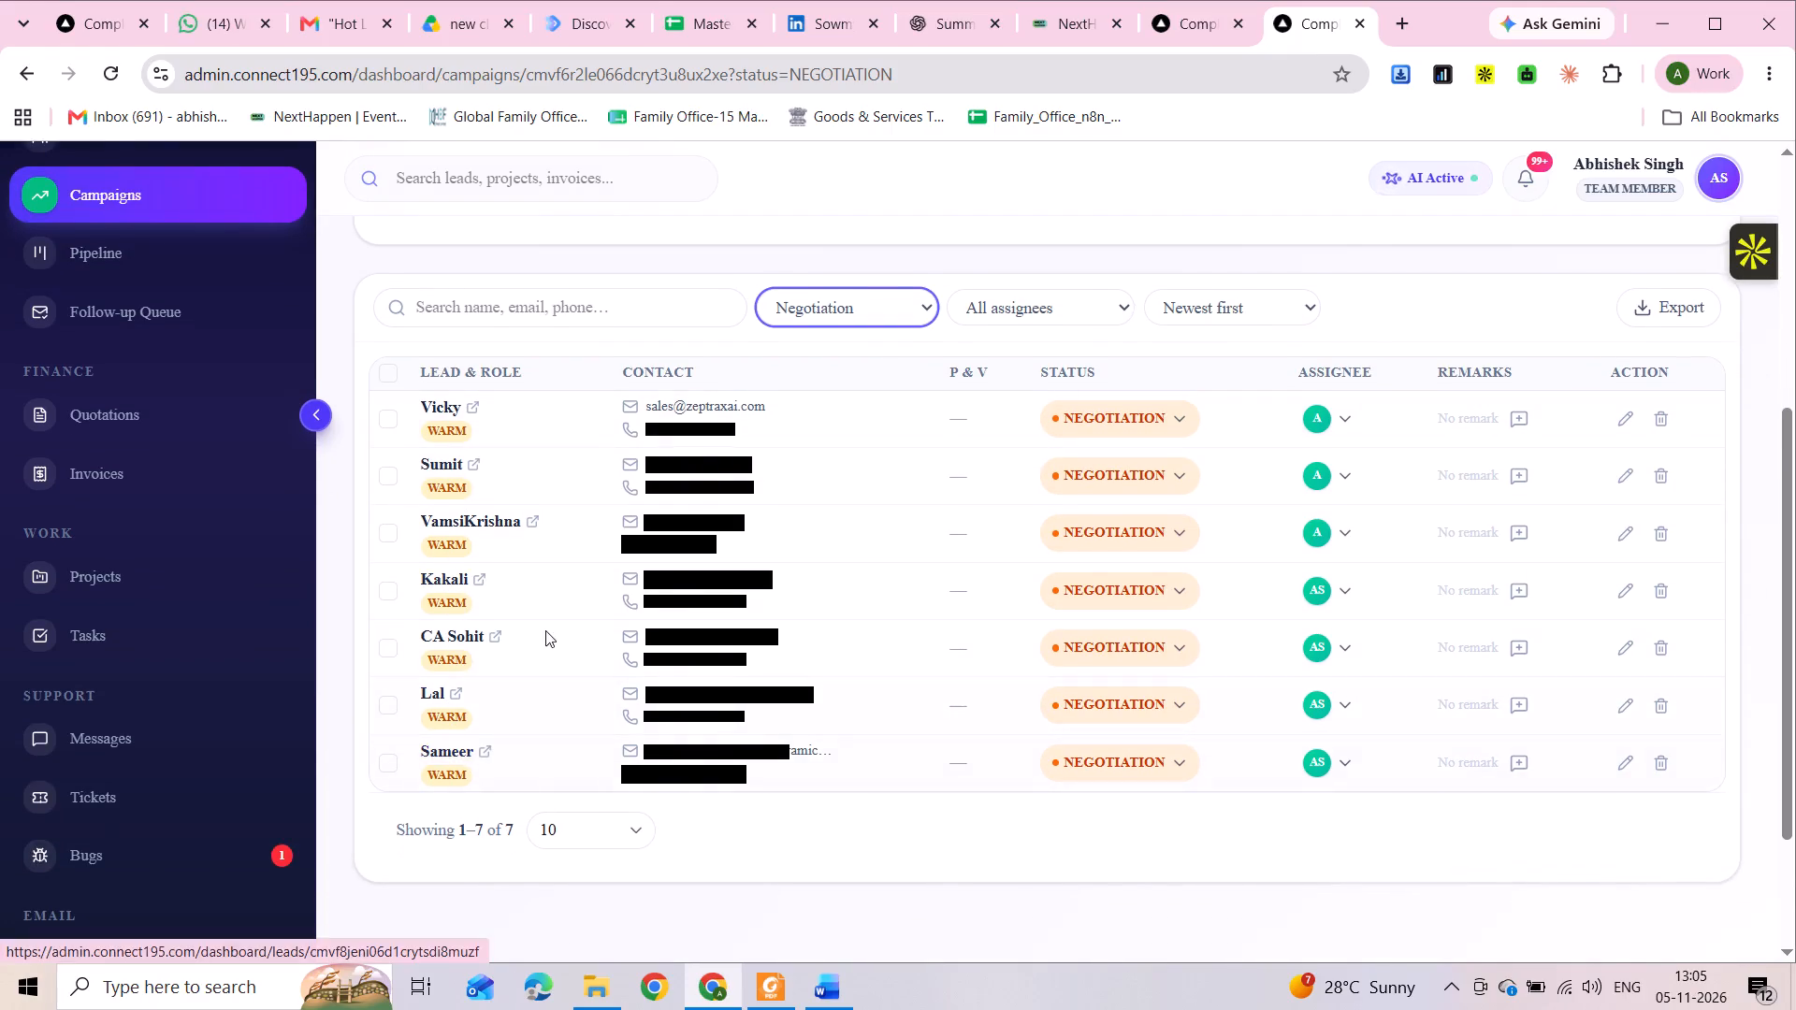
scroll(556, 609, down, 1)
scroll(556, 609, up, 9)
scroll(450, 658, down, 3)
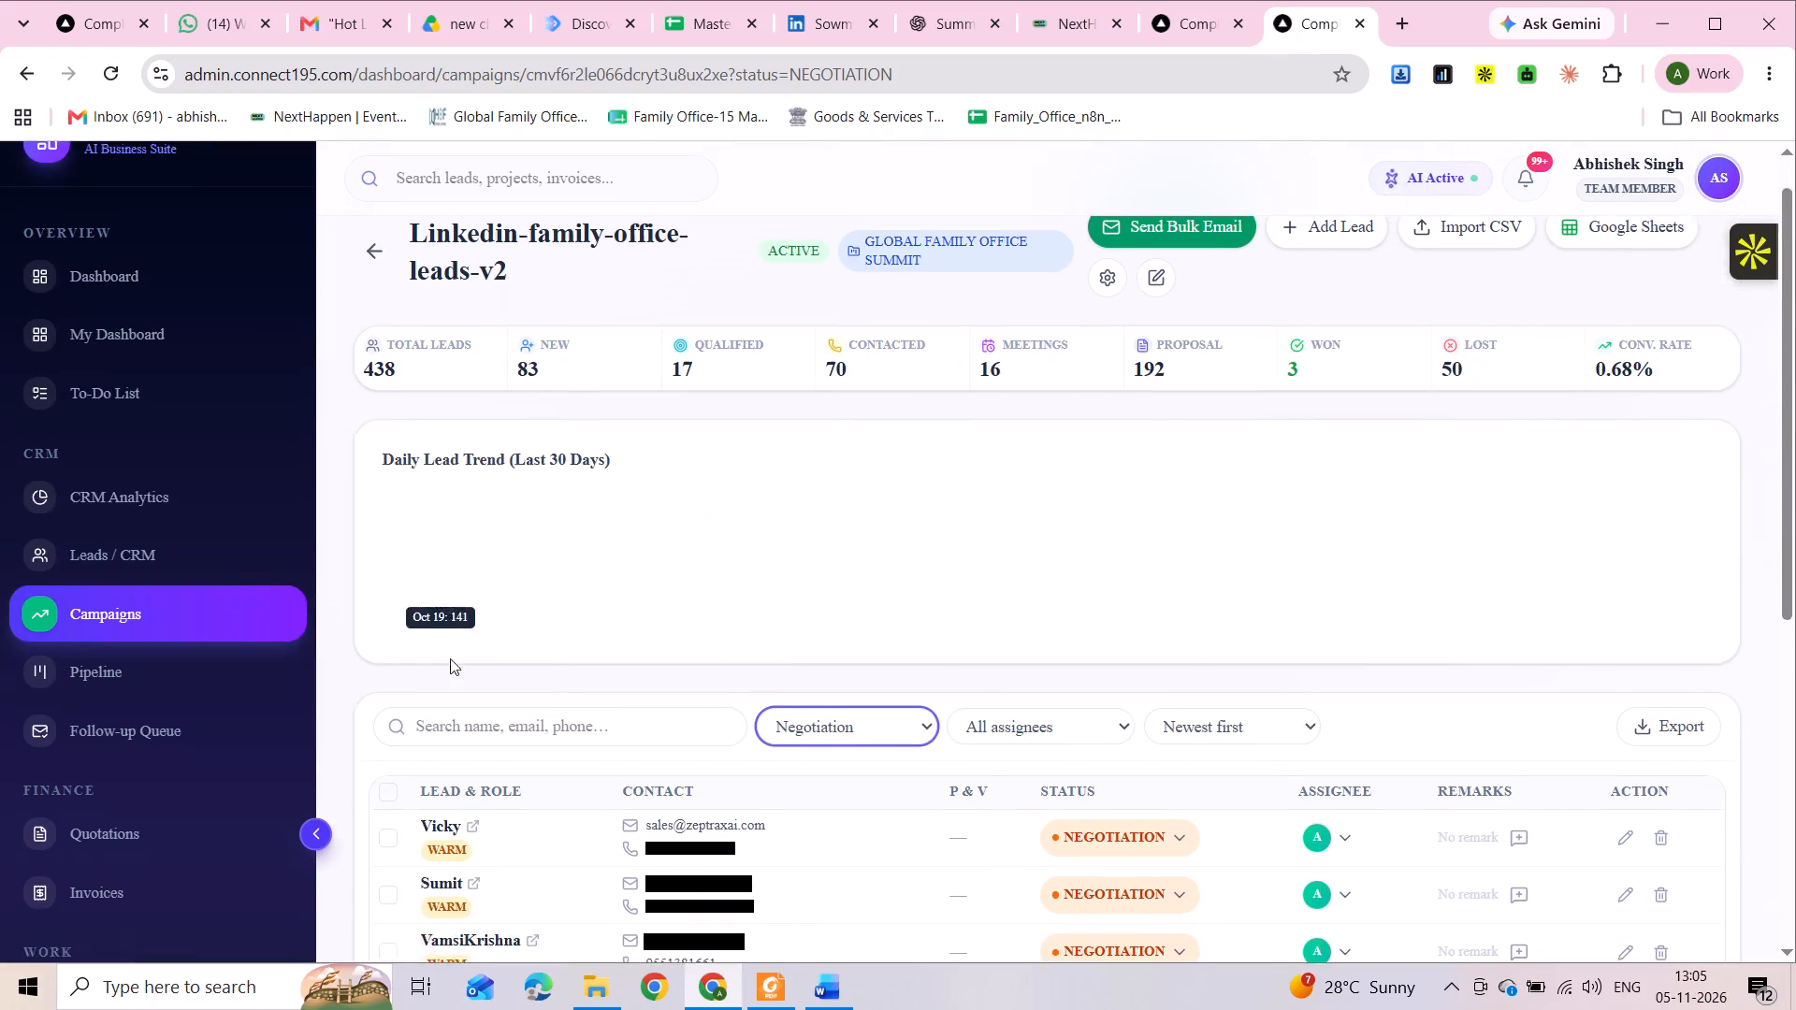
scroll(450, 658, up, 5)
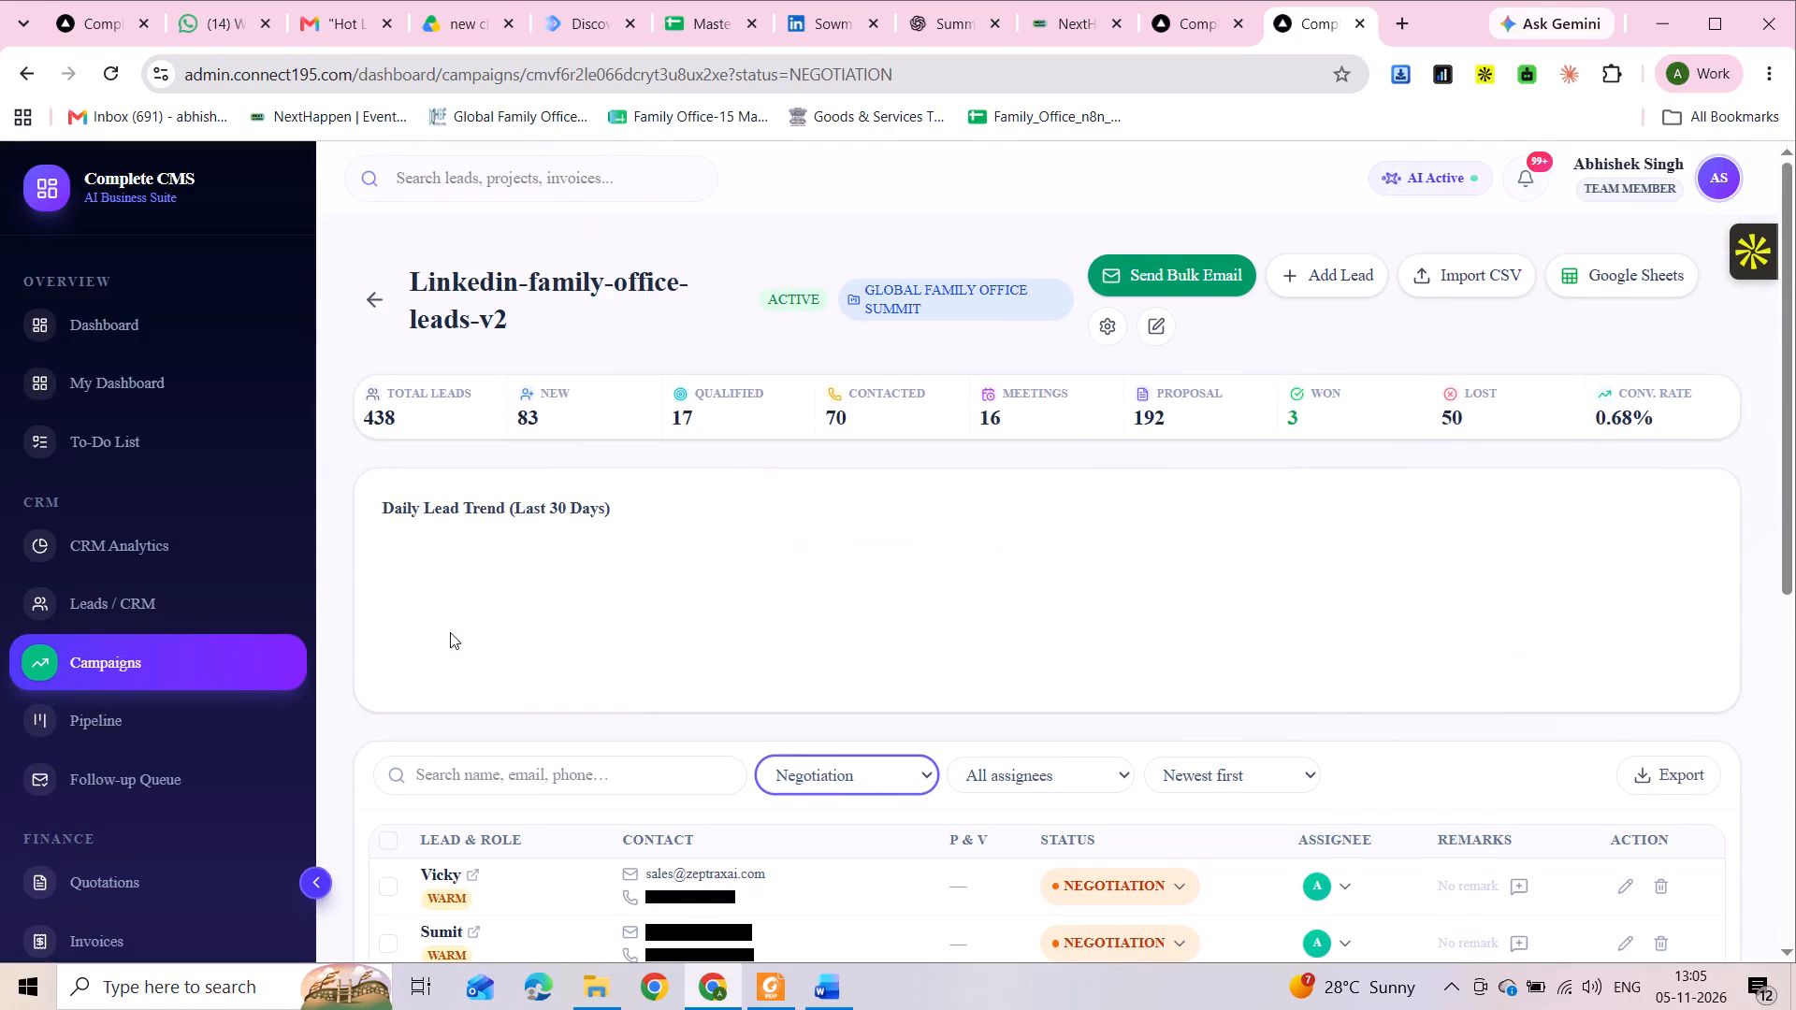
Return to the campaigns list, open the Linkedin-family-office-leads campaign, and search its leads for 0960.
click(381, 314)
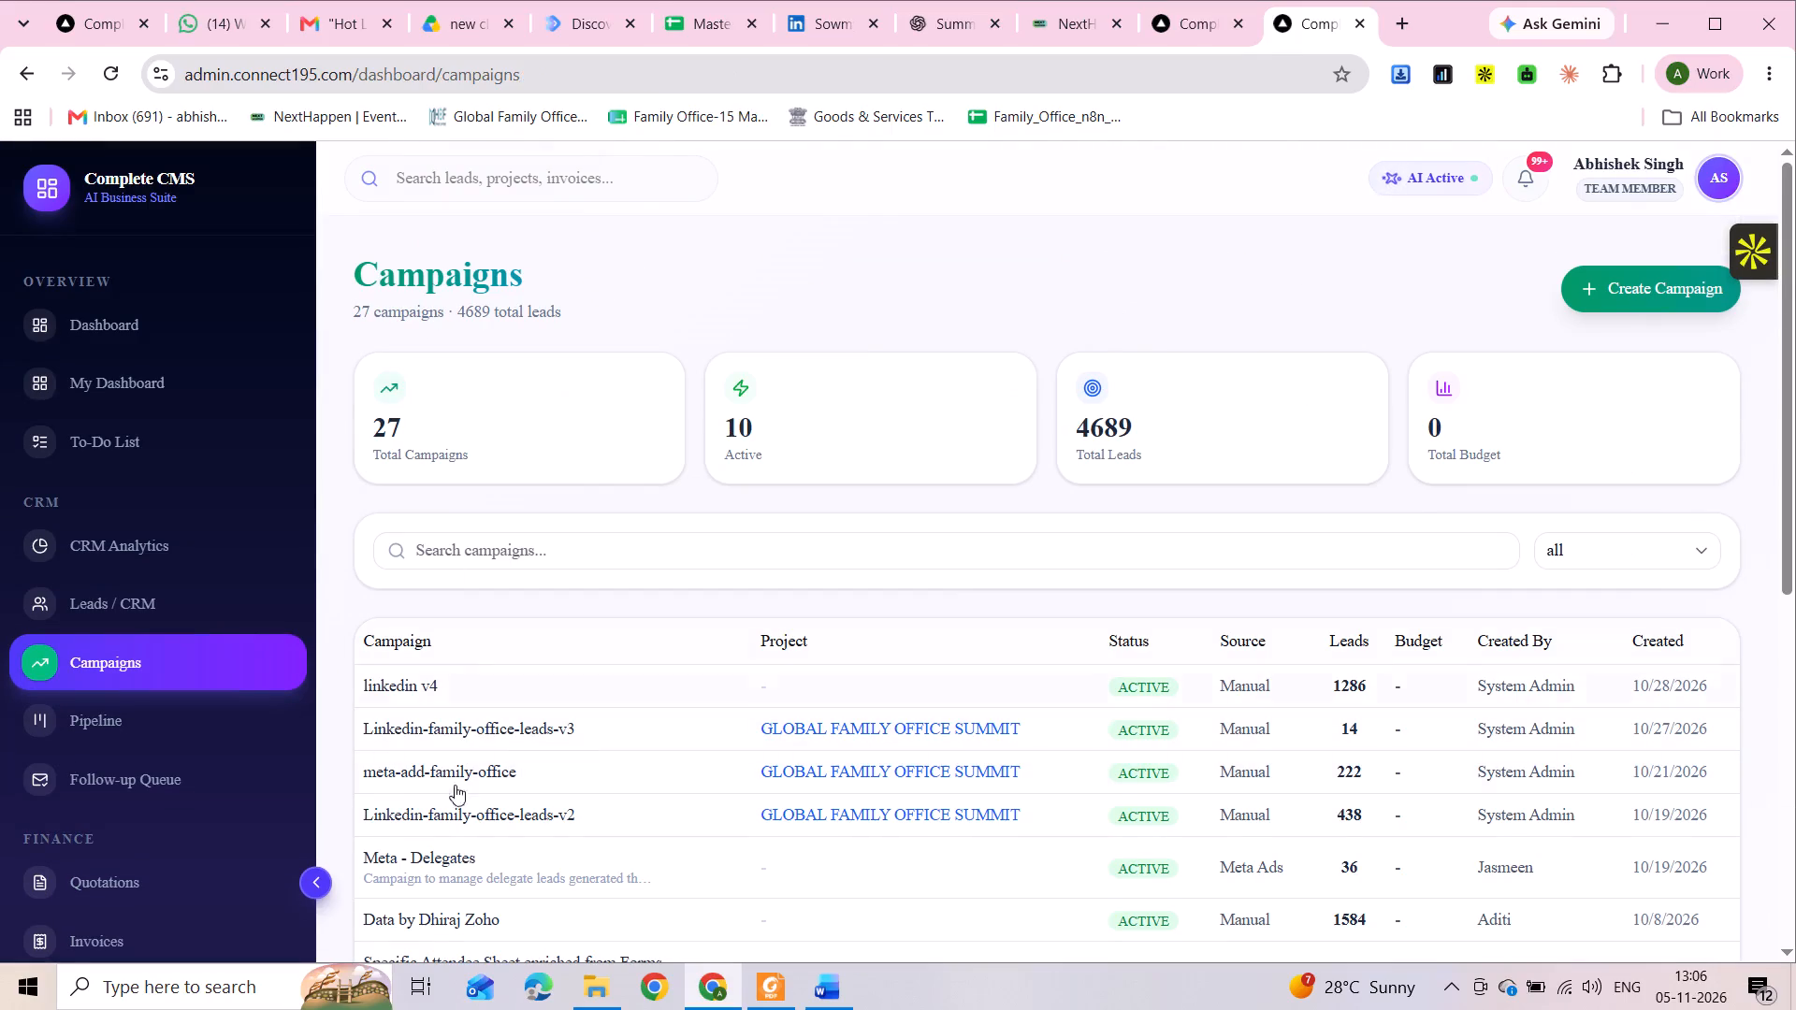
scroll(458, 791, down, 3)
click(496, 672)
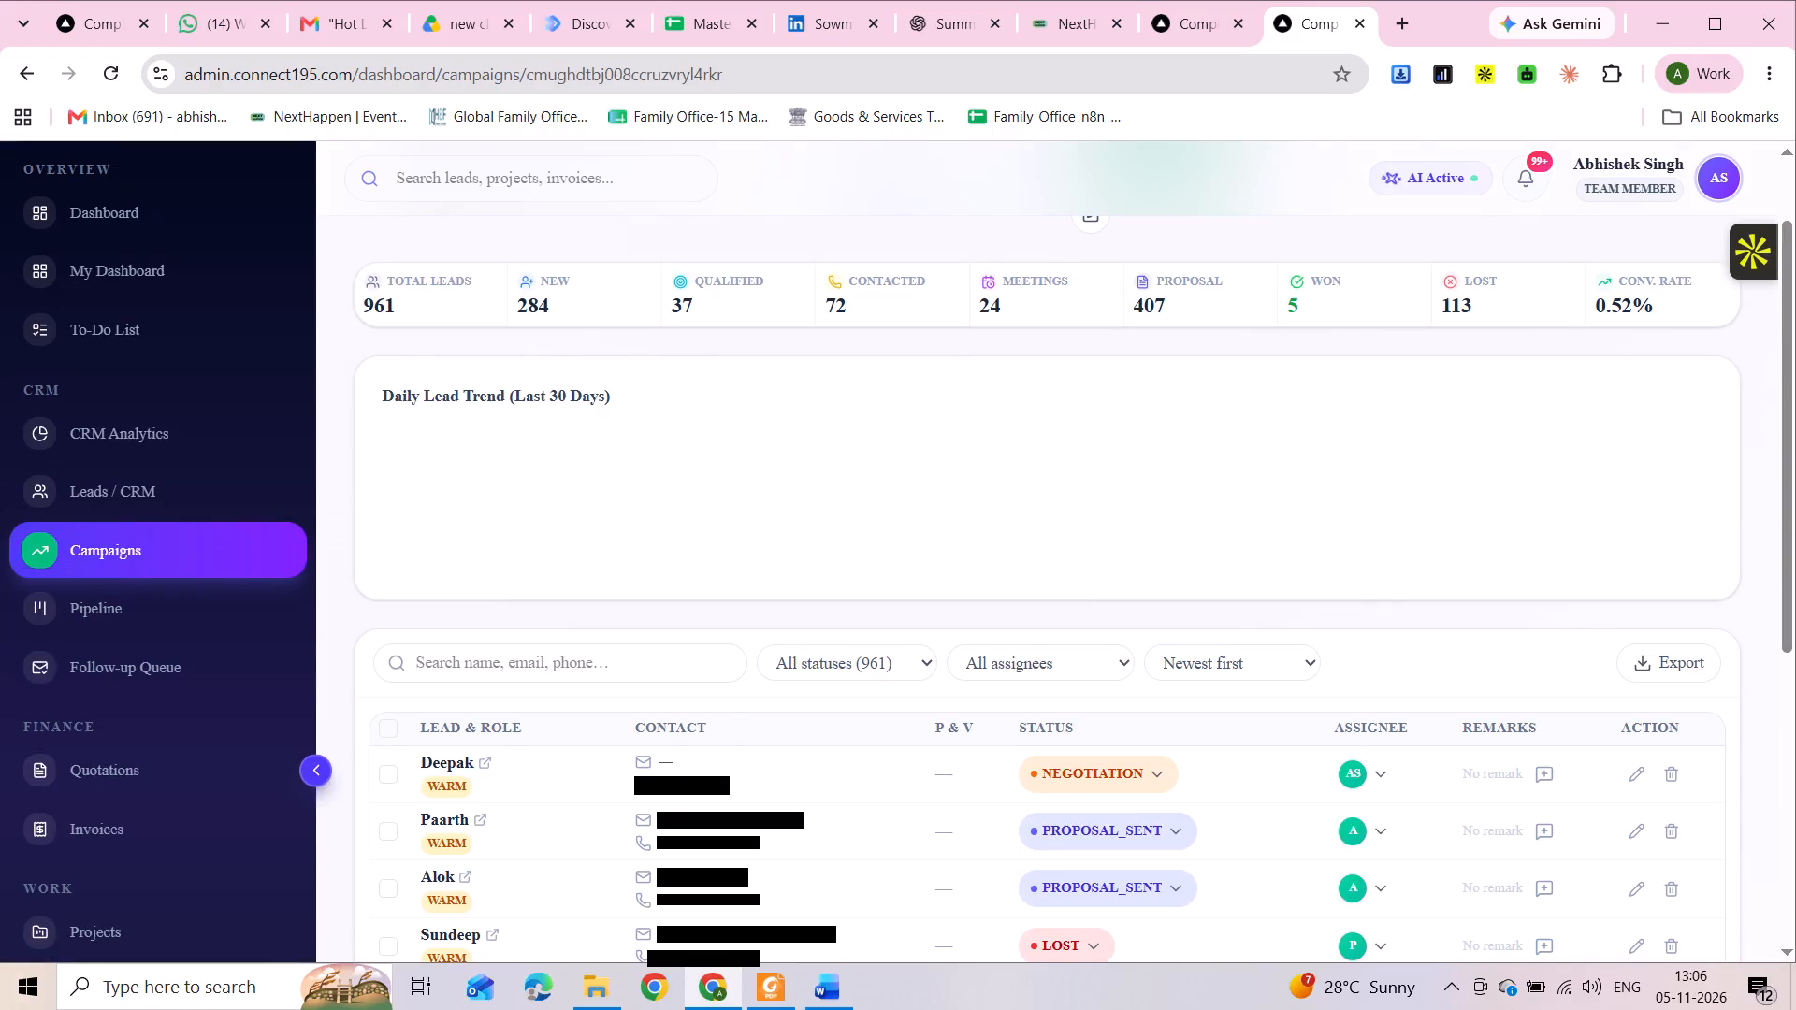
click(548, 670)
text(0960)
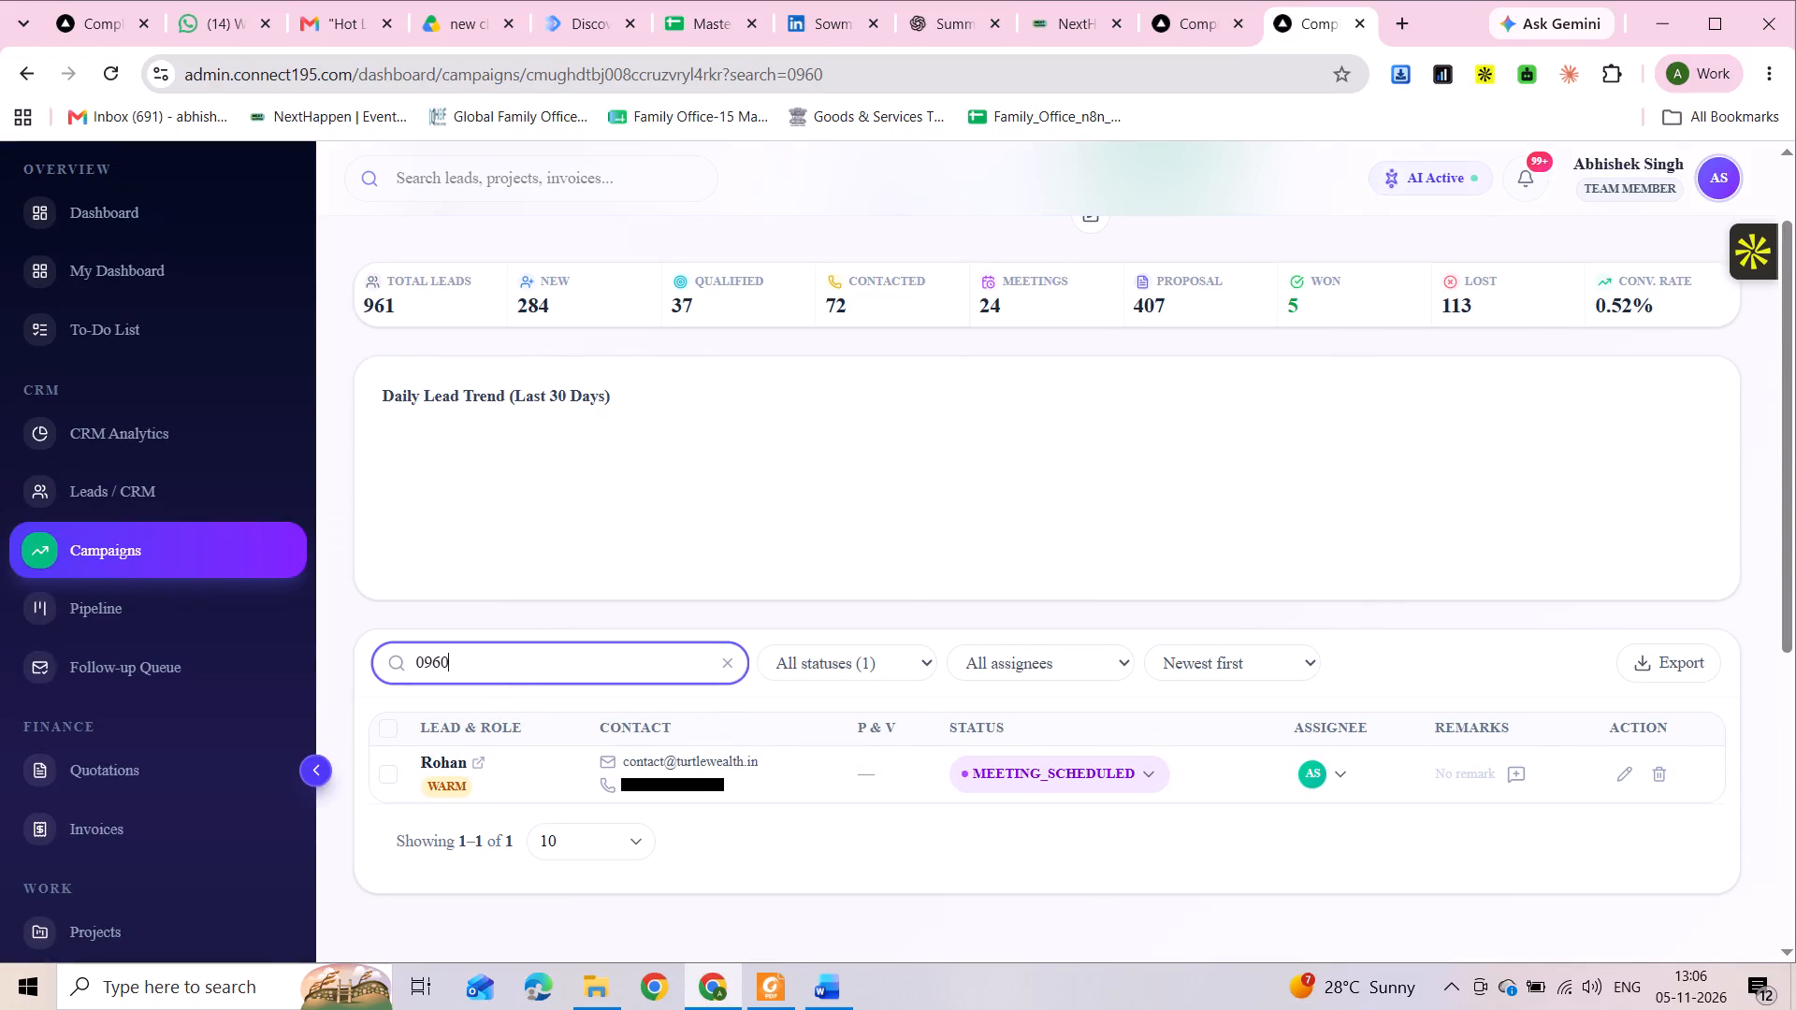
Search the CRM globally for 0960 to compare with the campaign's own lead search.
click(480, 656)
drag(422, 658, 385, 662)
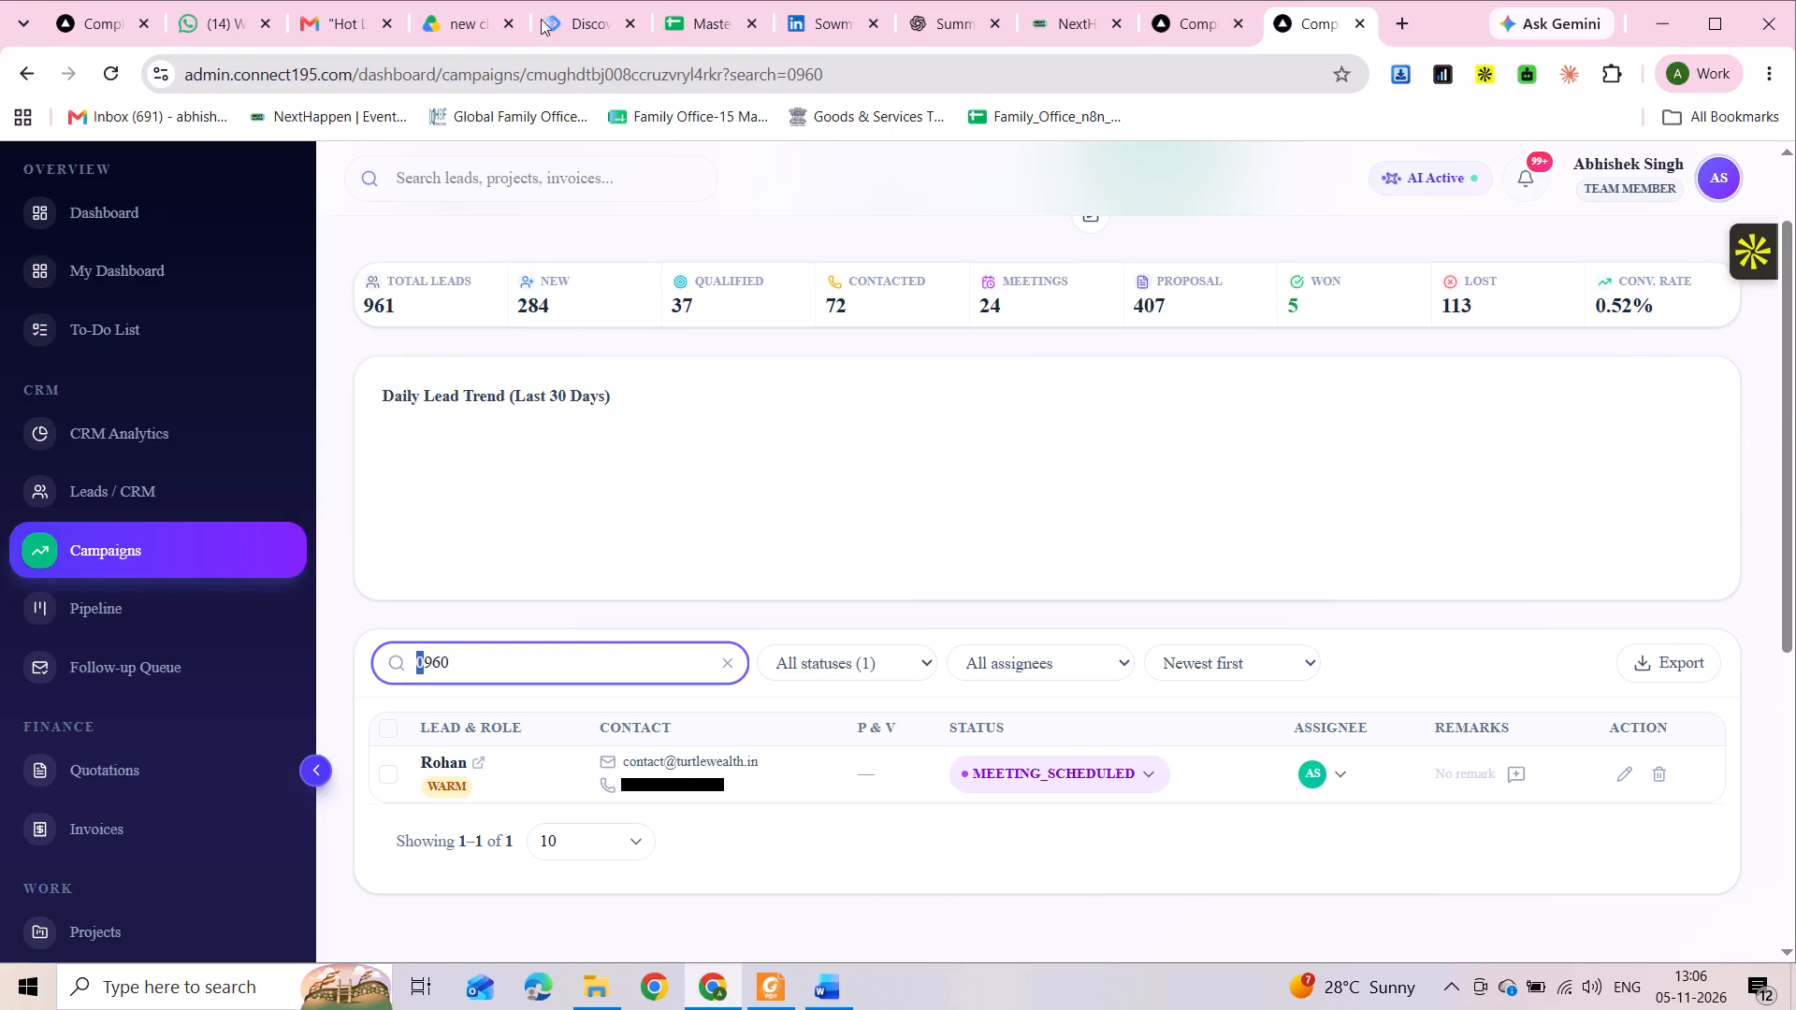
double_click(524, 176)
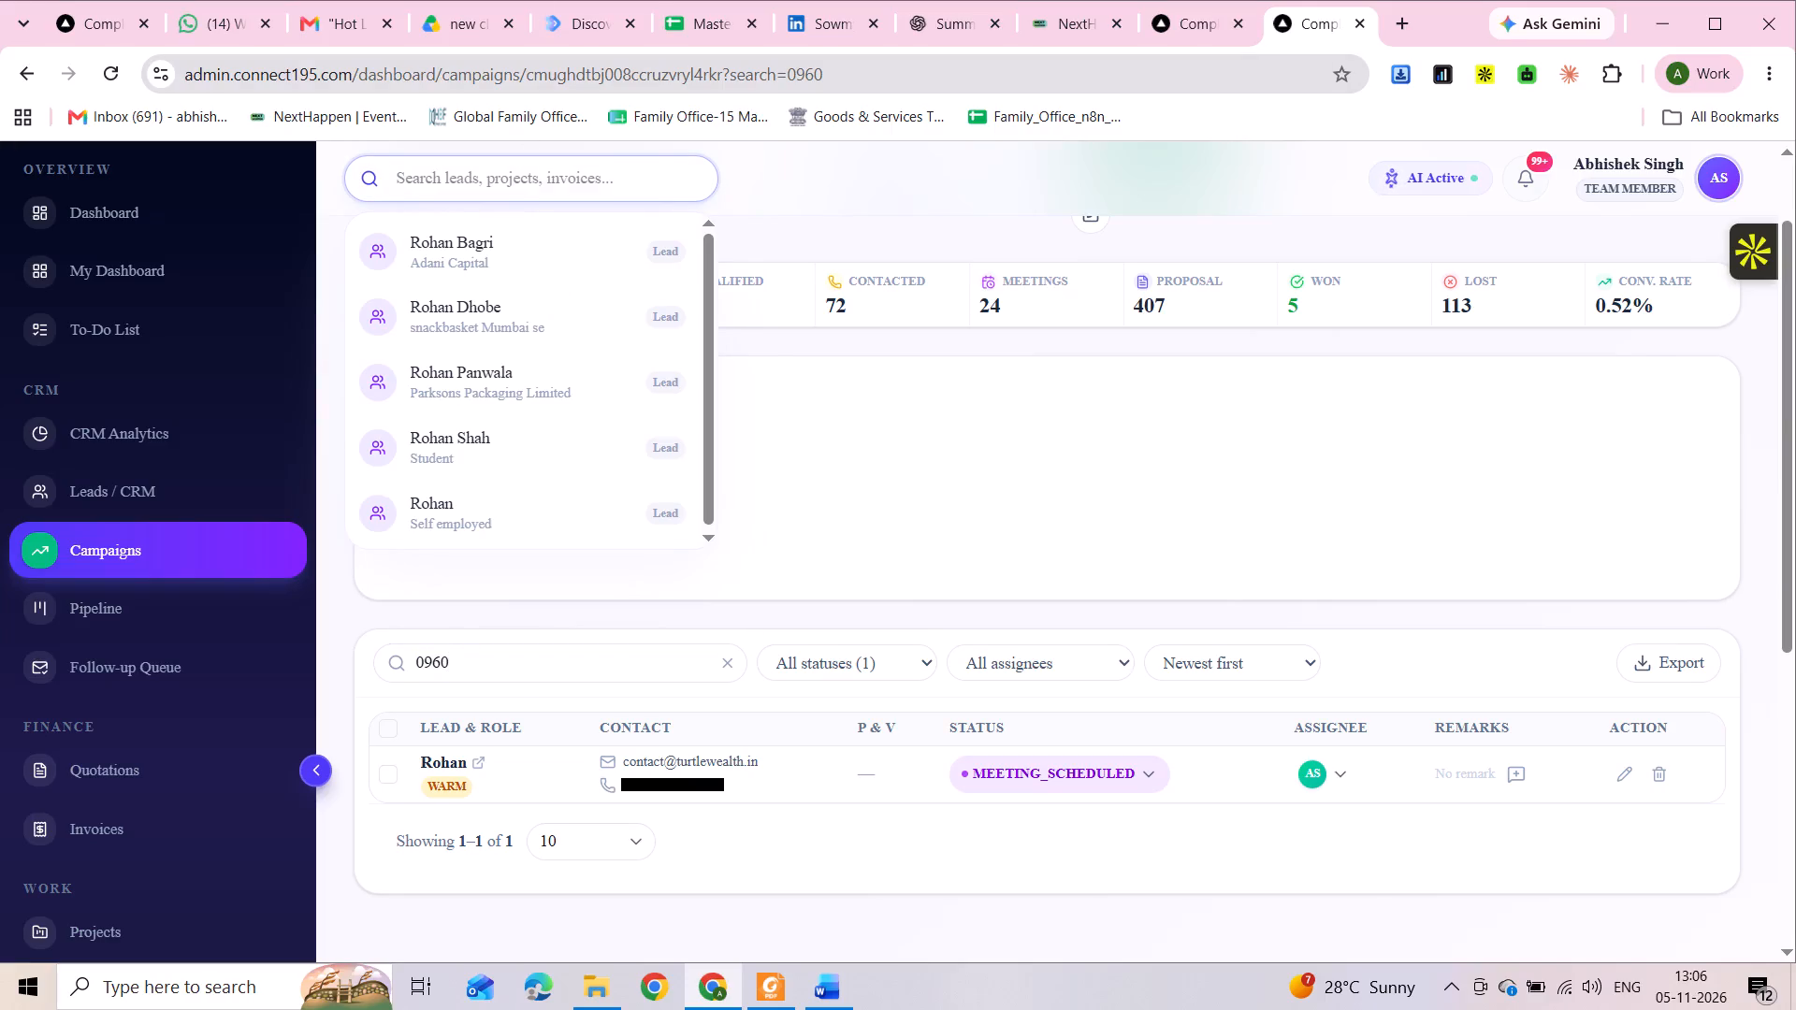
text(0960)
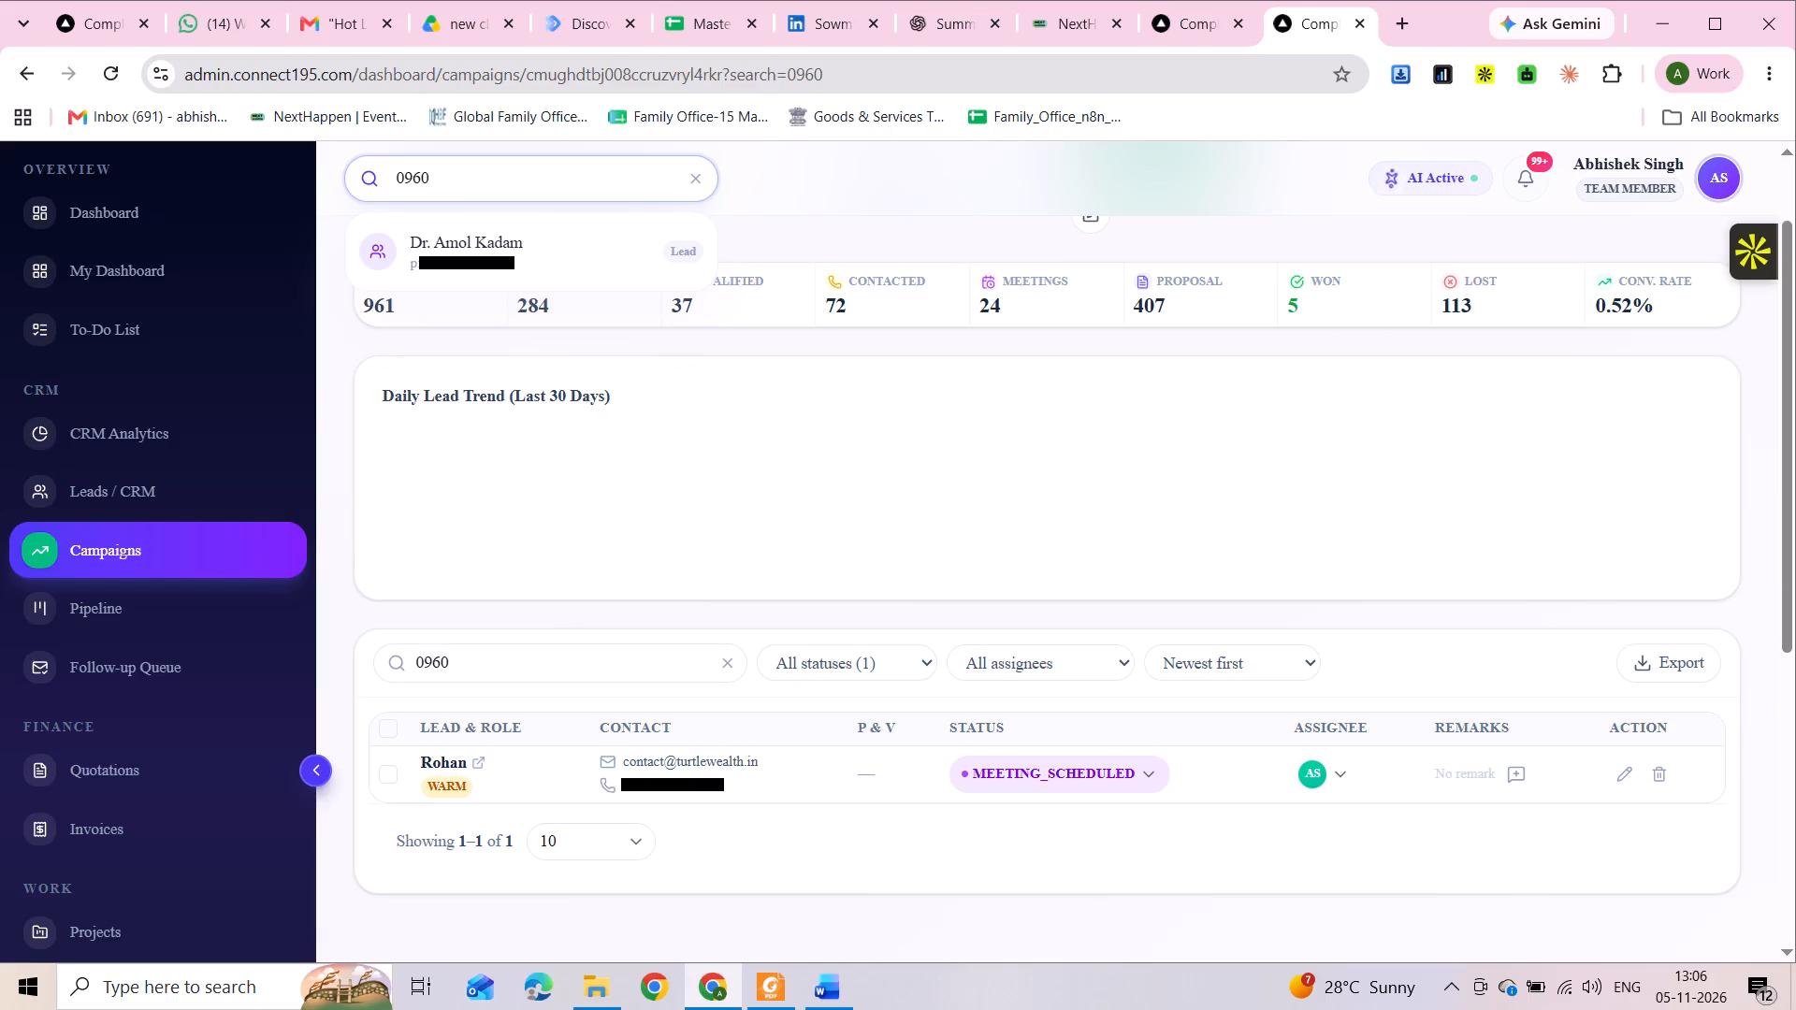
Open the browser's developer tools on network activity and rerun the global search for 0960 to capture its requests.
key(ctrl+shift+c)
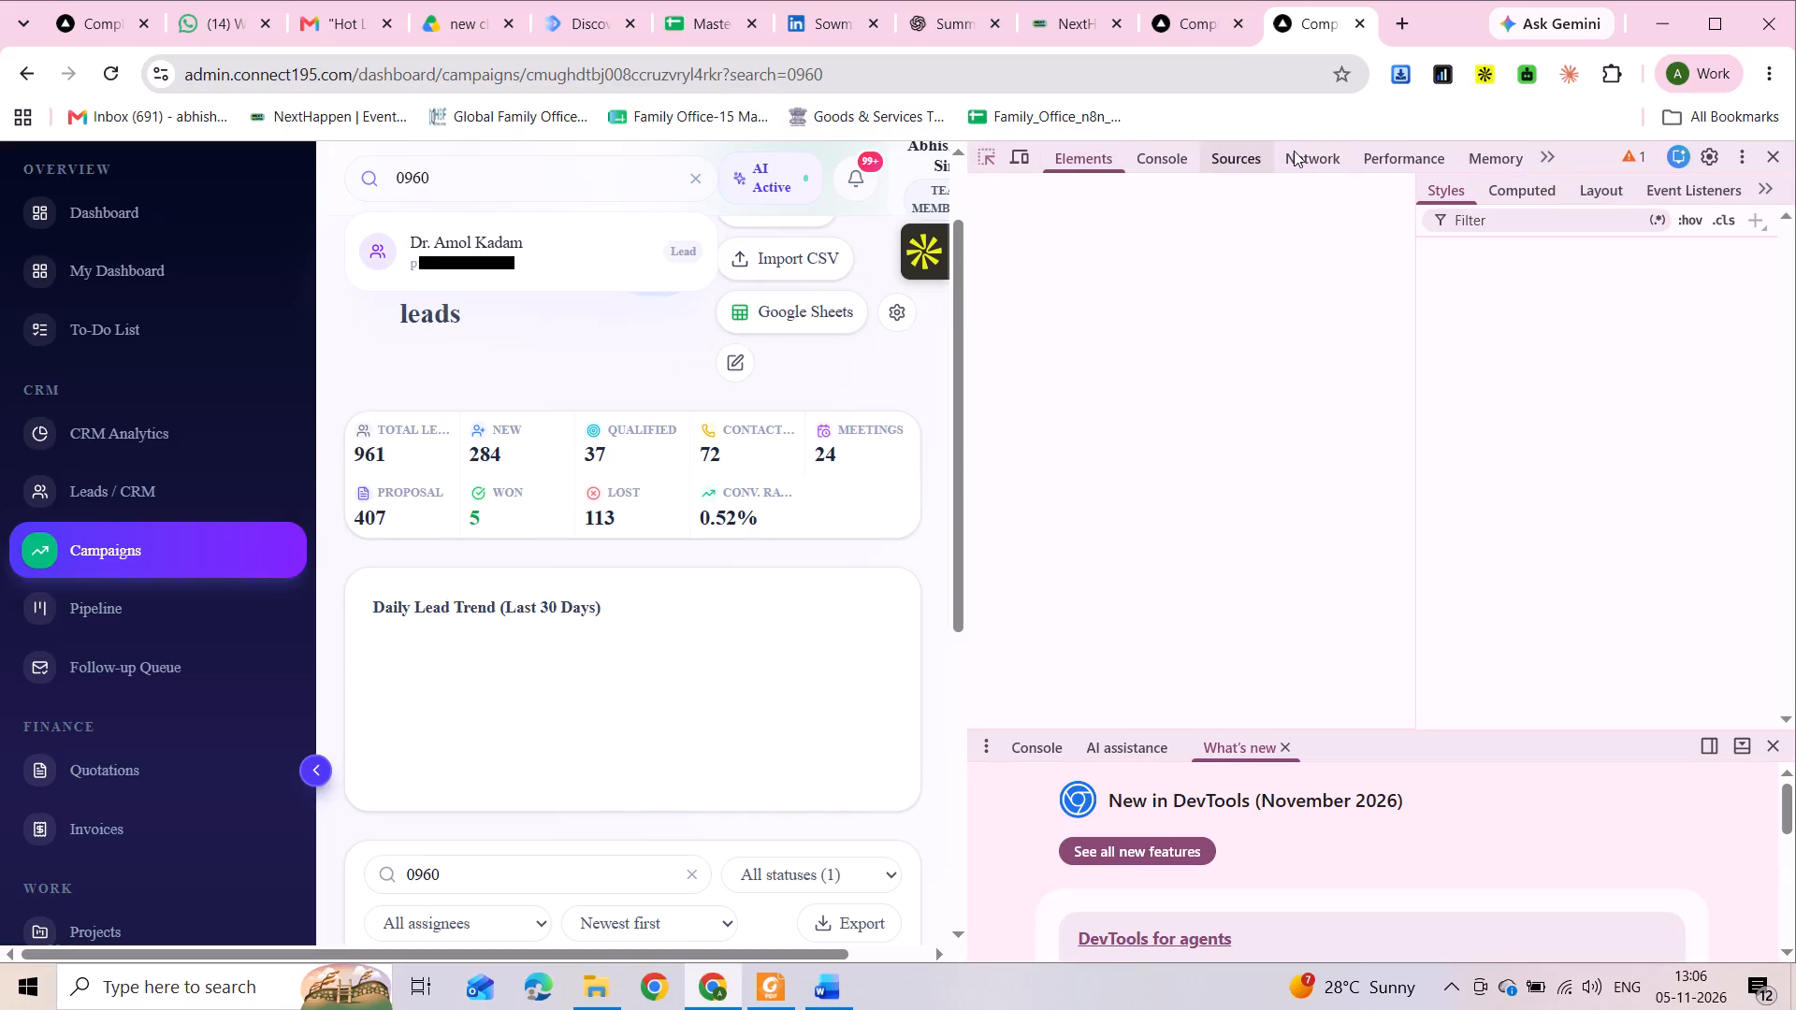
double_click(1319, 152)
click(988, 154)
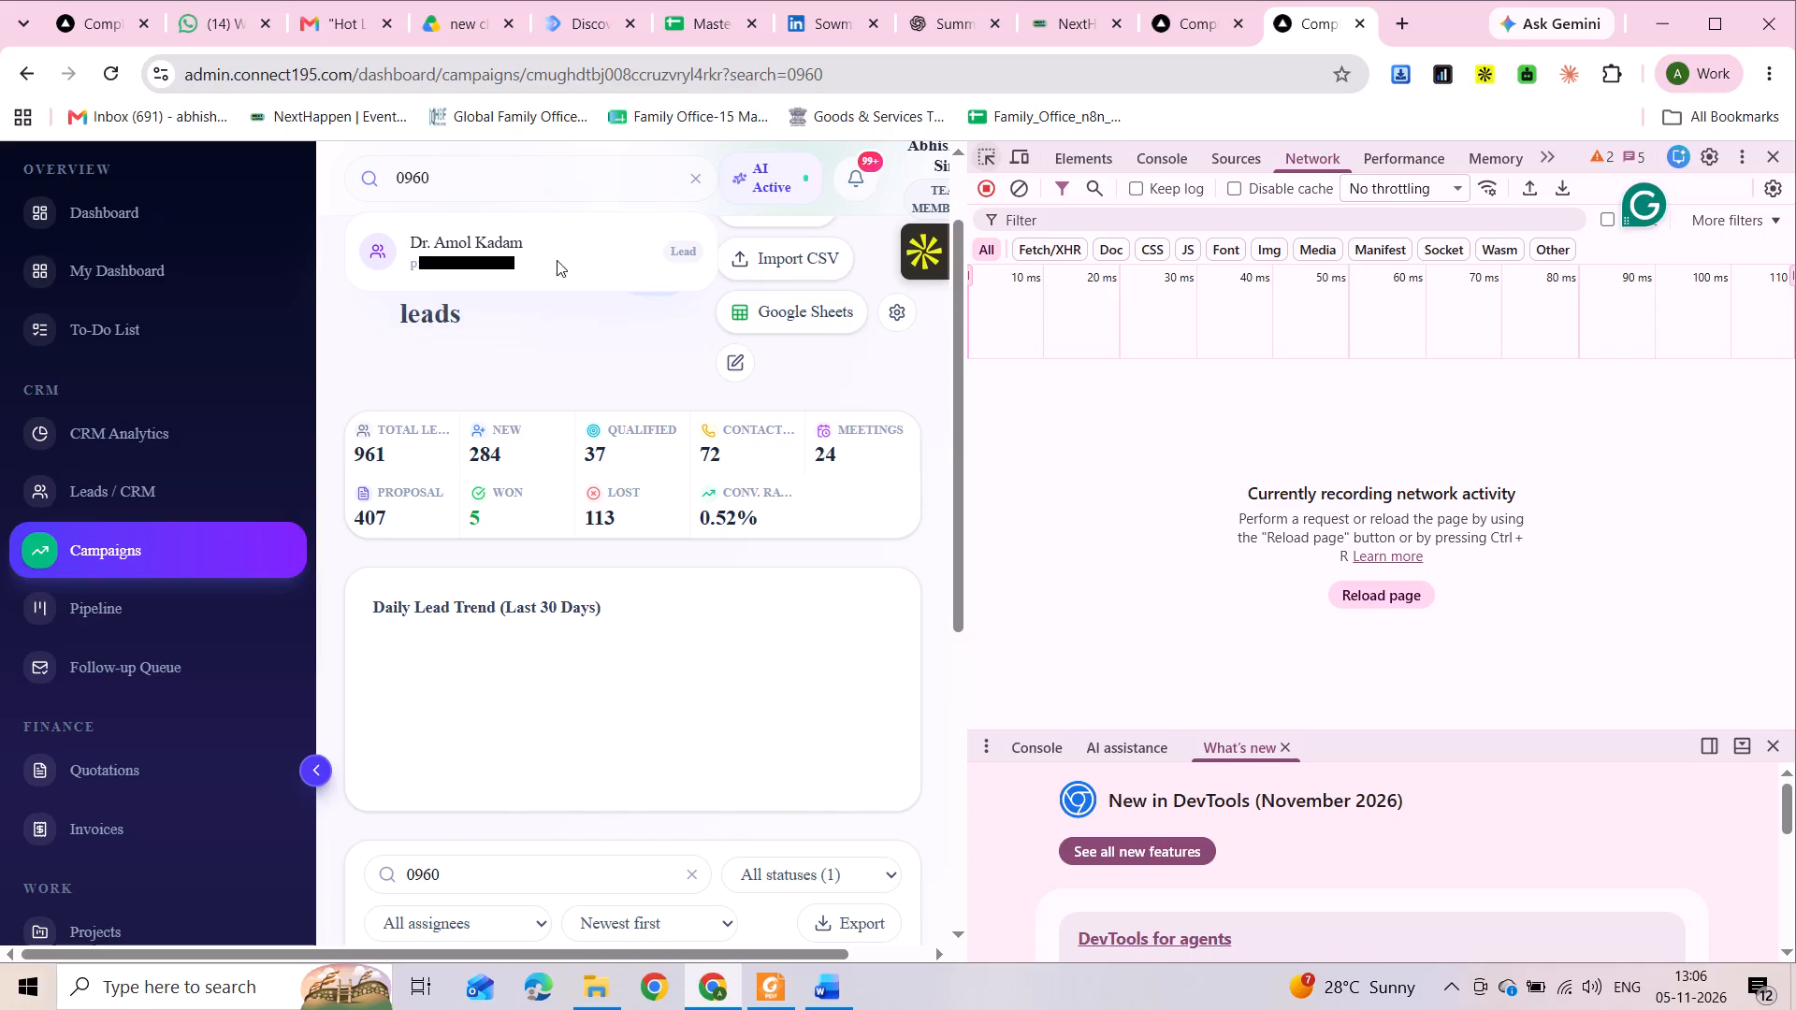
click(616, 181)
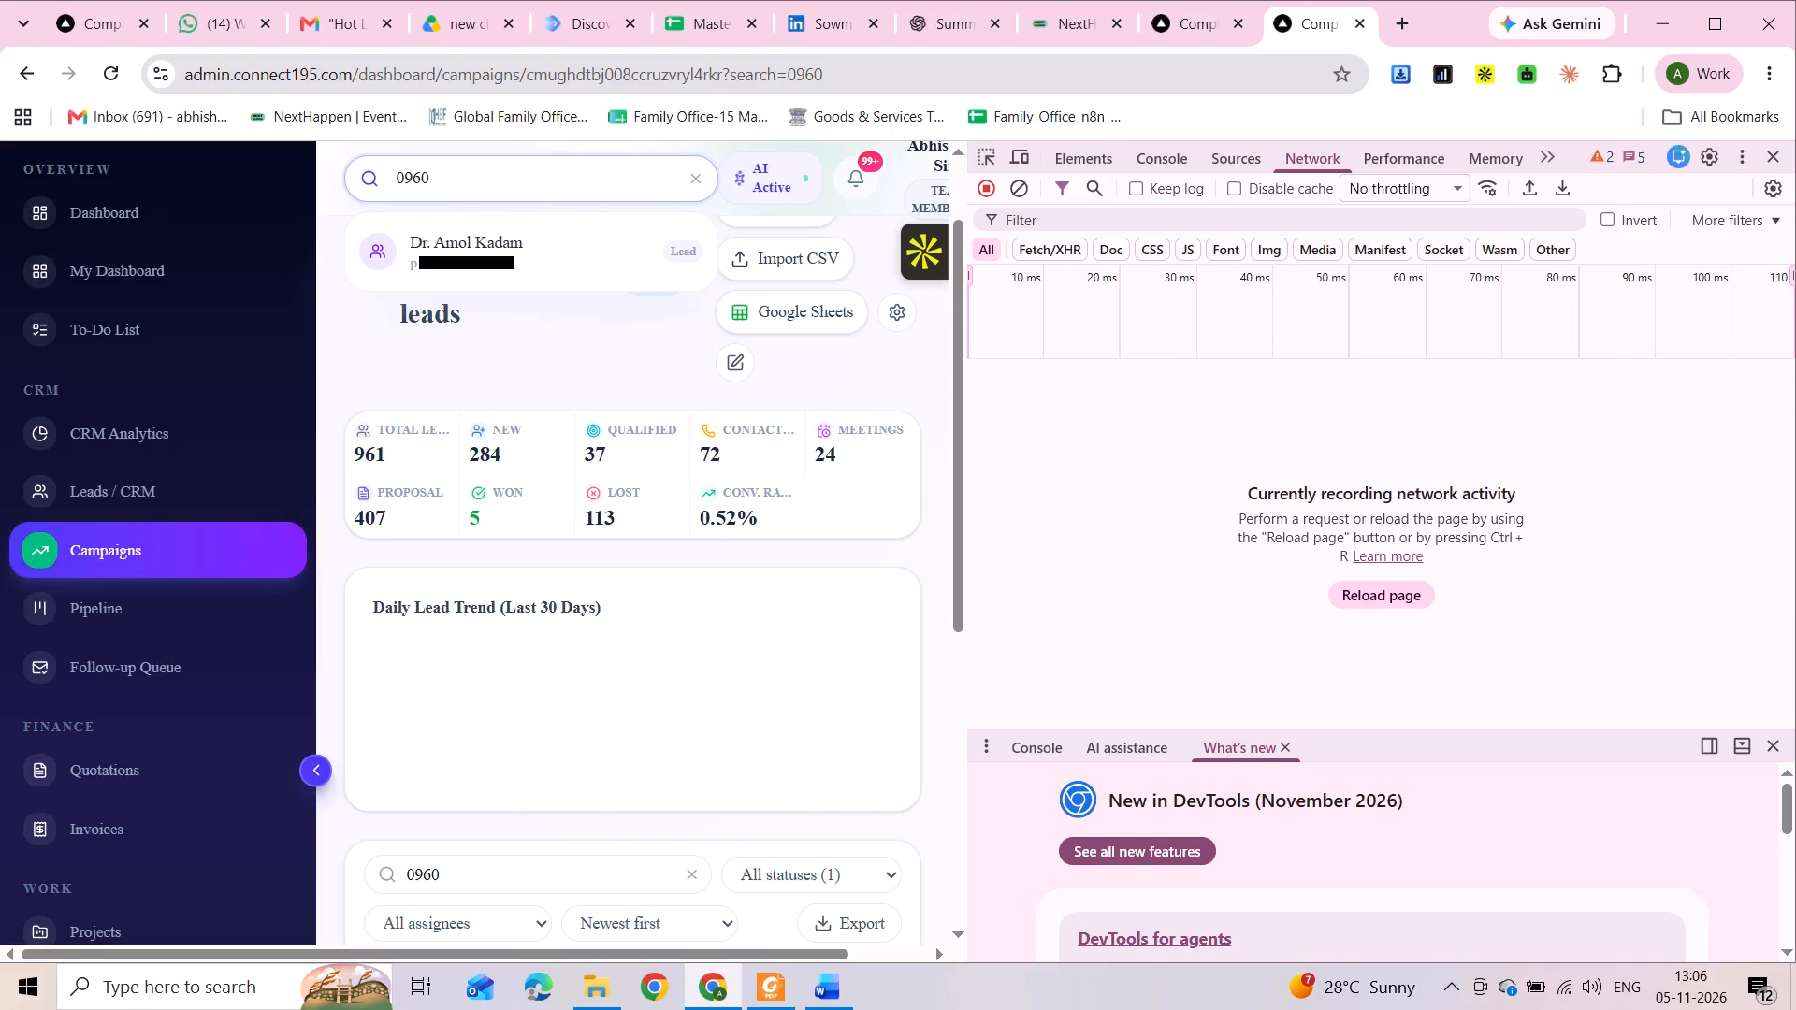
key(BackSpace)
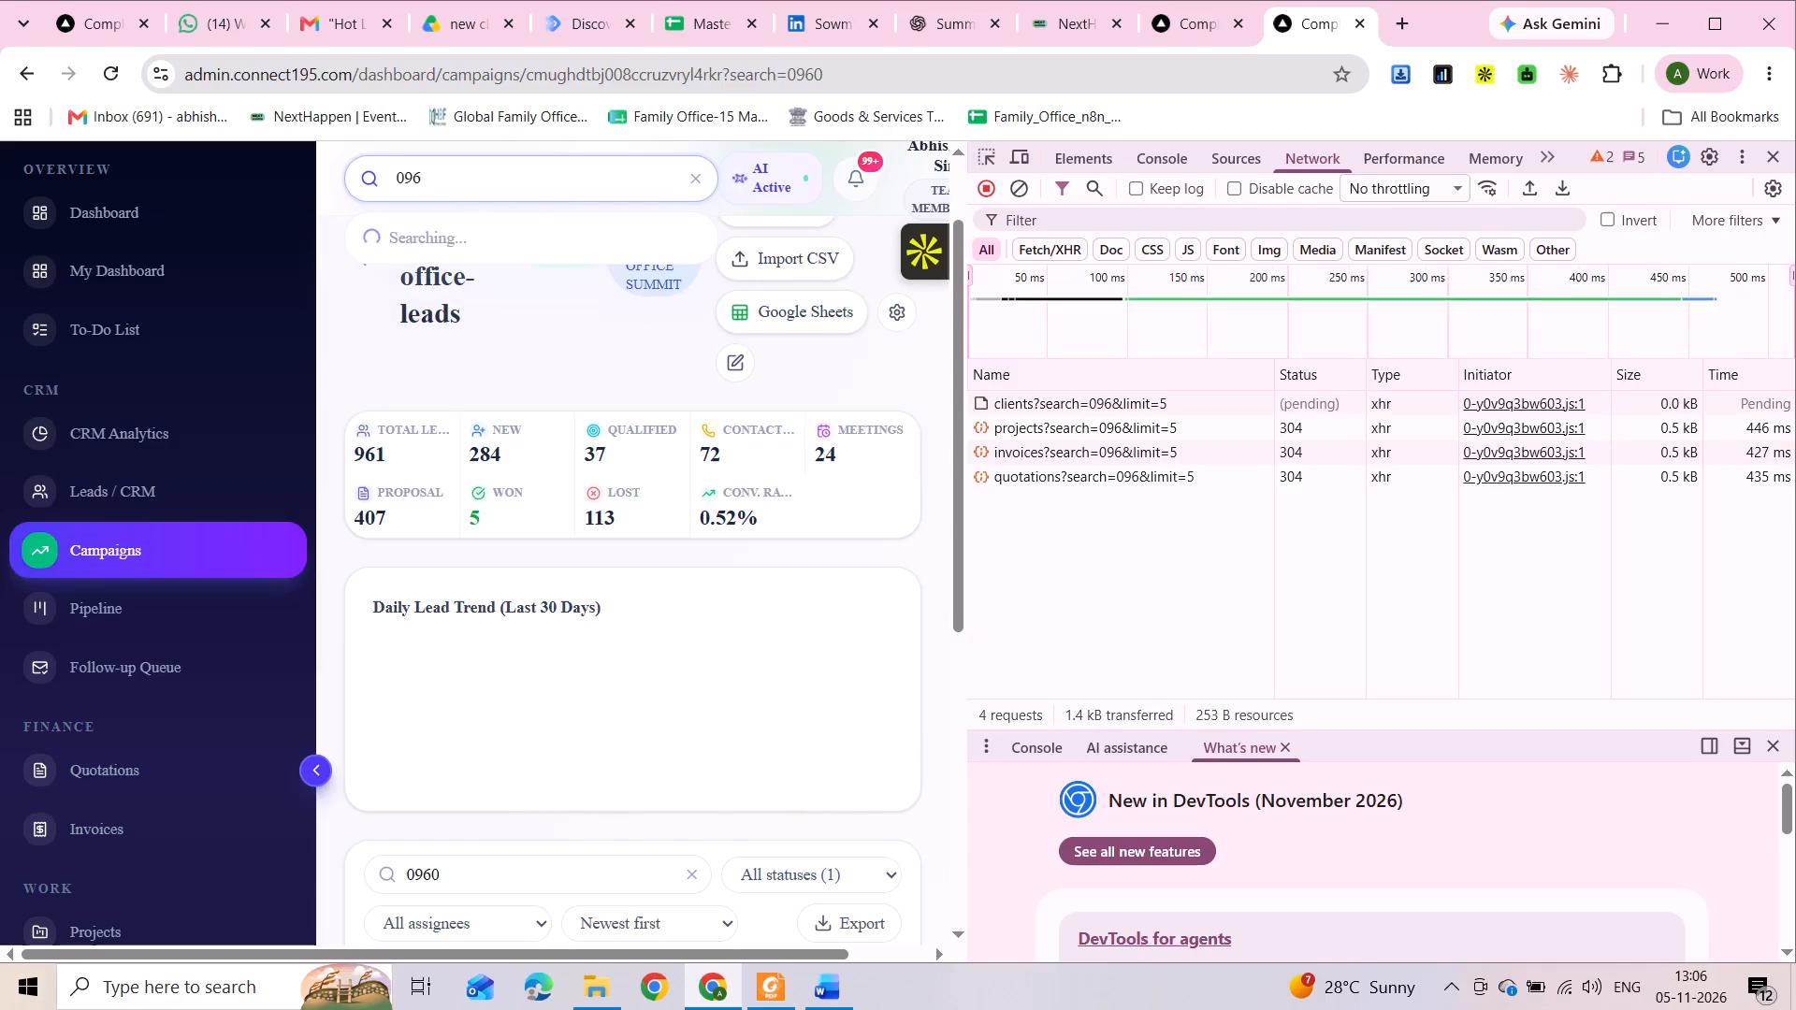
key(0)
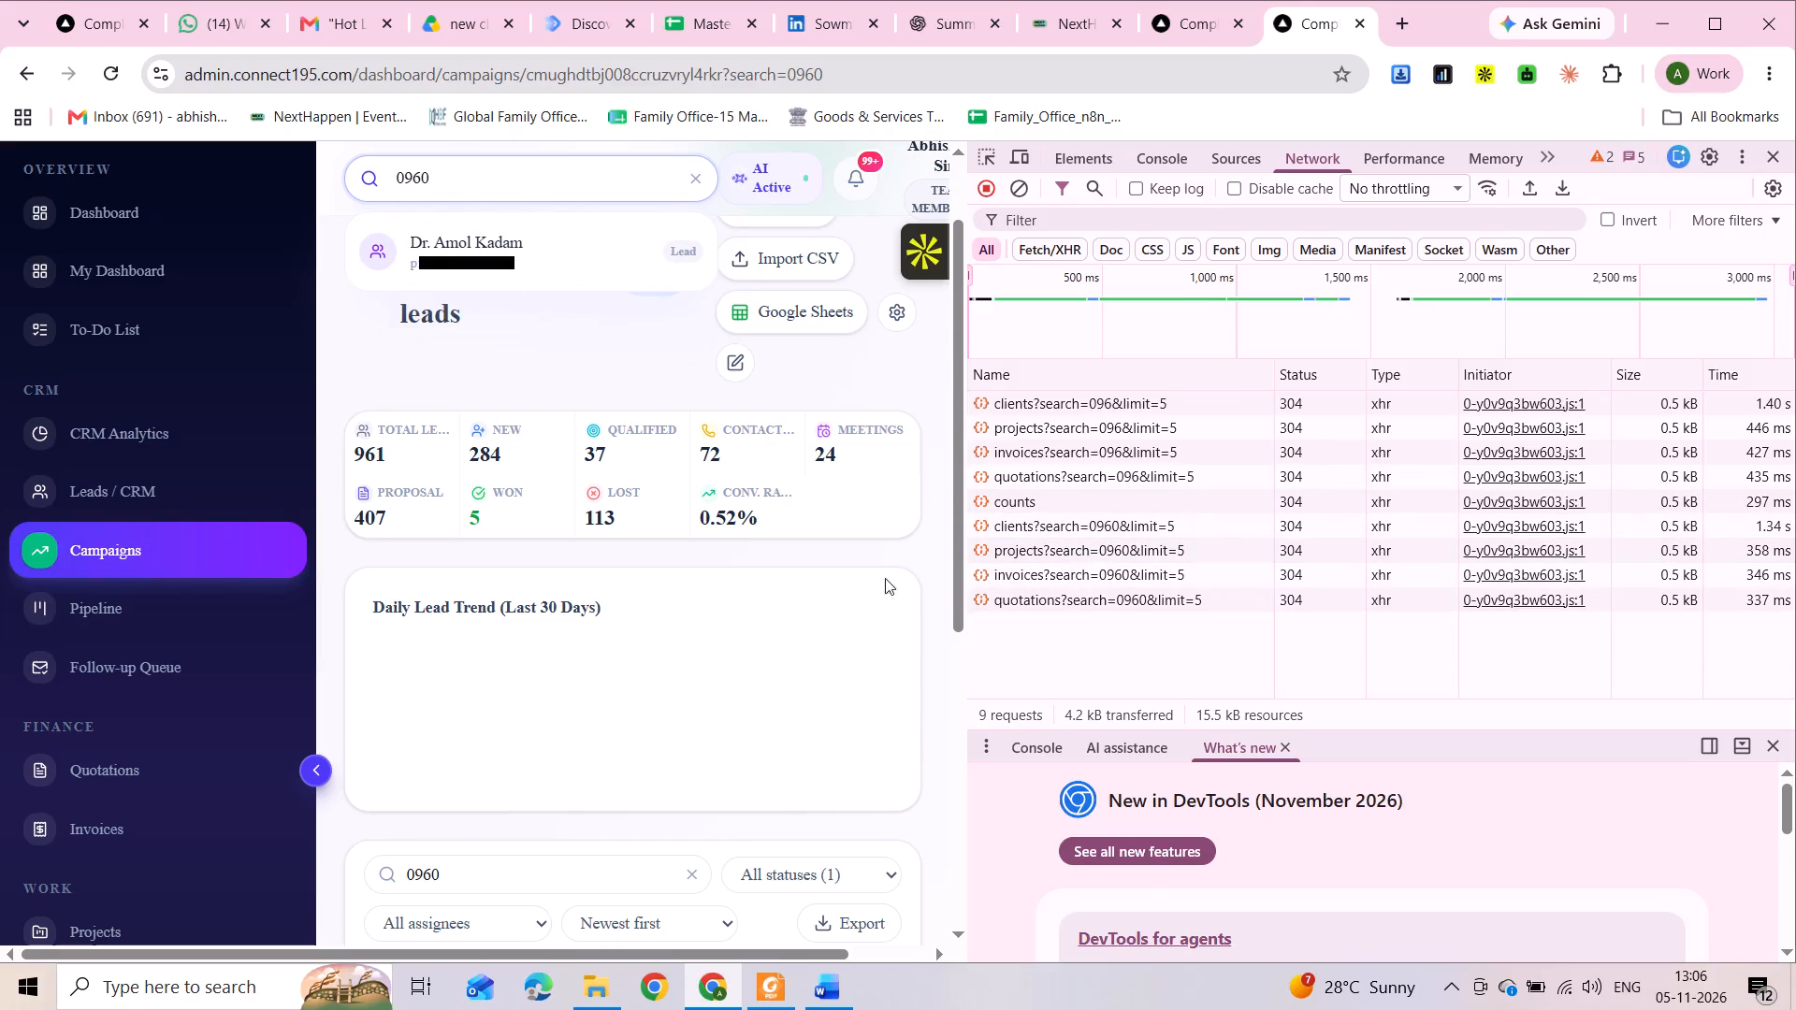
Rerun the campaign's lead search for 0960 so that its network requests are recorded too.
click(961, 598)
click(939, 671)
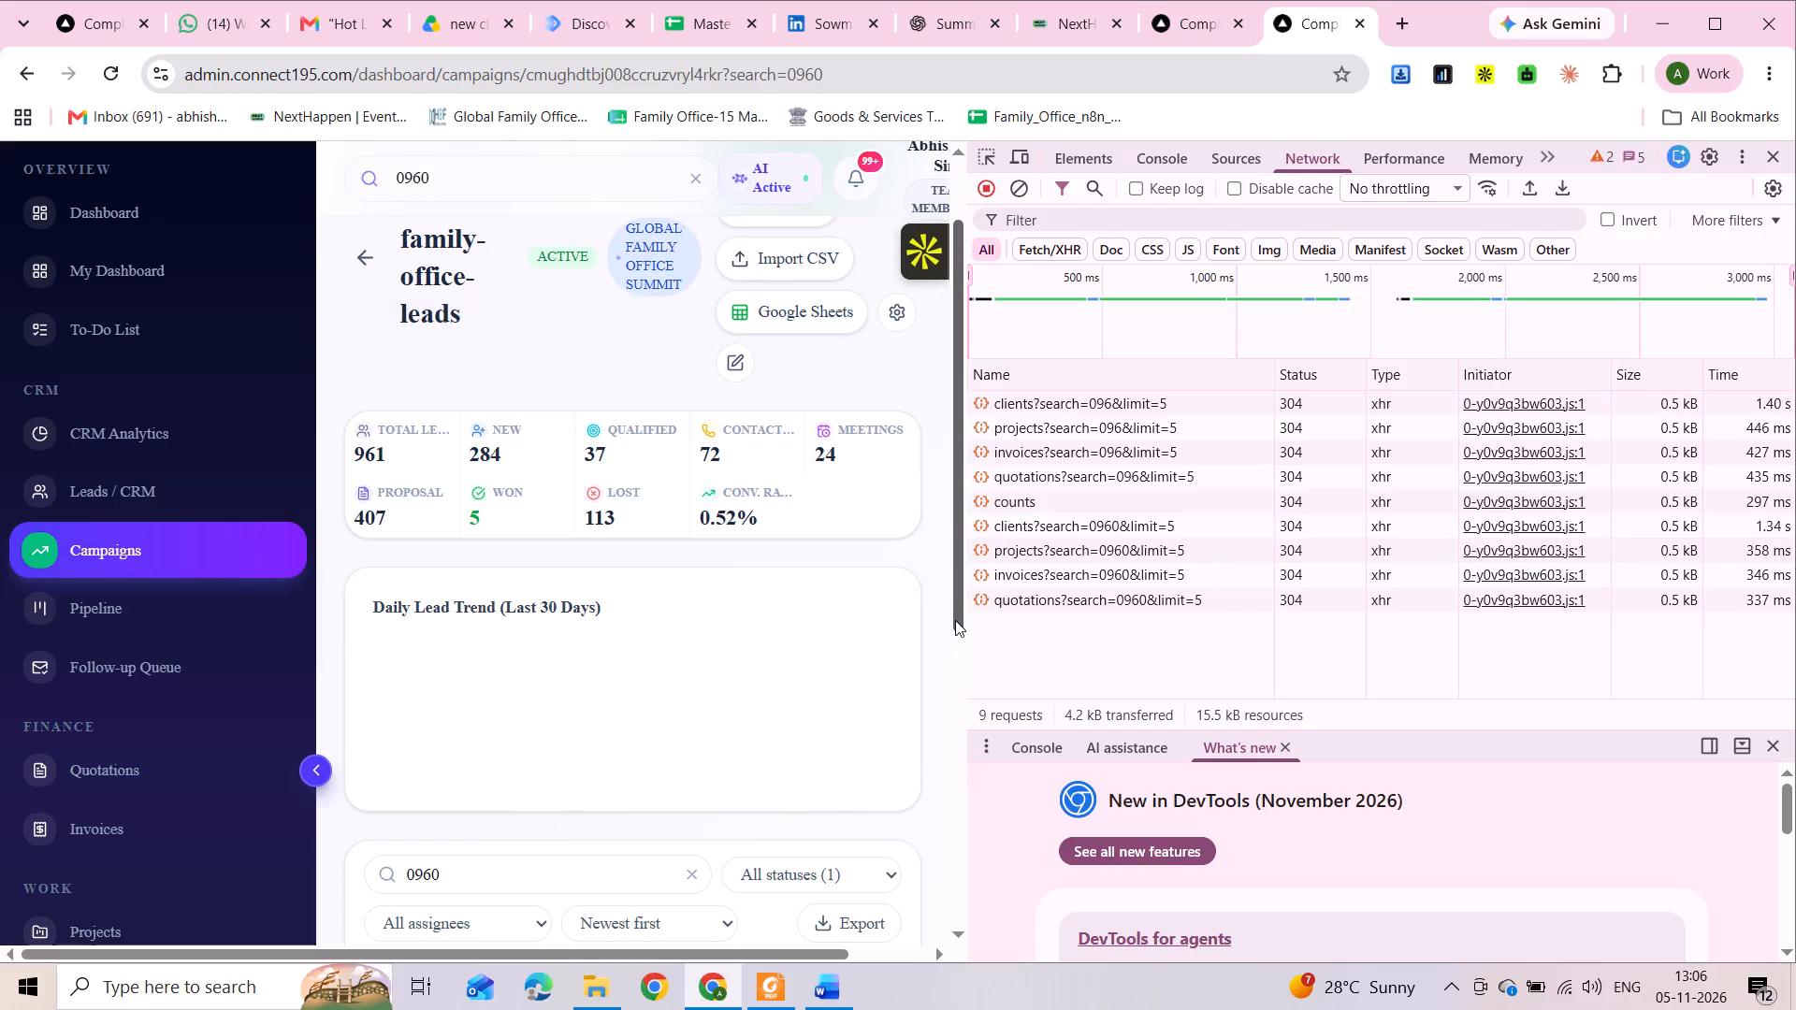
click(955, 620)
drag(947, 672, 946, 688)
drag(946, 704, 946, 727)
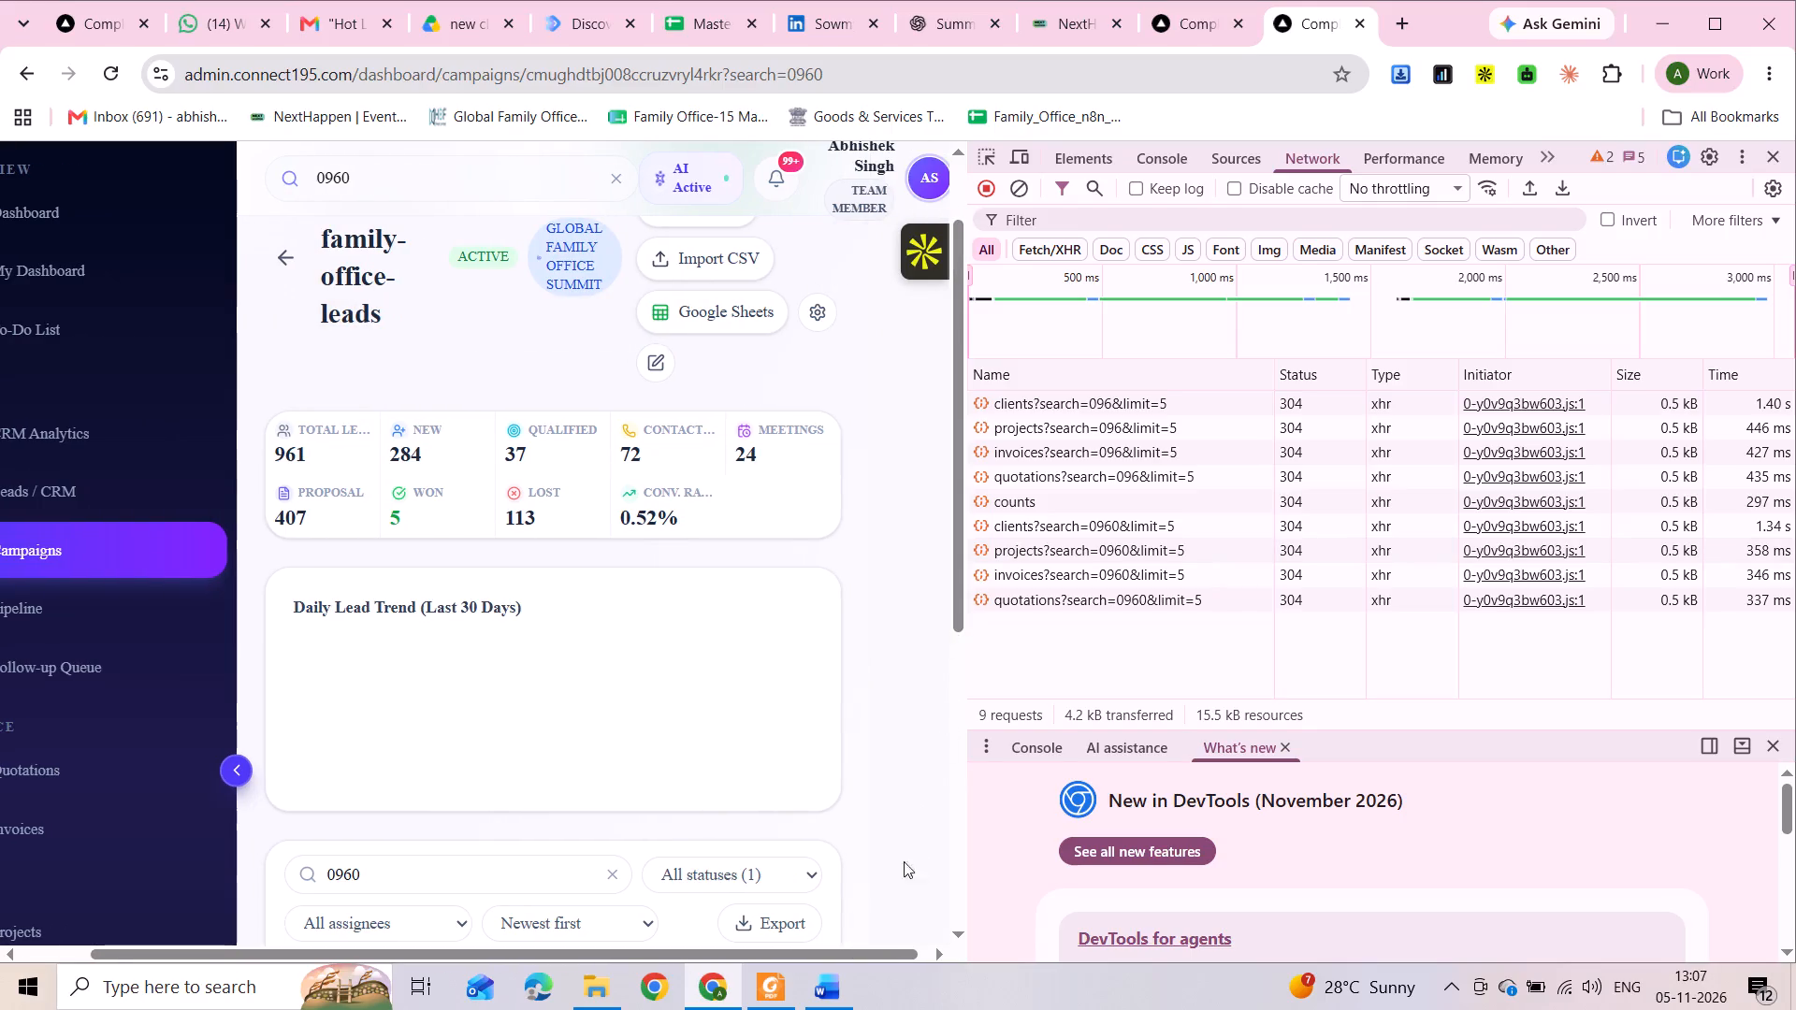
click(891, 950)
drag(883, 950, 789, 940)
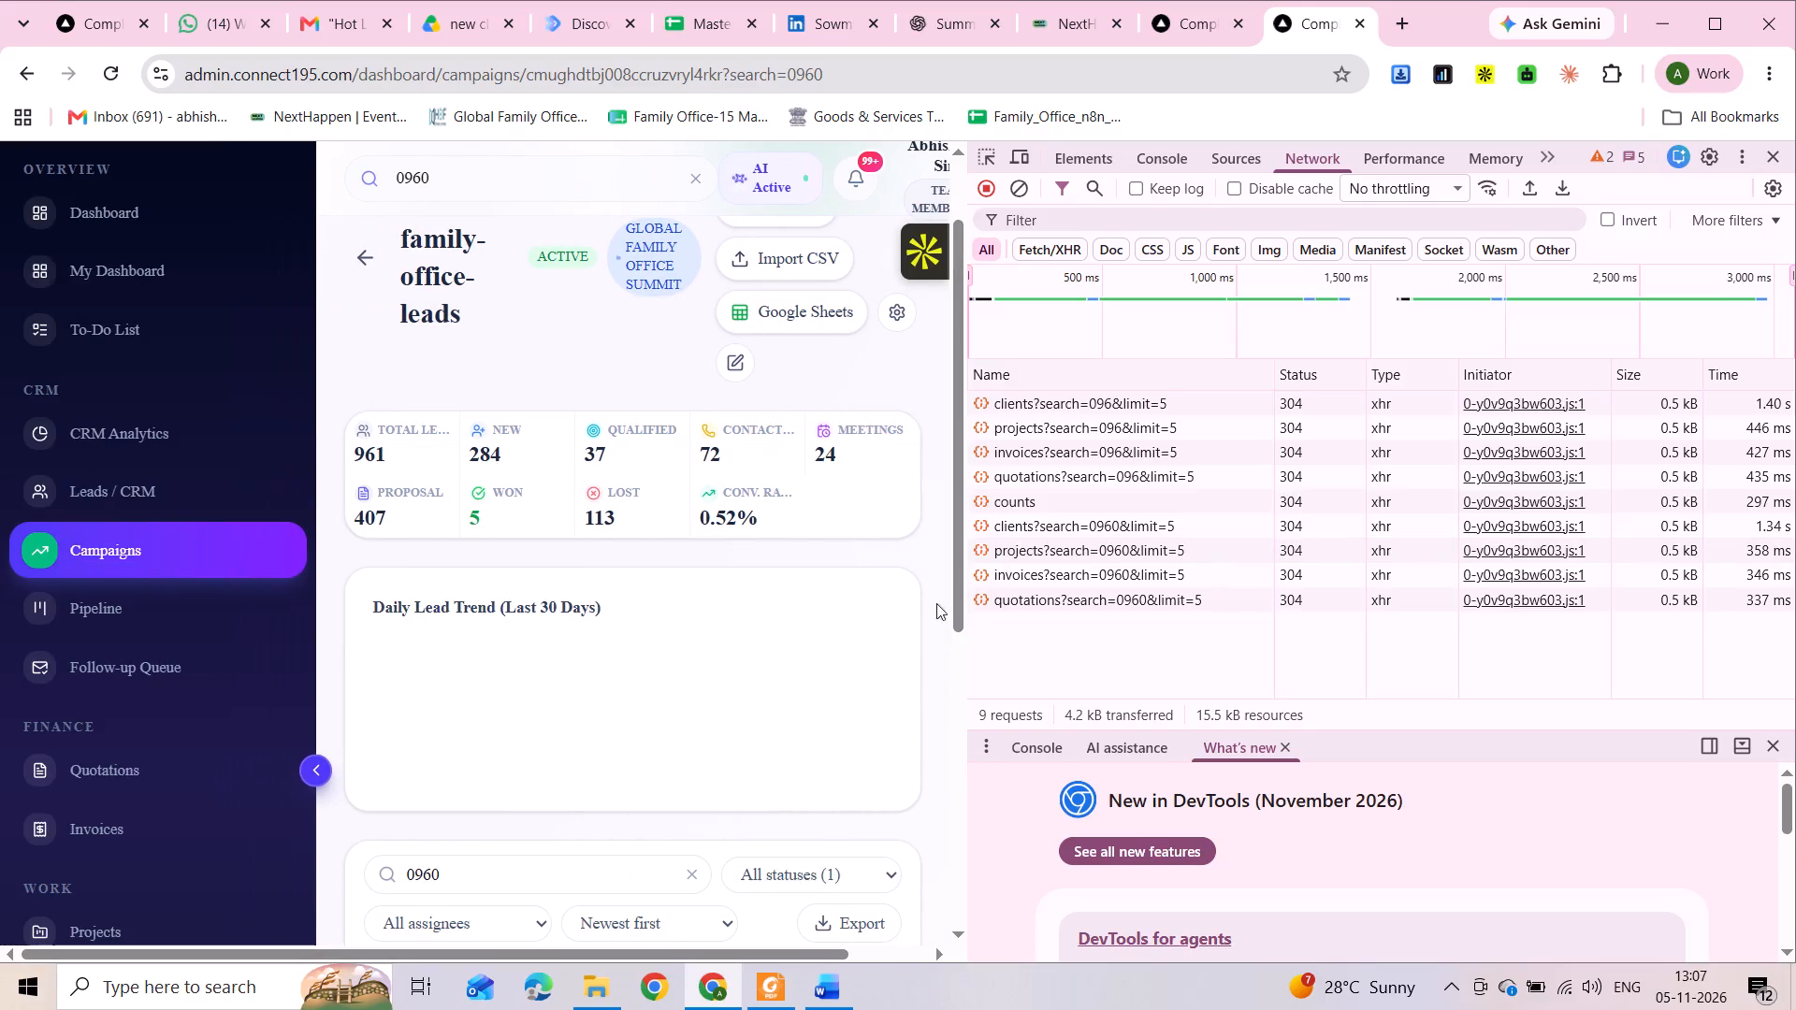
click(955, 697)
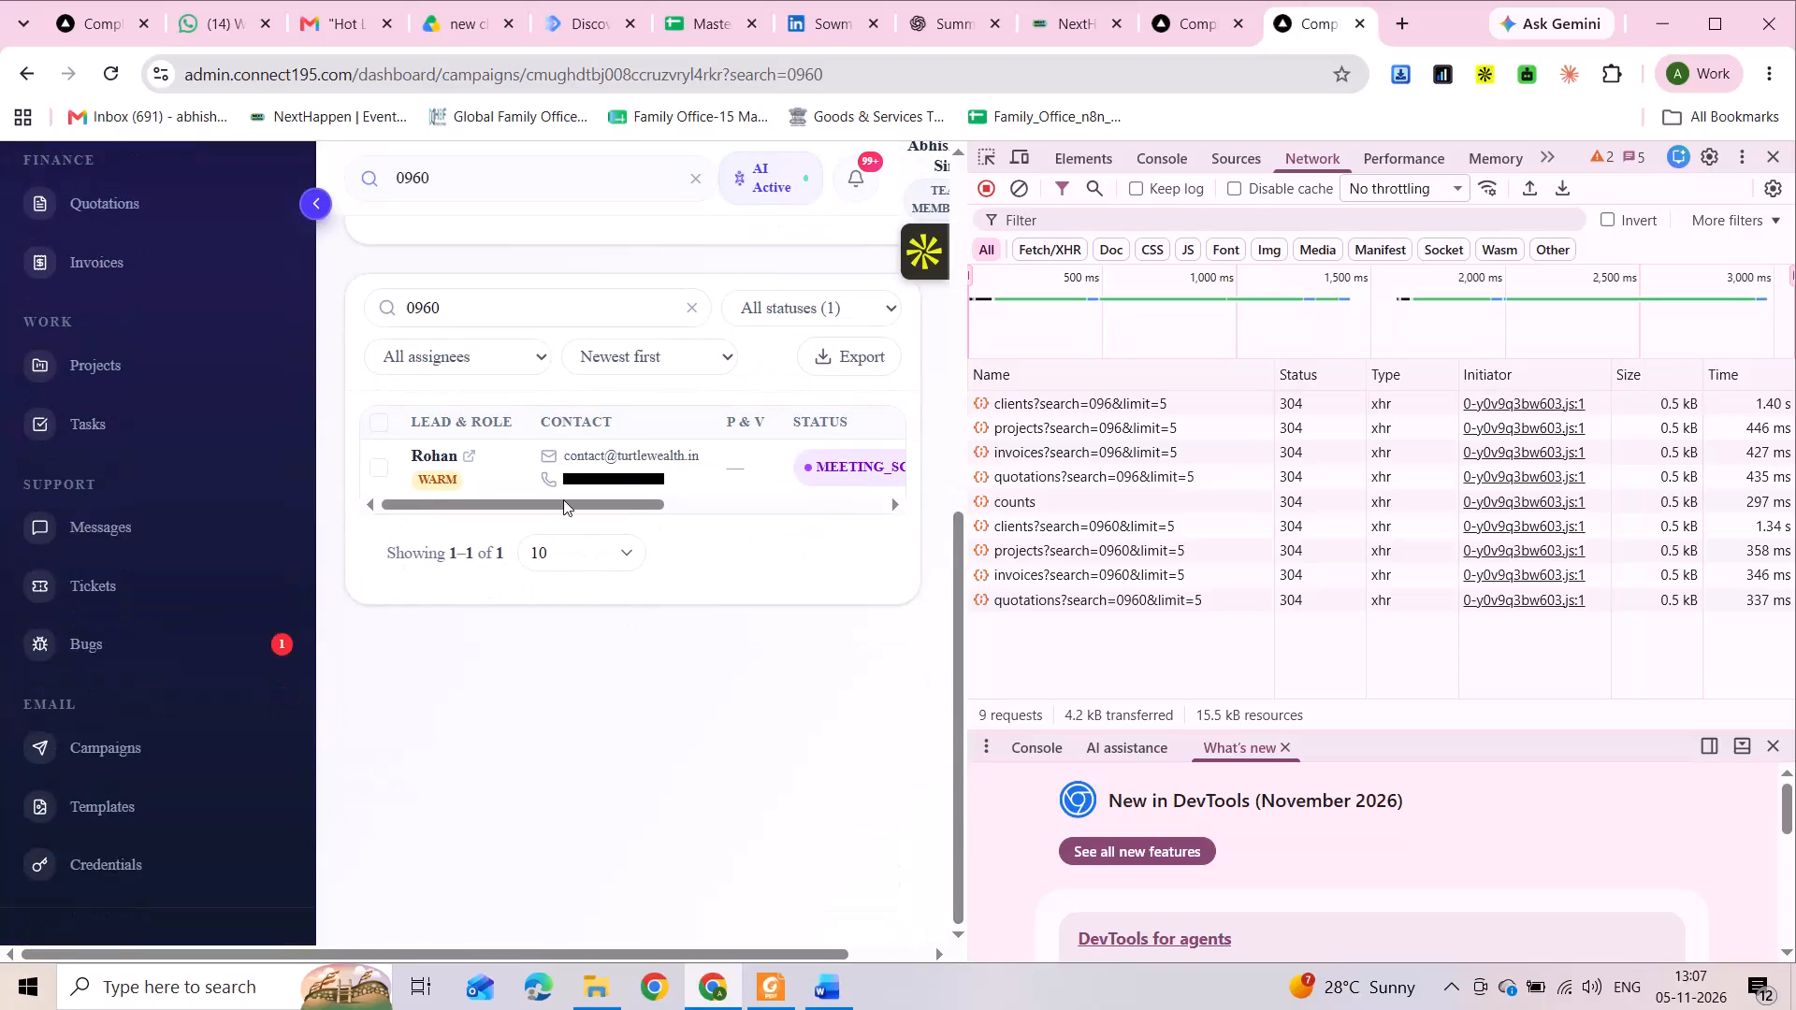
click(499, 306)
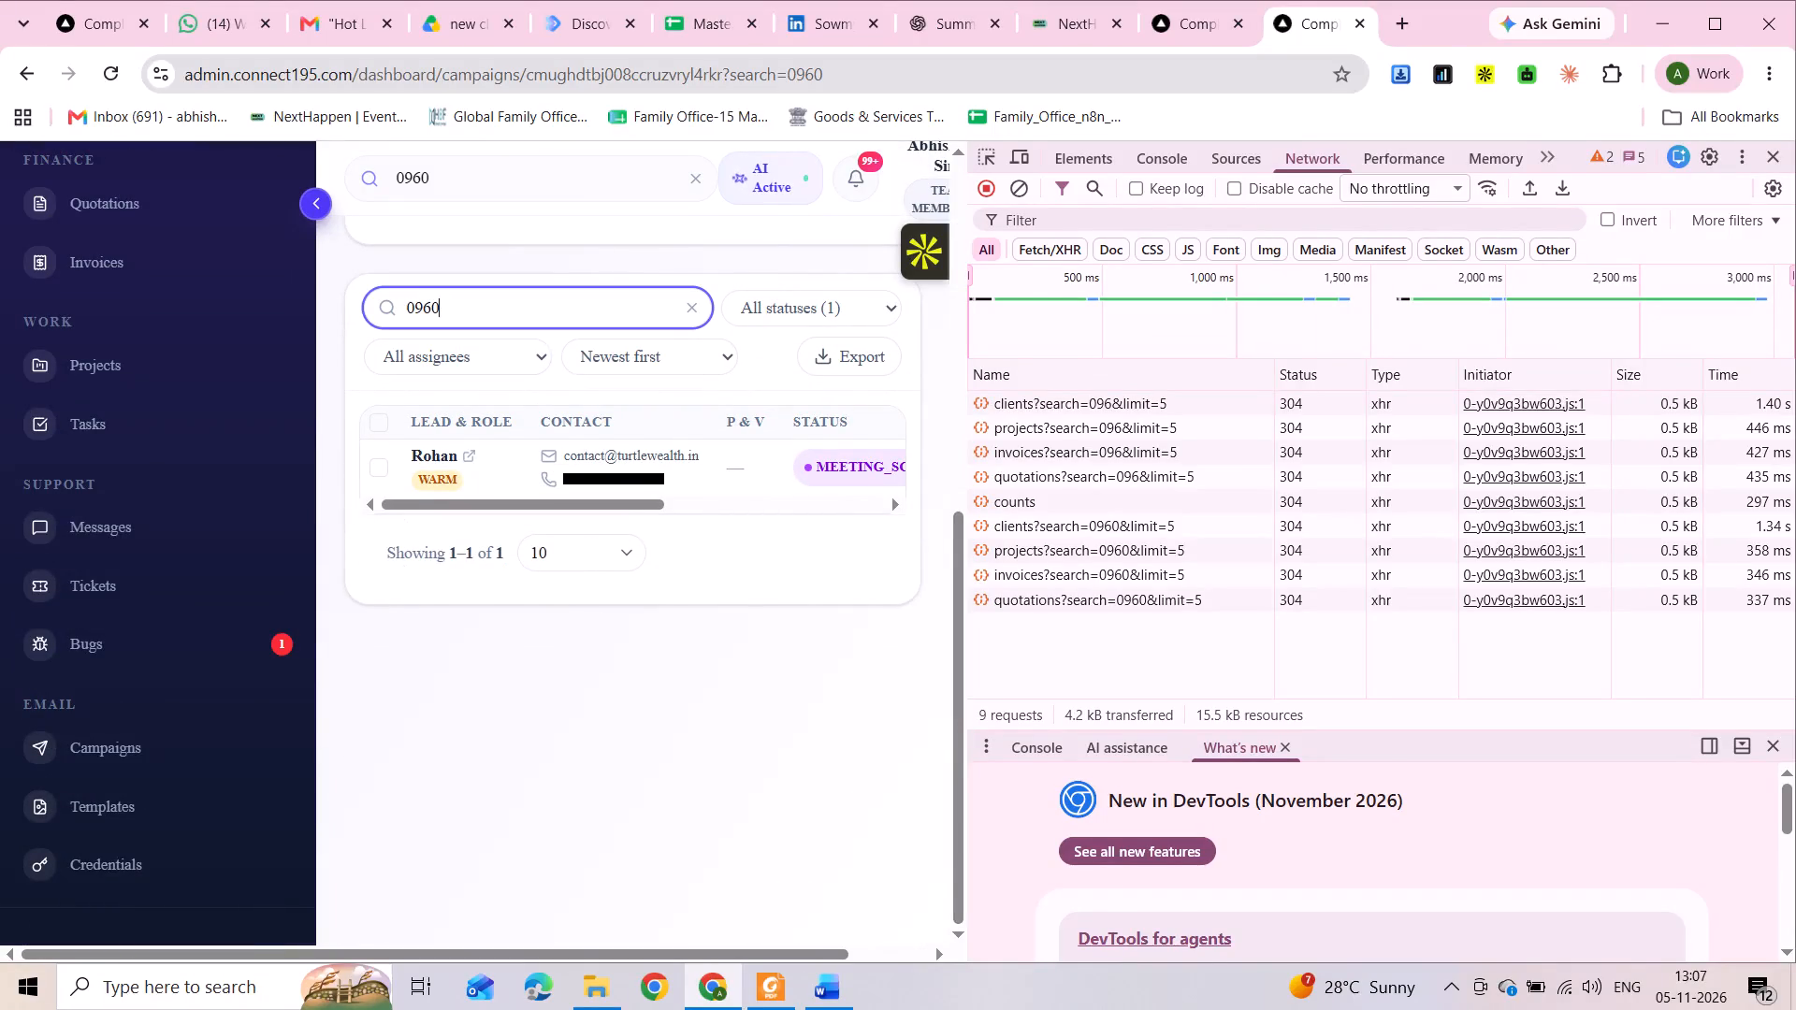
key(BackSpace)
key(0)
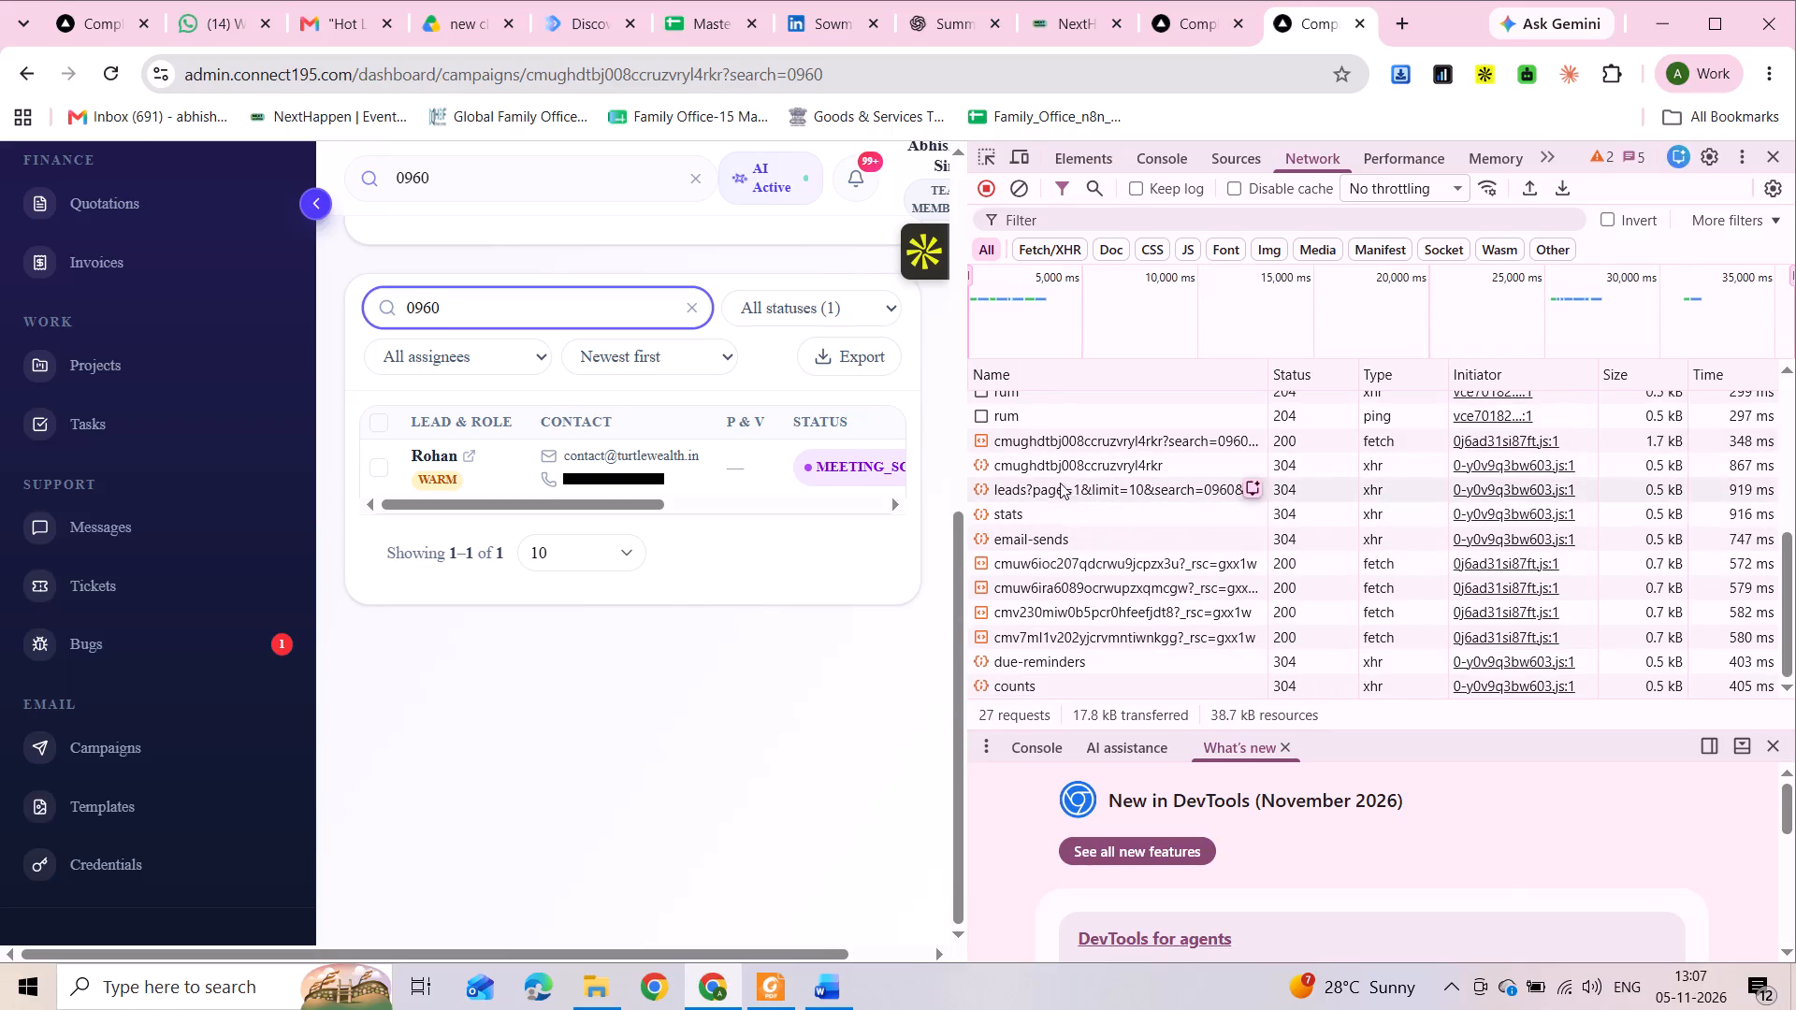
Examine the response and preview of the campaign's leads request for the 0960 search.
click(1066, 487)
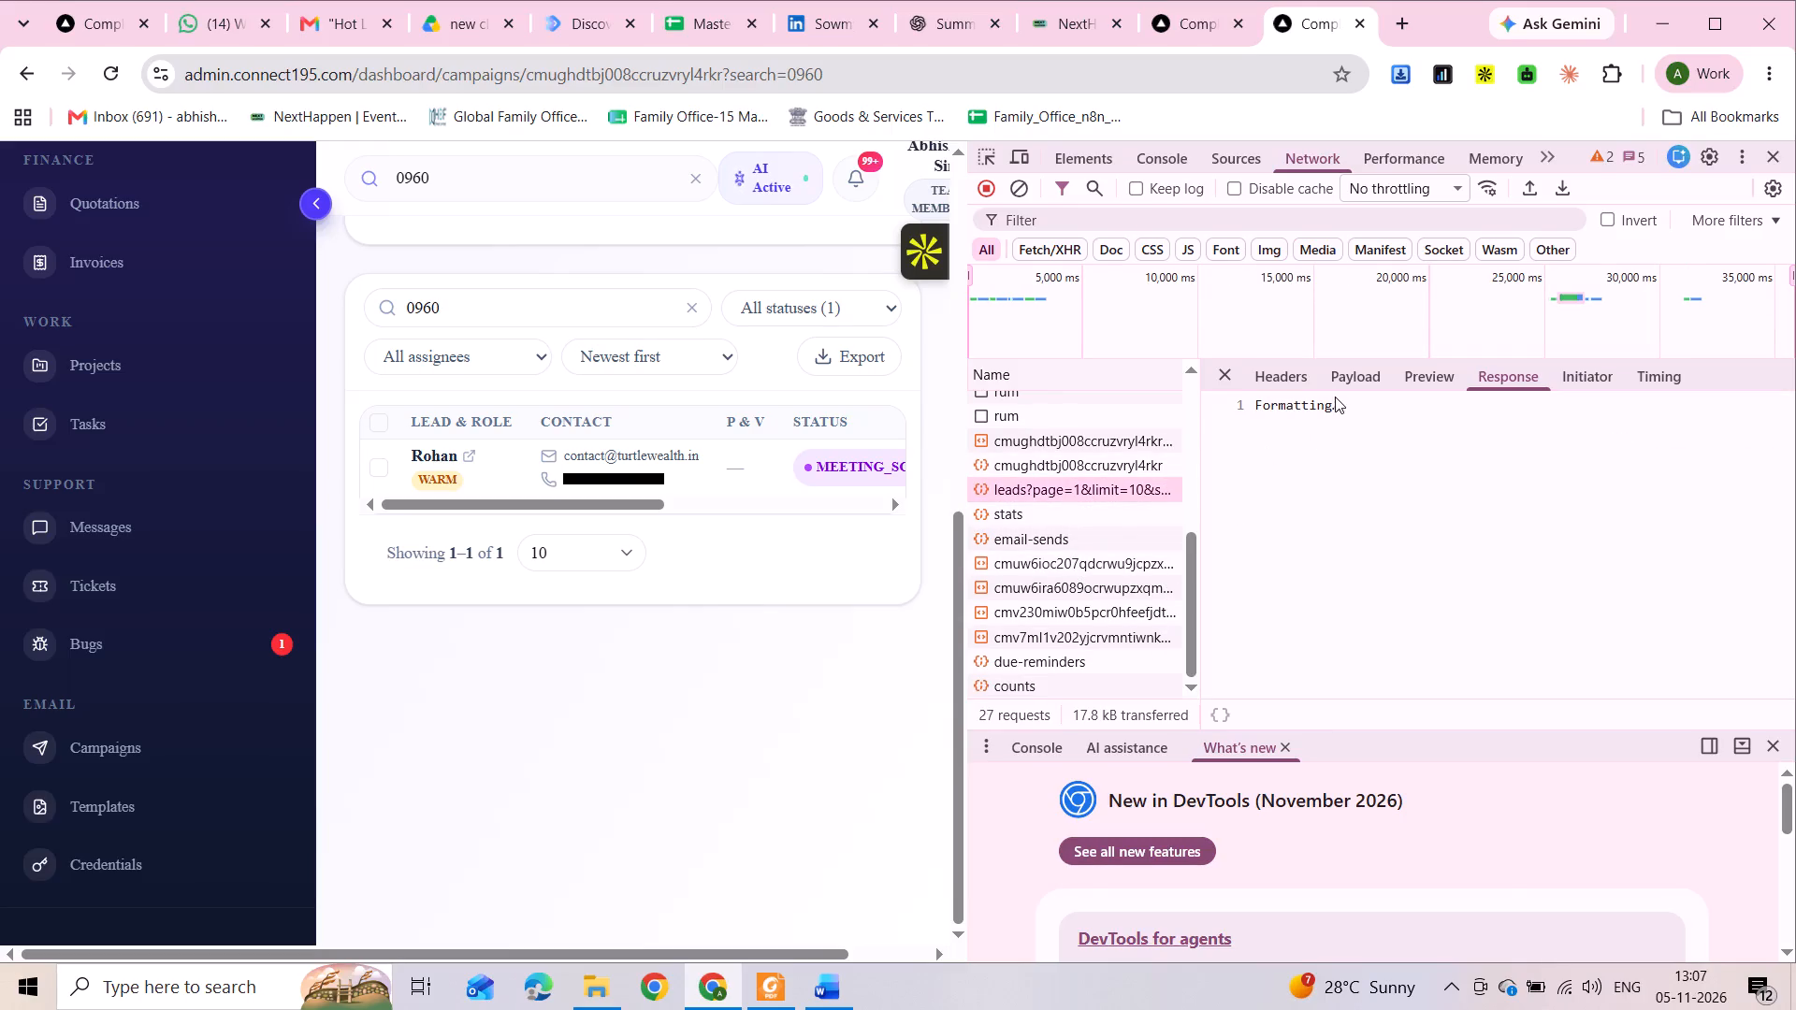
scroll(1394, 512, up, 8)
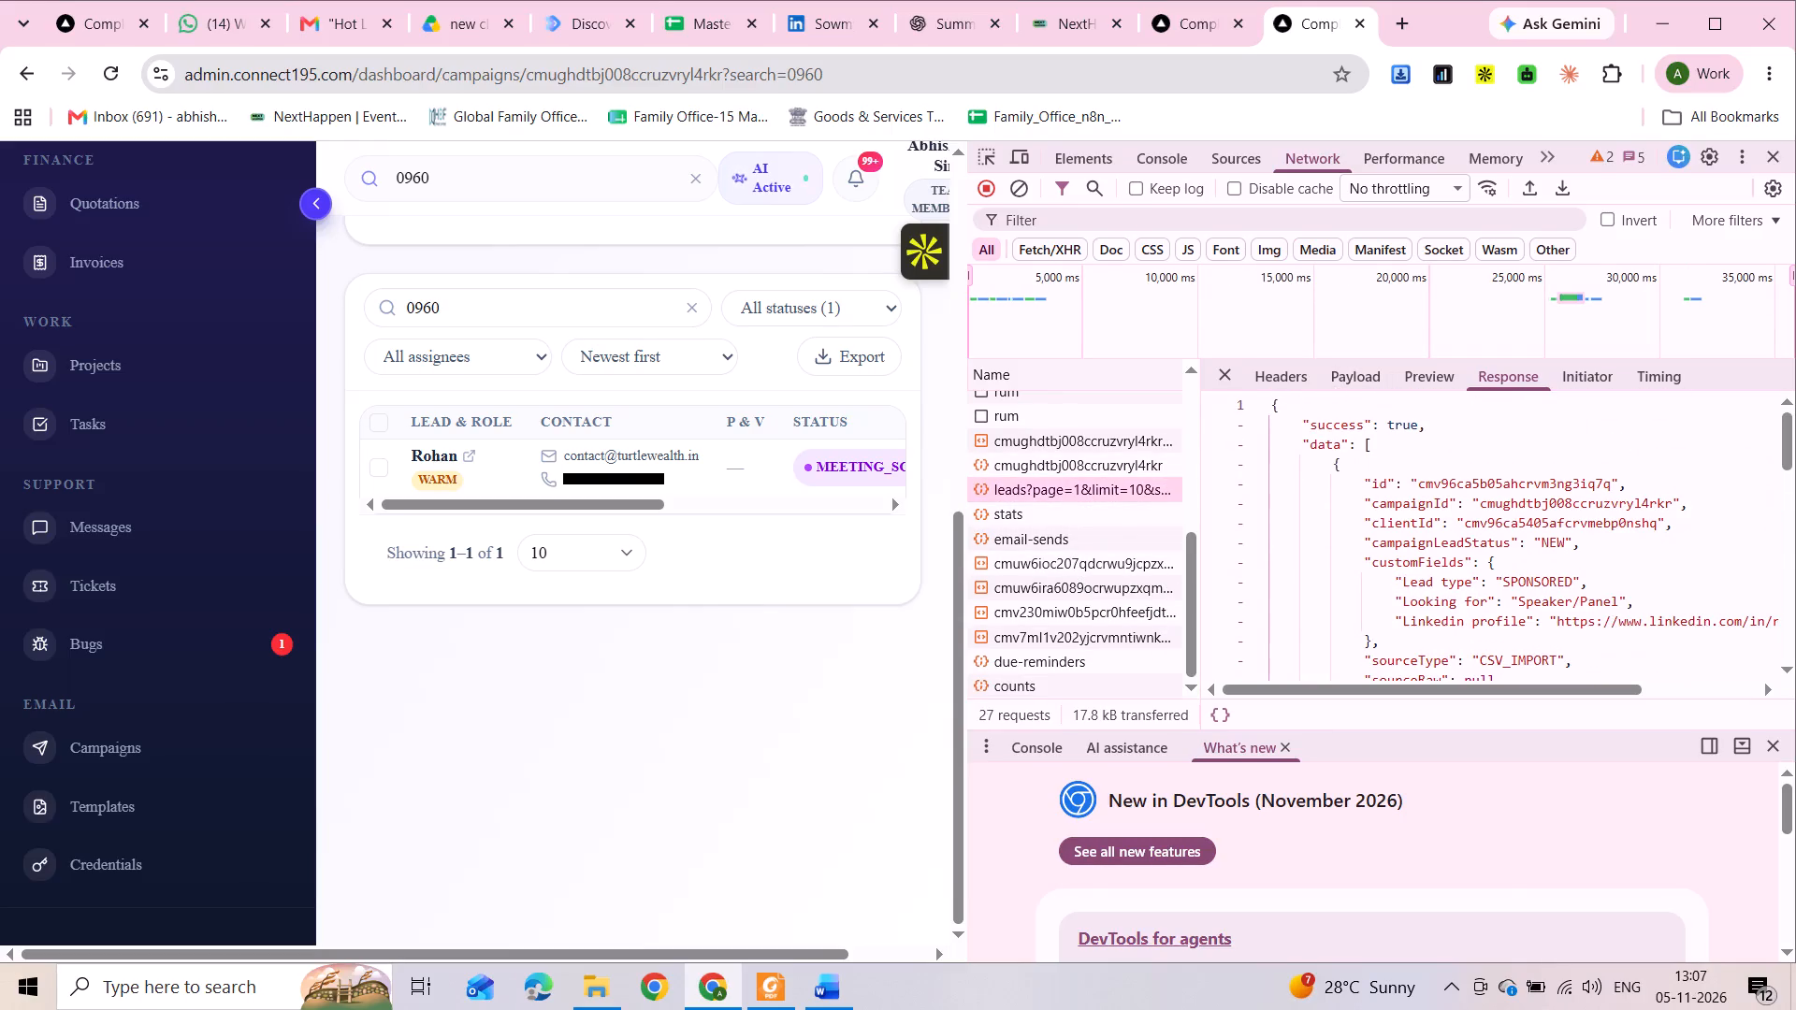
scroll(1391, 508, up, 2)
scroll(1400, 549, down, 3)
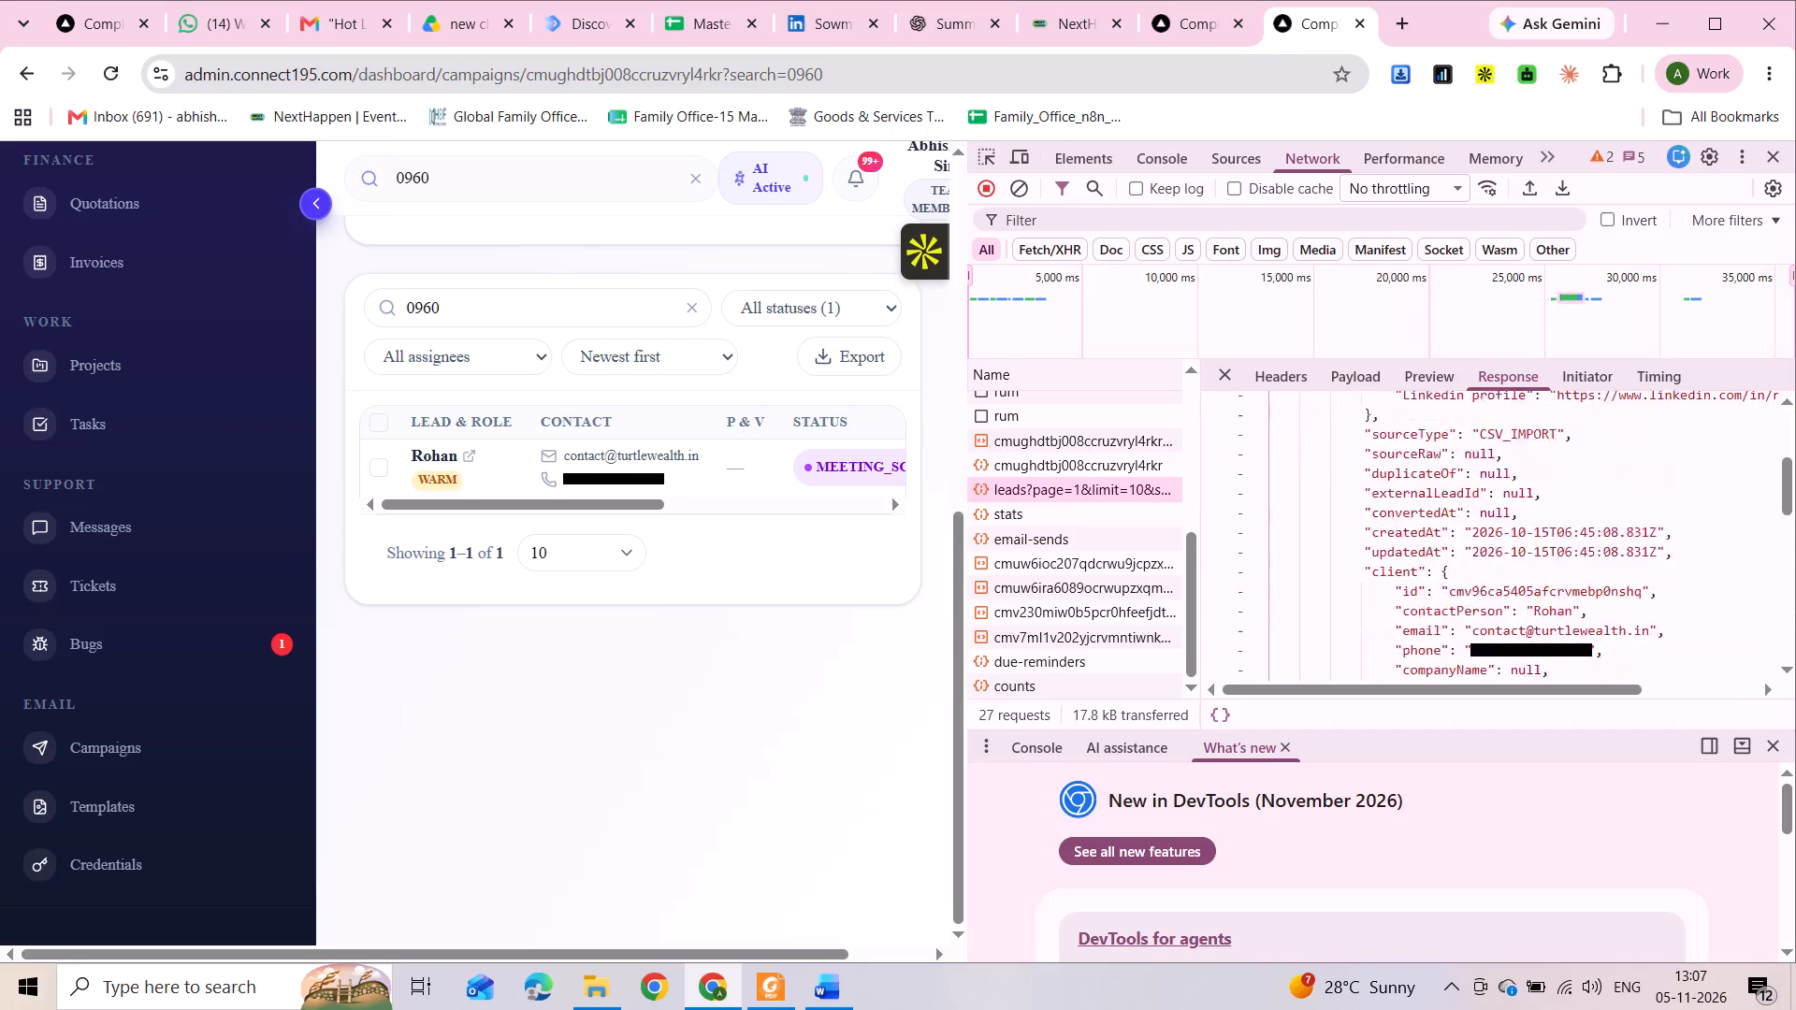
scroll(1400, 549, down, 5)
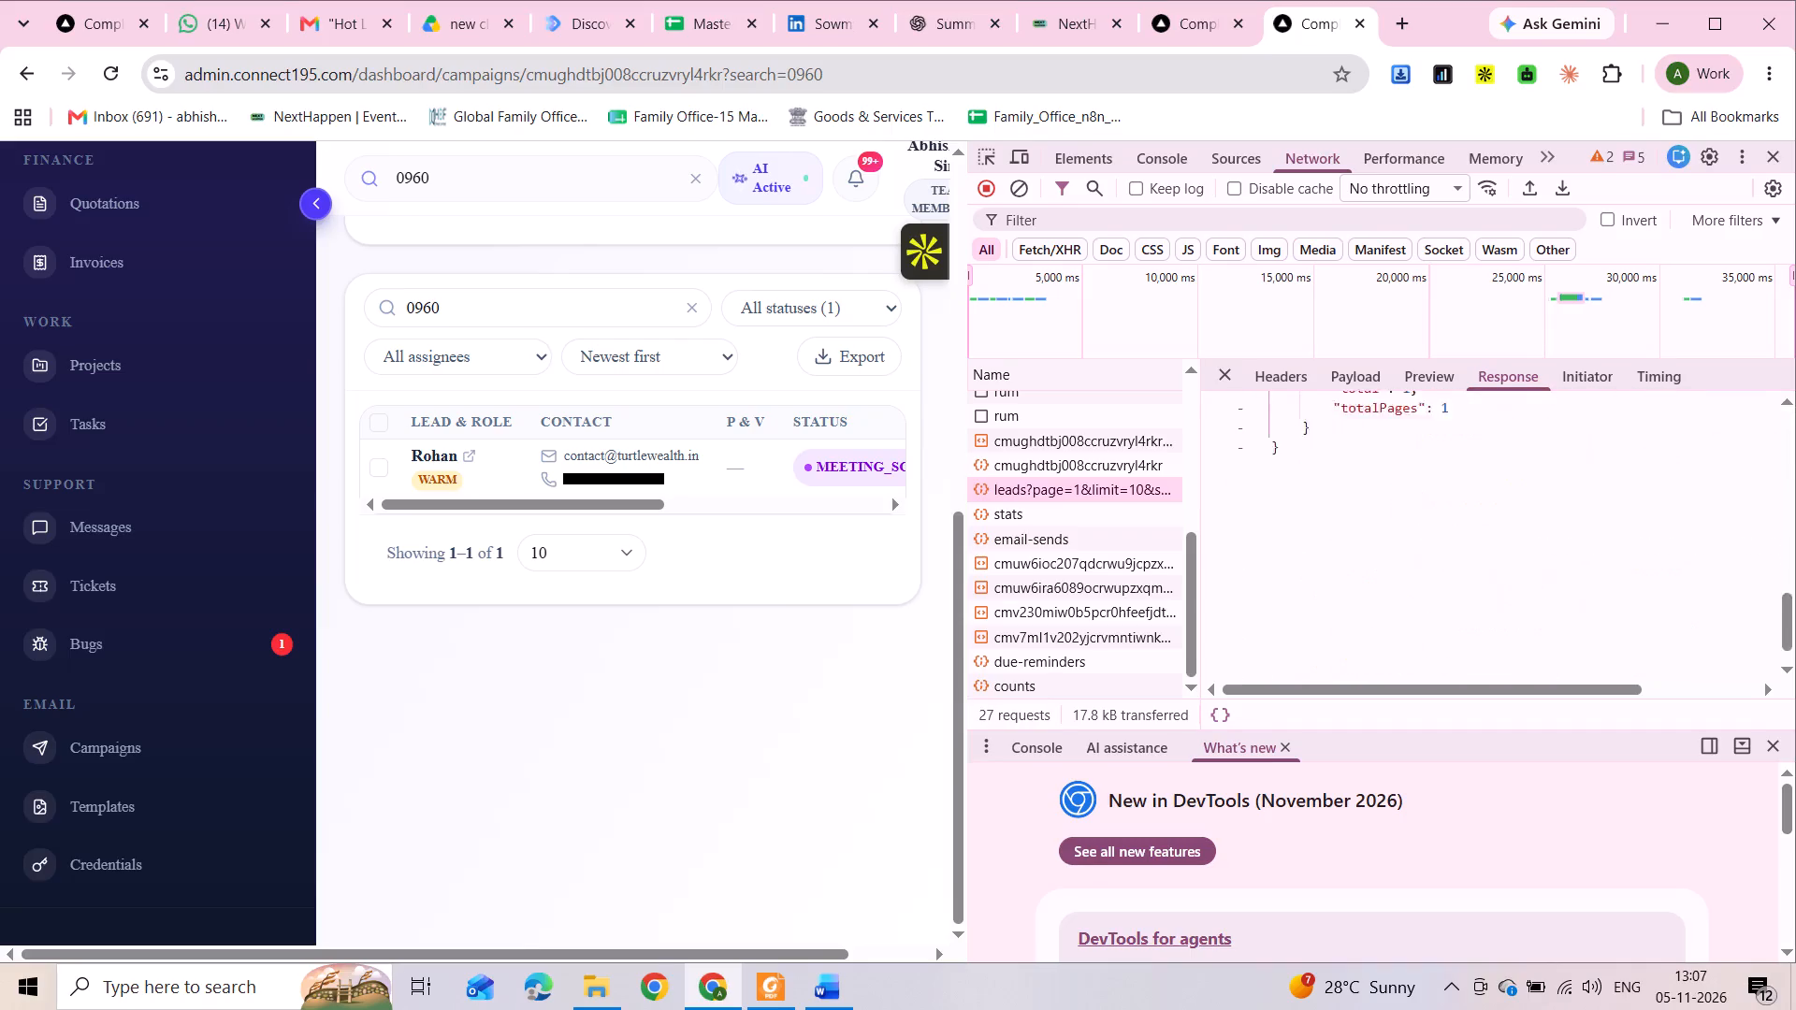
scroll(1400, 549, down, 1)
scroll(1400, 549, up, 11)
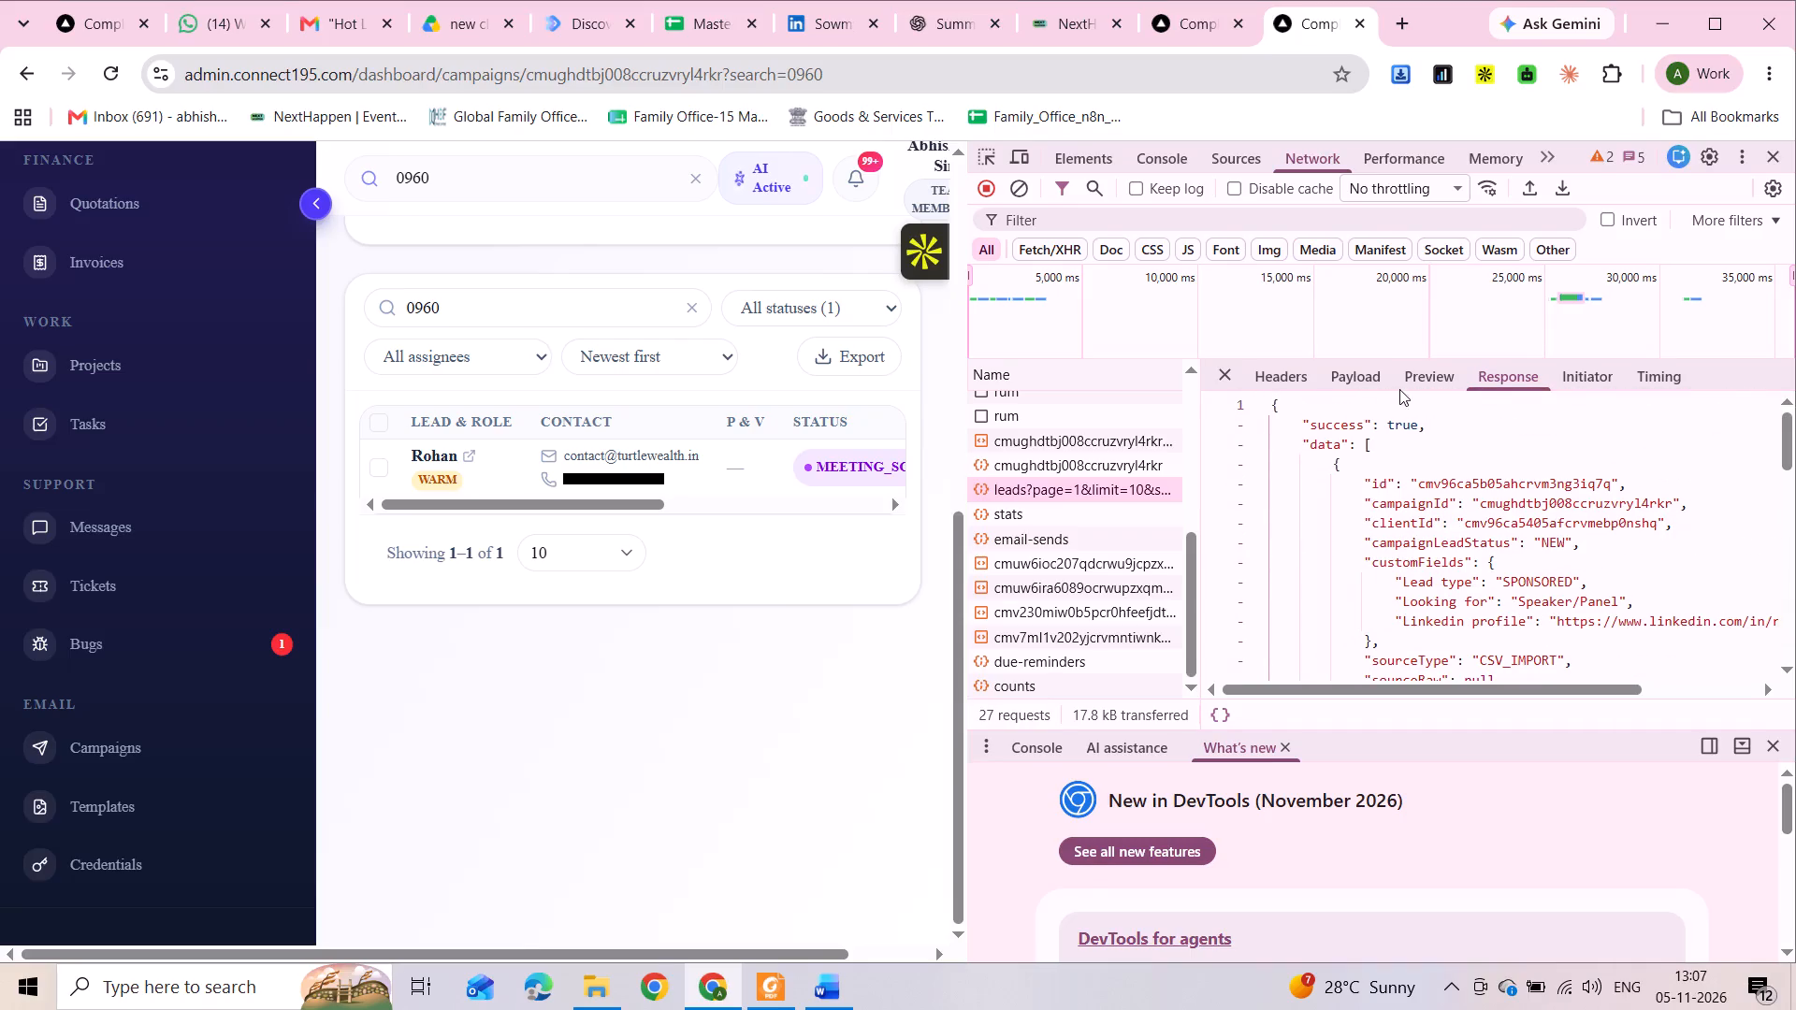
click(1416, 378)
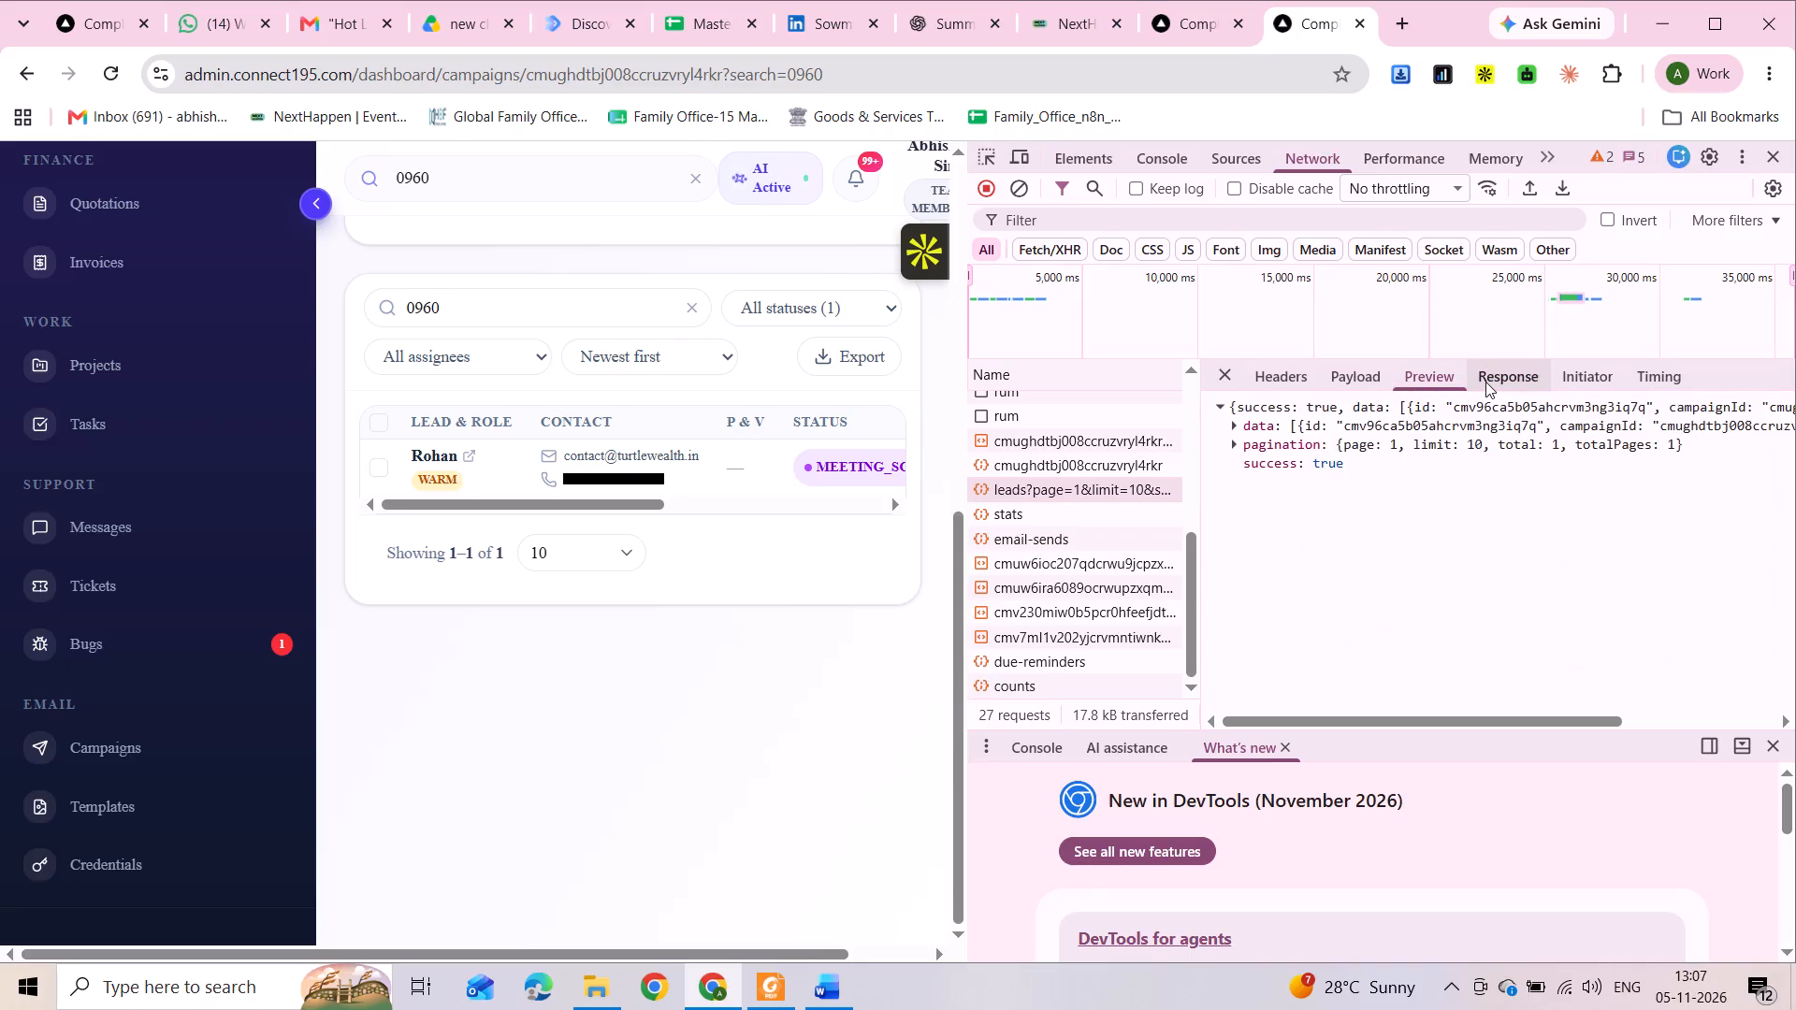
Examine the first lead record in the leads request's response preview, including its client entry, and the request's query string parameters.
click(1235, 424)
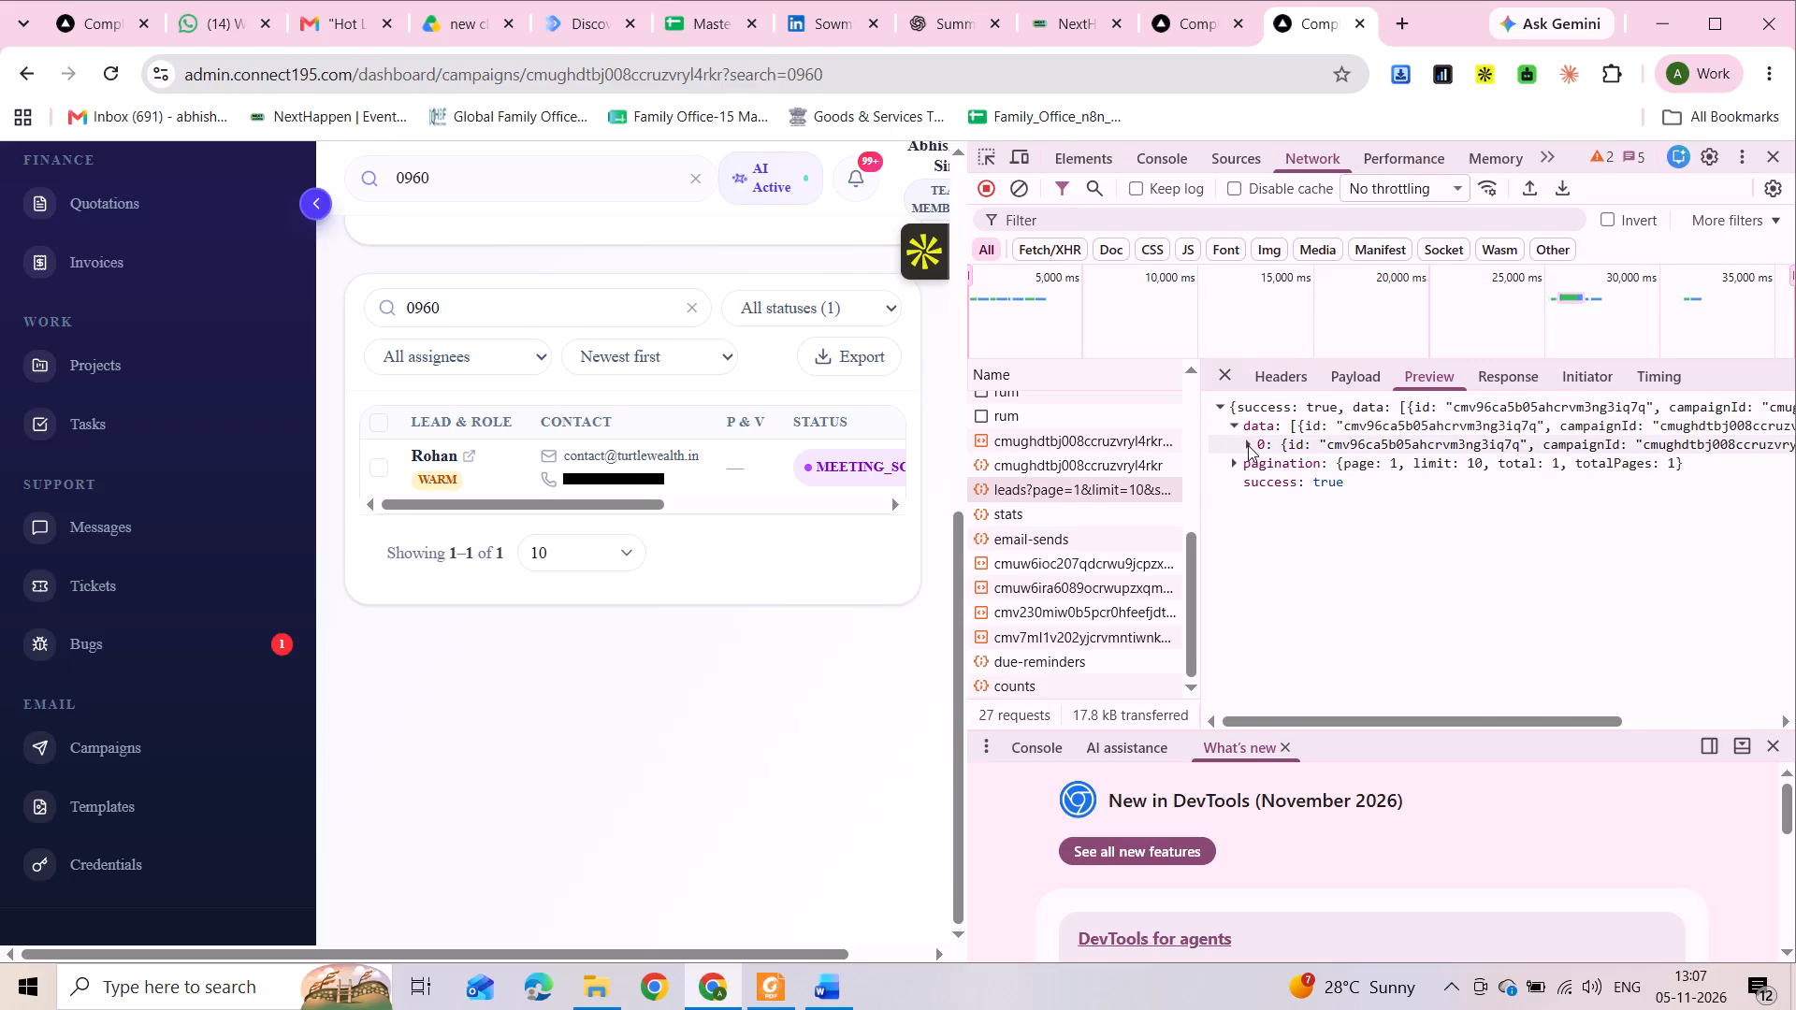
click(1248, 445)
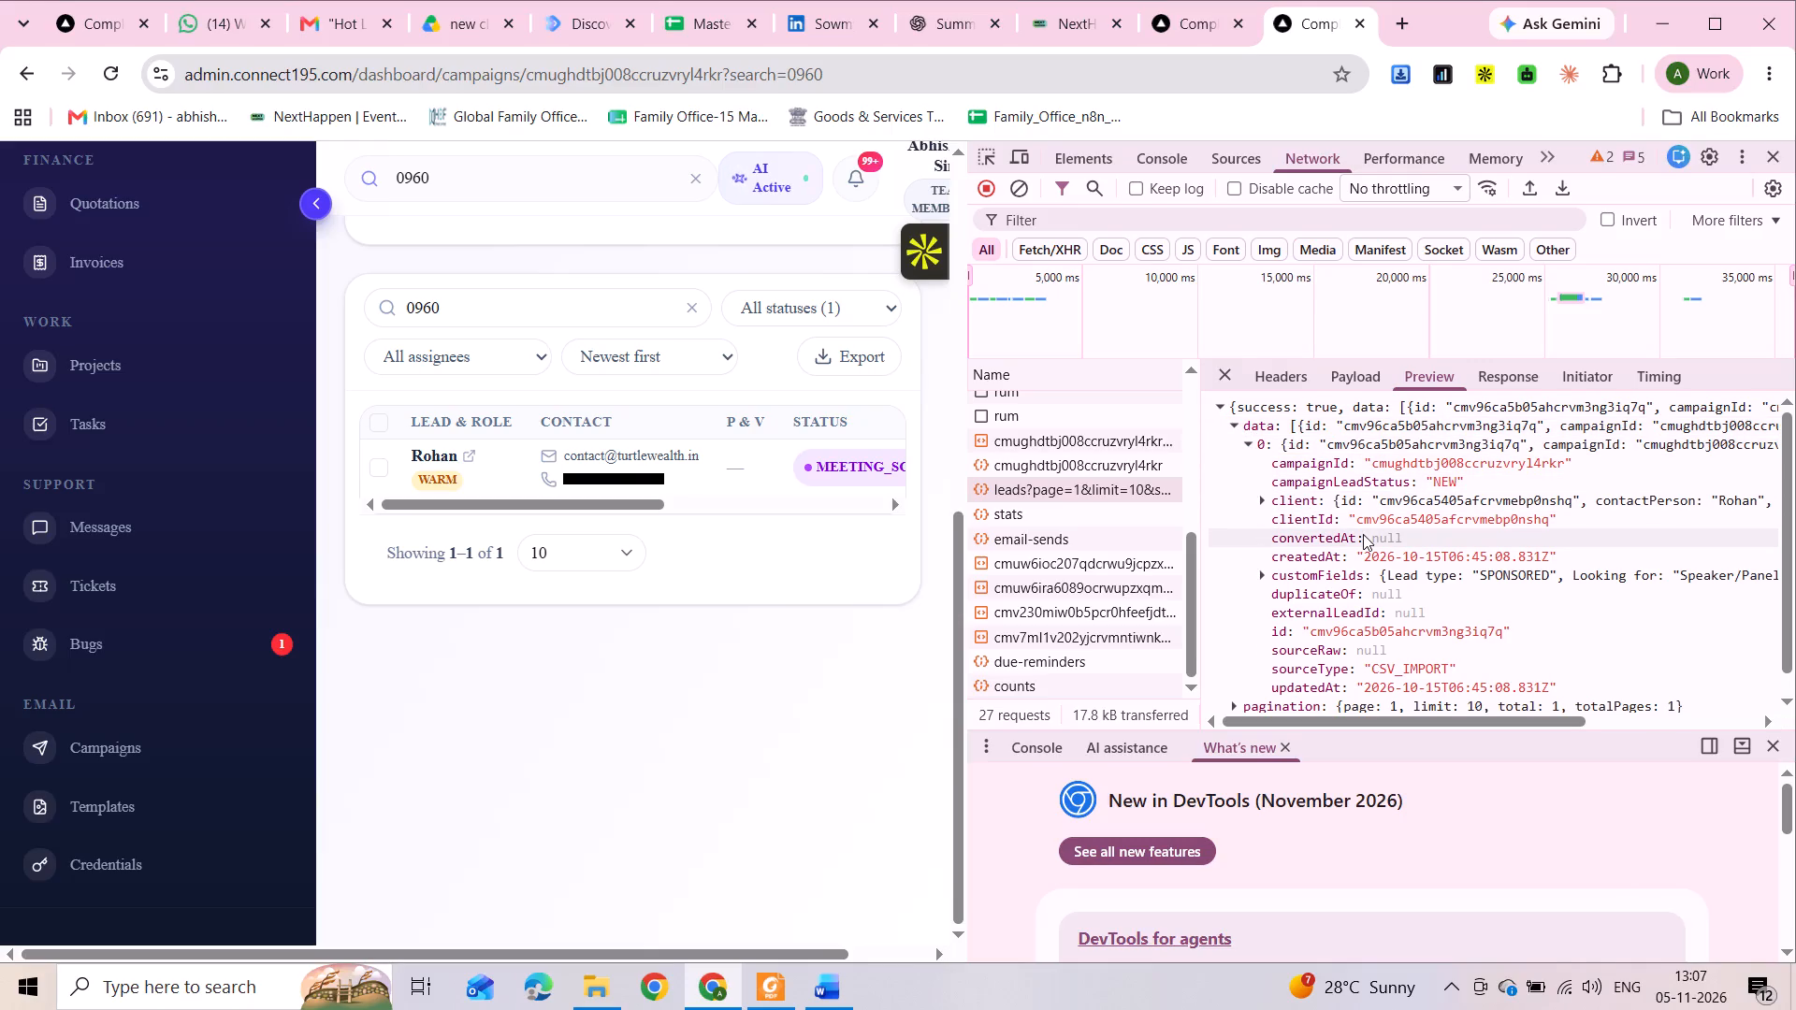
scroll(1363, 534, down, 1)
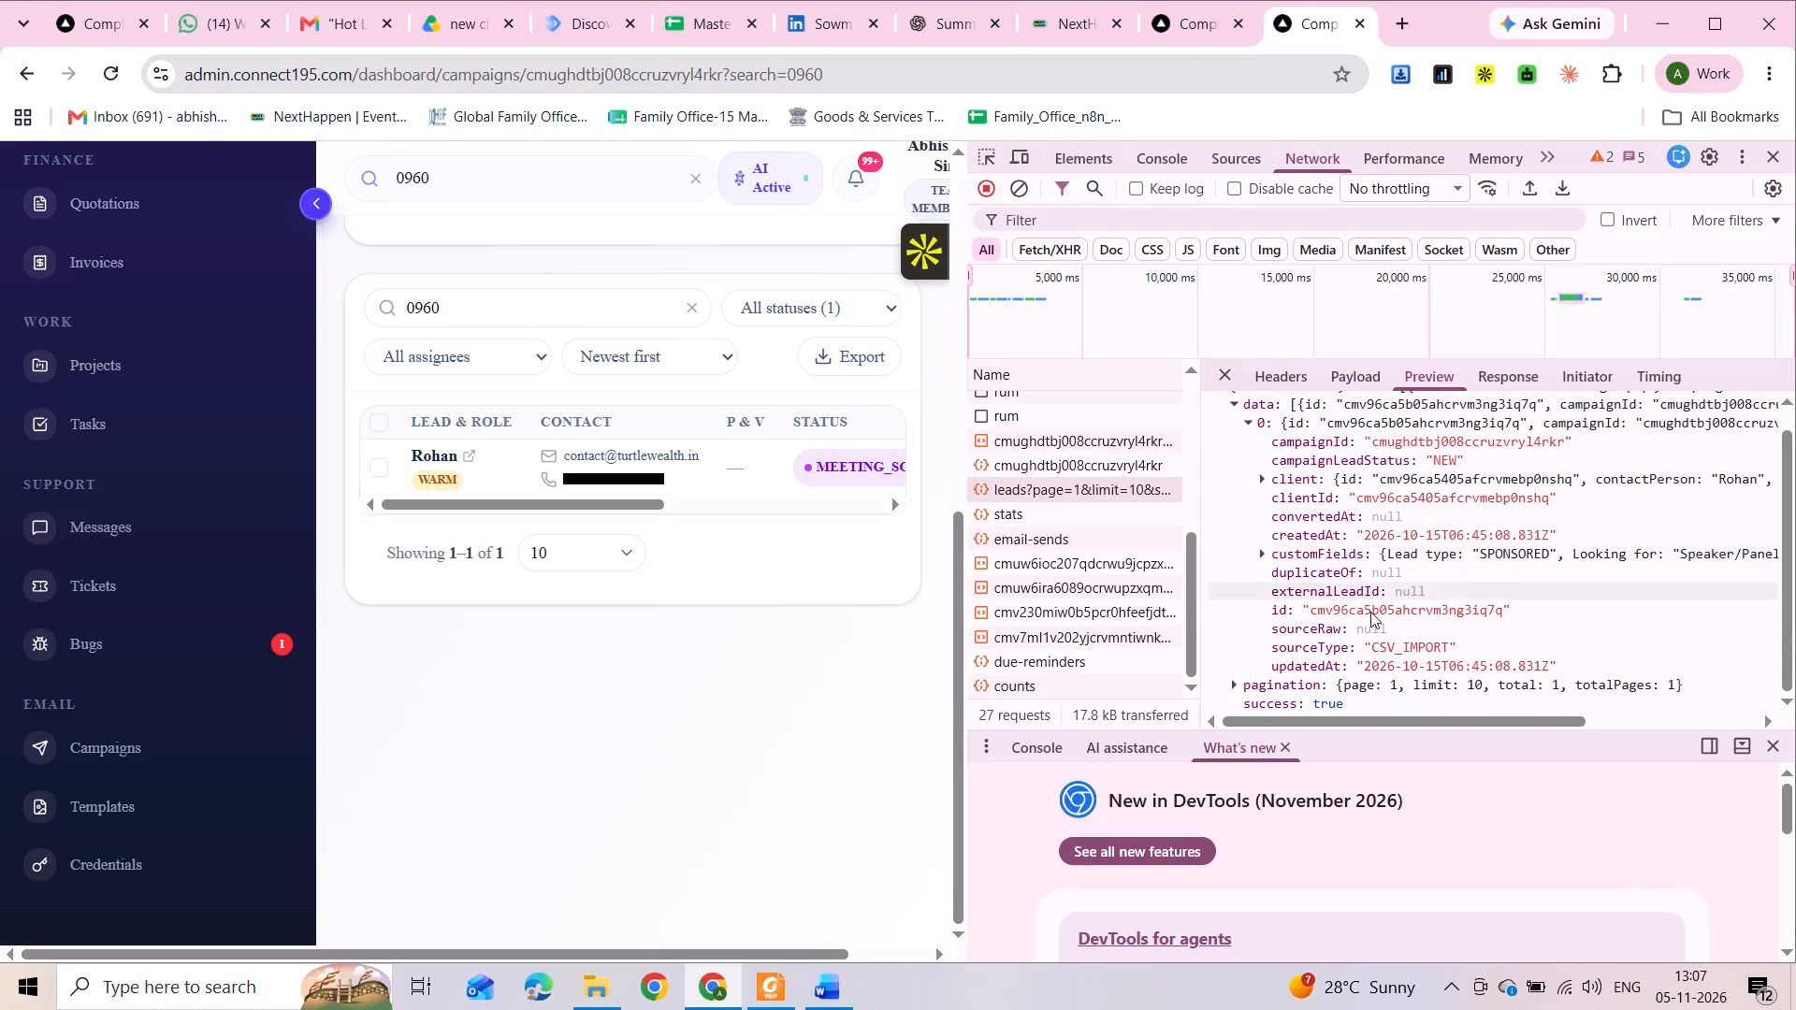
click(1265, 481)
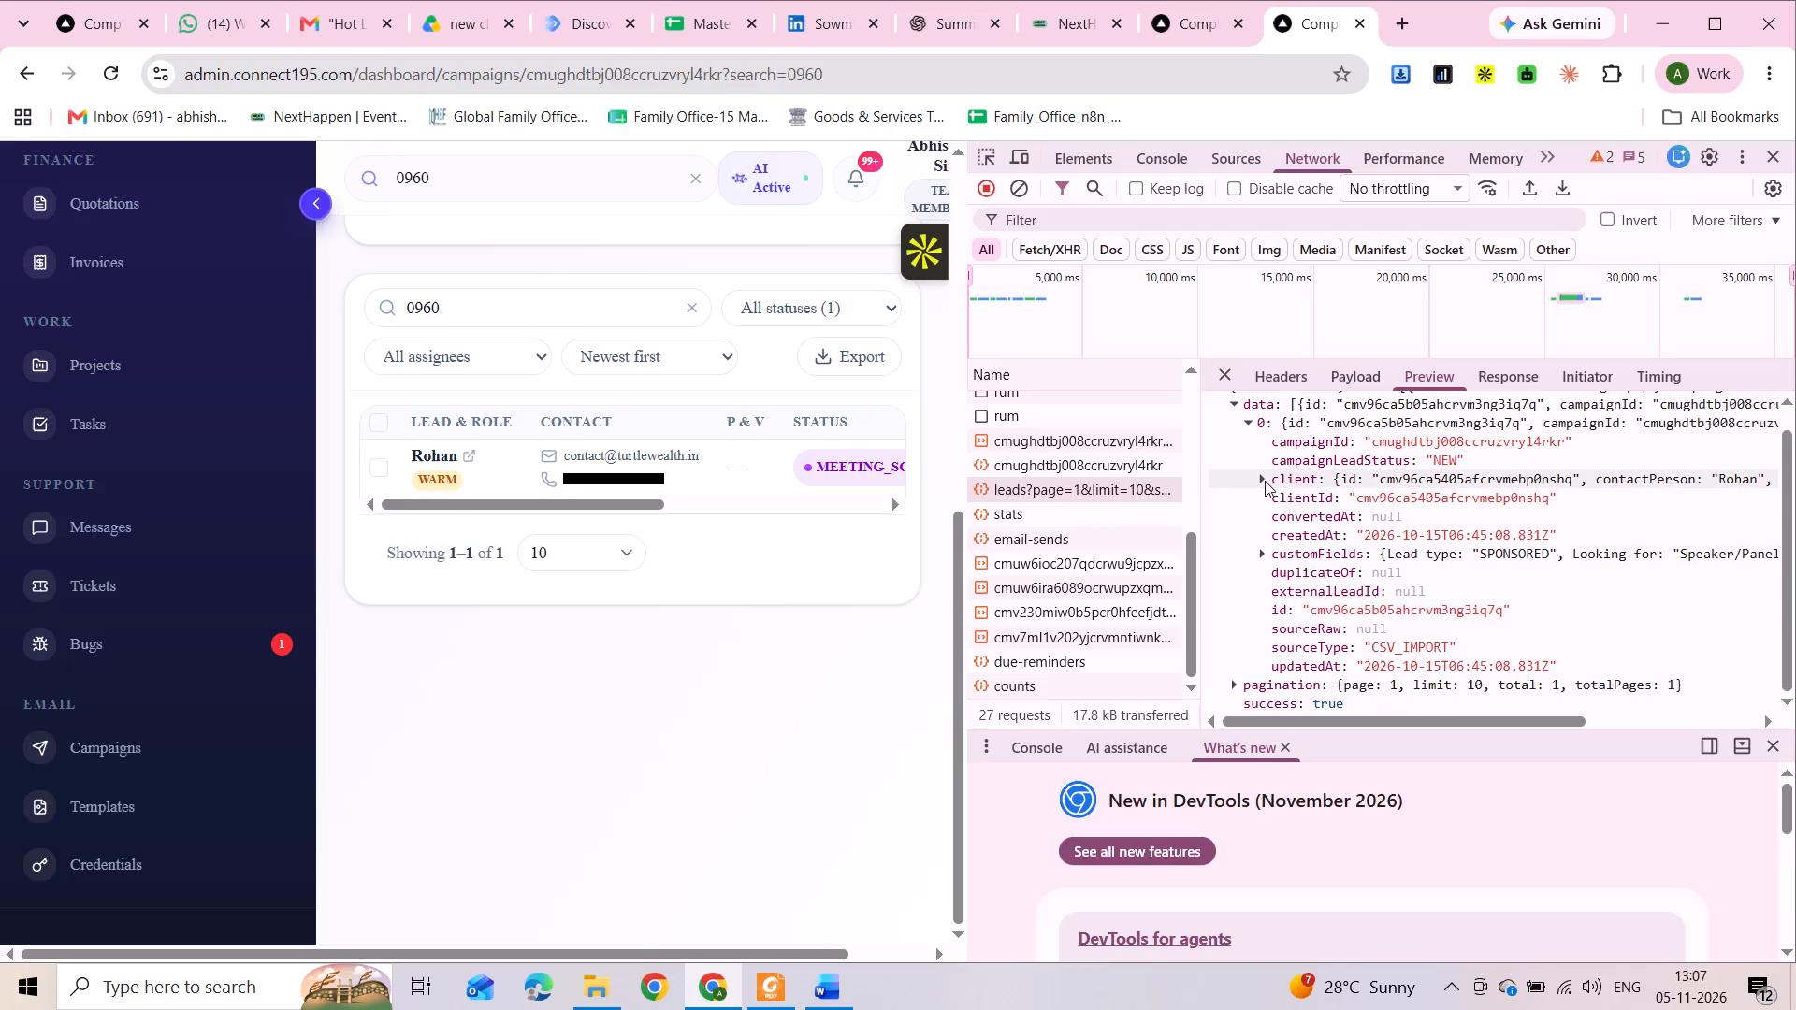
click(1265, 481)
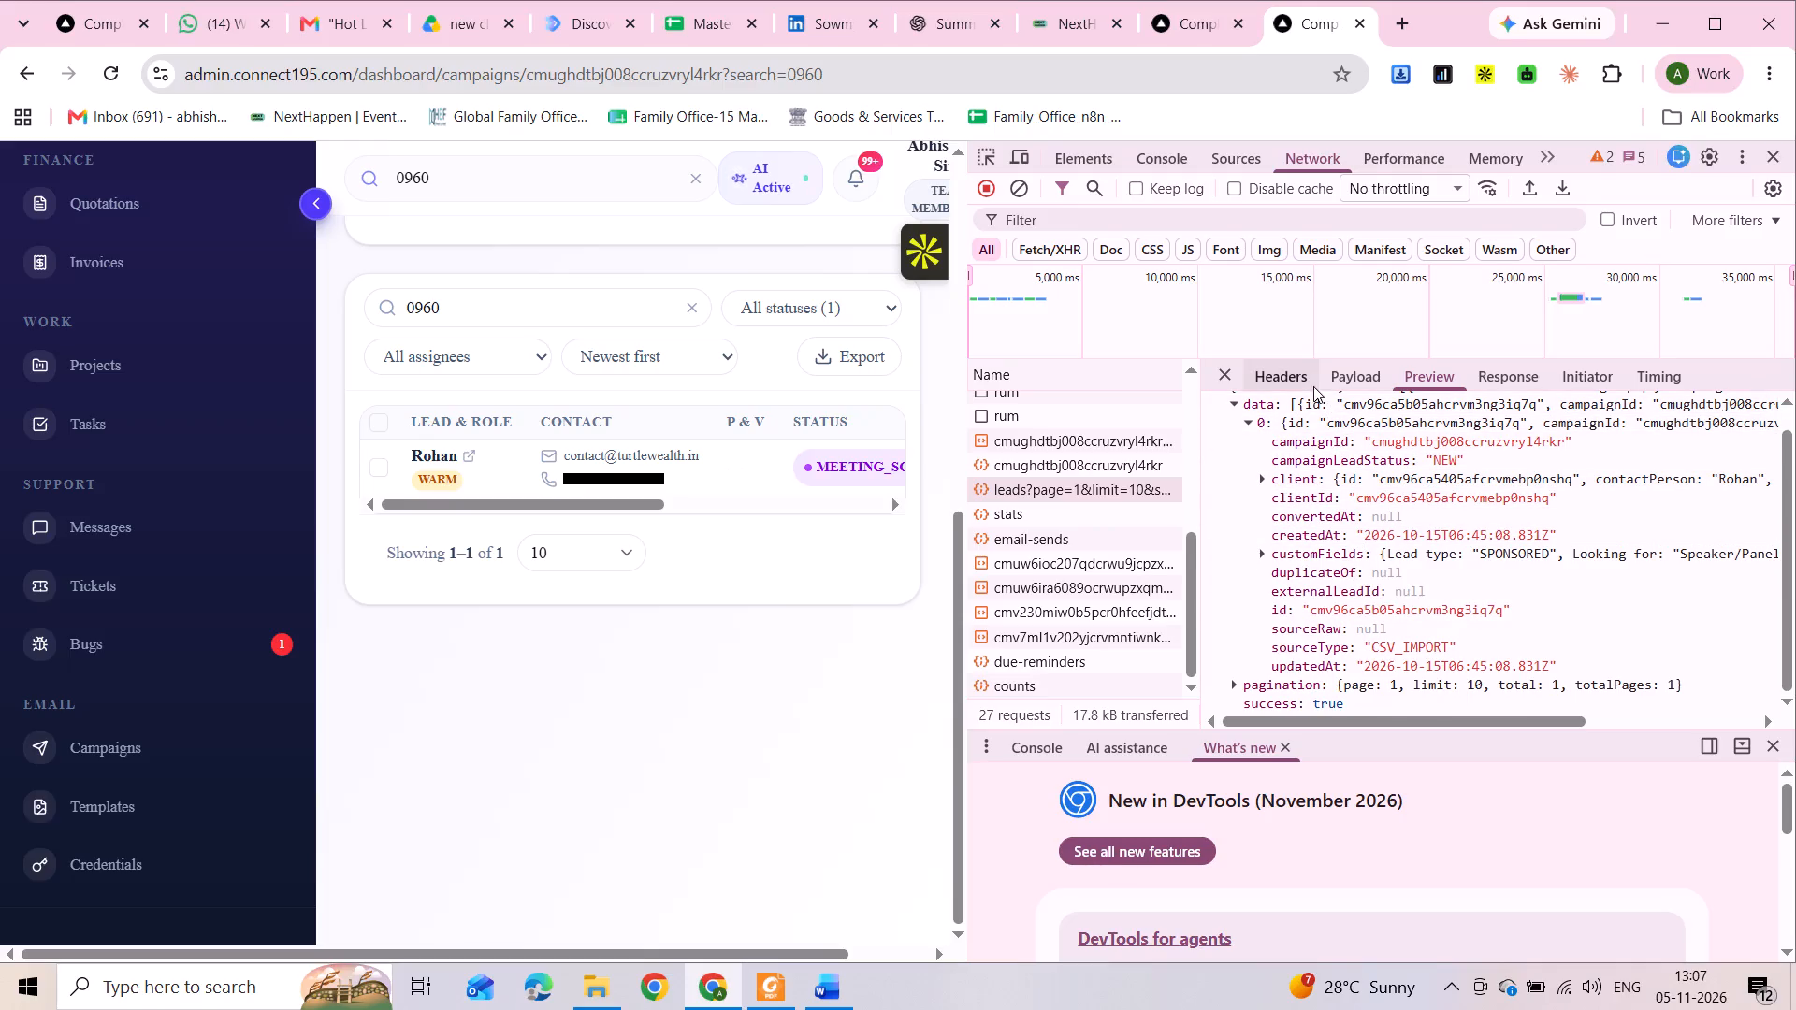
click(1339, 381)
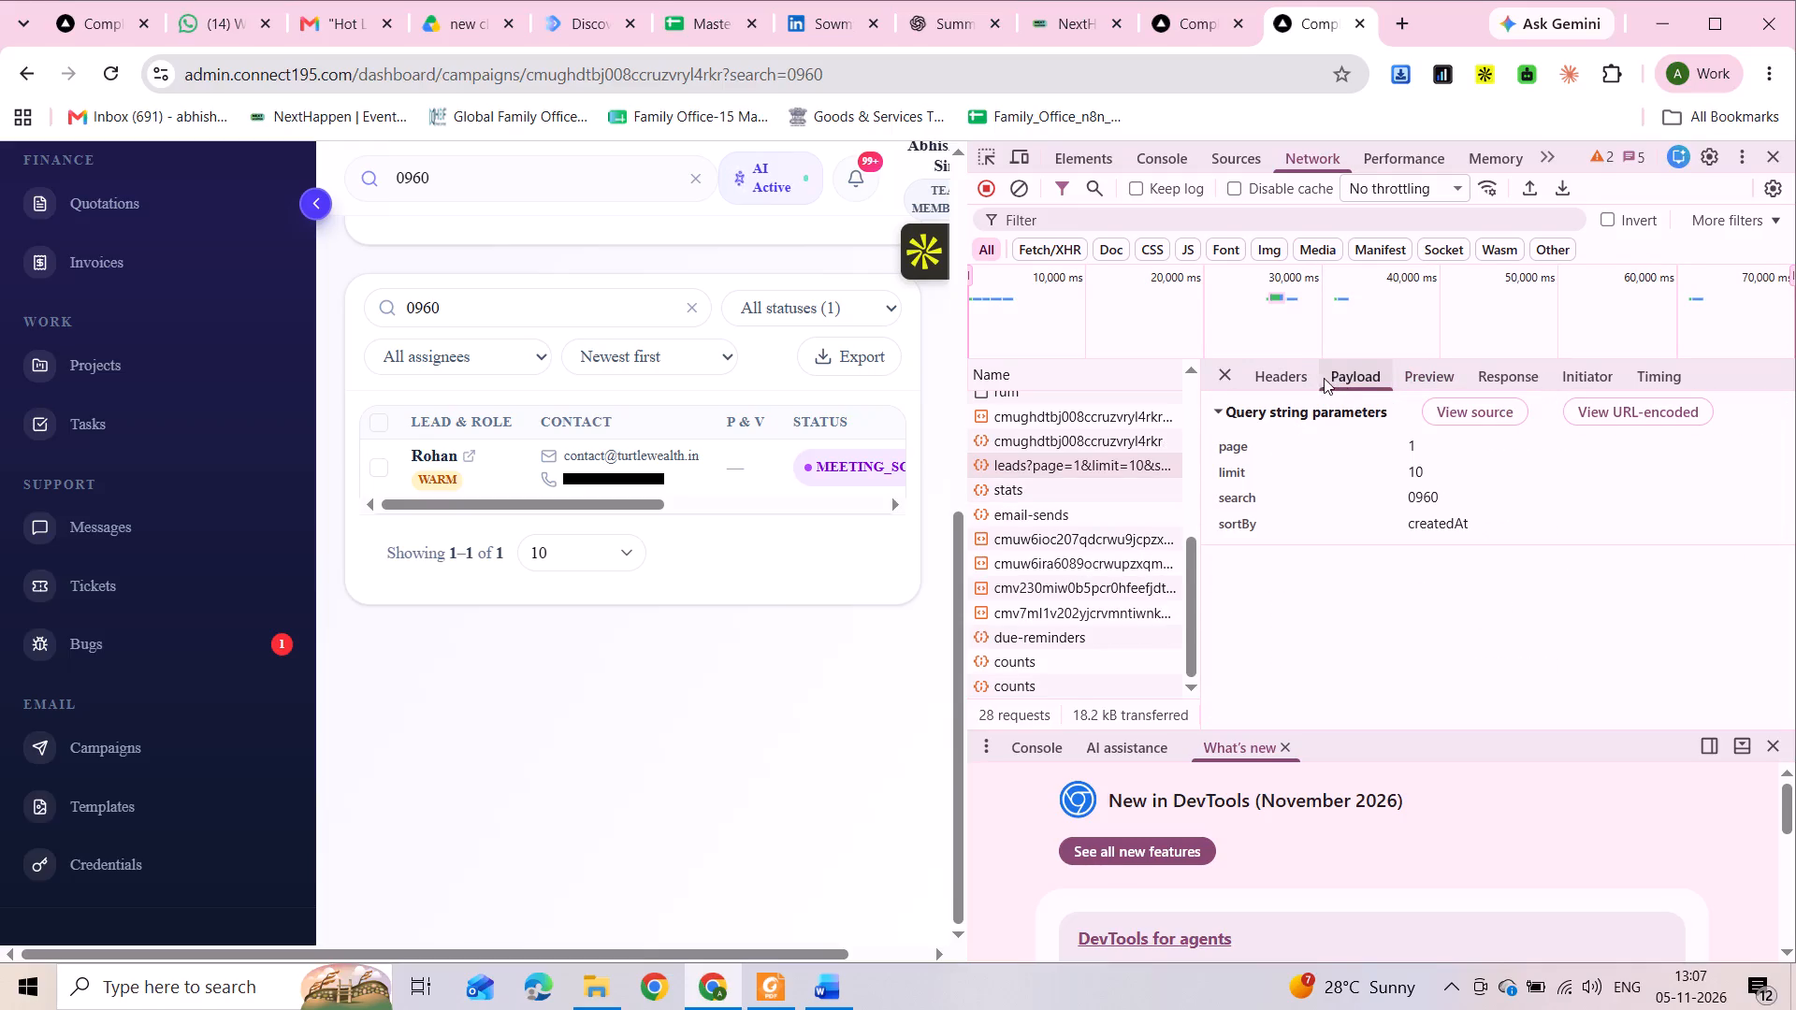
Show the leads request's headers and select the full request URL.
click(1299, 382)
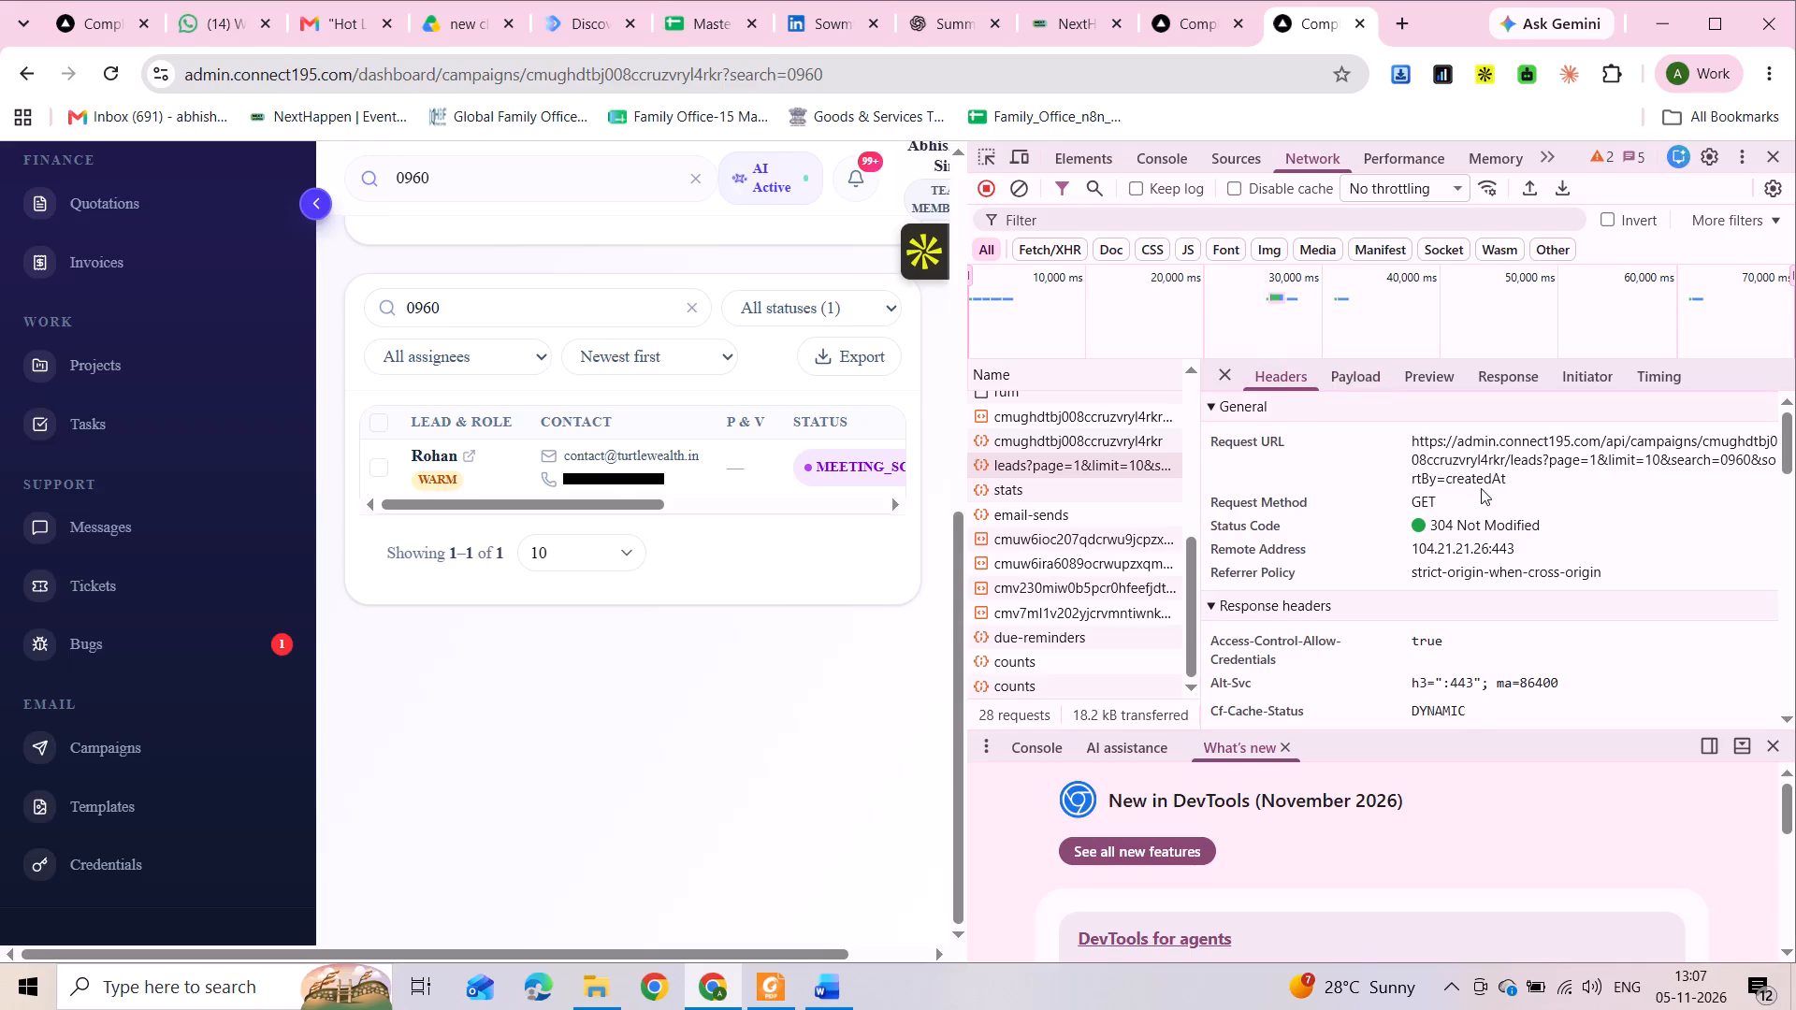
click(1509, 481)
drag(1504, 481, 1483, 471)
drag(1464, 467, 1443, 458)
click(1437, 456)
triple_click(1427, 450)
click(1518, 479)
drag(1511, 479, 1408, 445)
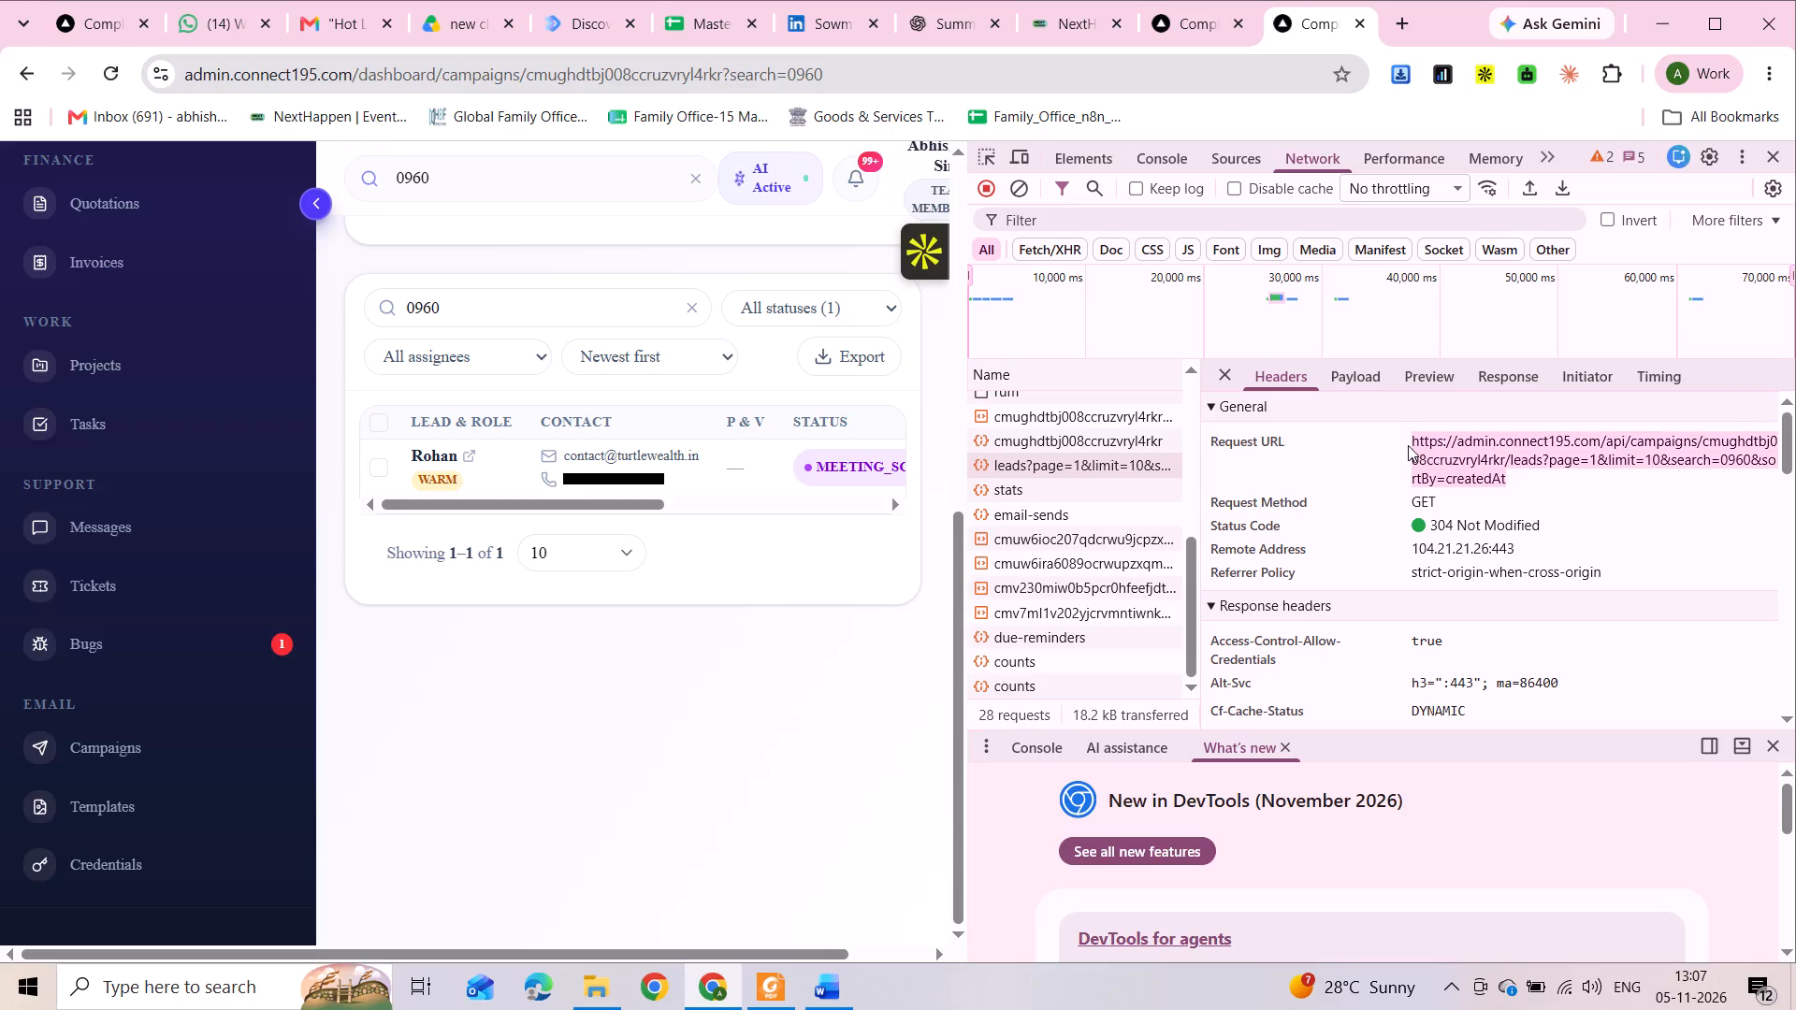
drag(1408, 445, 1408, 444)
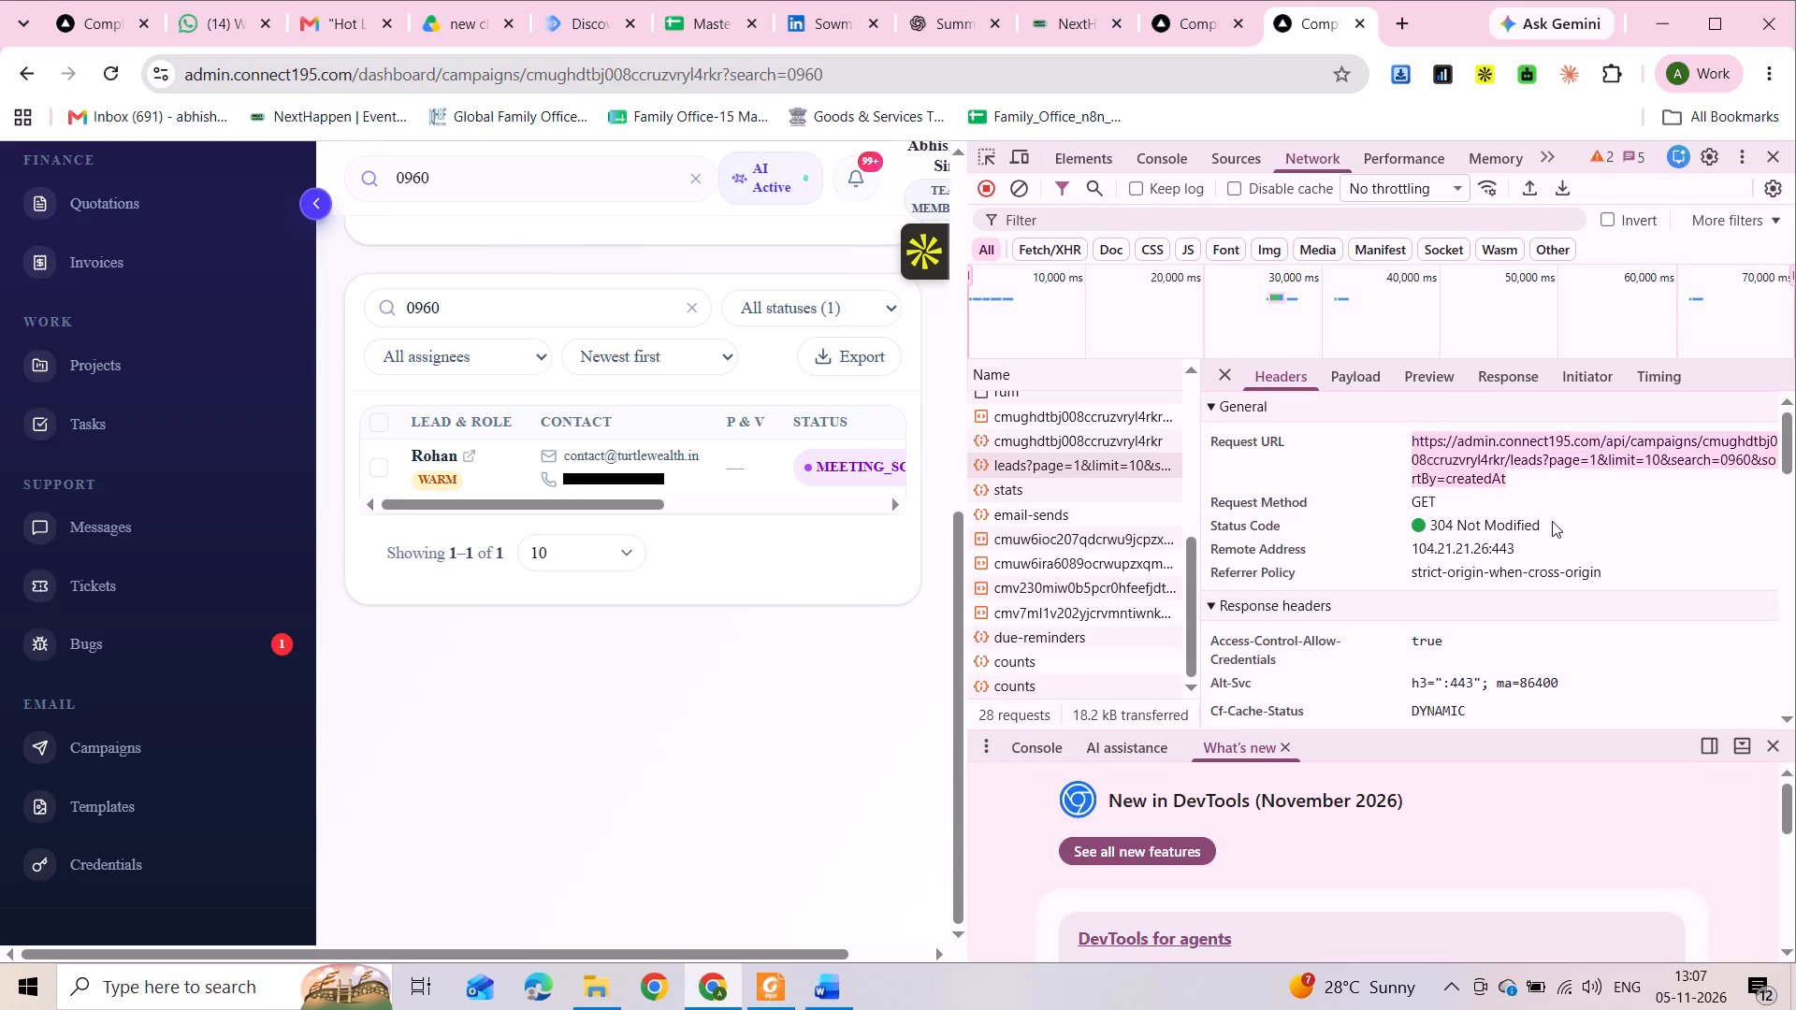
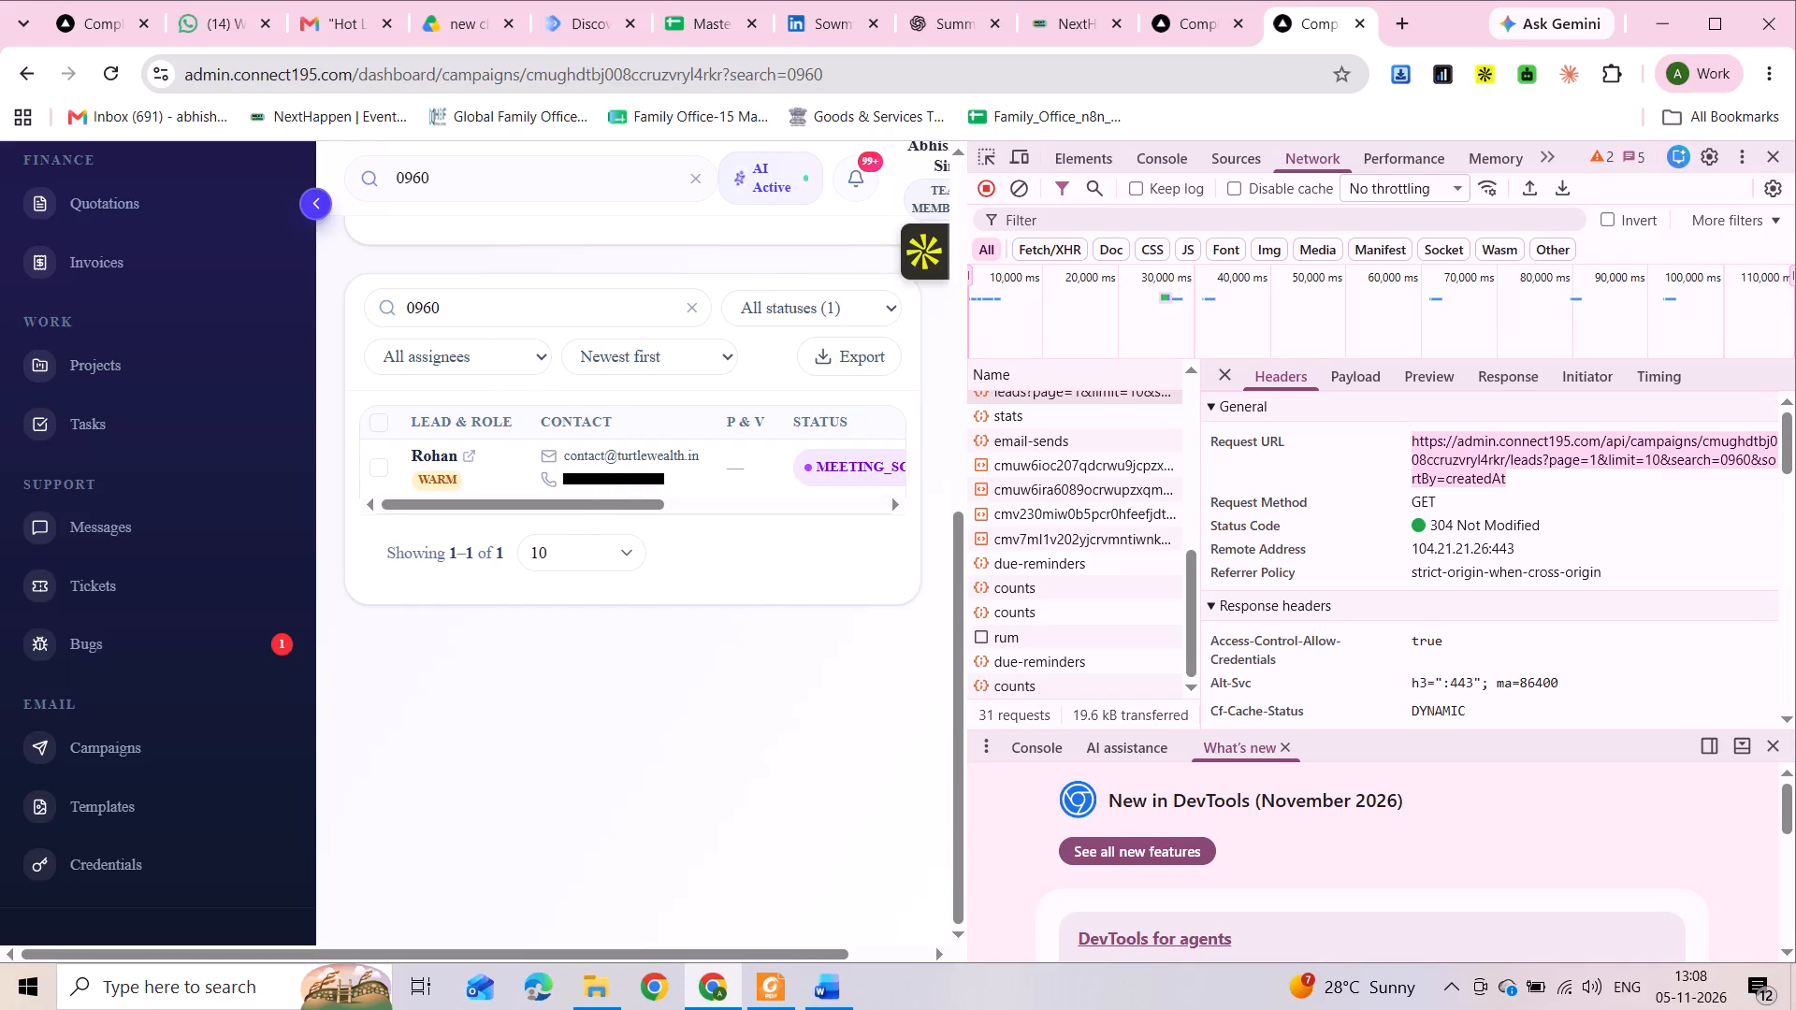
Replace the search text above the campaign's lead list with 9220 and look over the matching leads.
key(Left)
key(Left)
key(Left)
key(Left)
key(Left)
key(Left)
key(Left)
key(Left)
key(Left)
key(Left)
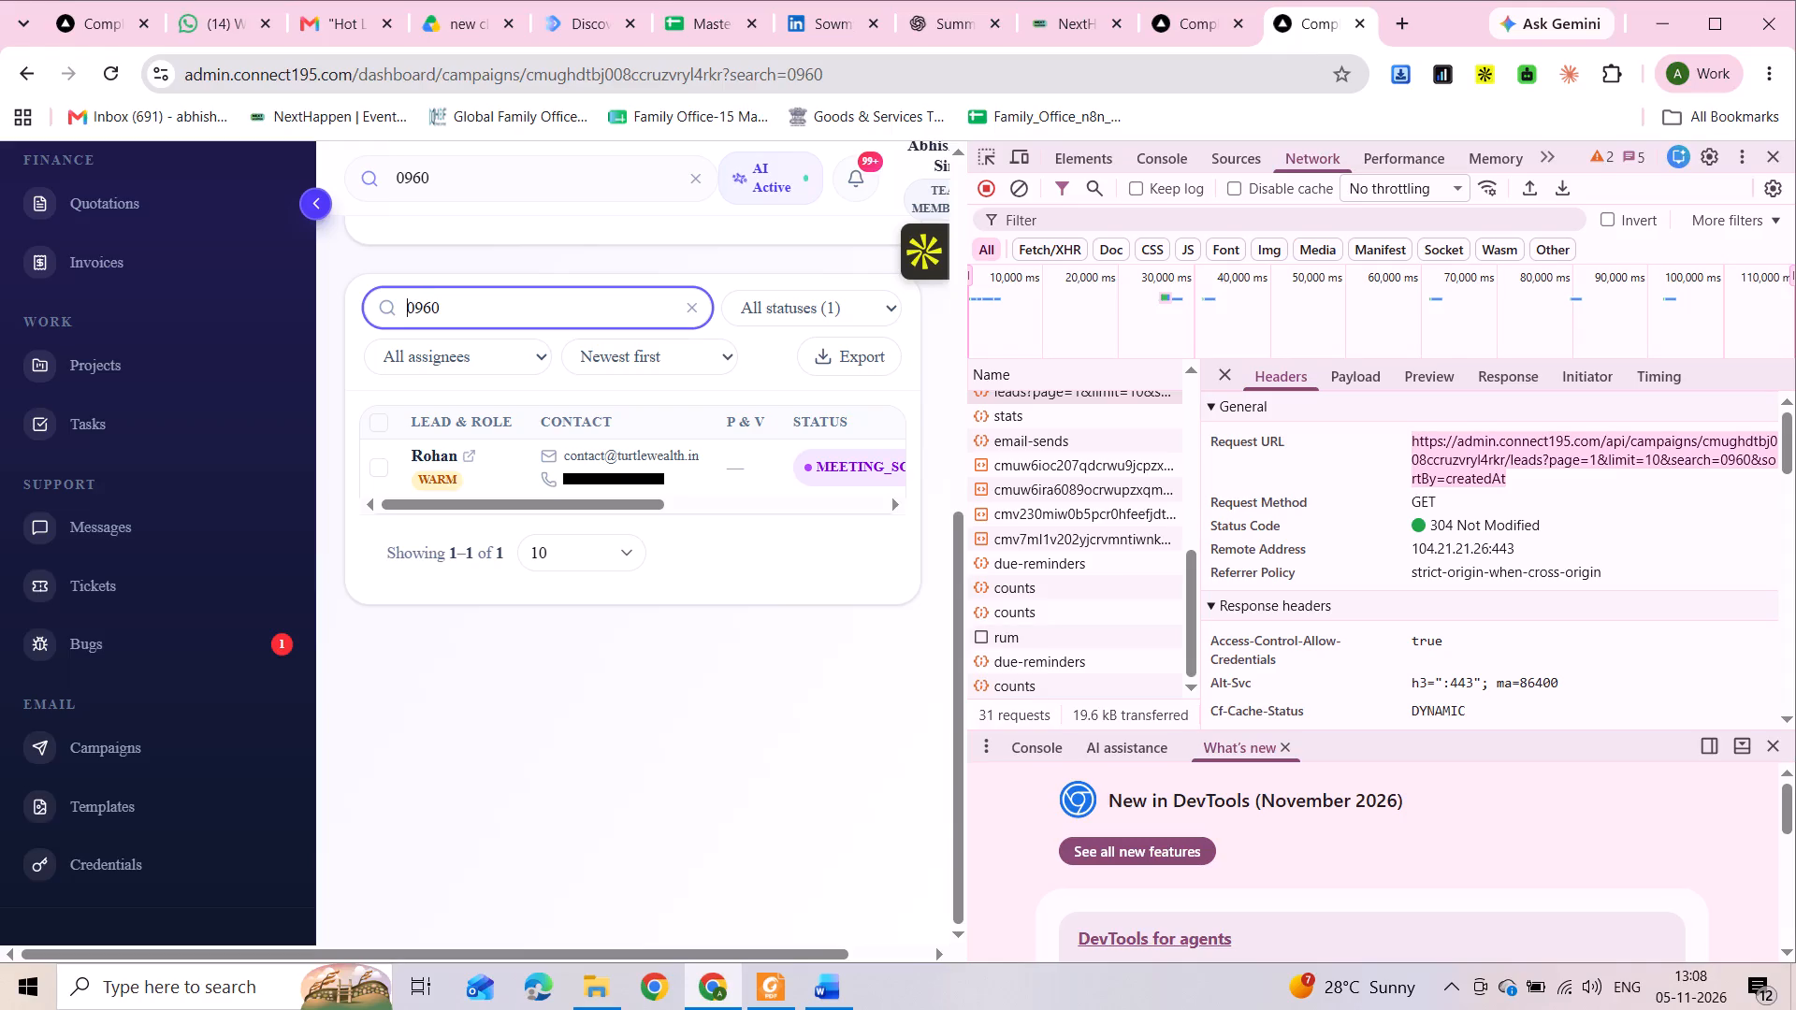
key(Right)
key(Right)
key(Right)
key(Right)
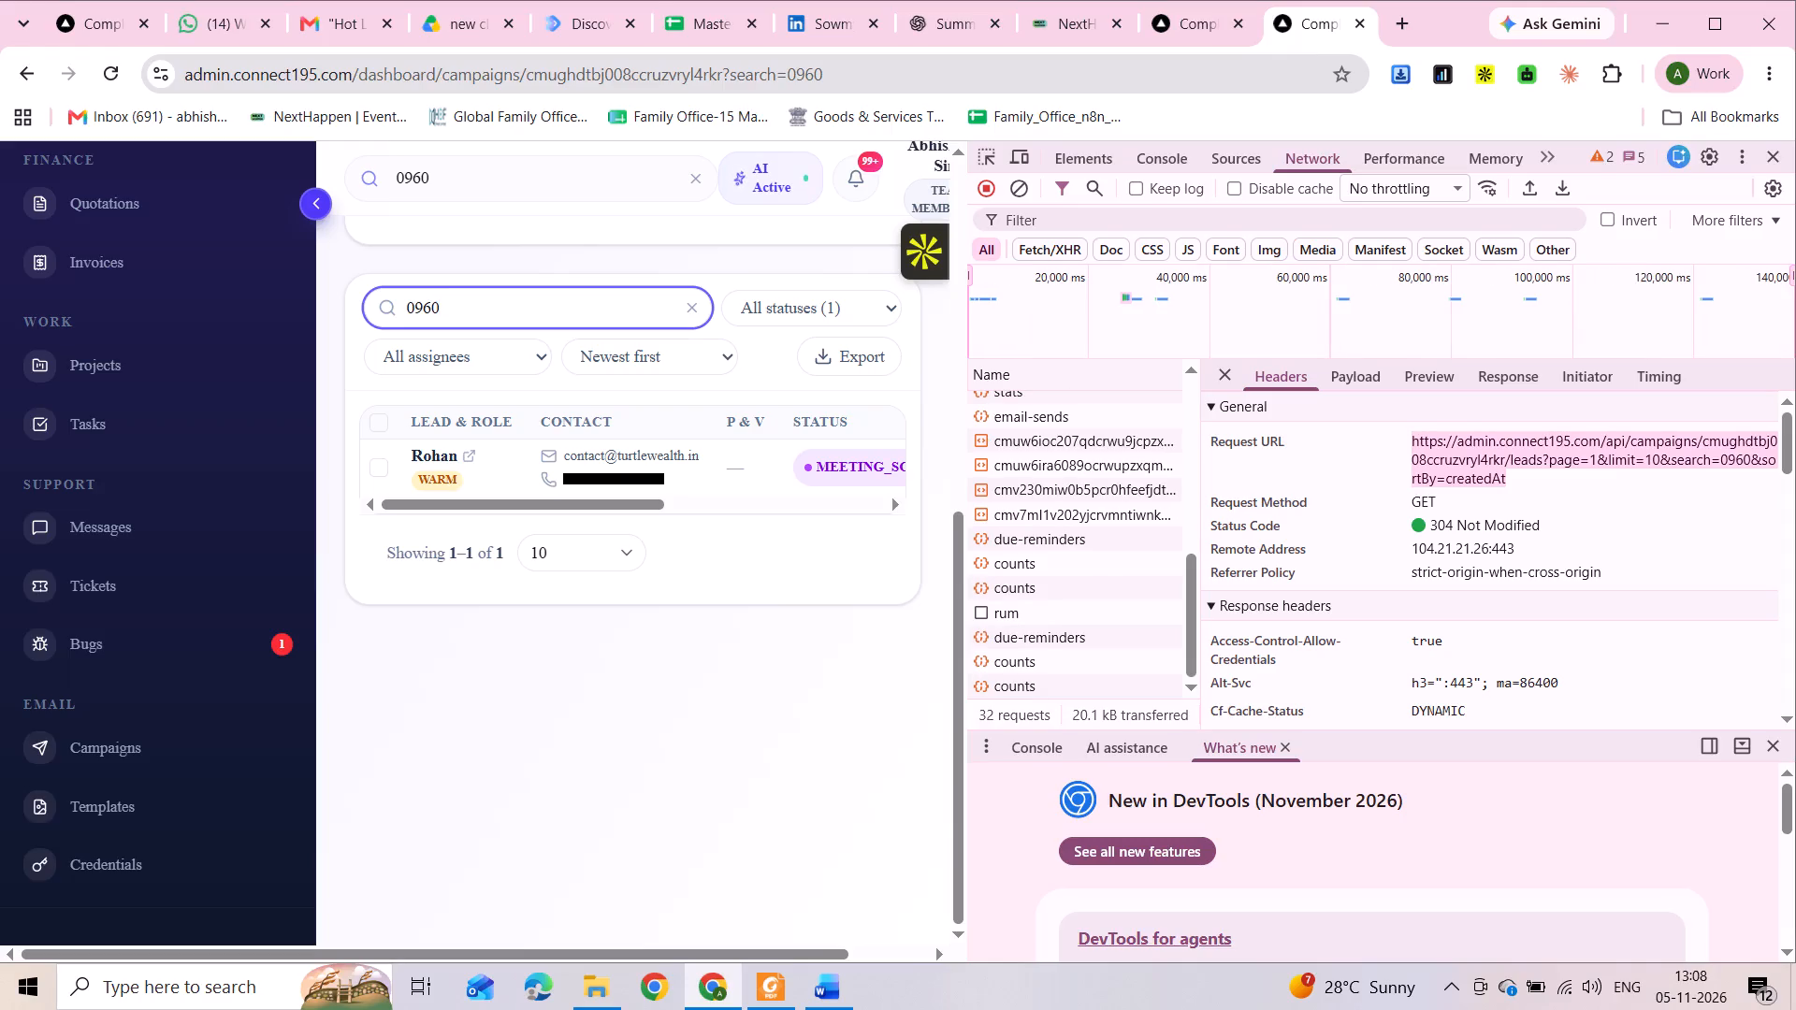
key(BackSpace)
key(BackSpace)
key(BackSpace)
key(BackSpace)
key(BackSpace)
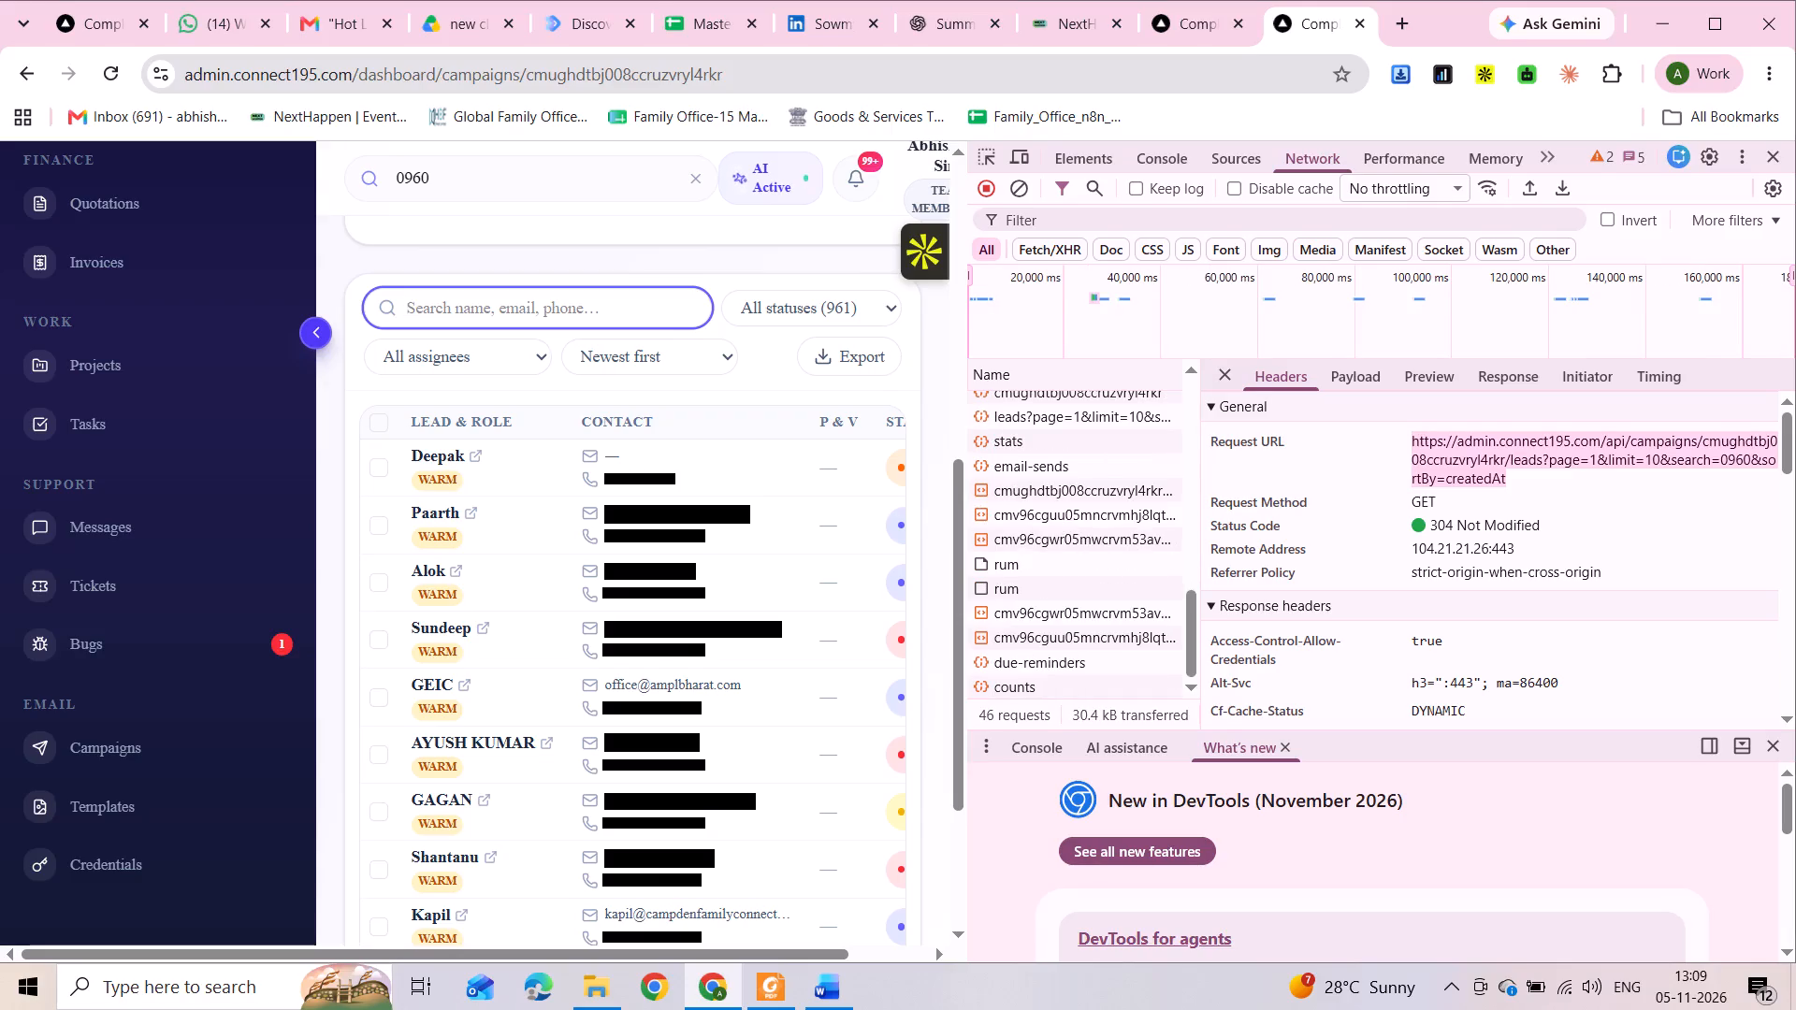
text(9220)
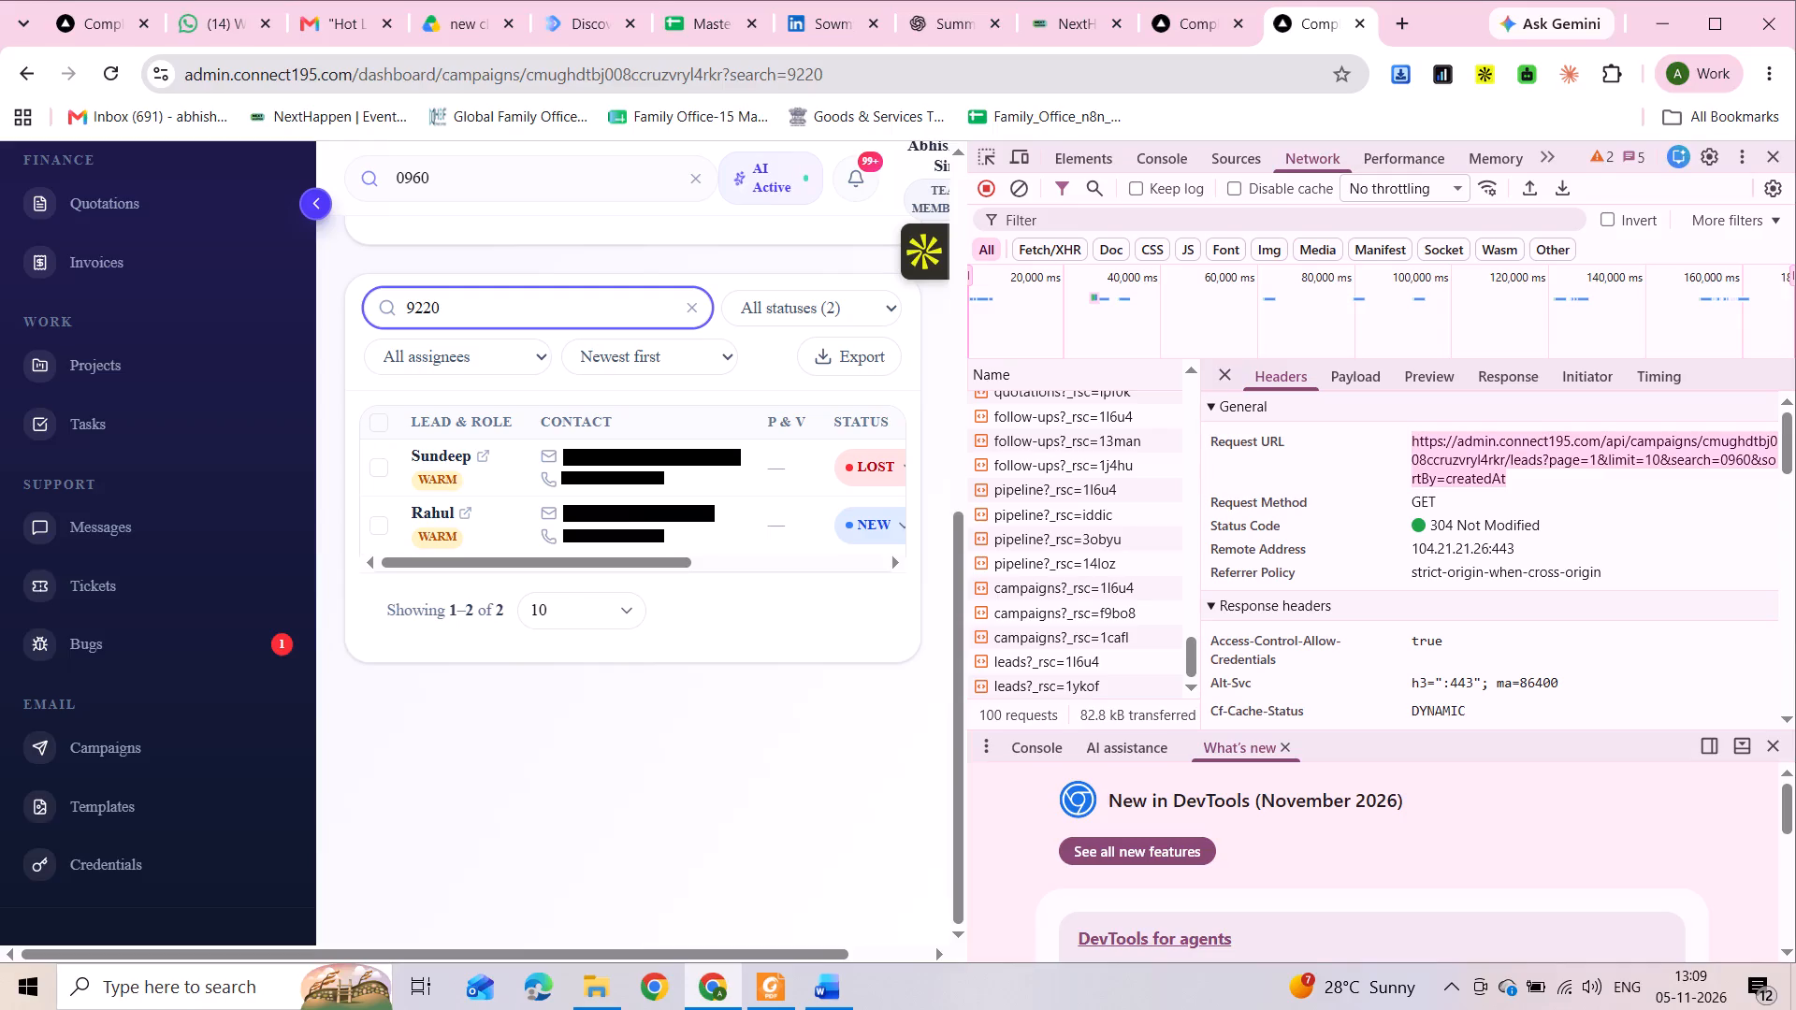
scroll(985, 473, down, 5)
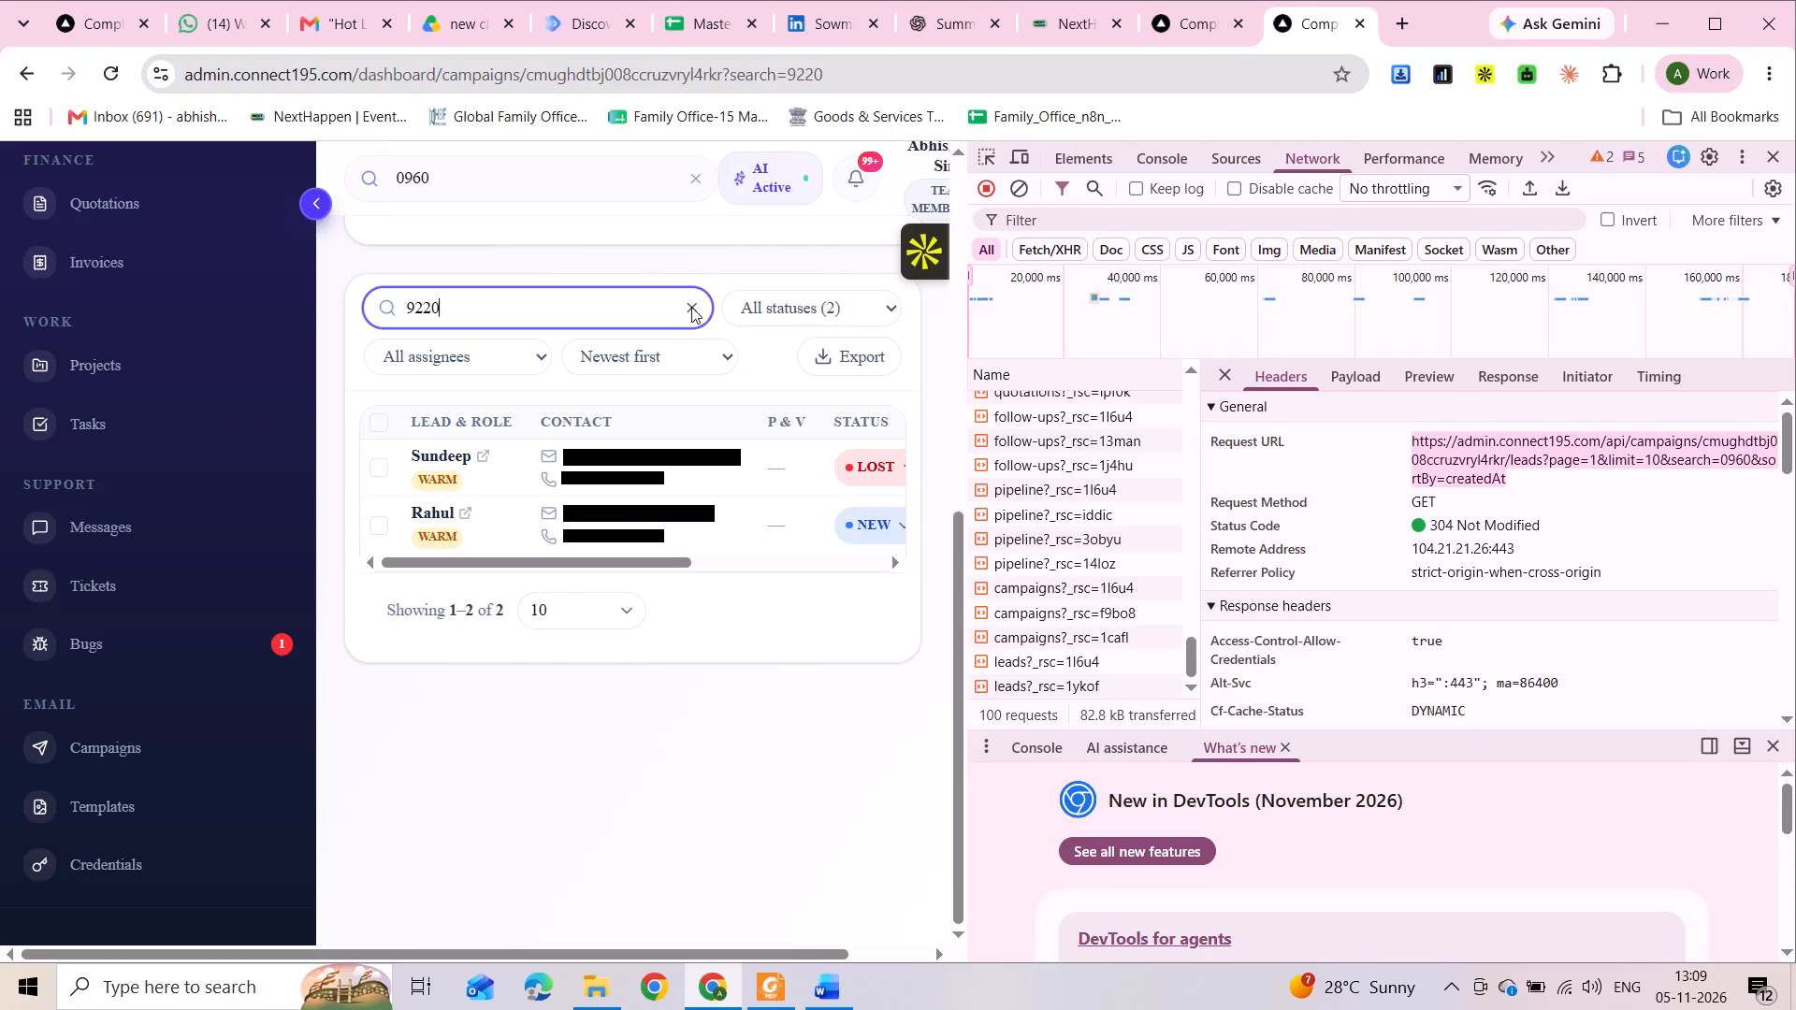
Clear the campaign's lead search and close the developer tools.
key(BackSpace)
key(BackSpace)
key(BackSpace)
key(BackSpace)
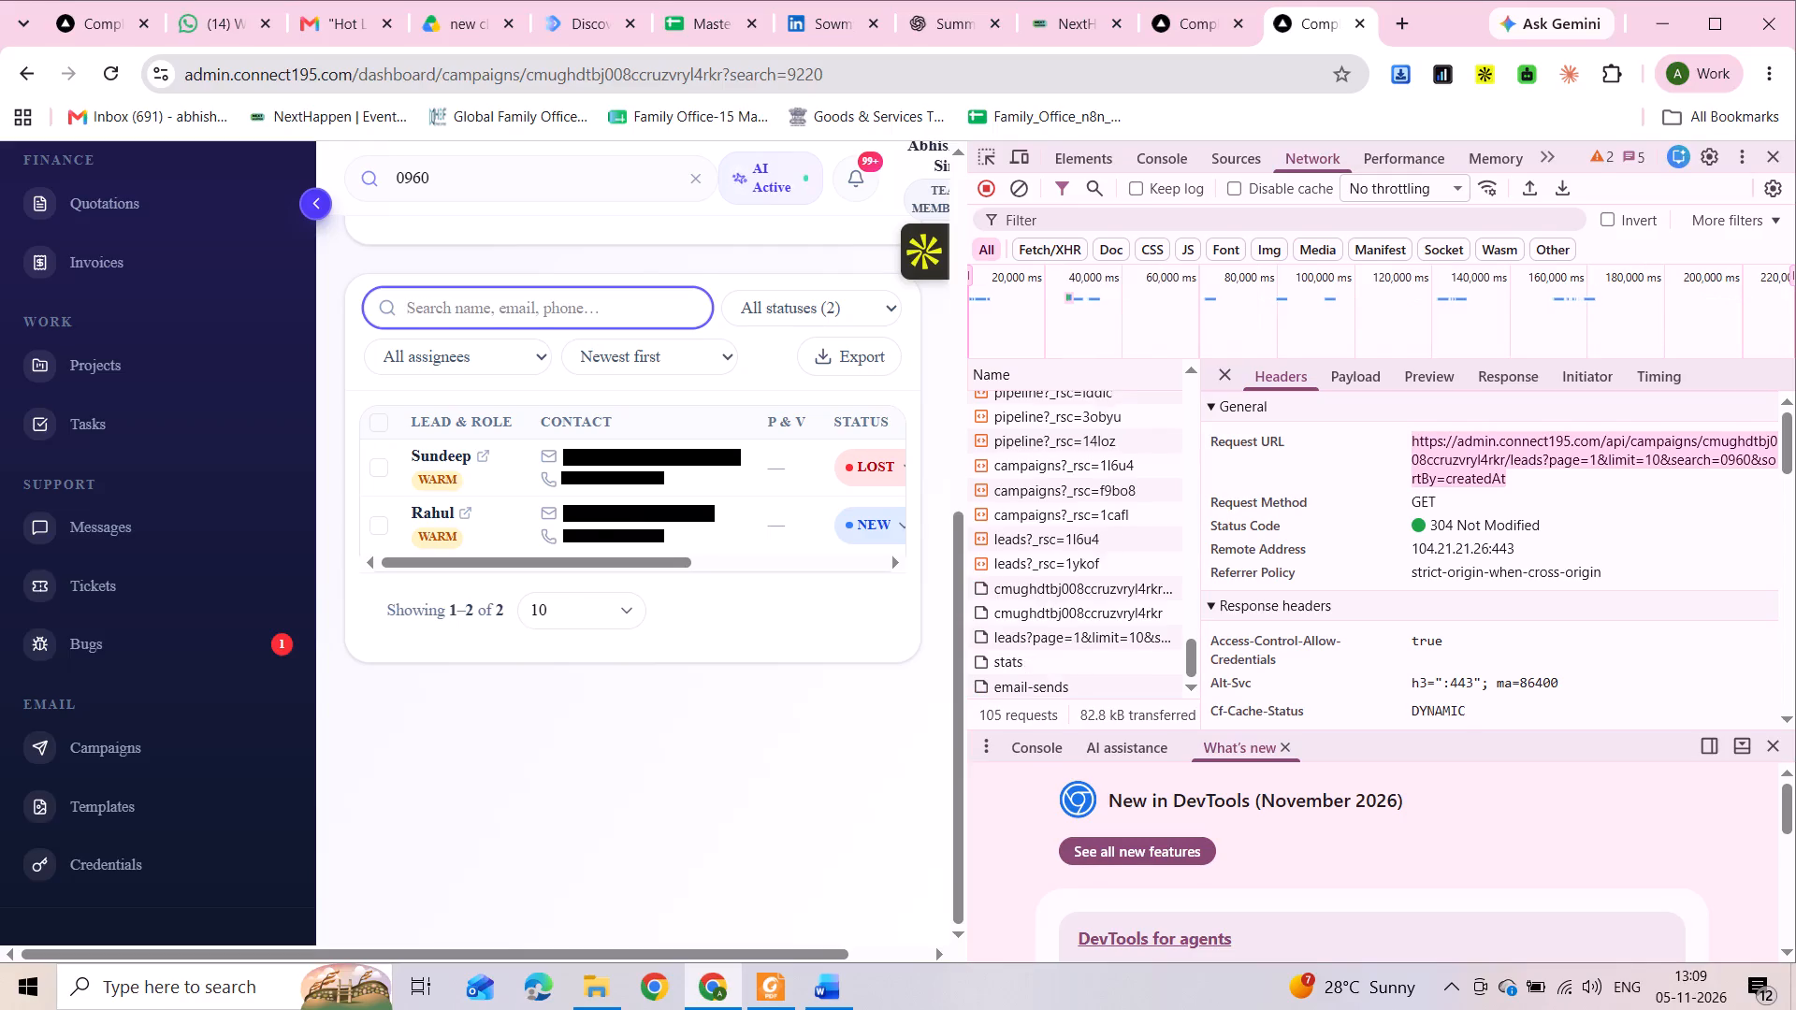
click(1780, 156)
scroll(793, 722, up, 6)
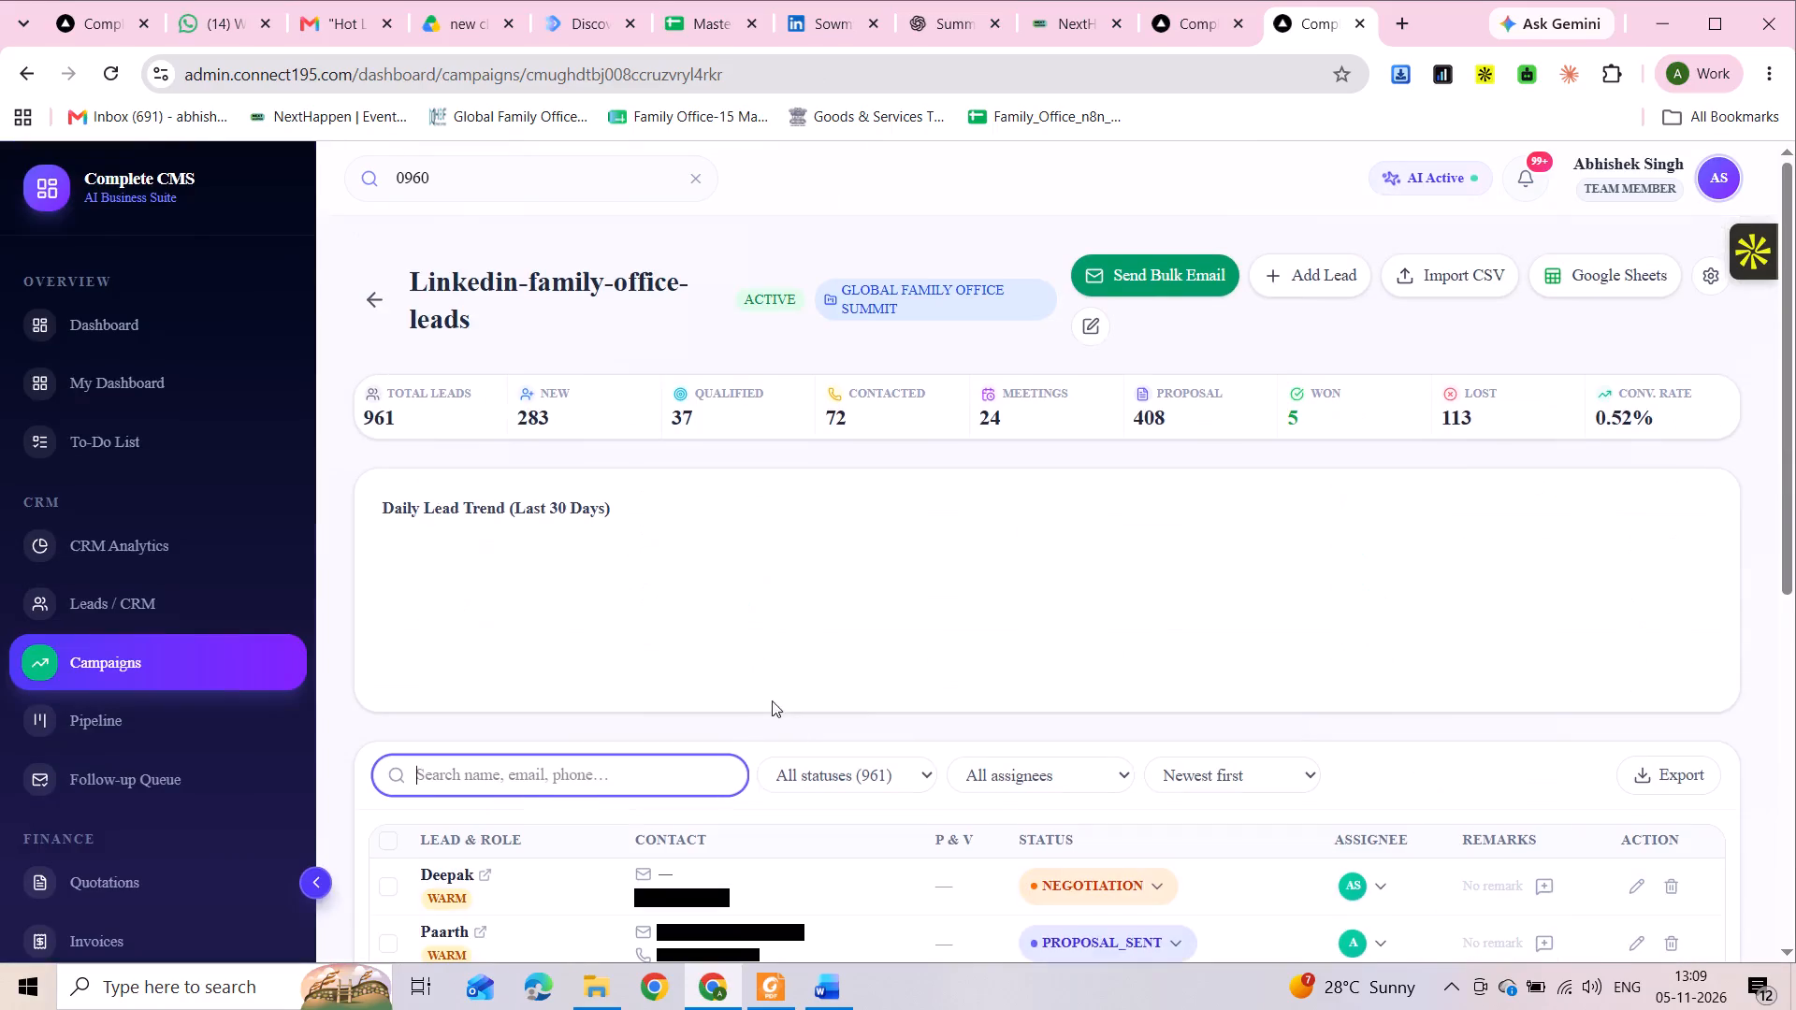
Open the lead Deepak, examine its contact information, custom fields, company and deal details, and return to the campaign.
scroll(720, 734, down, 3)
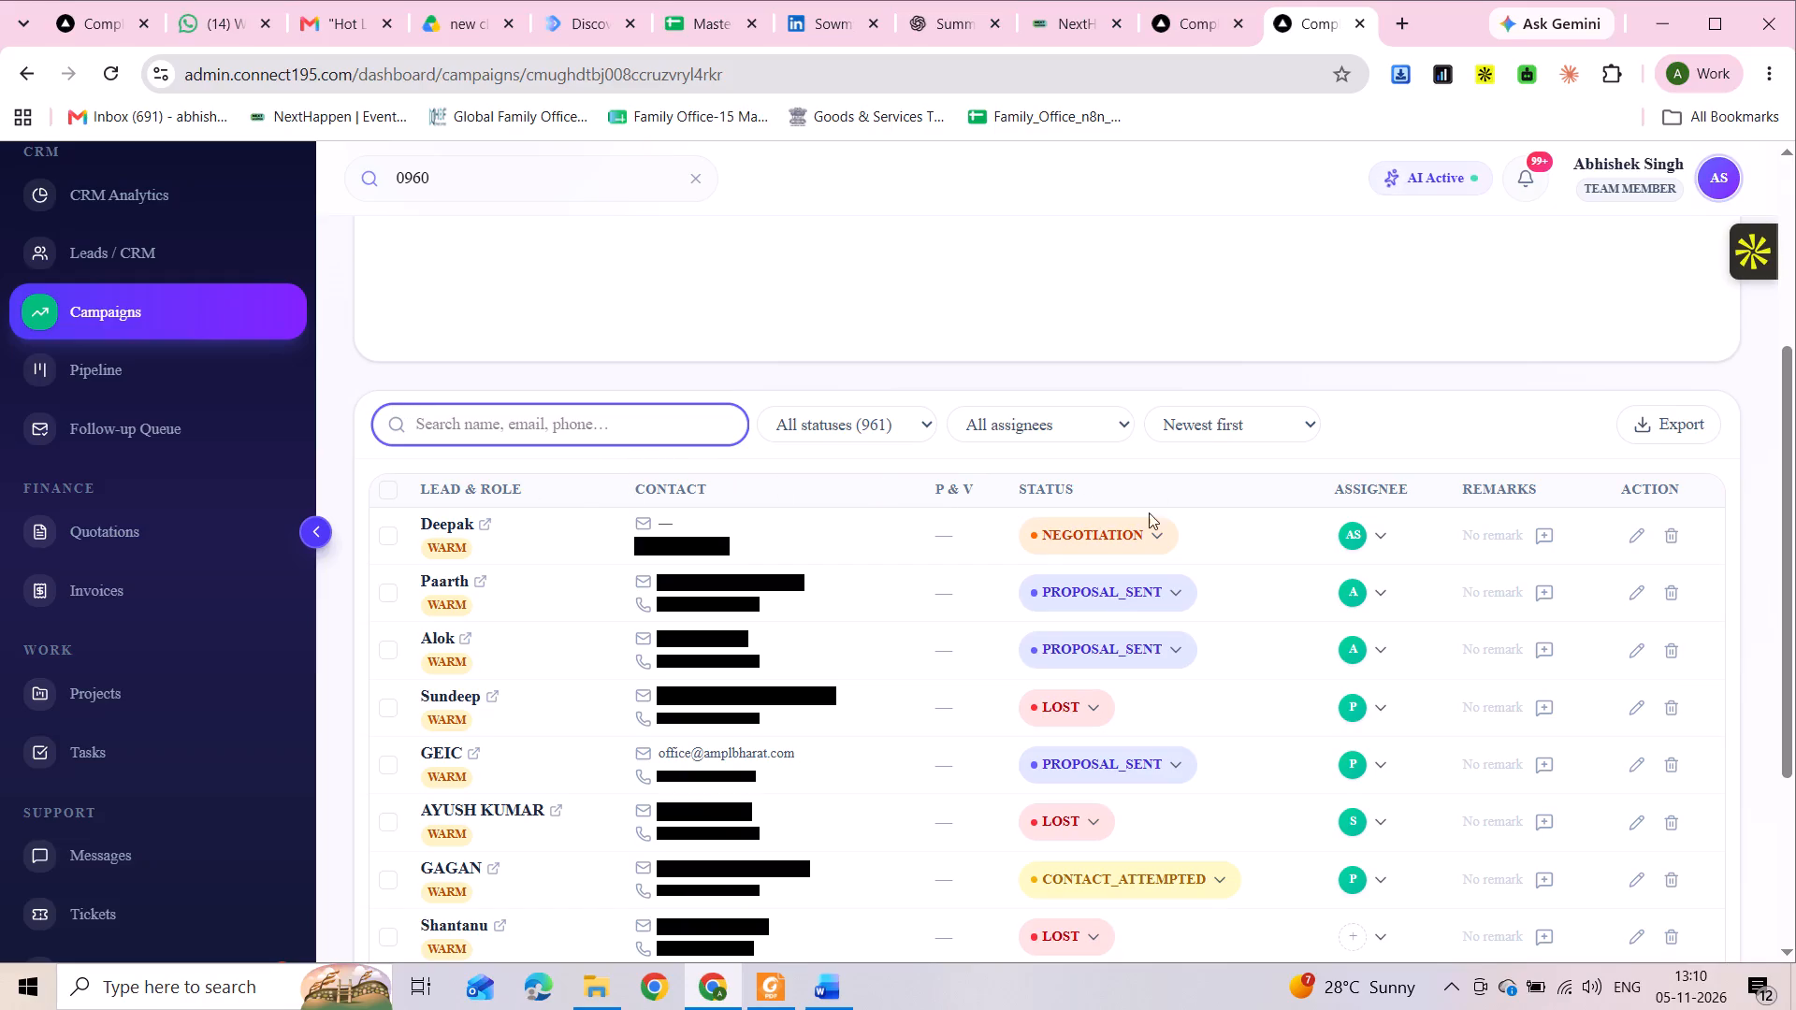
click(463, 528)
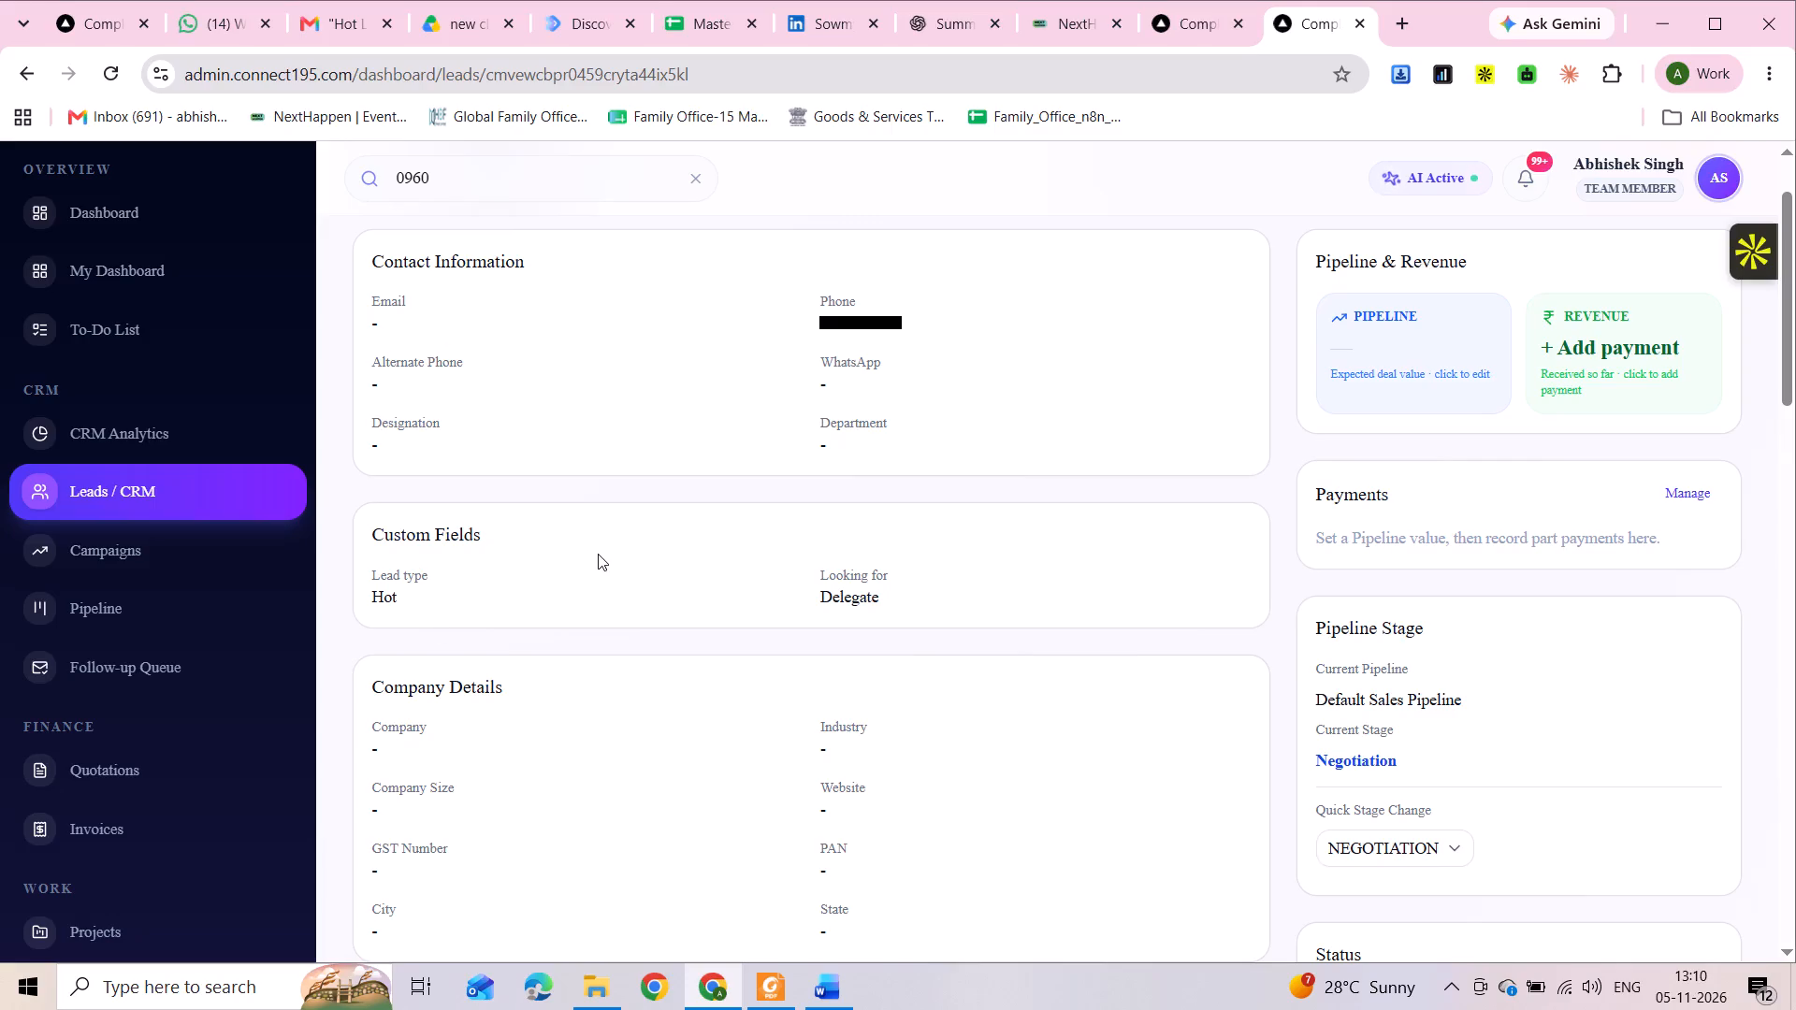
click(375, 544)
drag(375, 544, 479, 532)
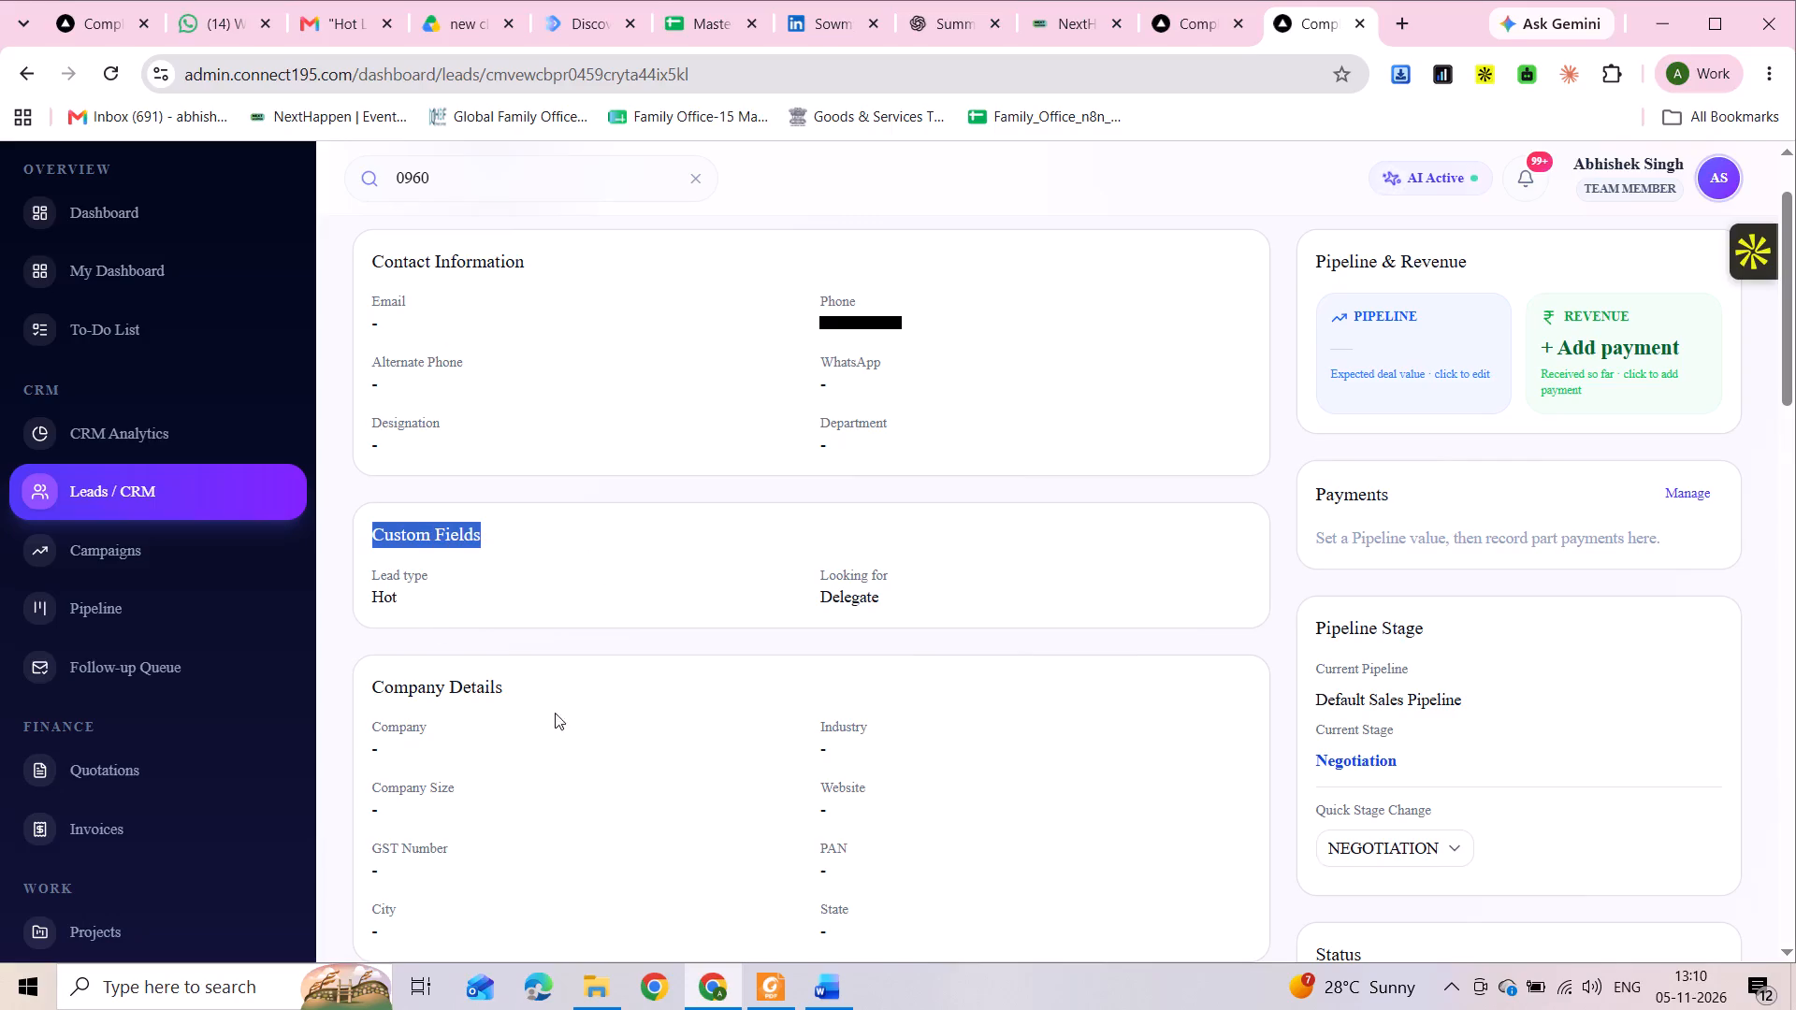
scroll(580, 628, down, 4)
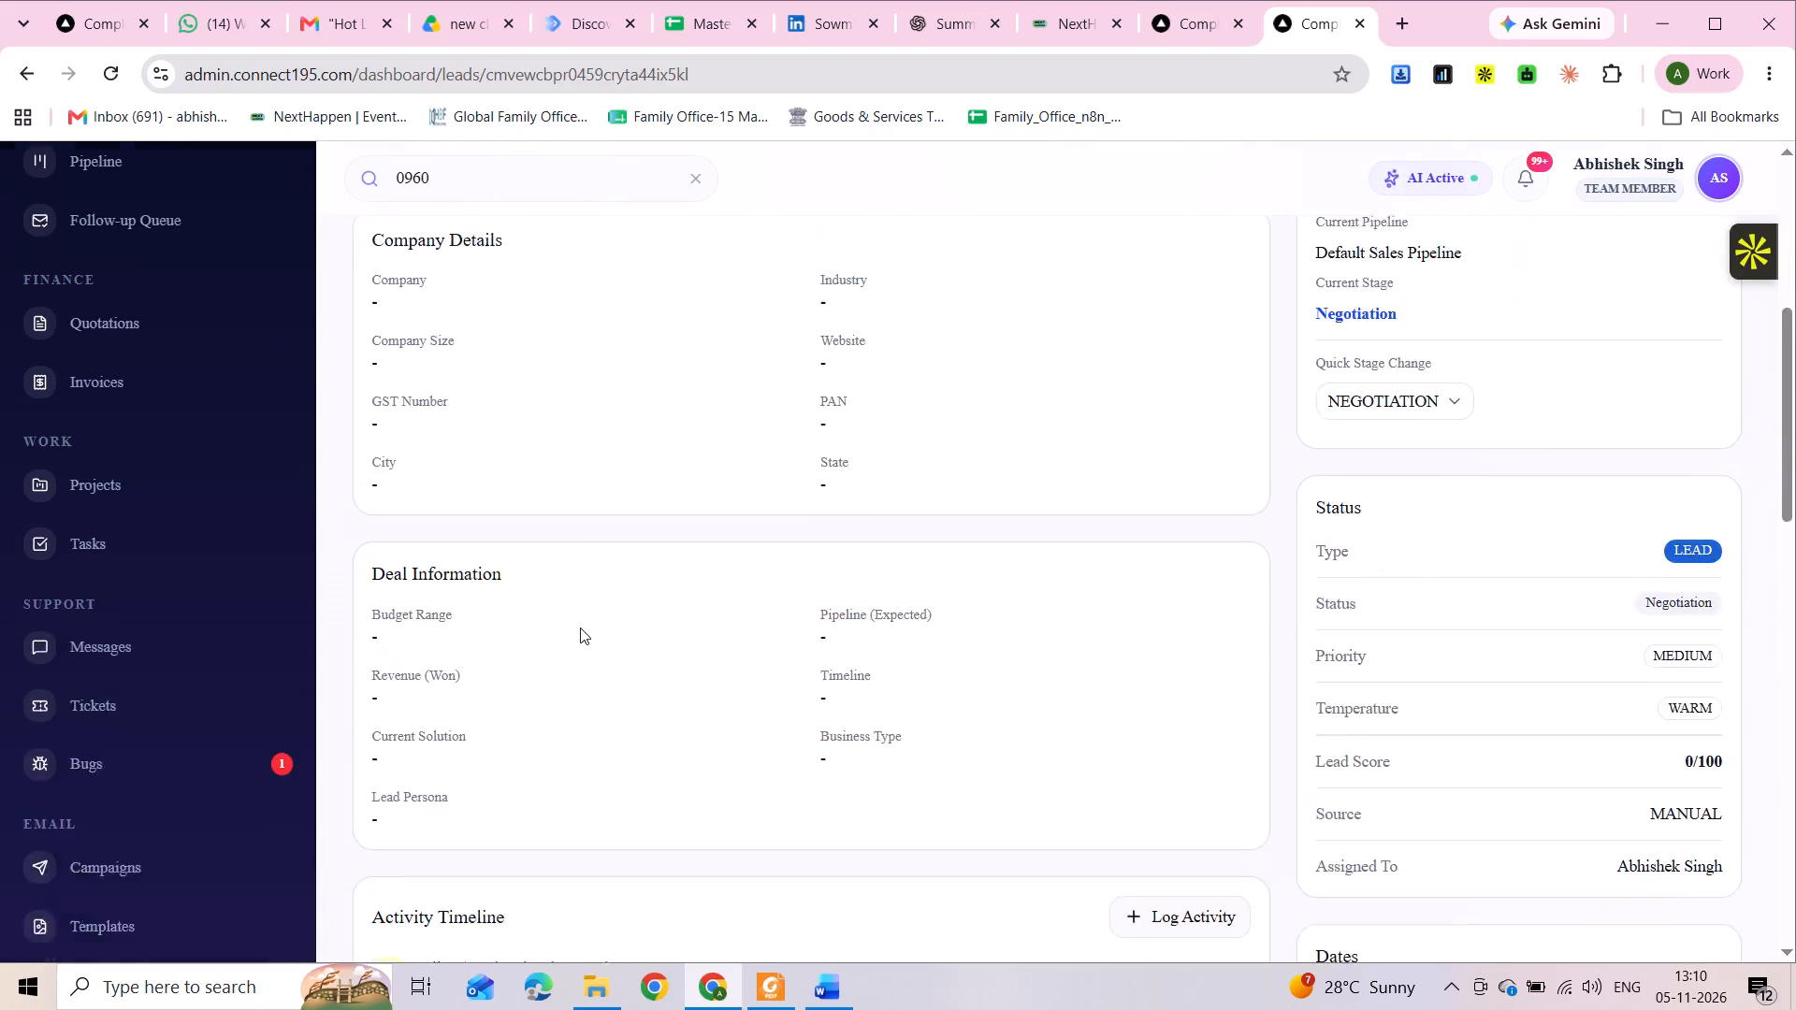
scroll(580, 628, up, 11)
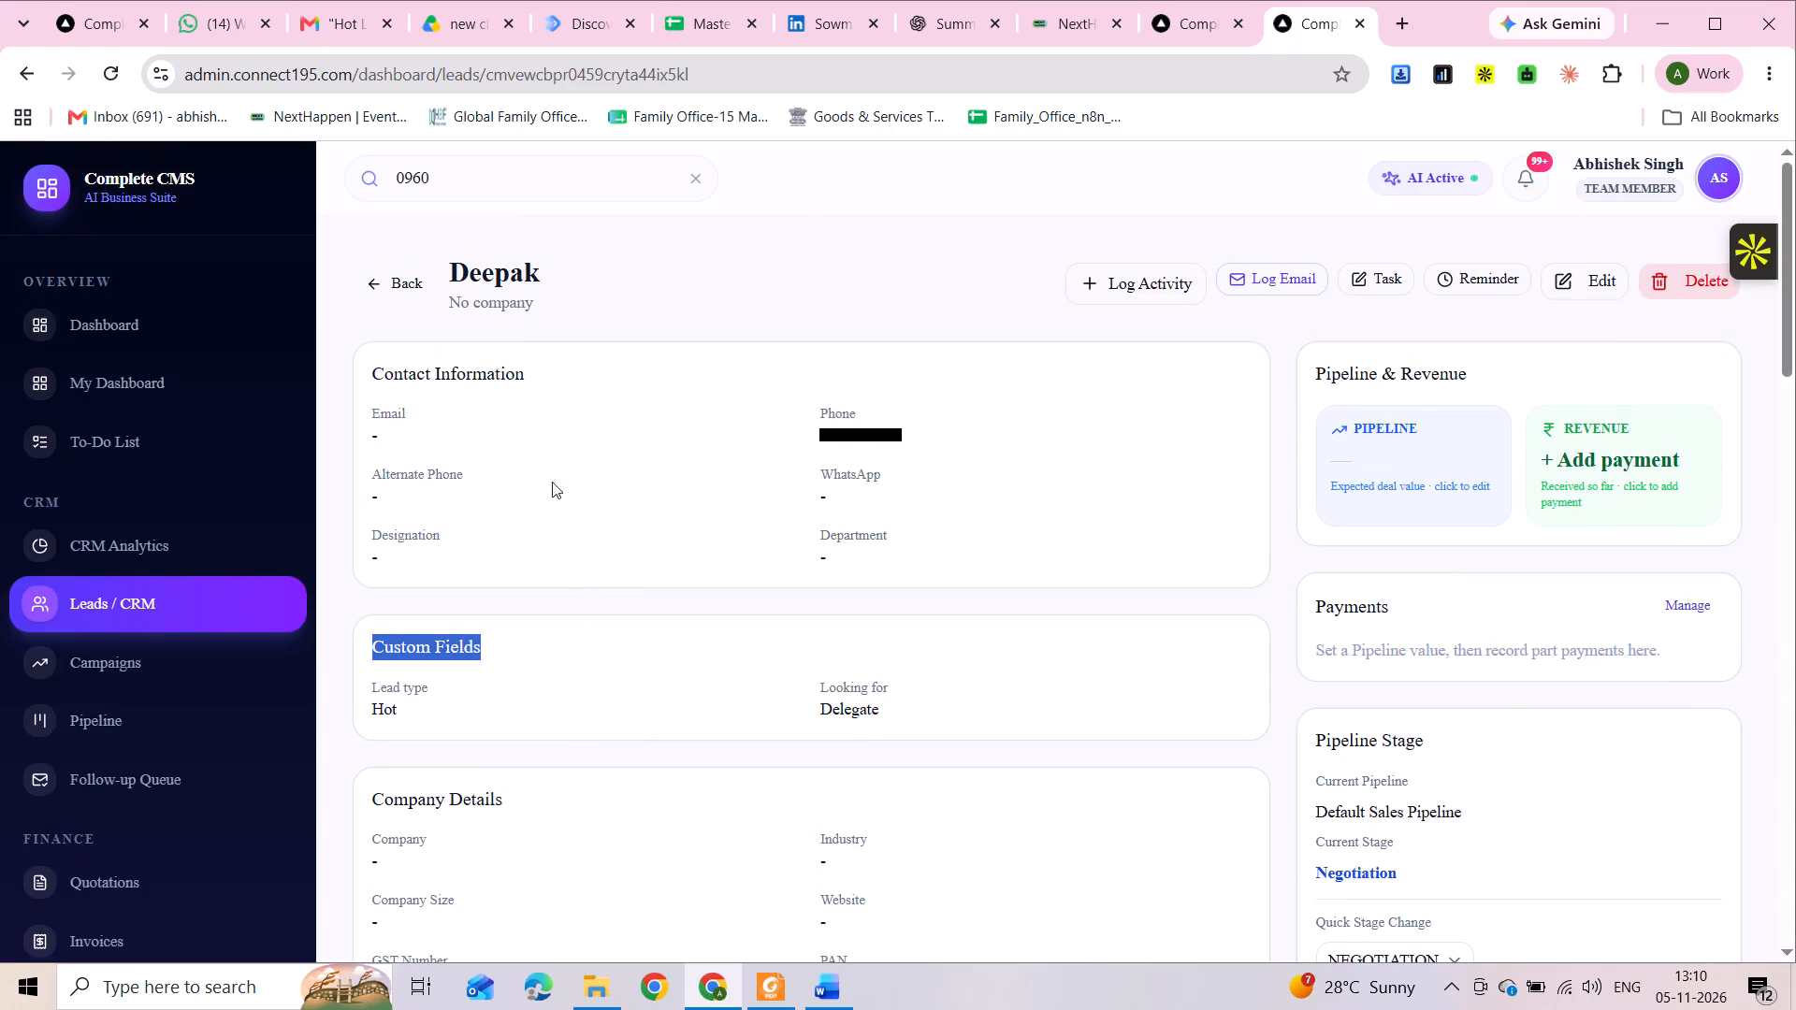
click(369, 275)
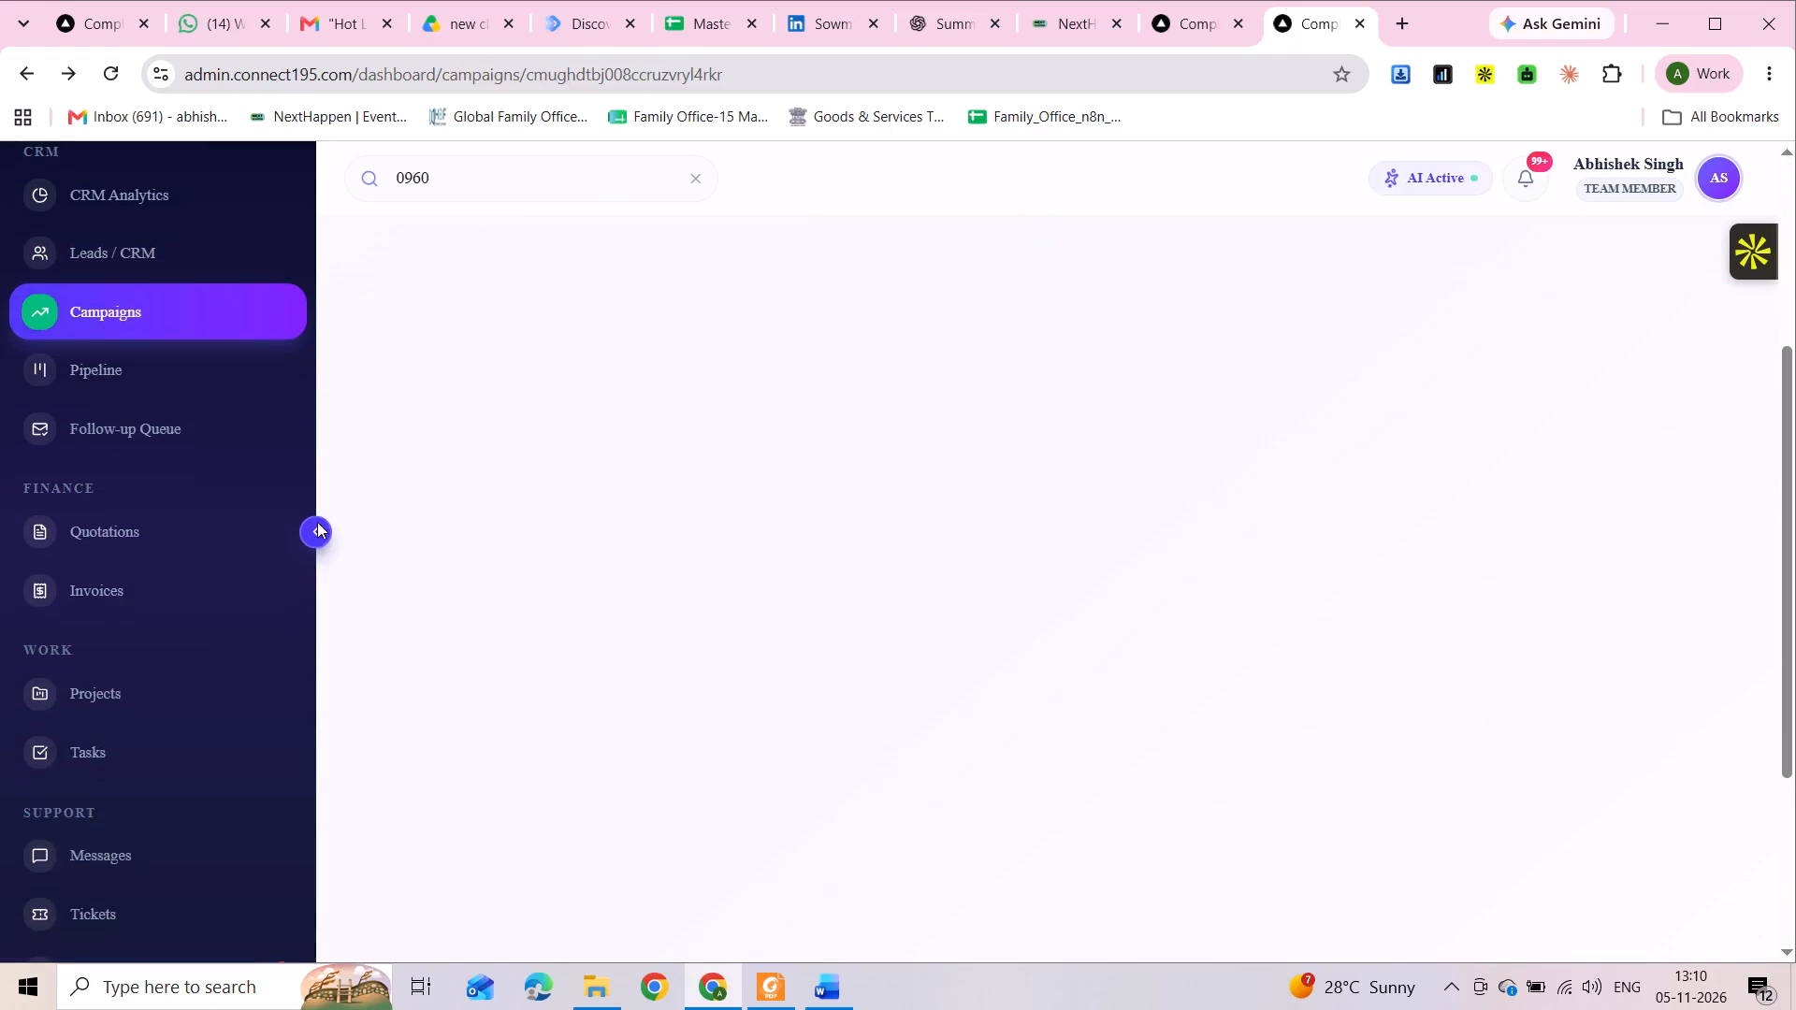
Open the Leads / CRM page and search all leads for 0960 by name, company, email or phone.
scroll(138, 375, up, 2)
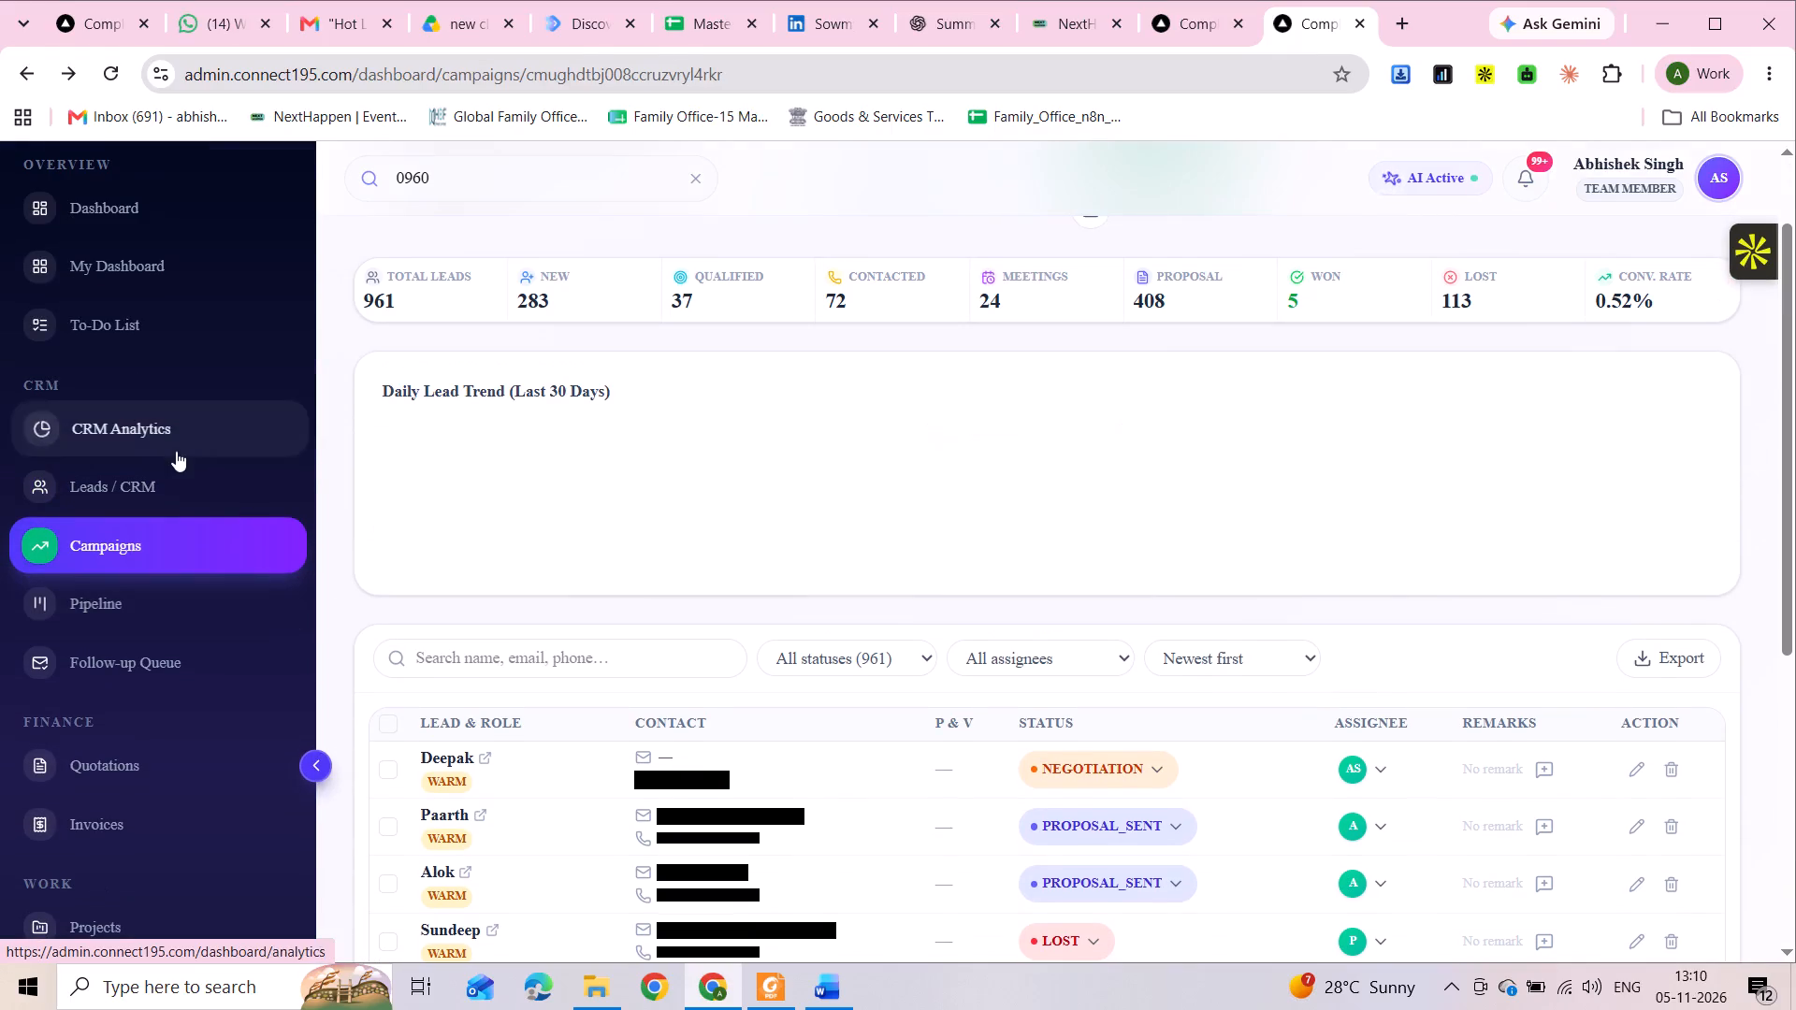
click(175, 477)
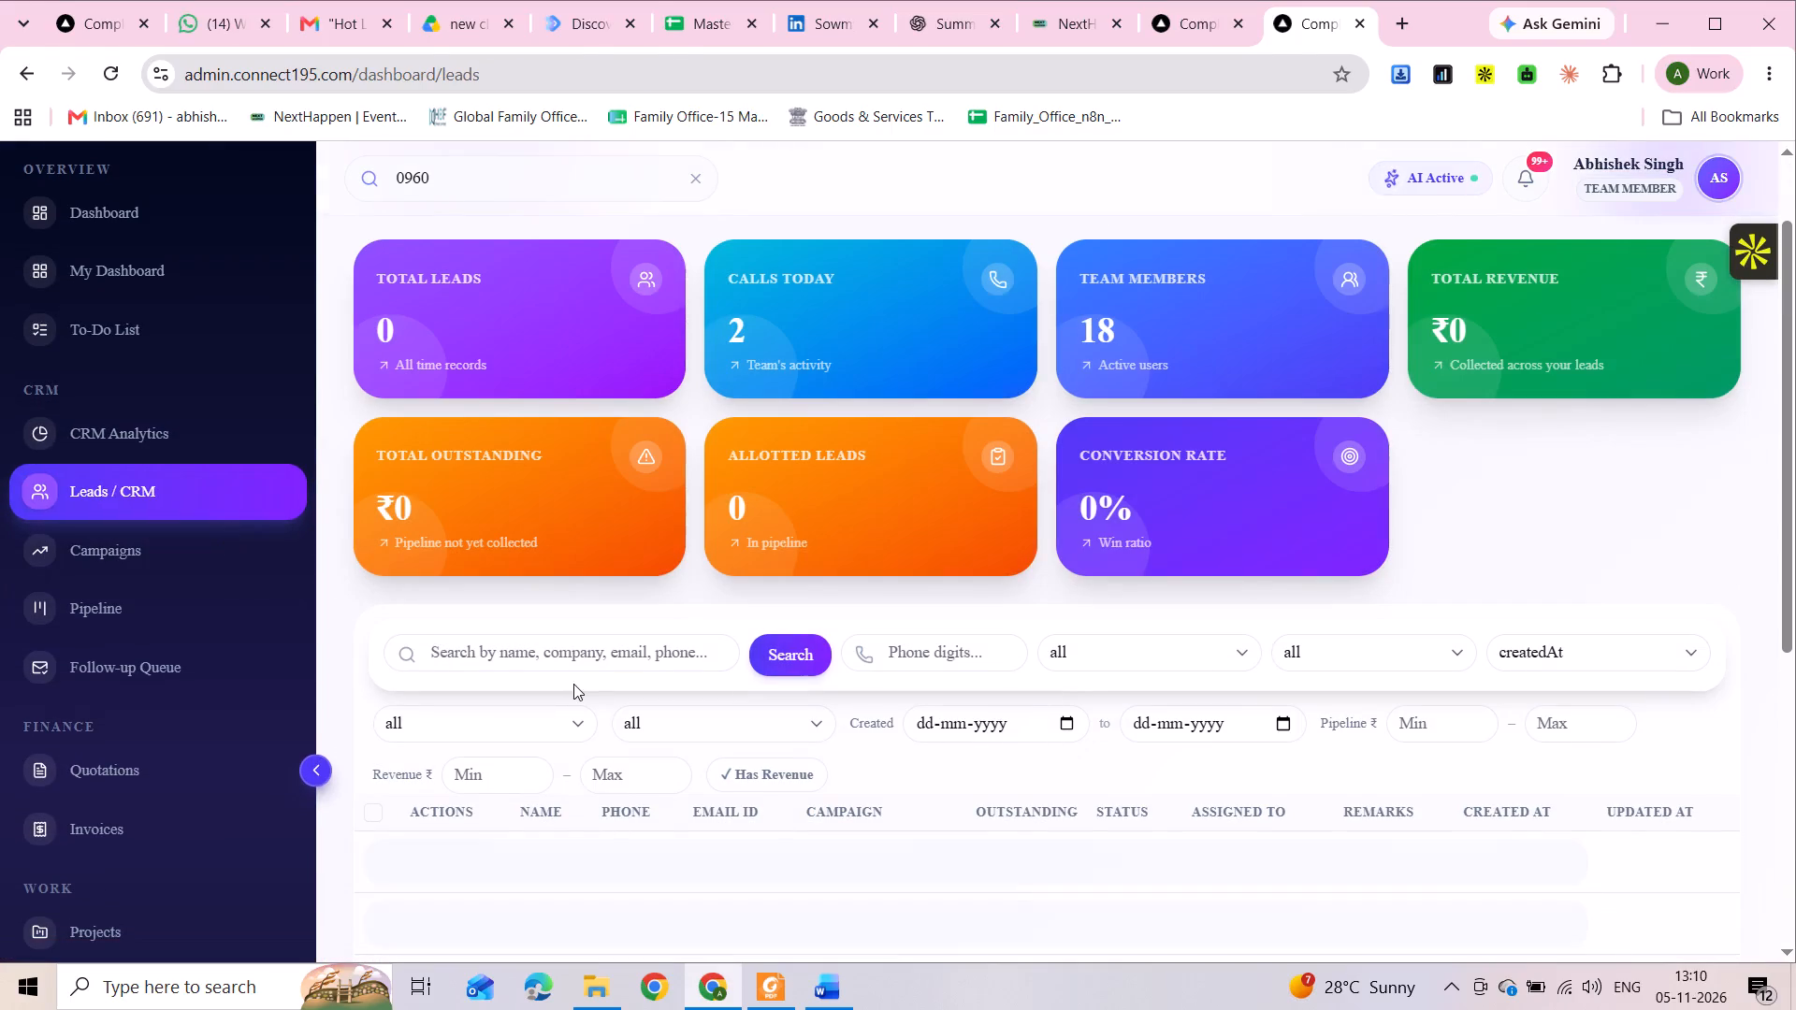
click(574, 655)
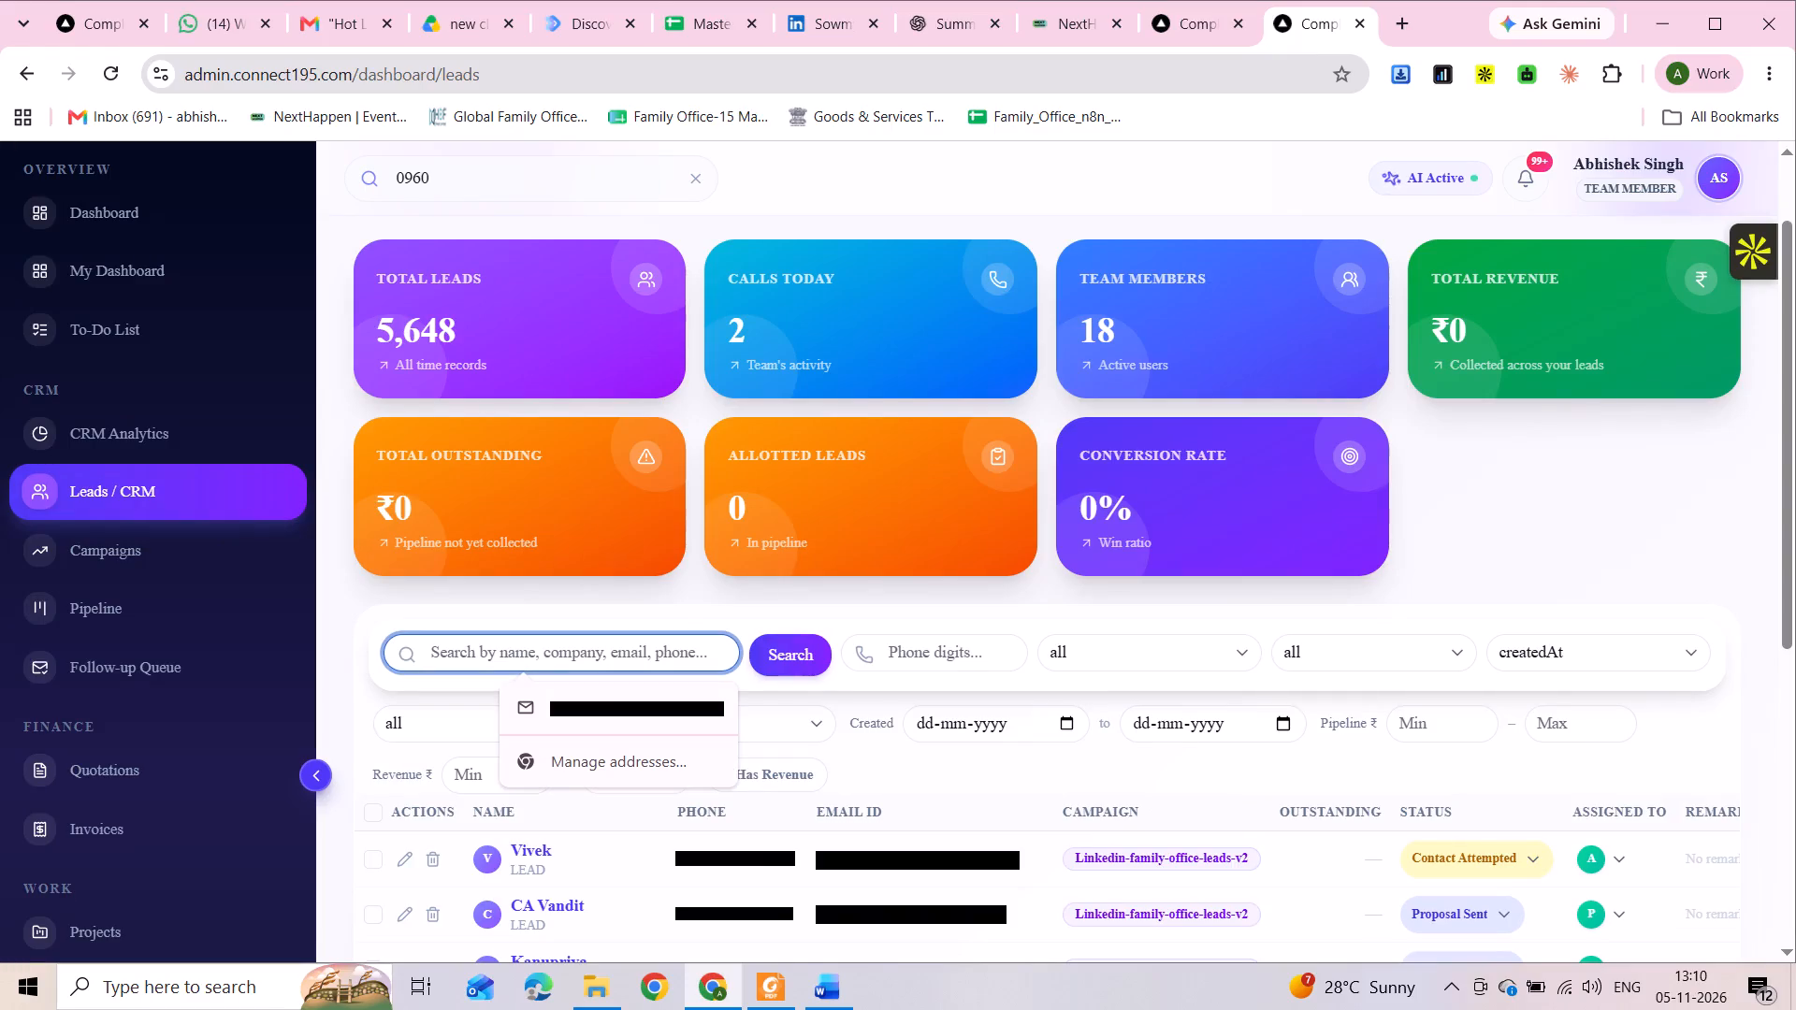
text(09)
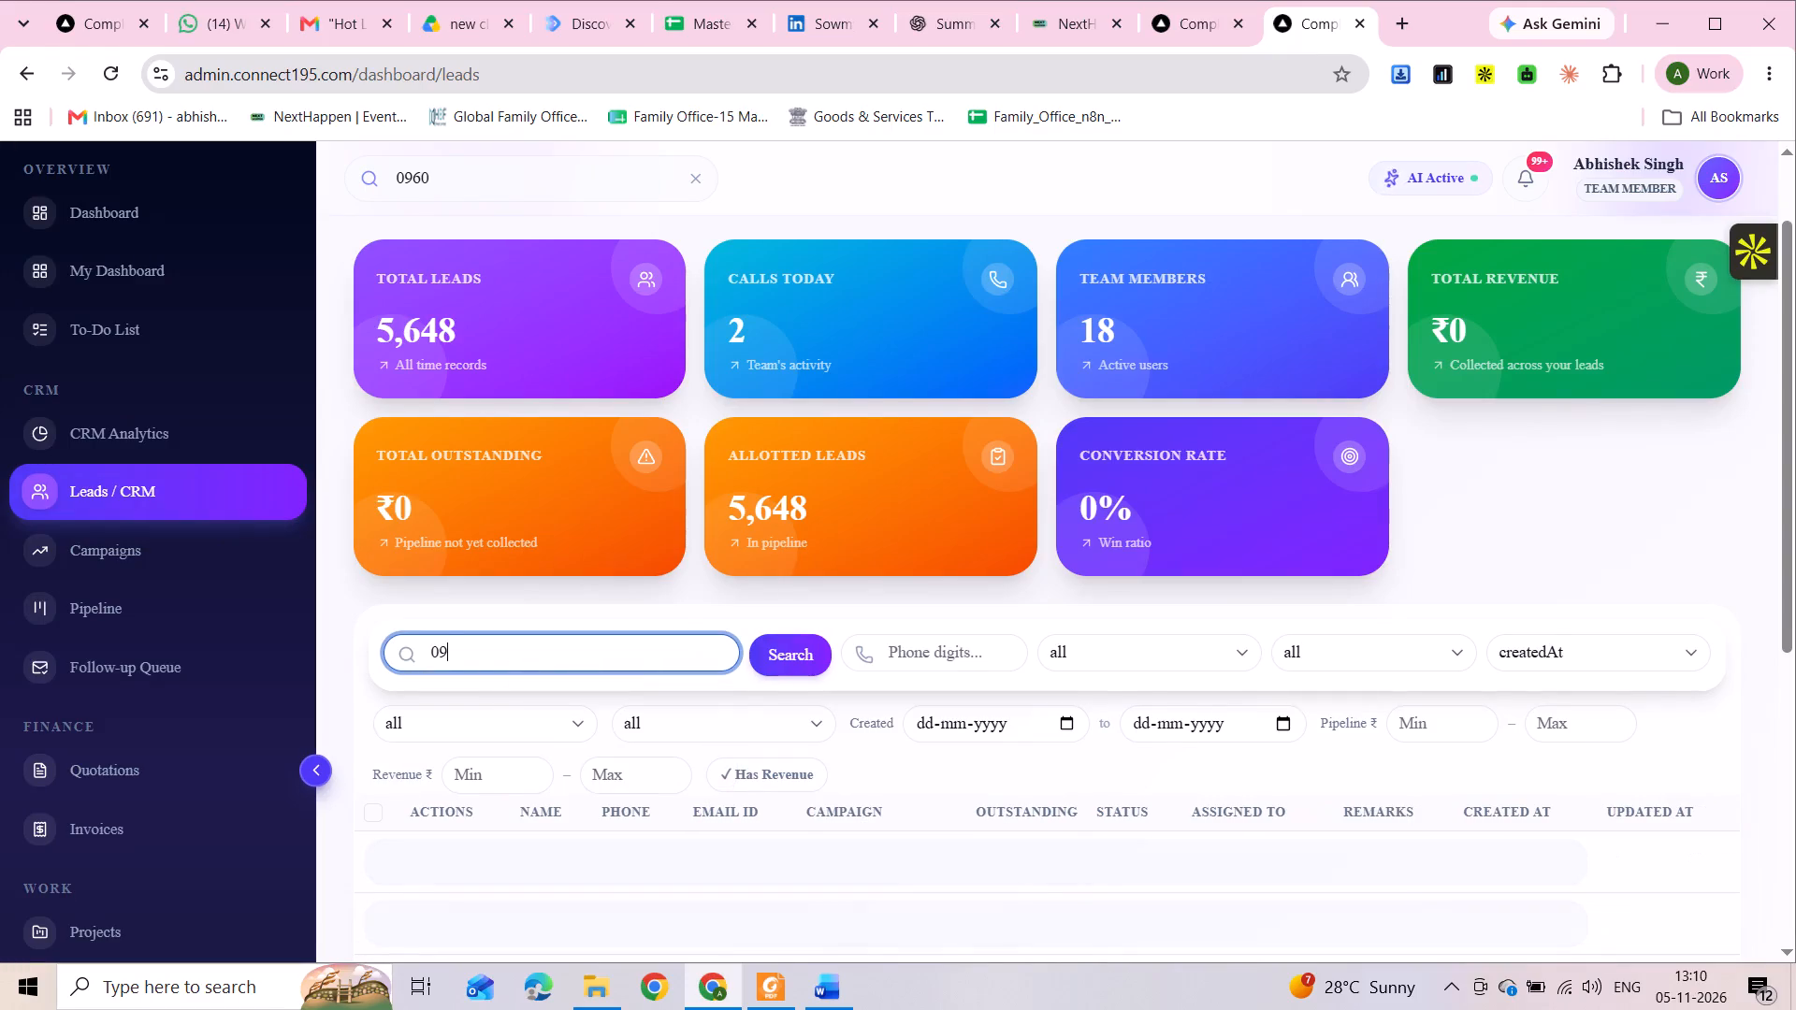
text(60)
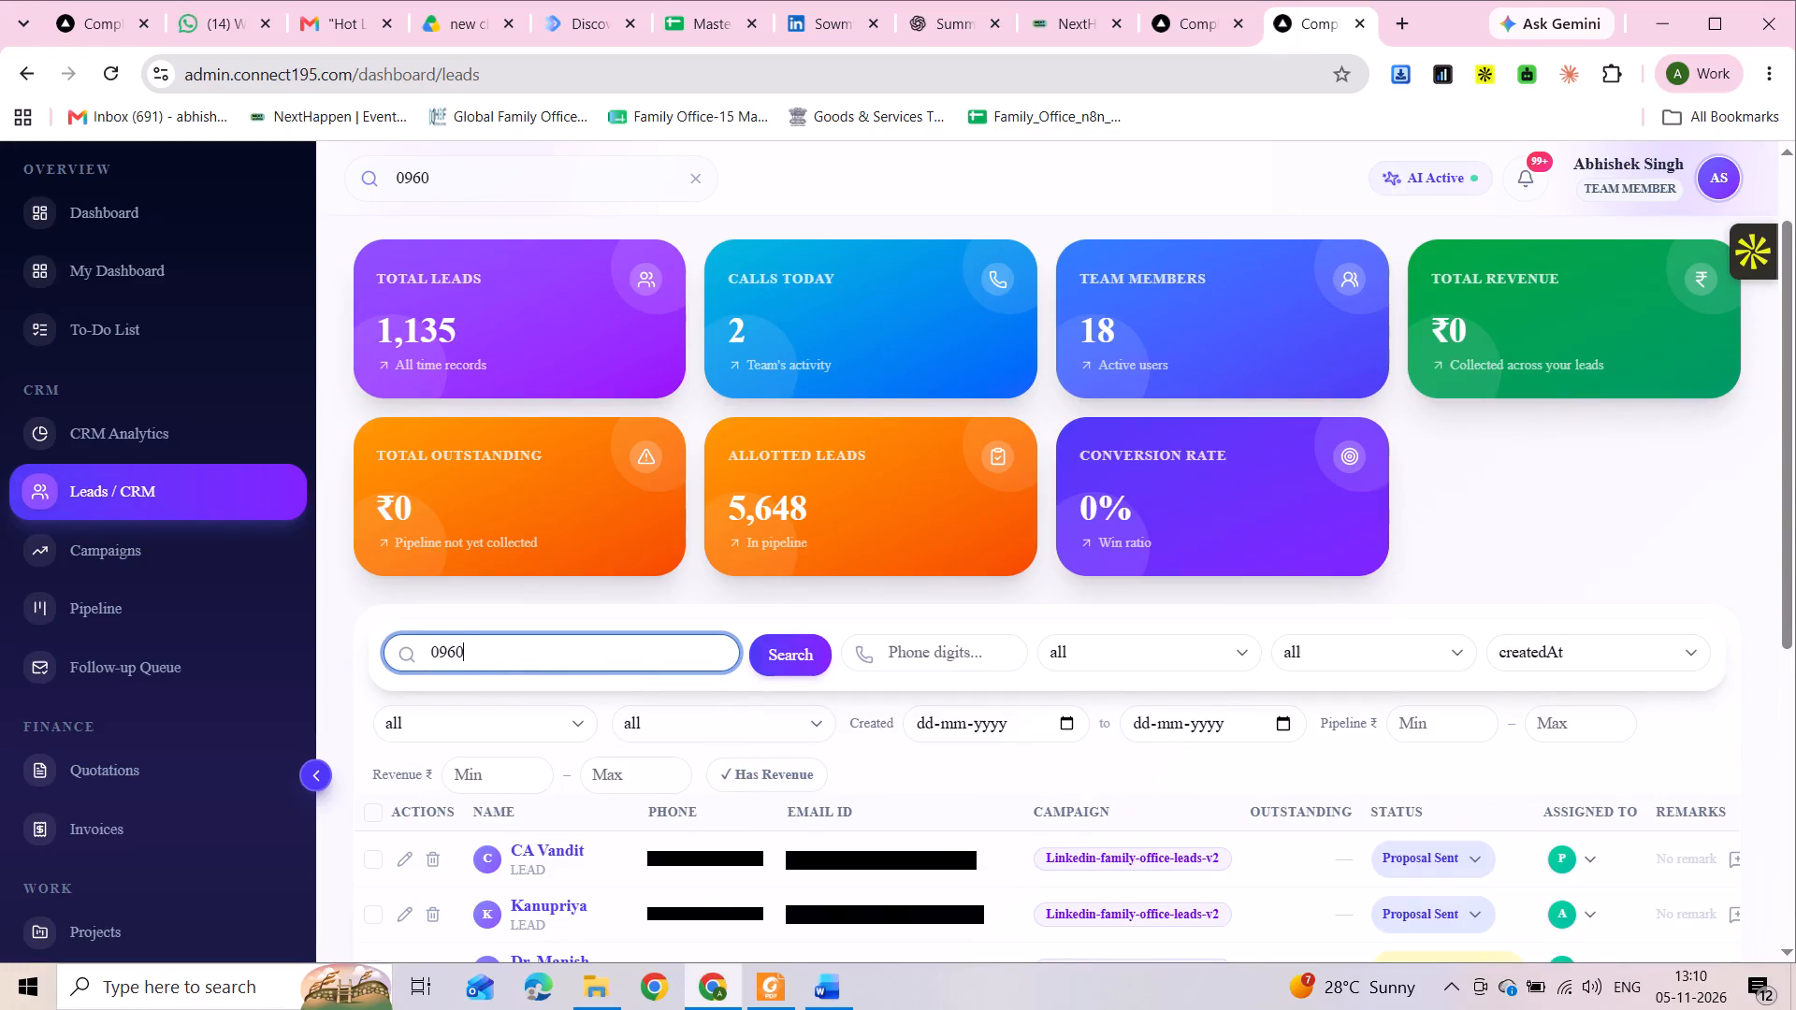
scroll(698, 703, down, 3)
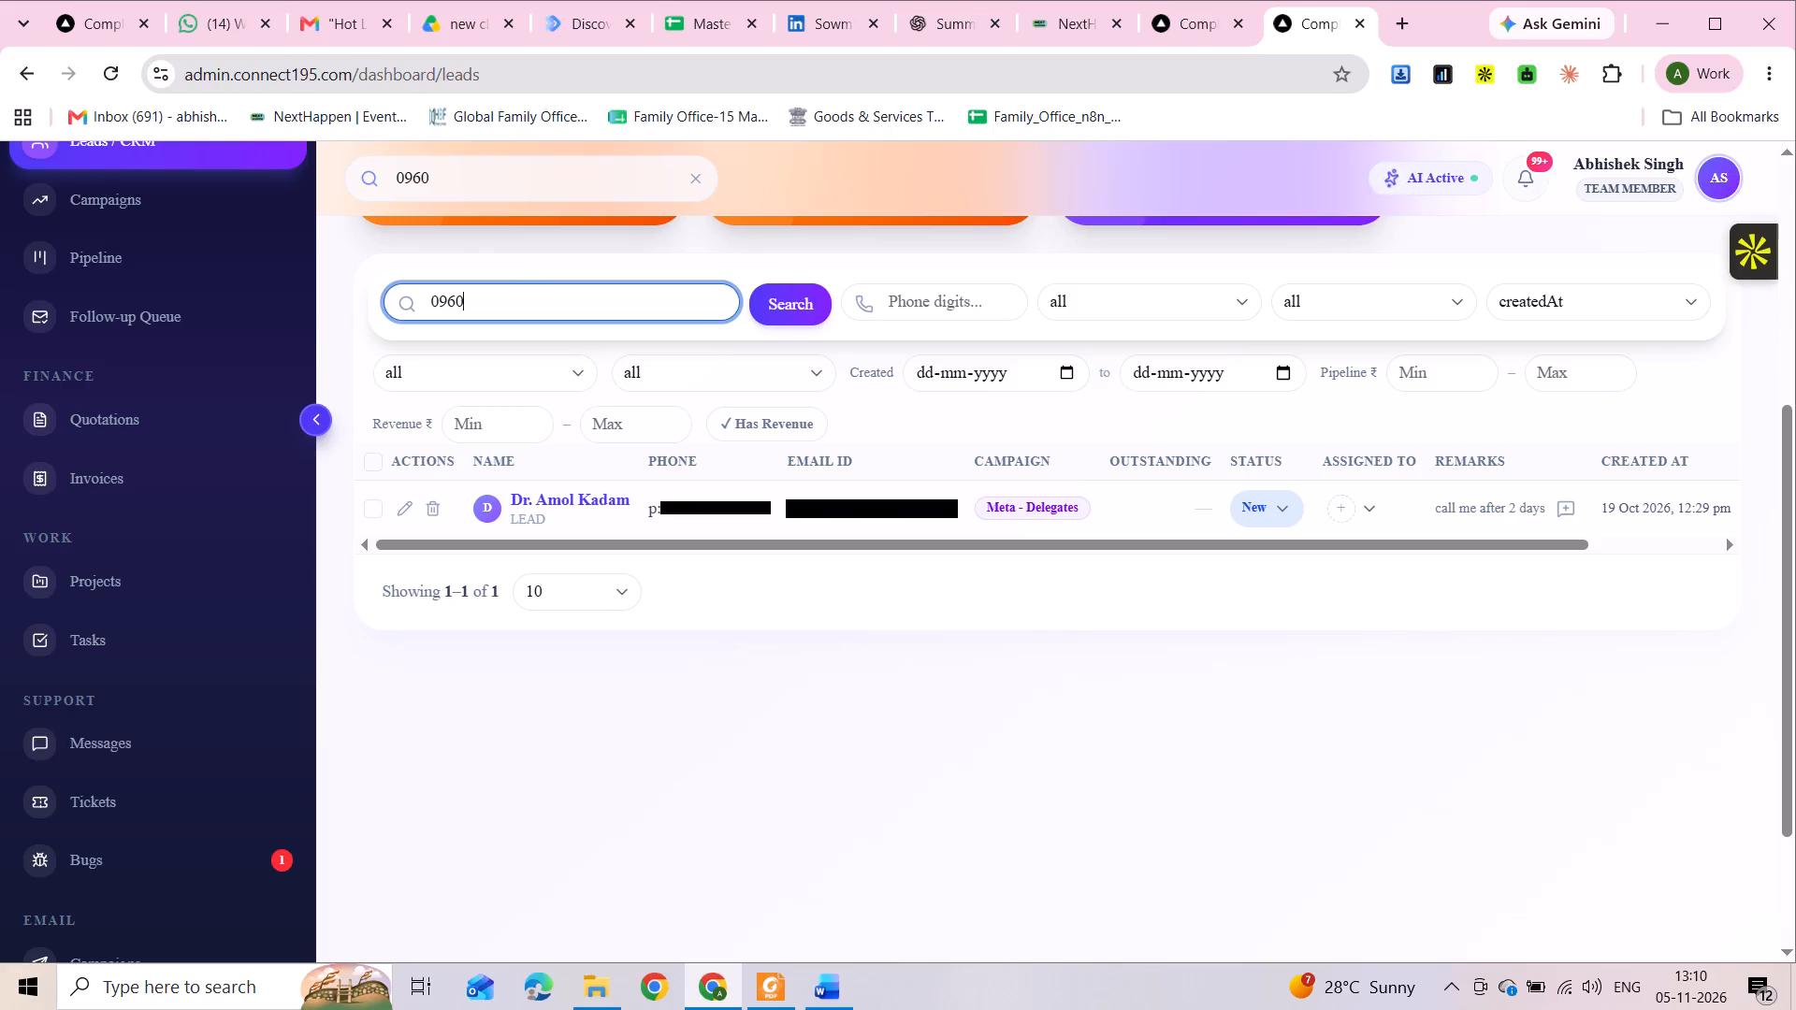
Clear the general lead search and filter the leads by phone digits 0960 instead.
key(BackSpace)
key(BackSpace)
key(BackSpace)
key(BackSpace)
key(BackSpace)
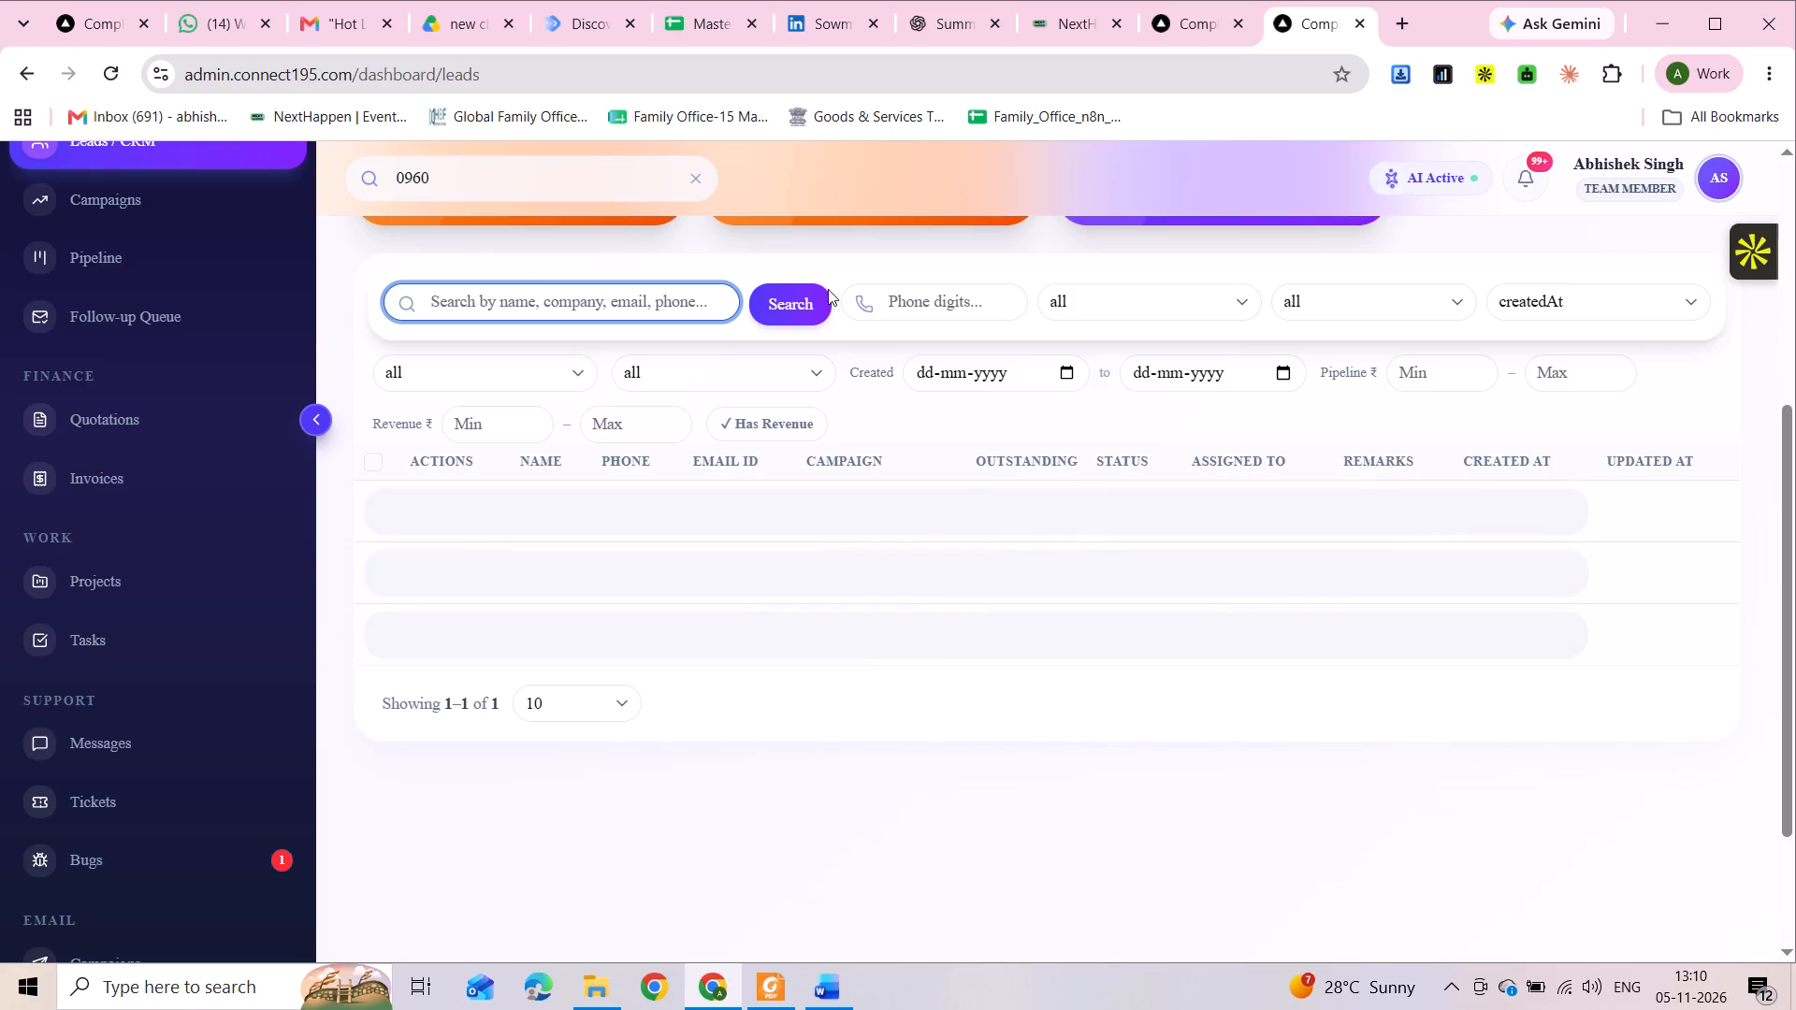
click(910, 300)
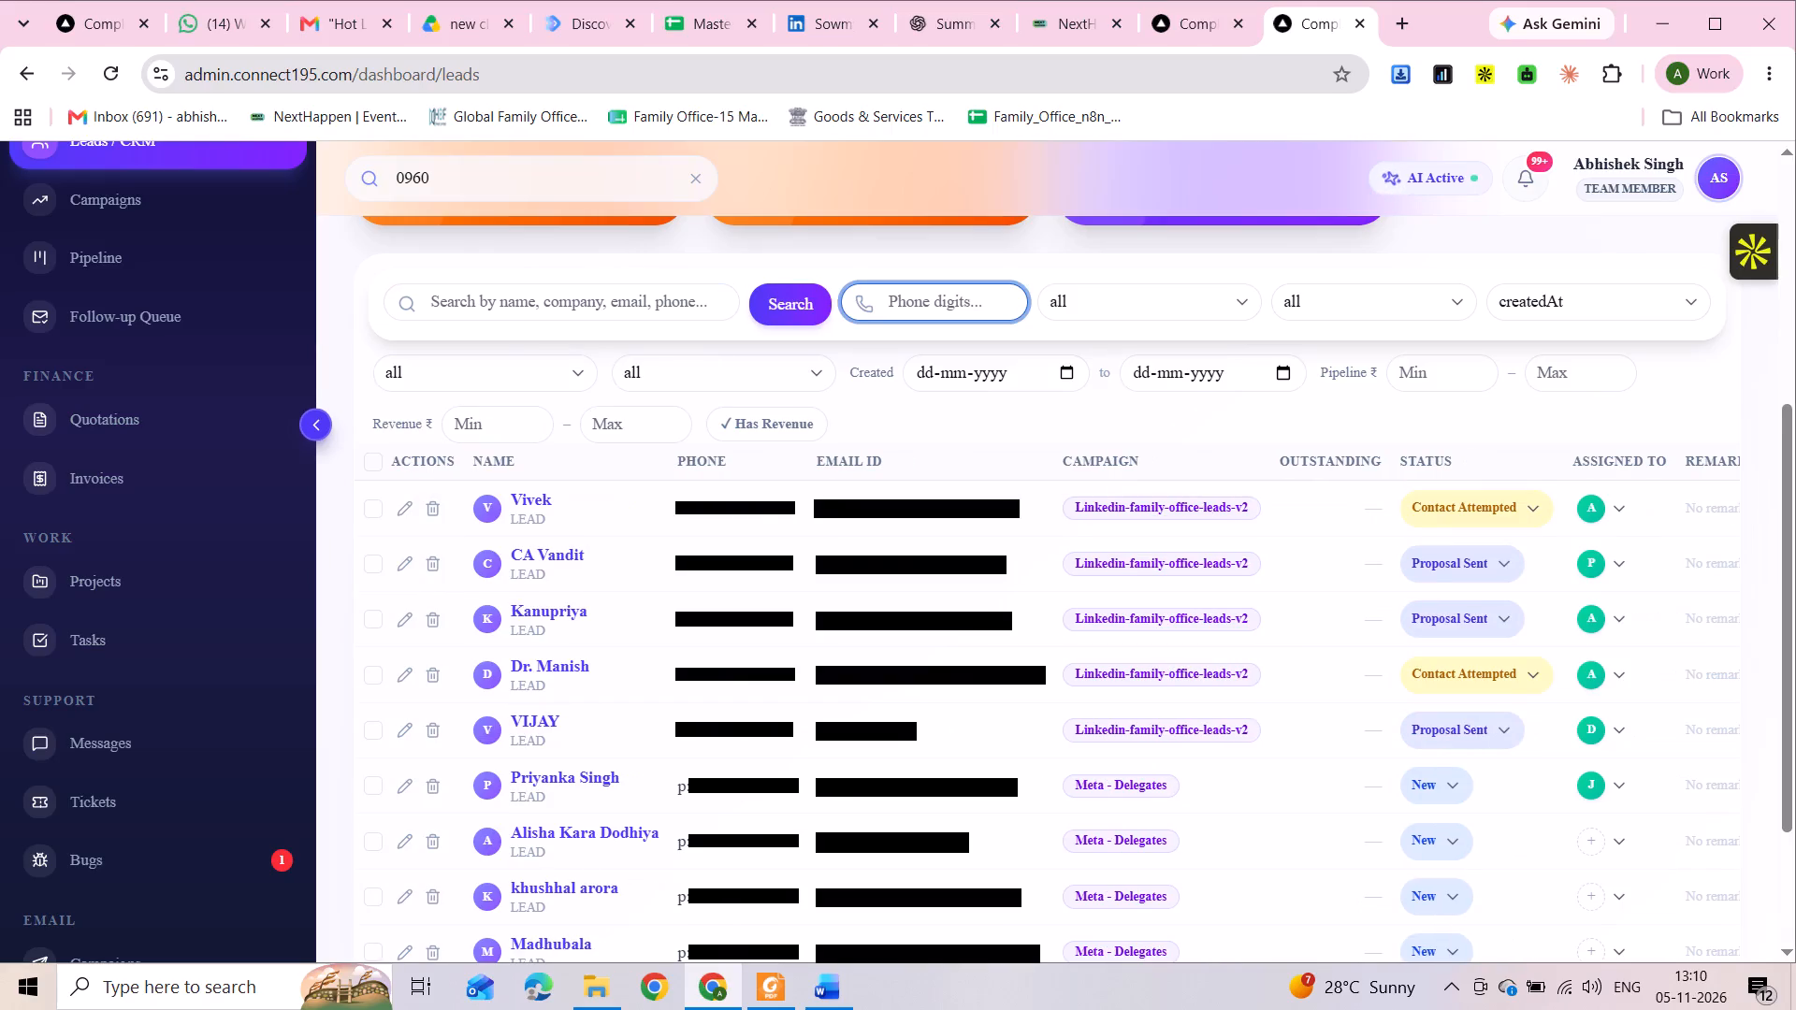
text(0960)
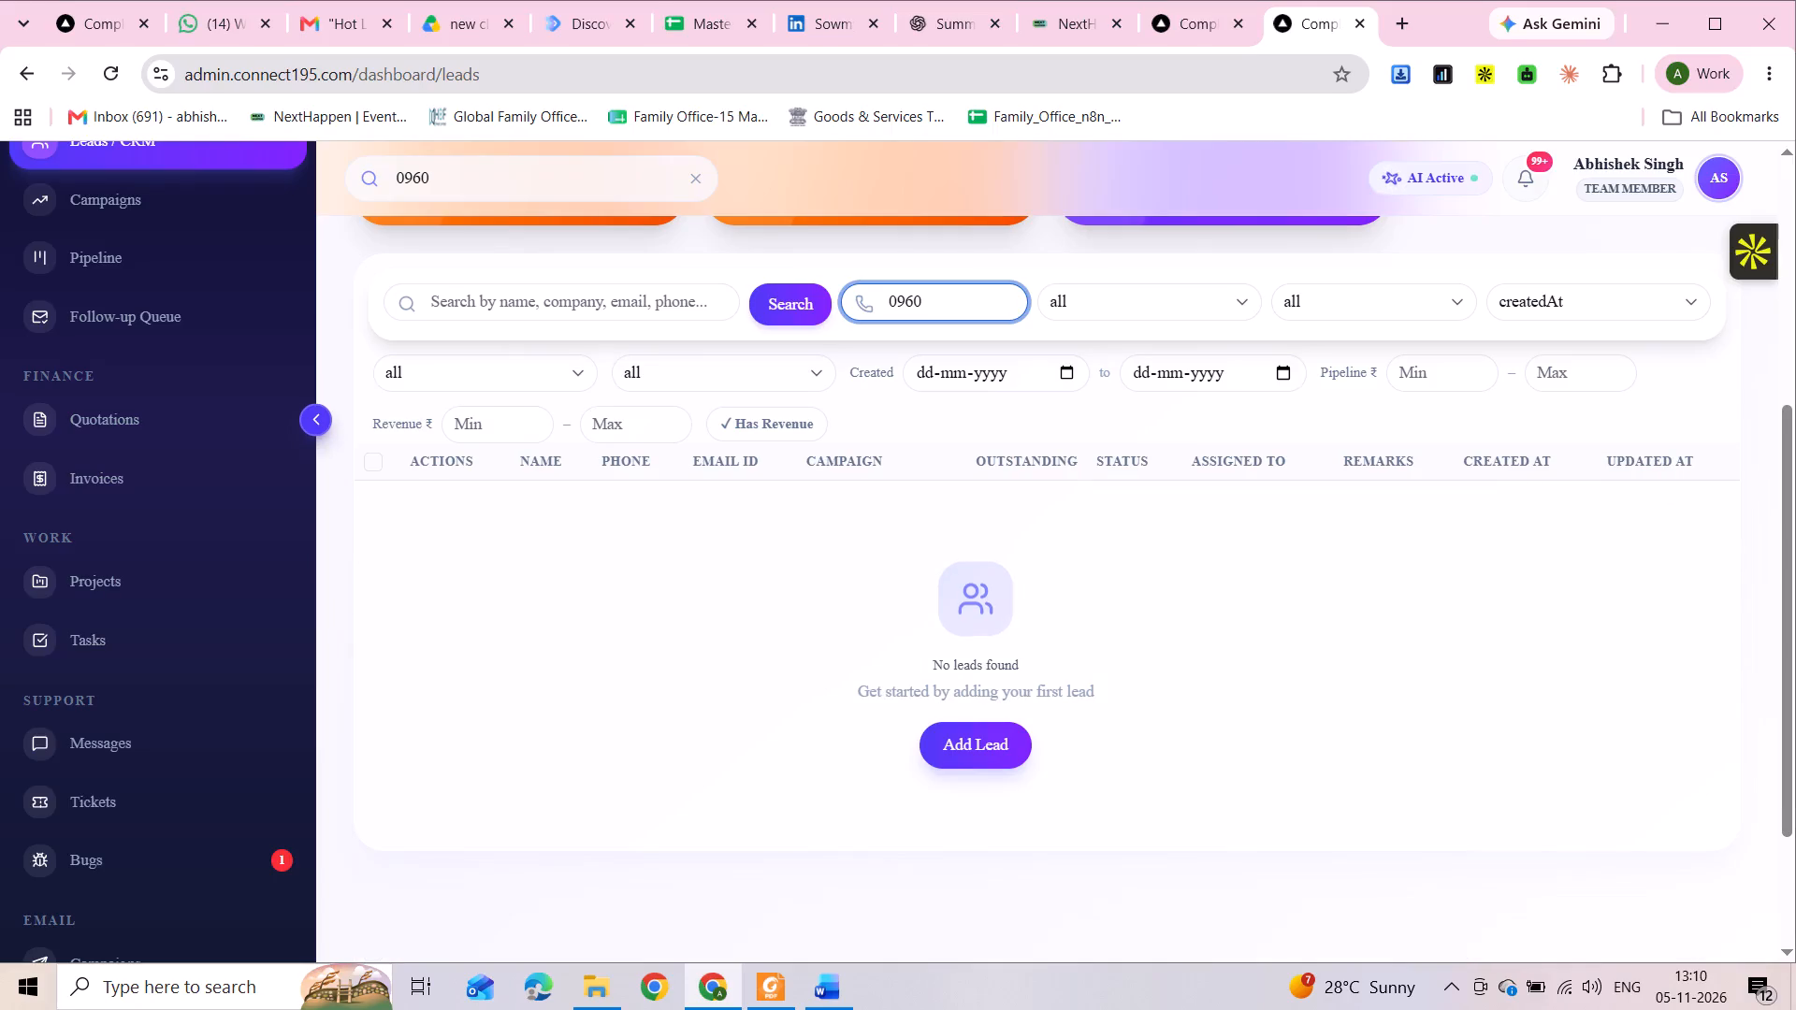
Clear the phone digits filter to list all leads again.
click(932, 302)
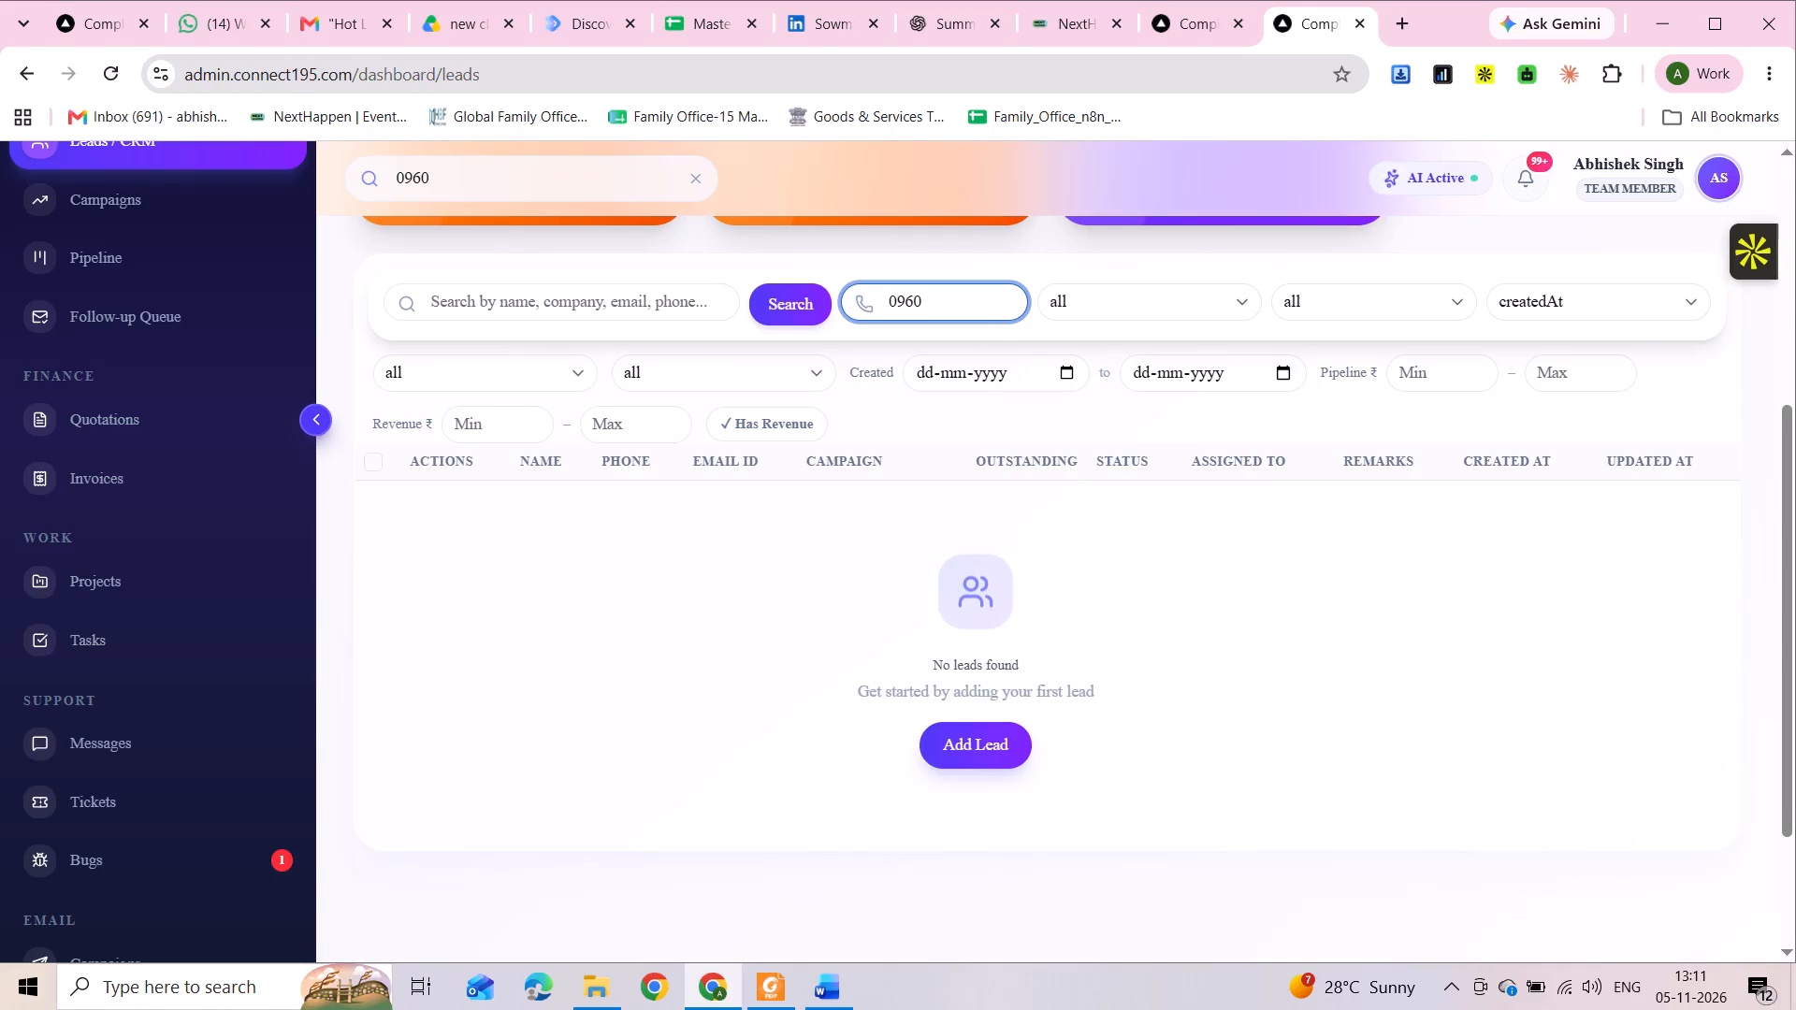
click(881, 295)
click(875, 295)
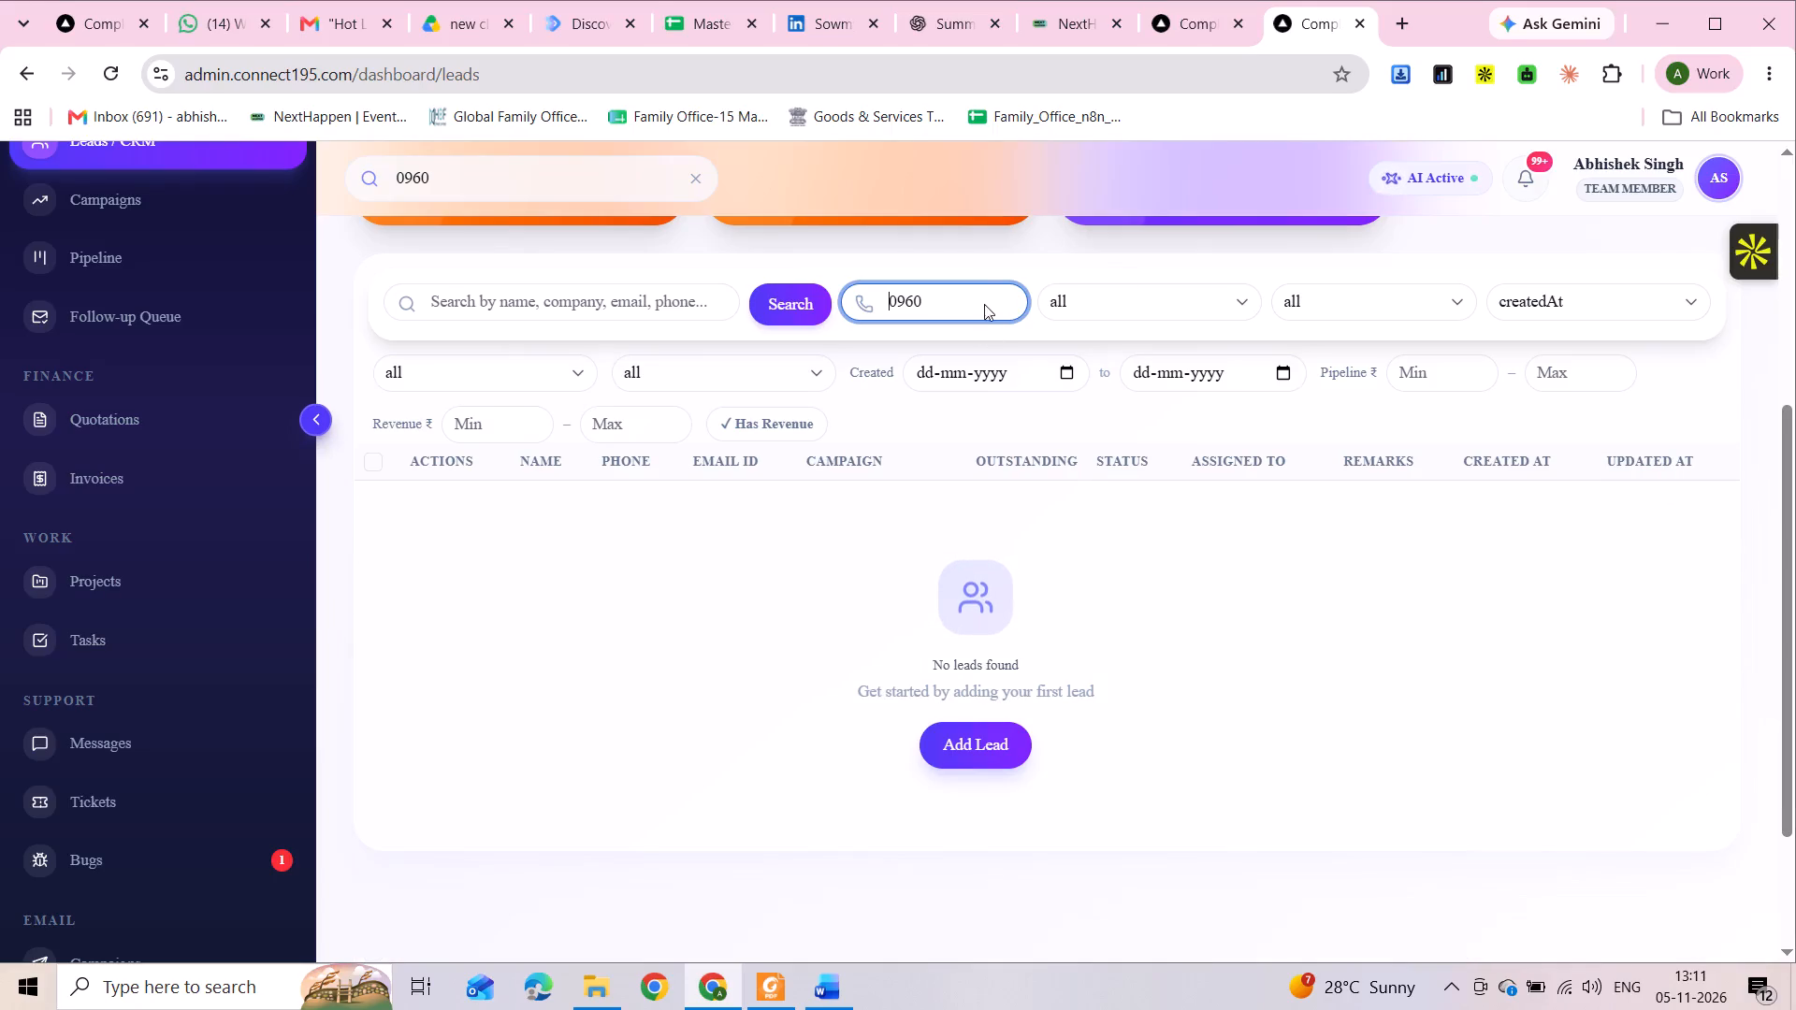
drag(827, 265, 1044, 323)
key(BackSpace)
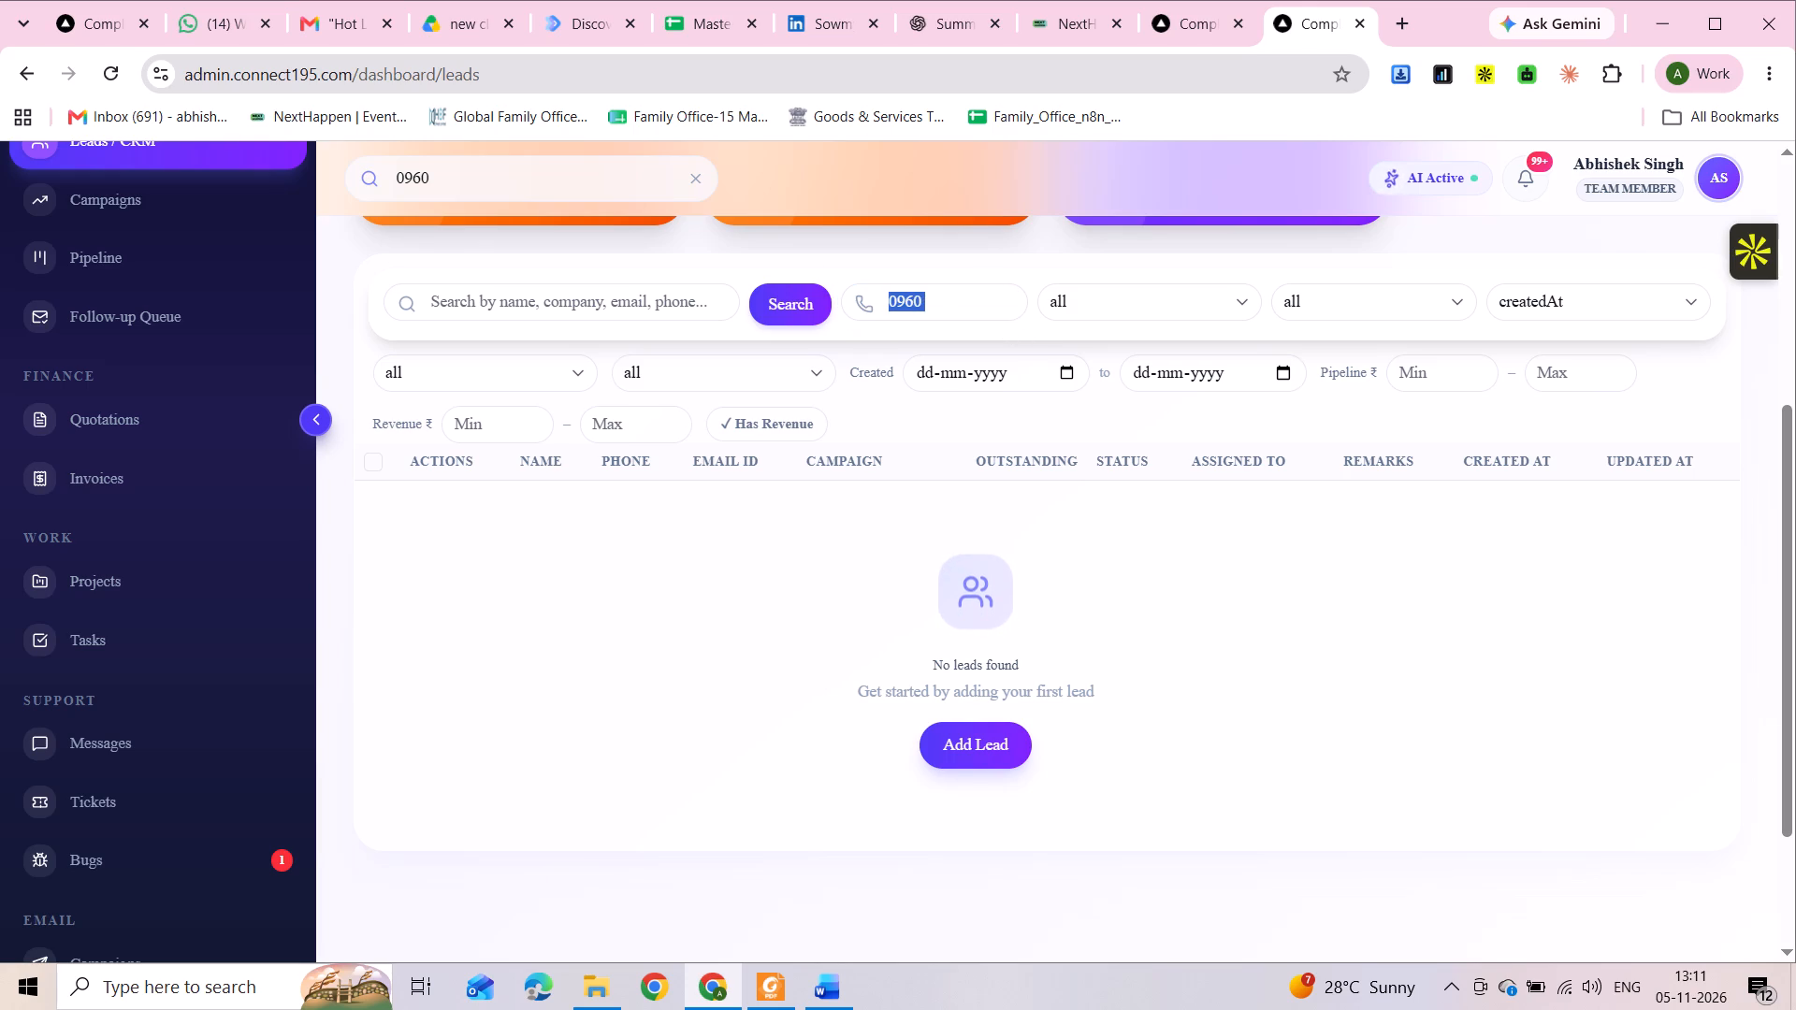
click(972, 307)
key(BackSpace)
key(BackSpace)
key(BackSpace)
key(BackSpace)
key(BackSpace)
key(BackSpace)
key(BackSpace)
key(BackSpace)
key(BackSpace)
key(BackSpace)
key(BackSpace)
key(BackSpace)
key(BackSpace)
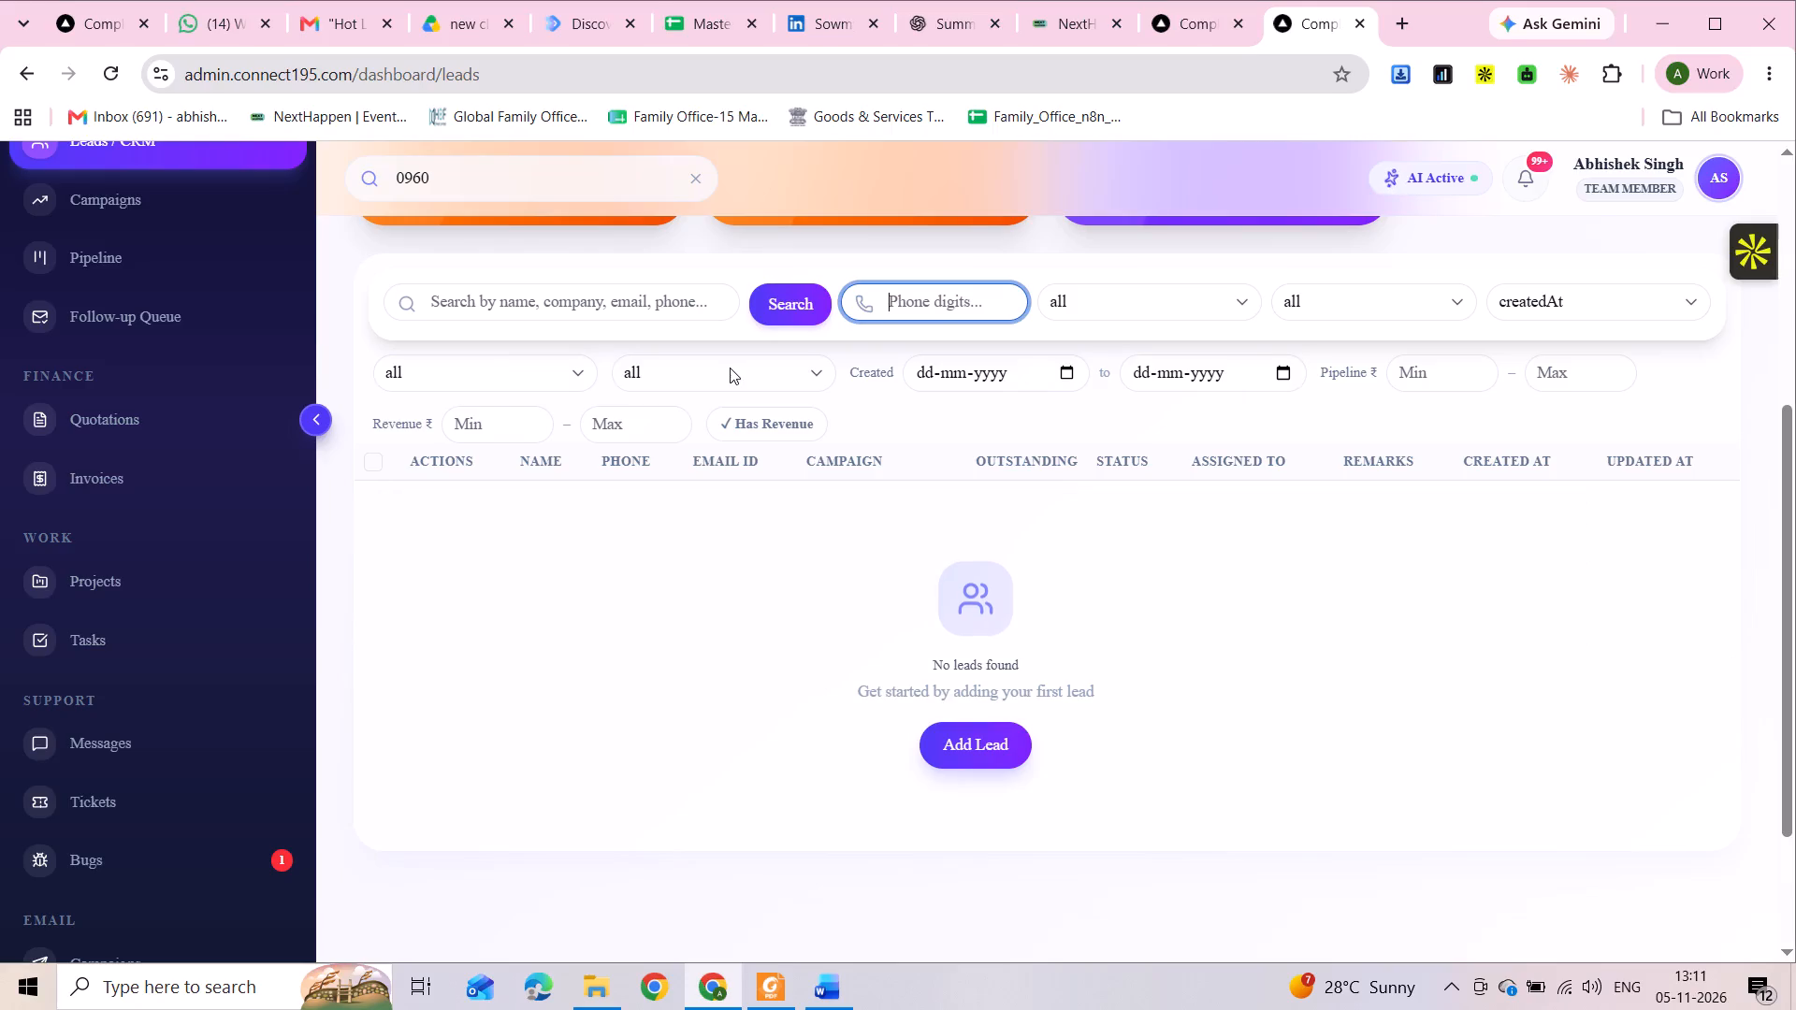
click(630, 303)
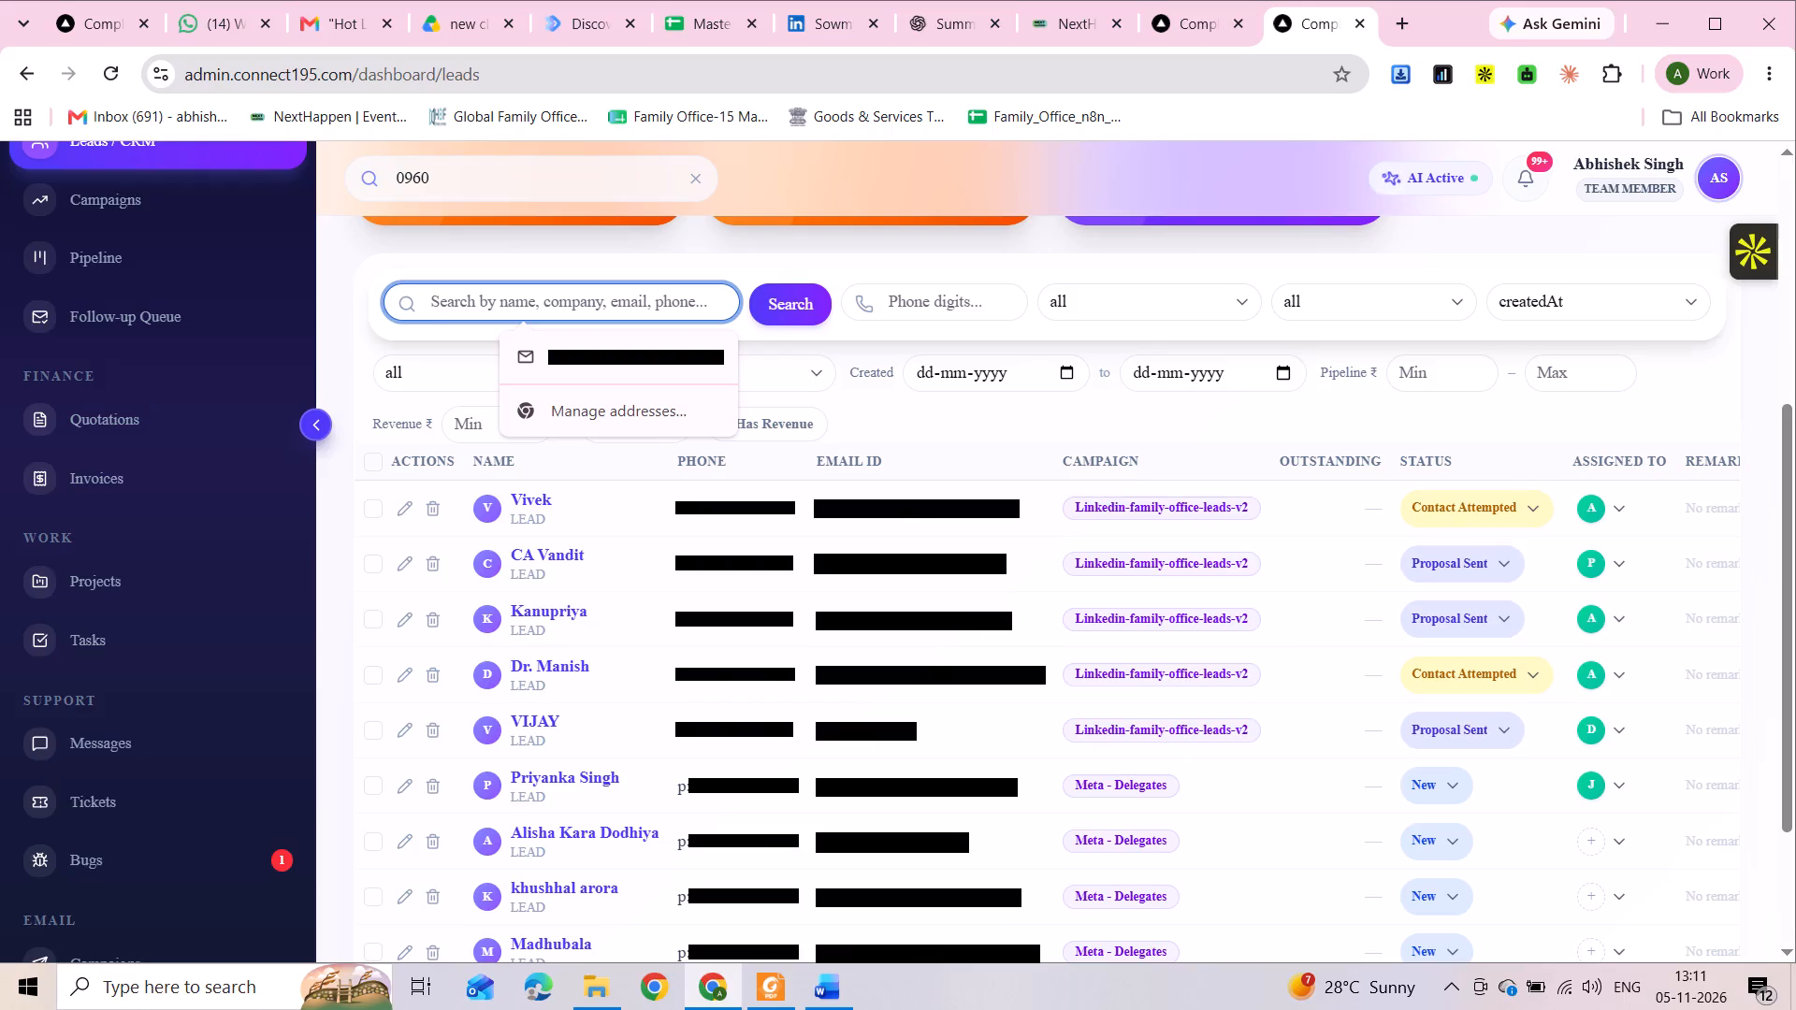
Open the Data by Dhiraj Zoho campaign from the campaigns list and look through the first page of its leads.
scroll(253, 213, up, 7)
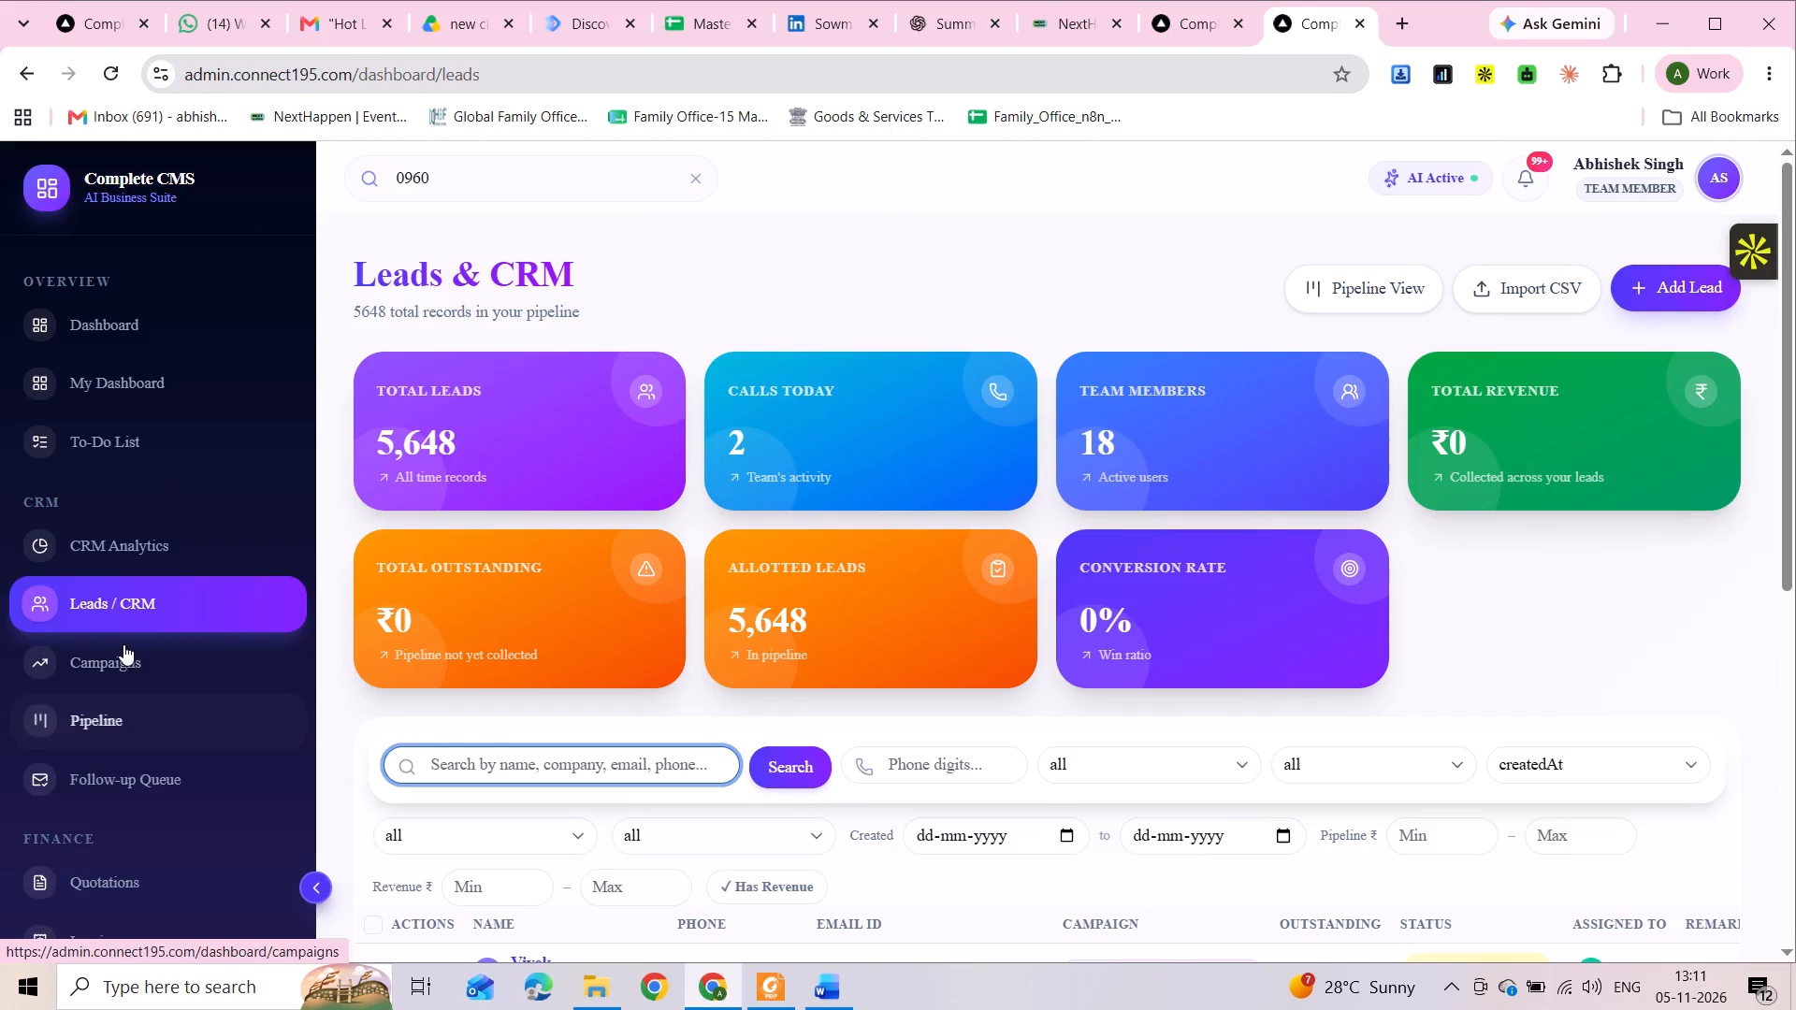
click(123, 644)
click(106, 673)
scroll(775, 929, down, 2)
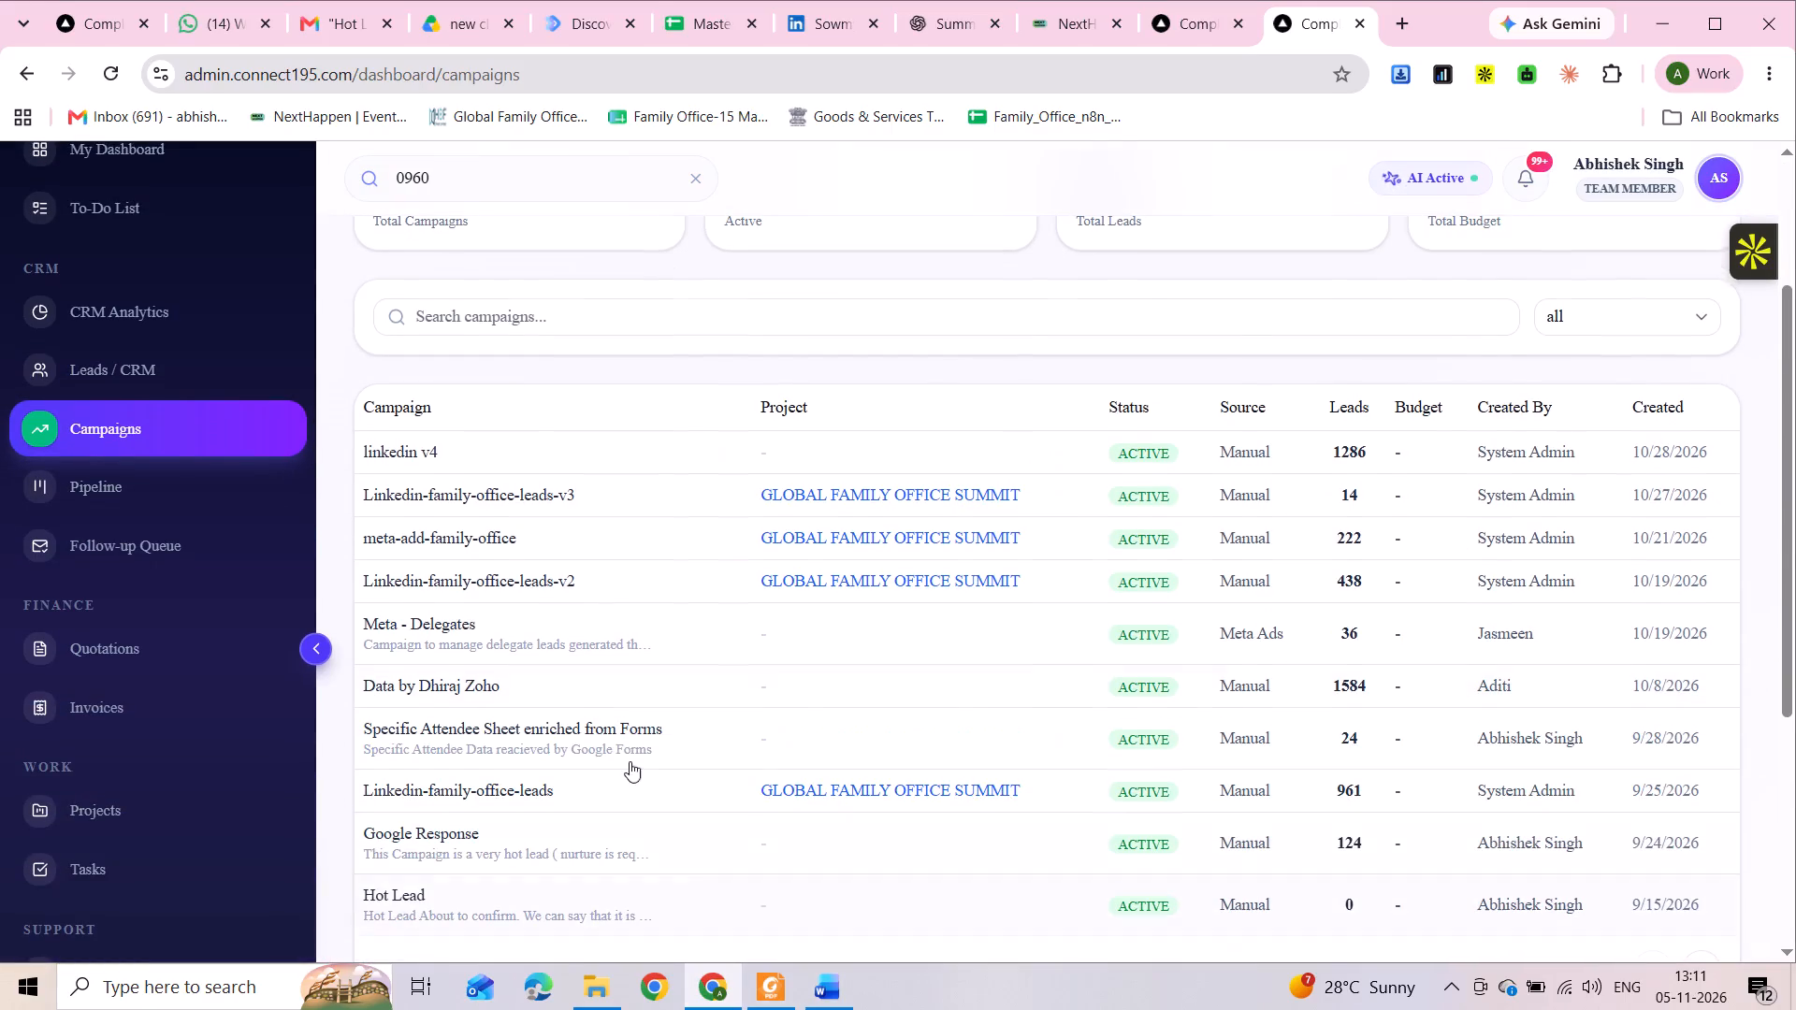
double_click(425, 694)
scroll(425, 694, down, 5)
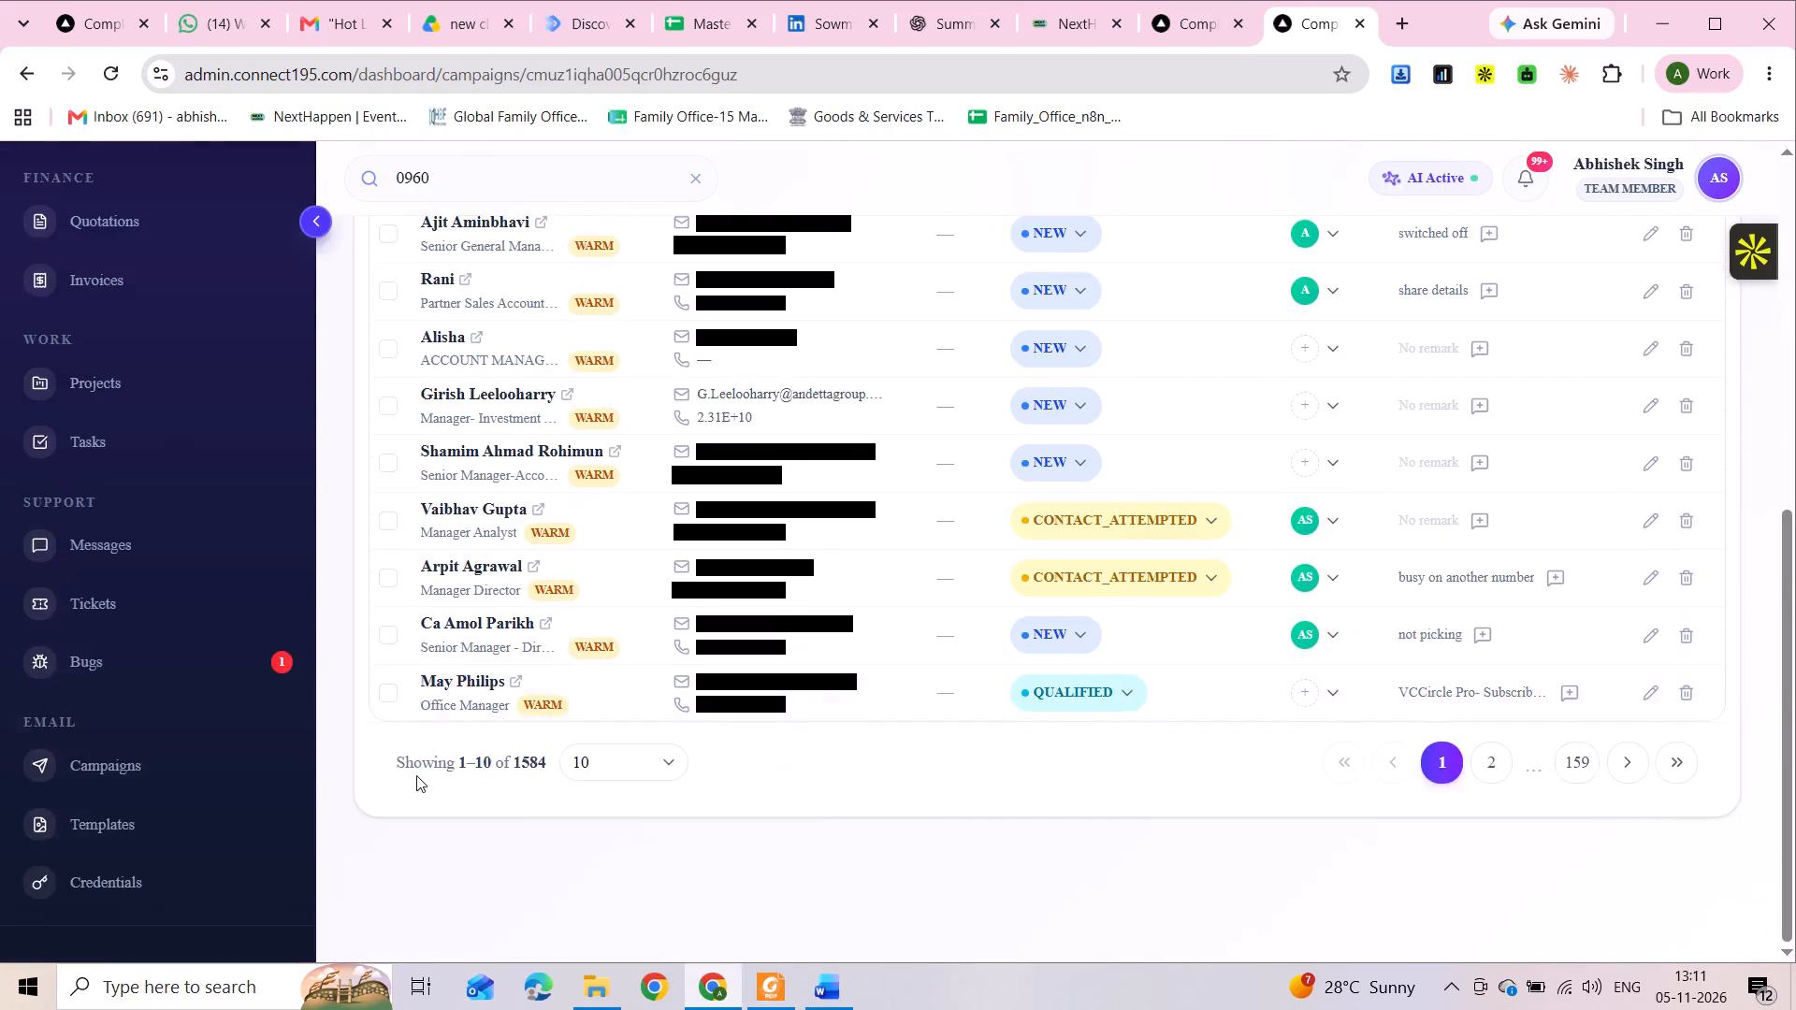
scroll(416, 775, up, 3)
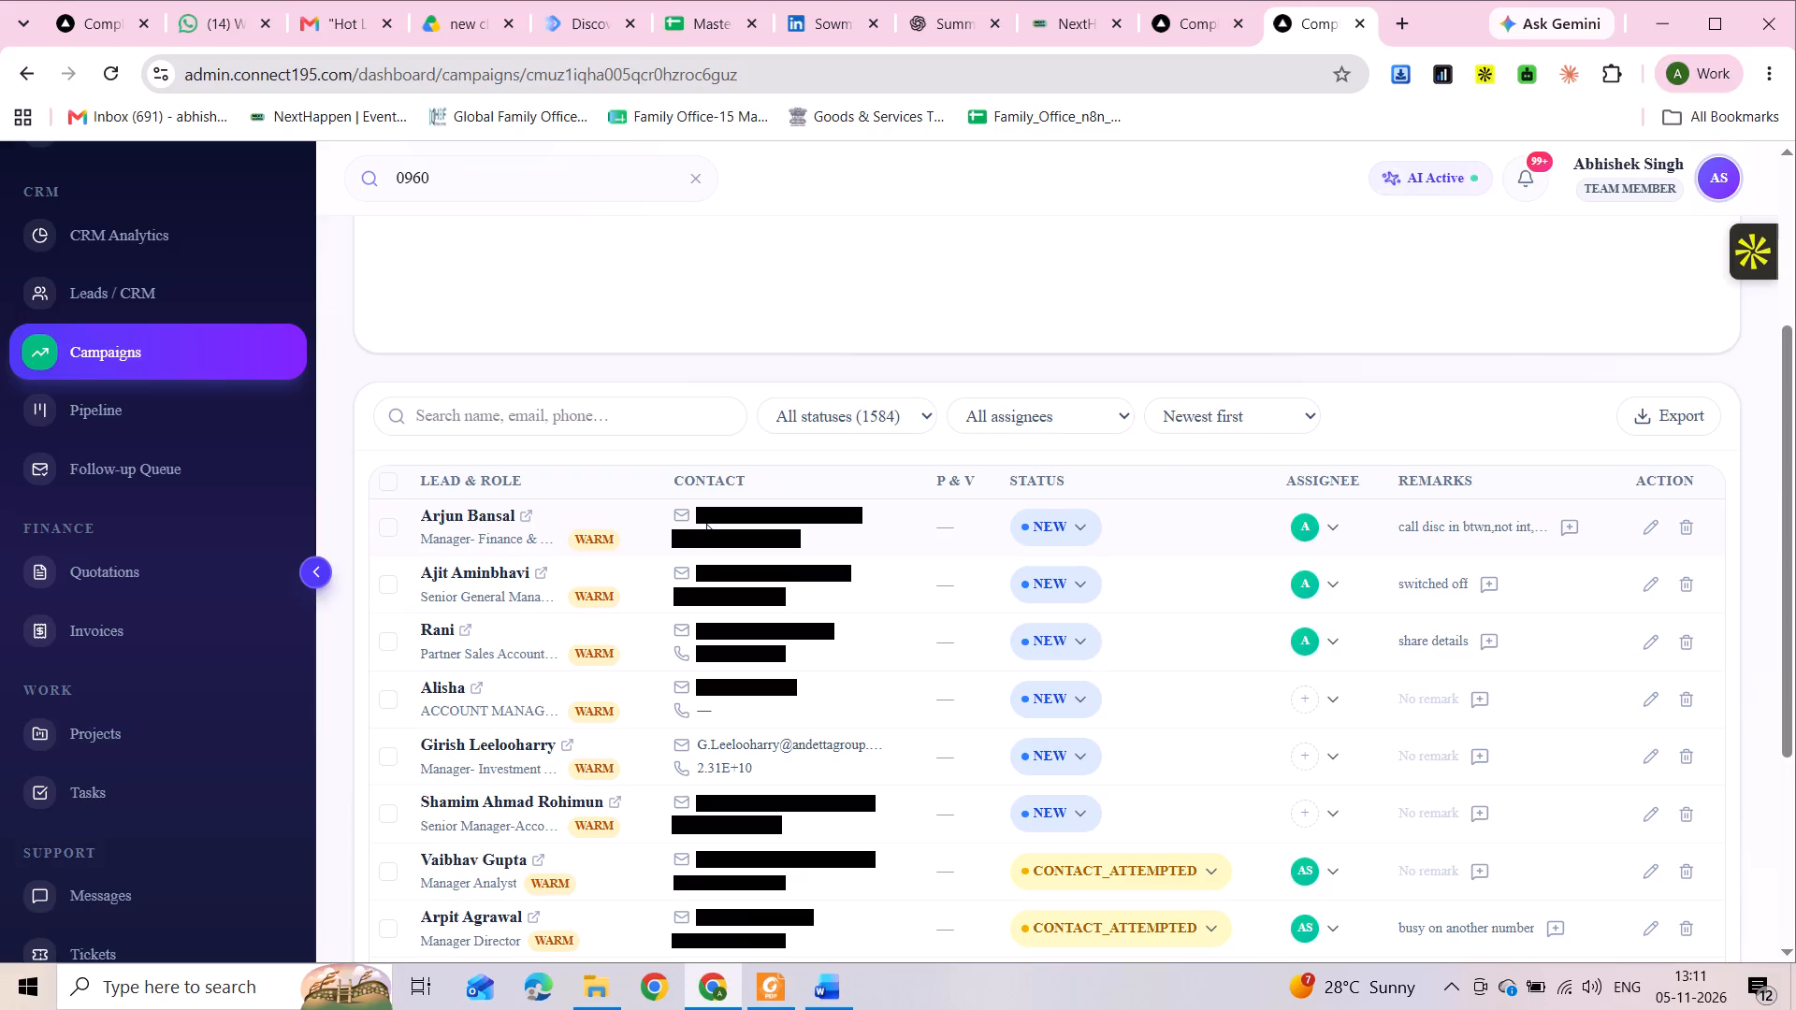
scroll(673, 658, up, 4)
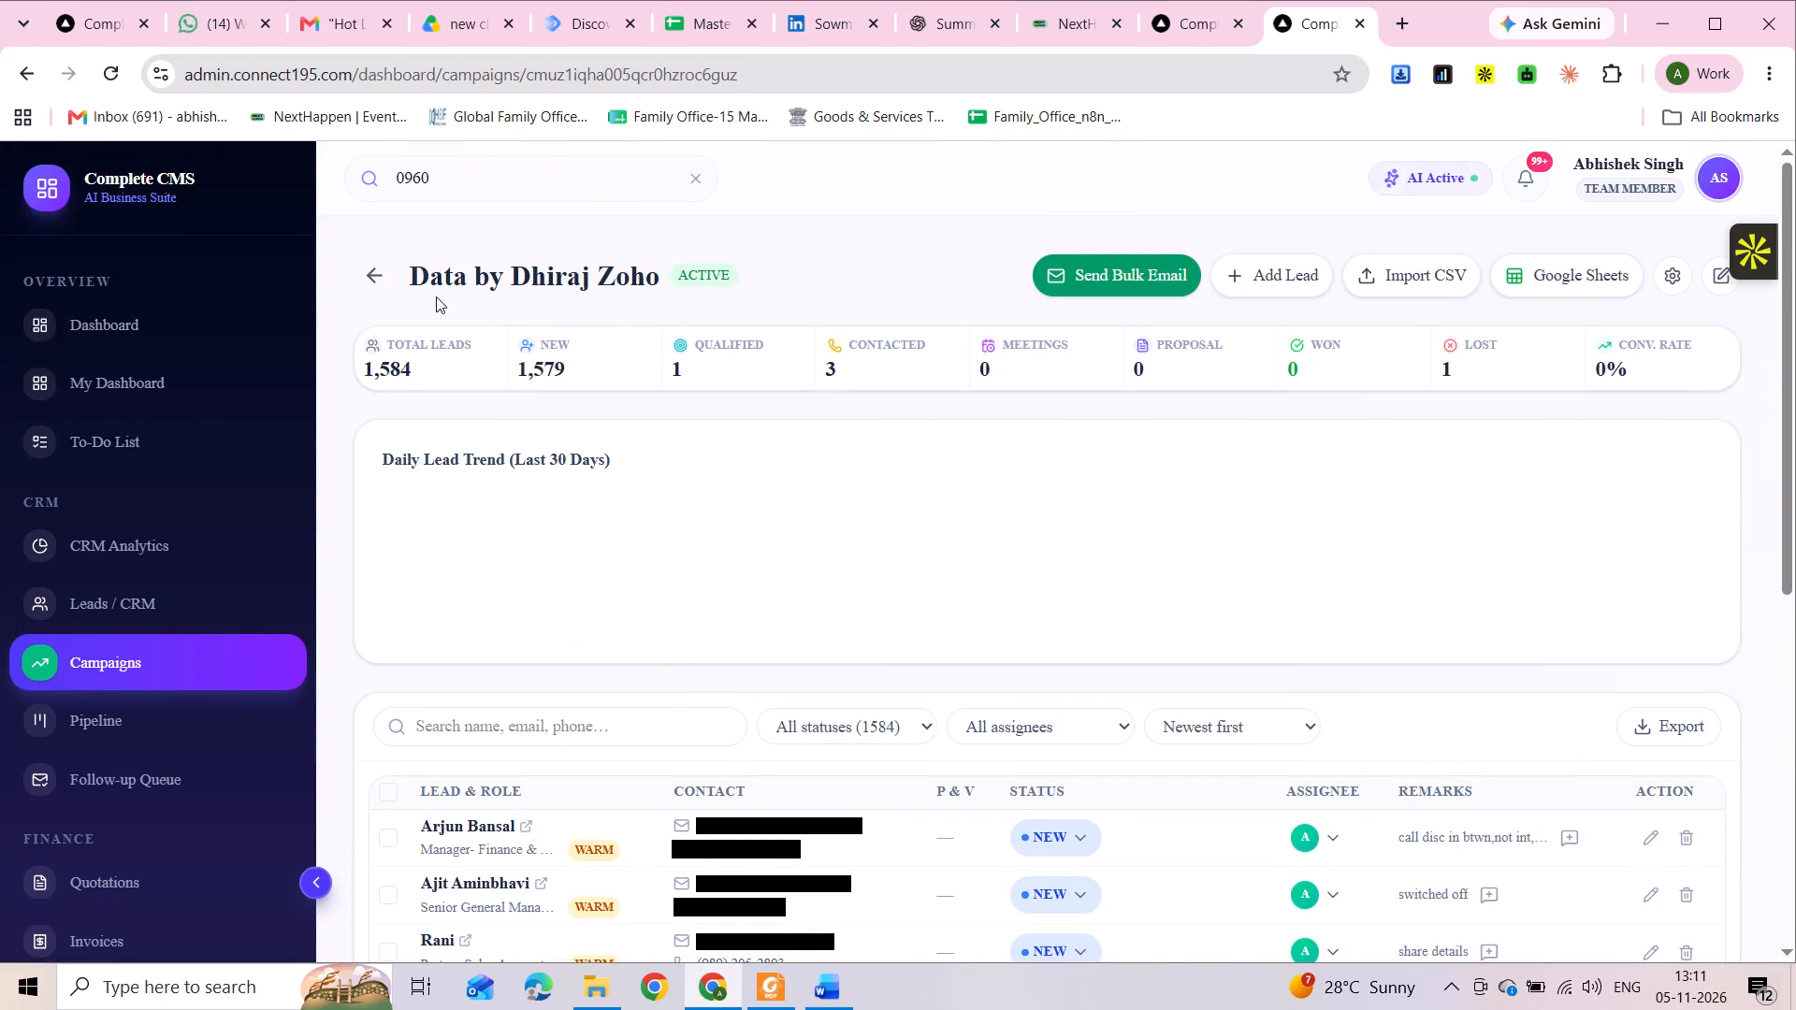
scroll(721, 430, down, 2)
scroll(789, 596, down, 3)
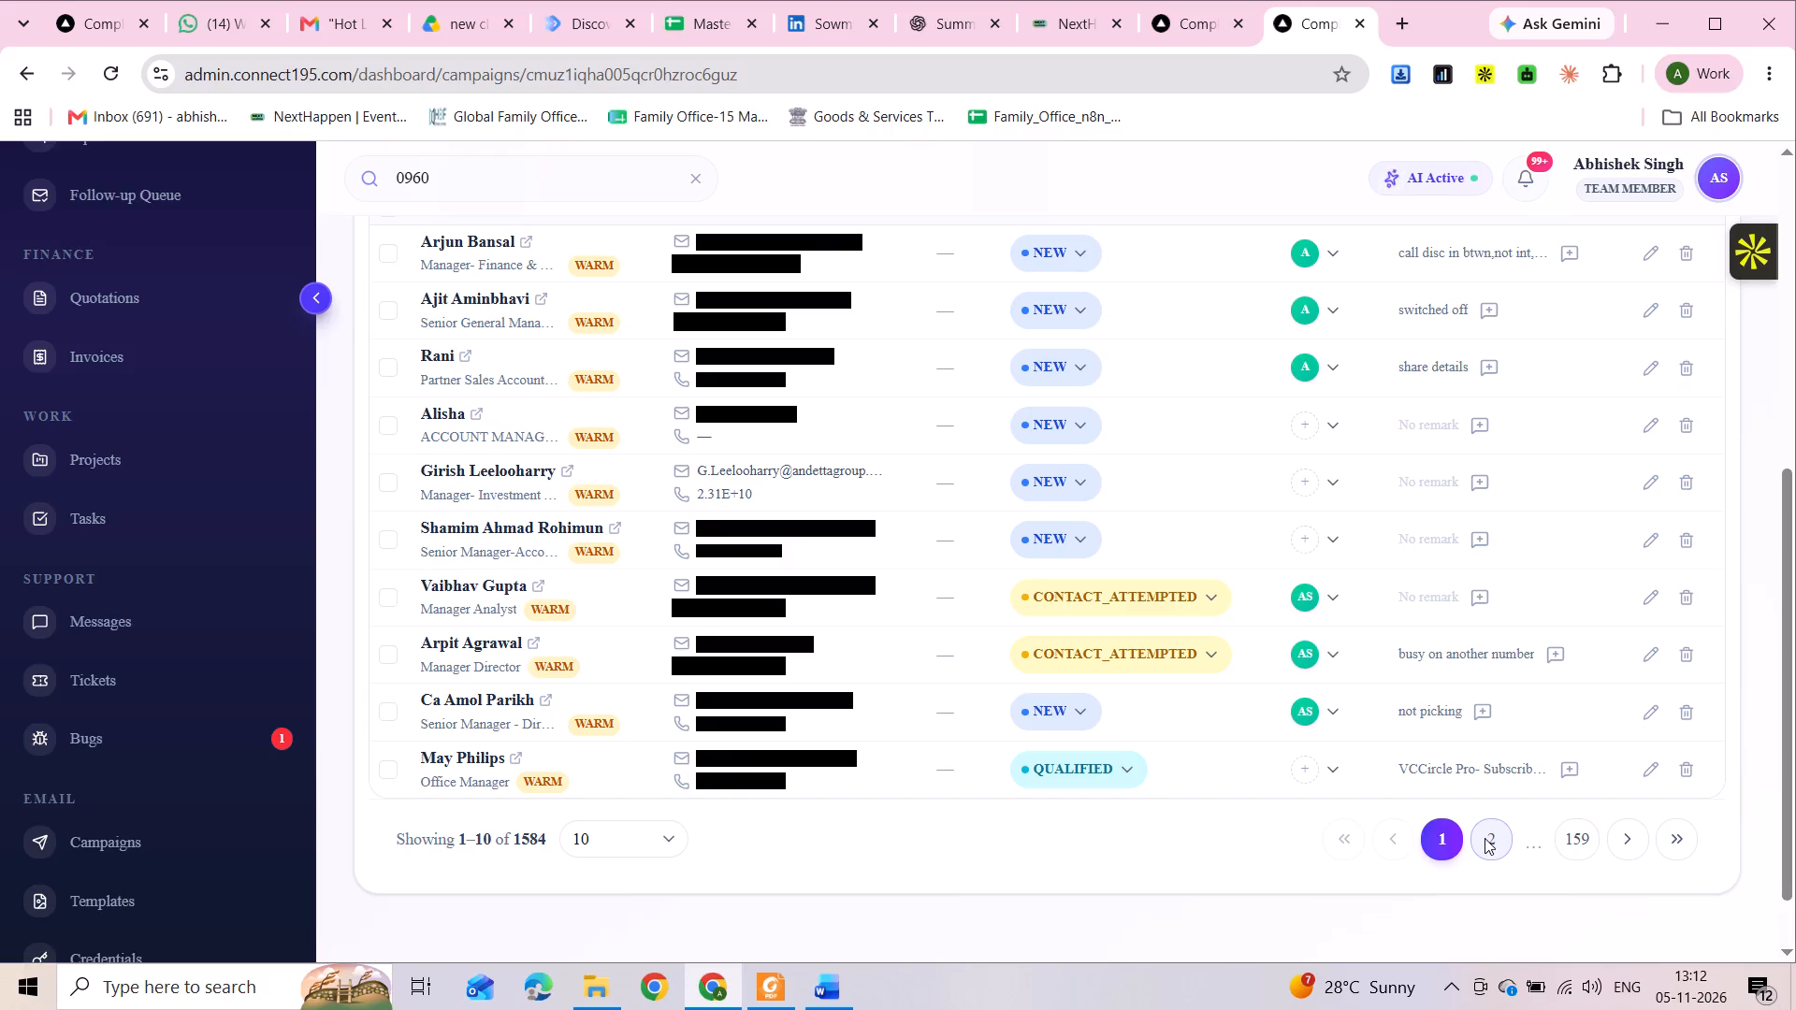
Compare the first and second pages of the campaign's lead list, checking contacts, statuses and remarks.
click(1485, 838)
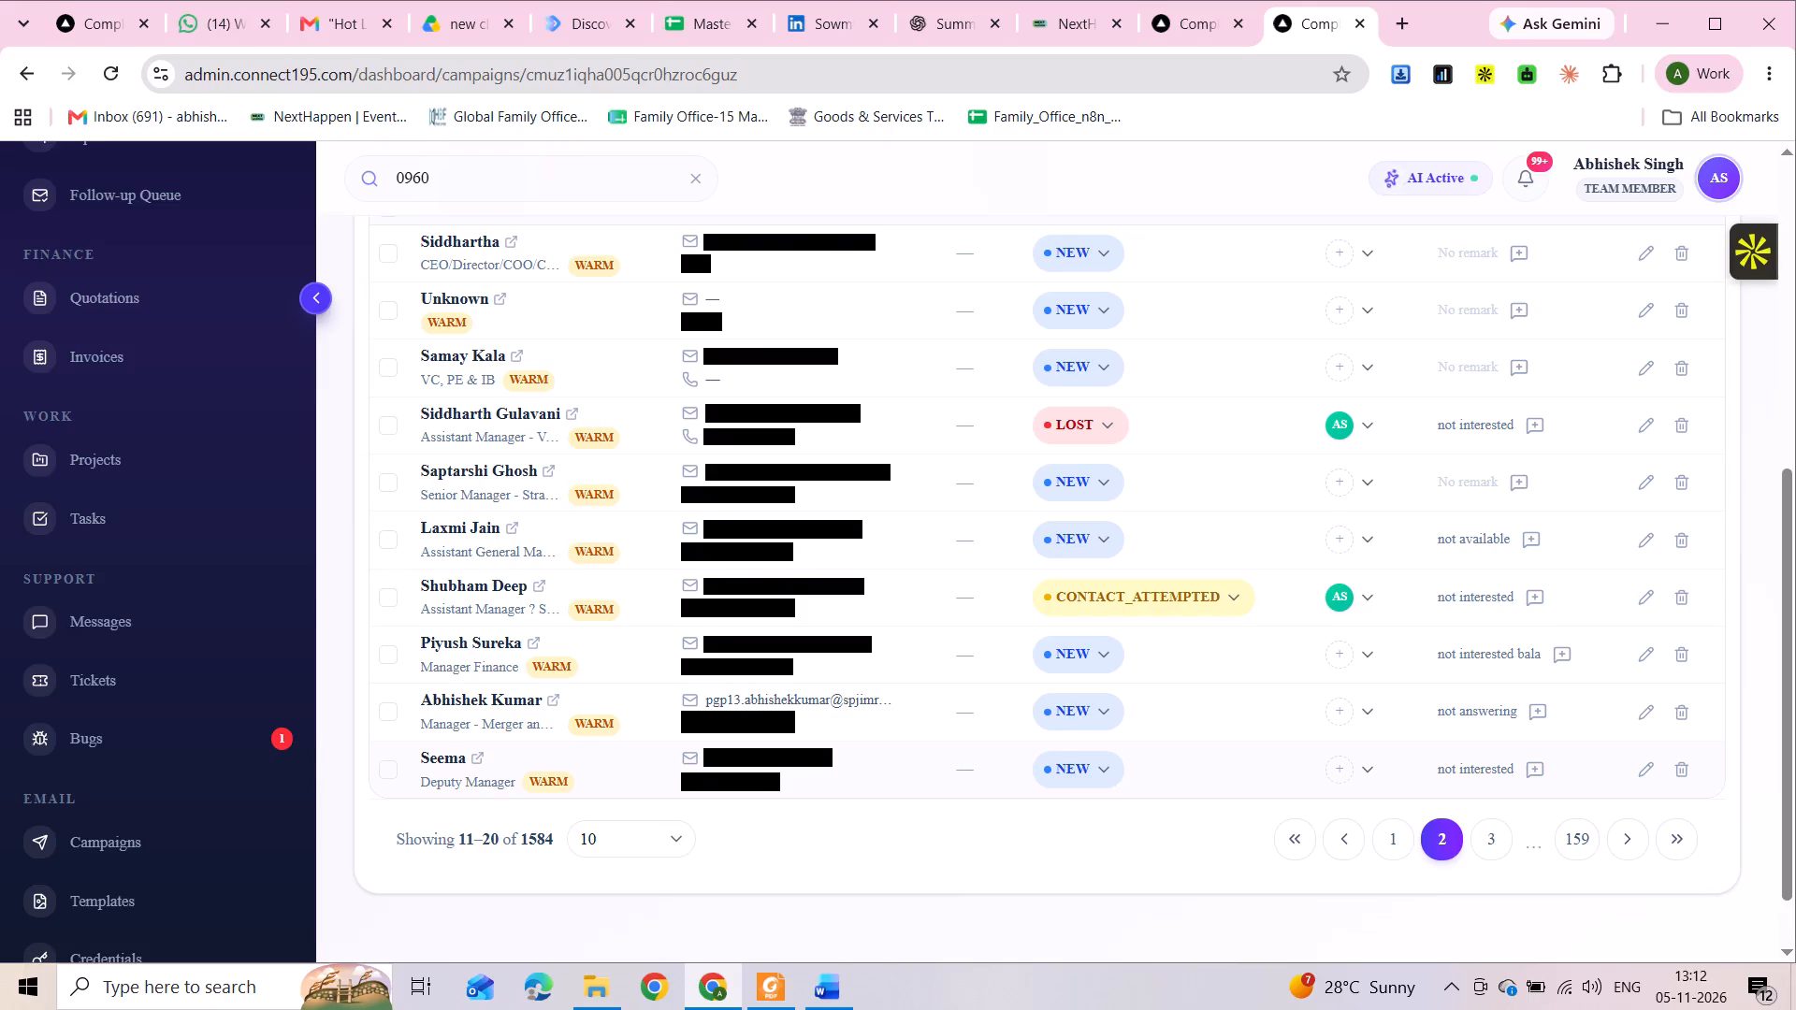
scroll(709, 795, up, 2)
scroll(709, 805, down, 2)
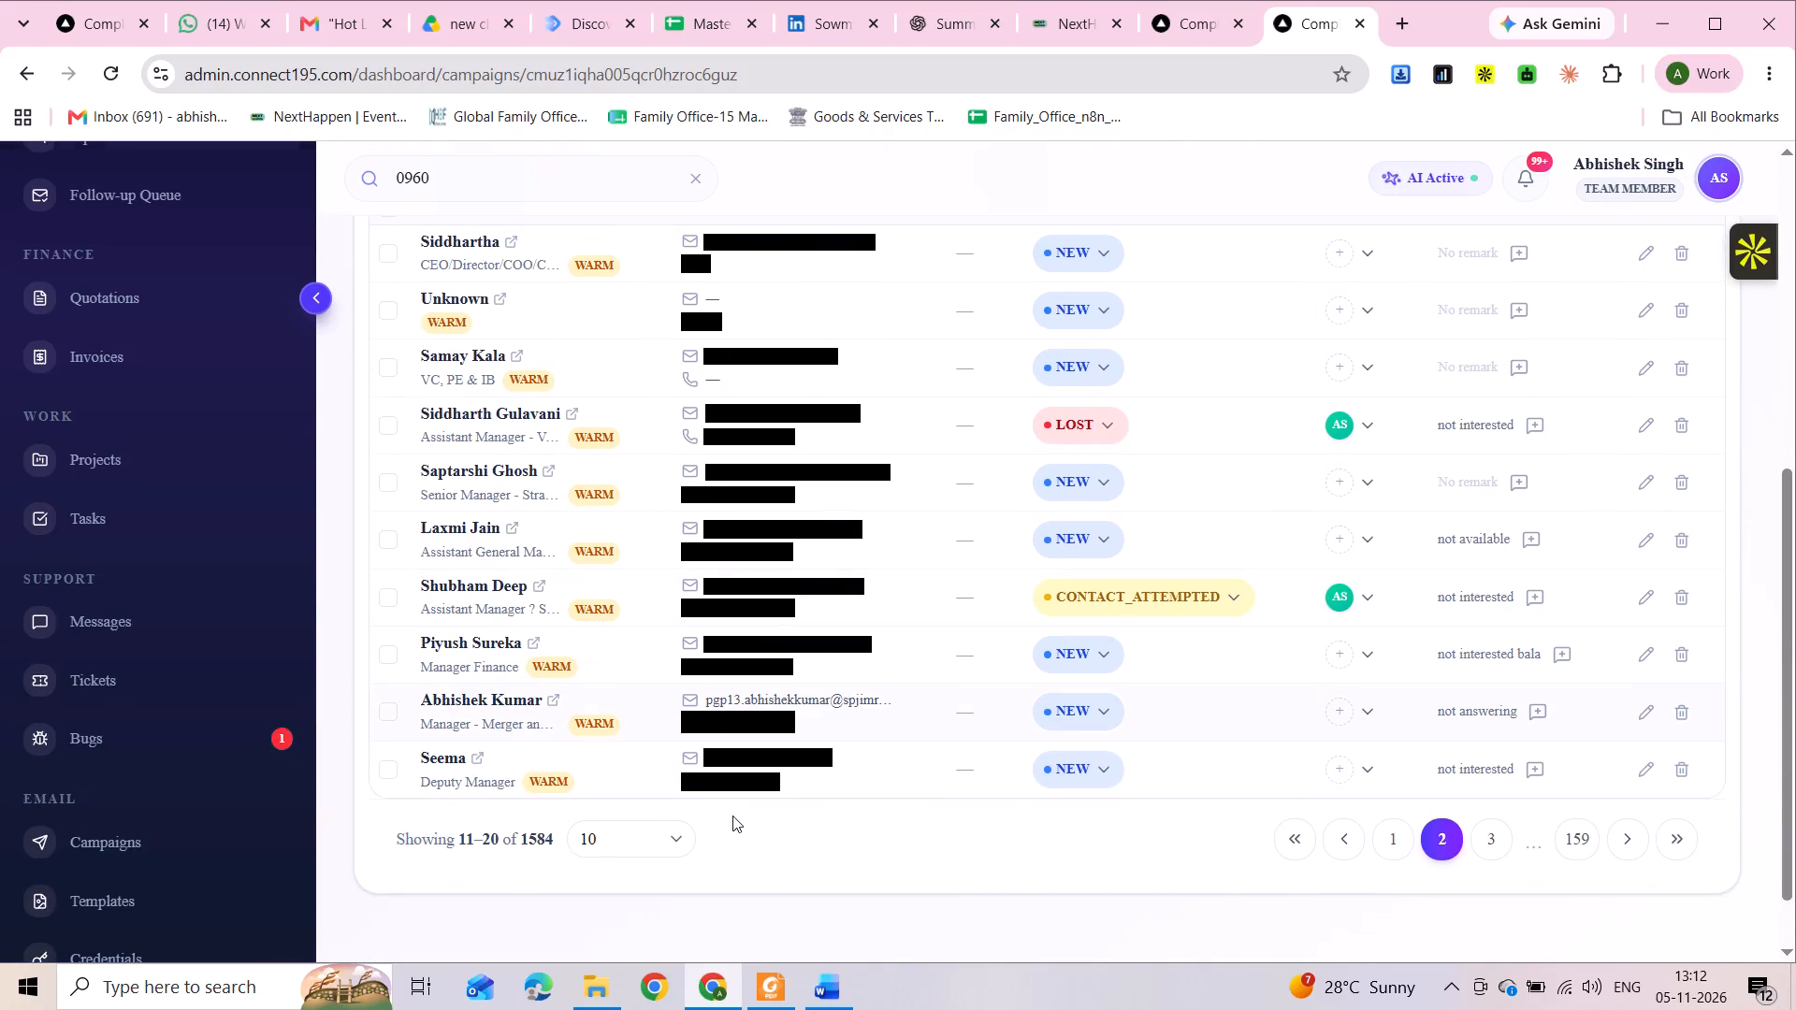
double_click(1384, 848)
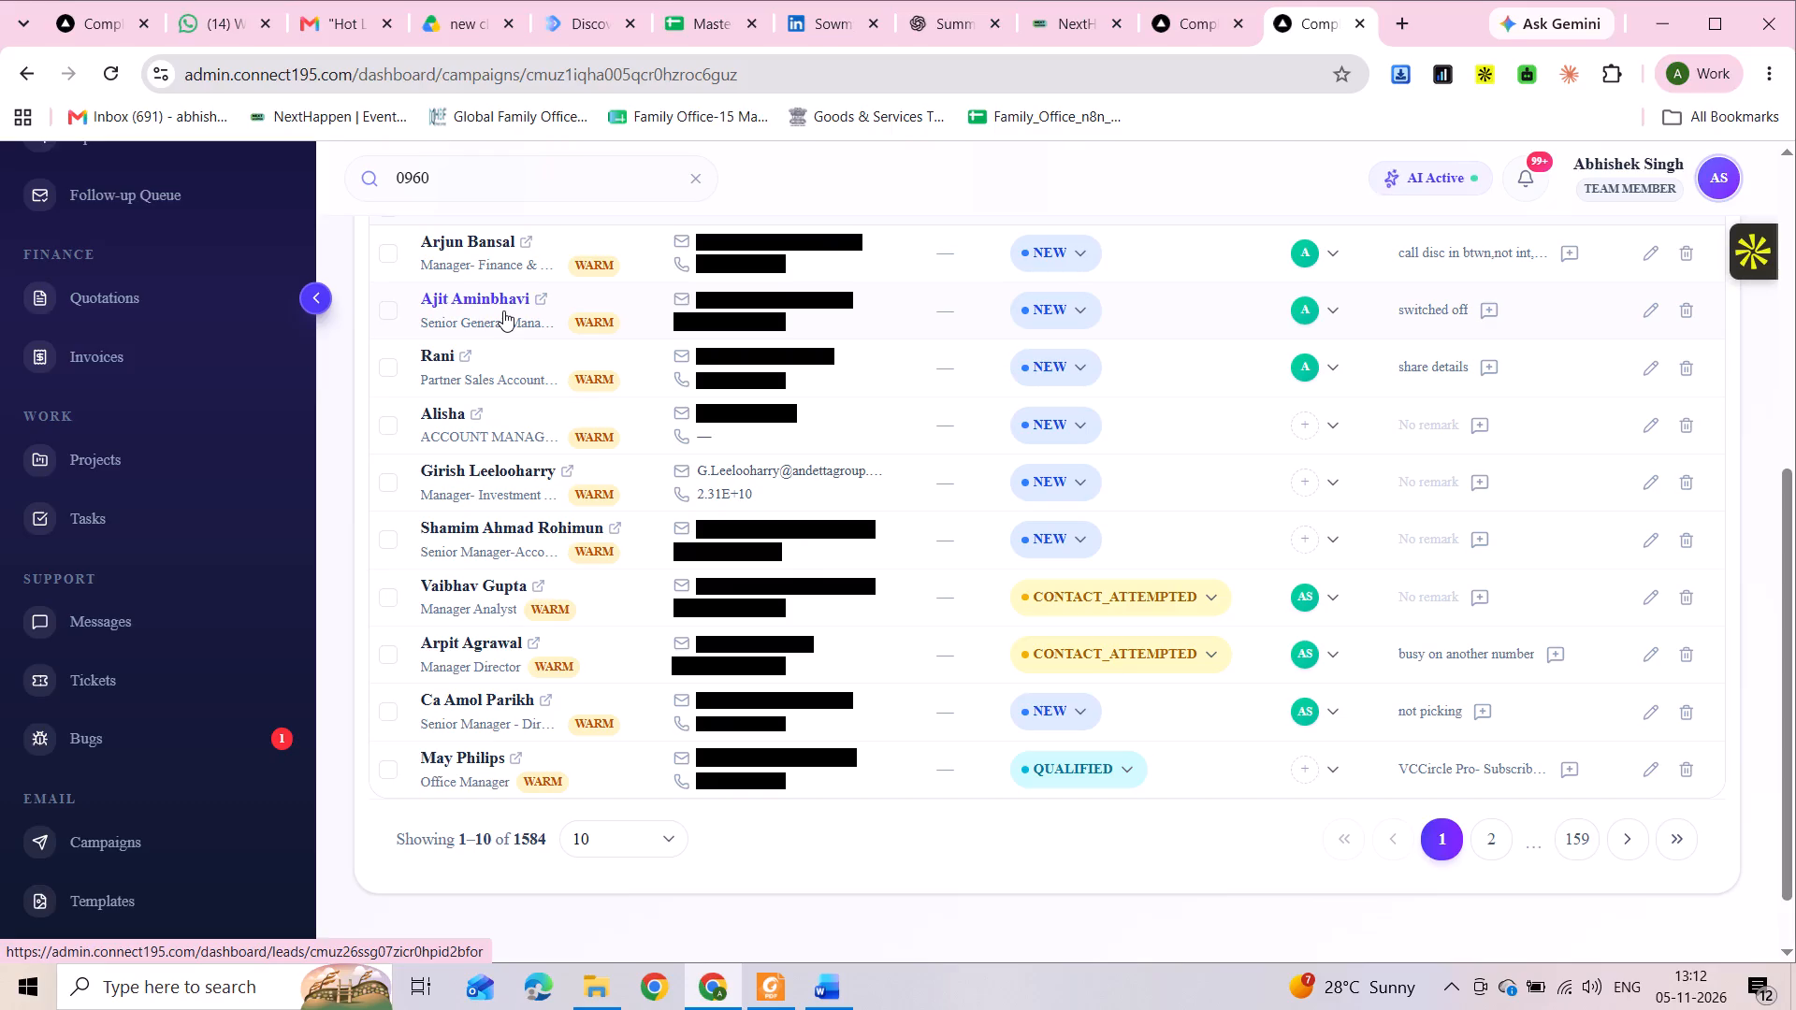
click(1483, 844)
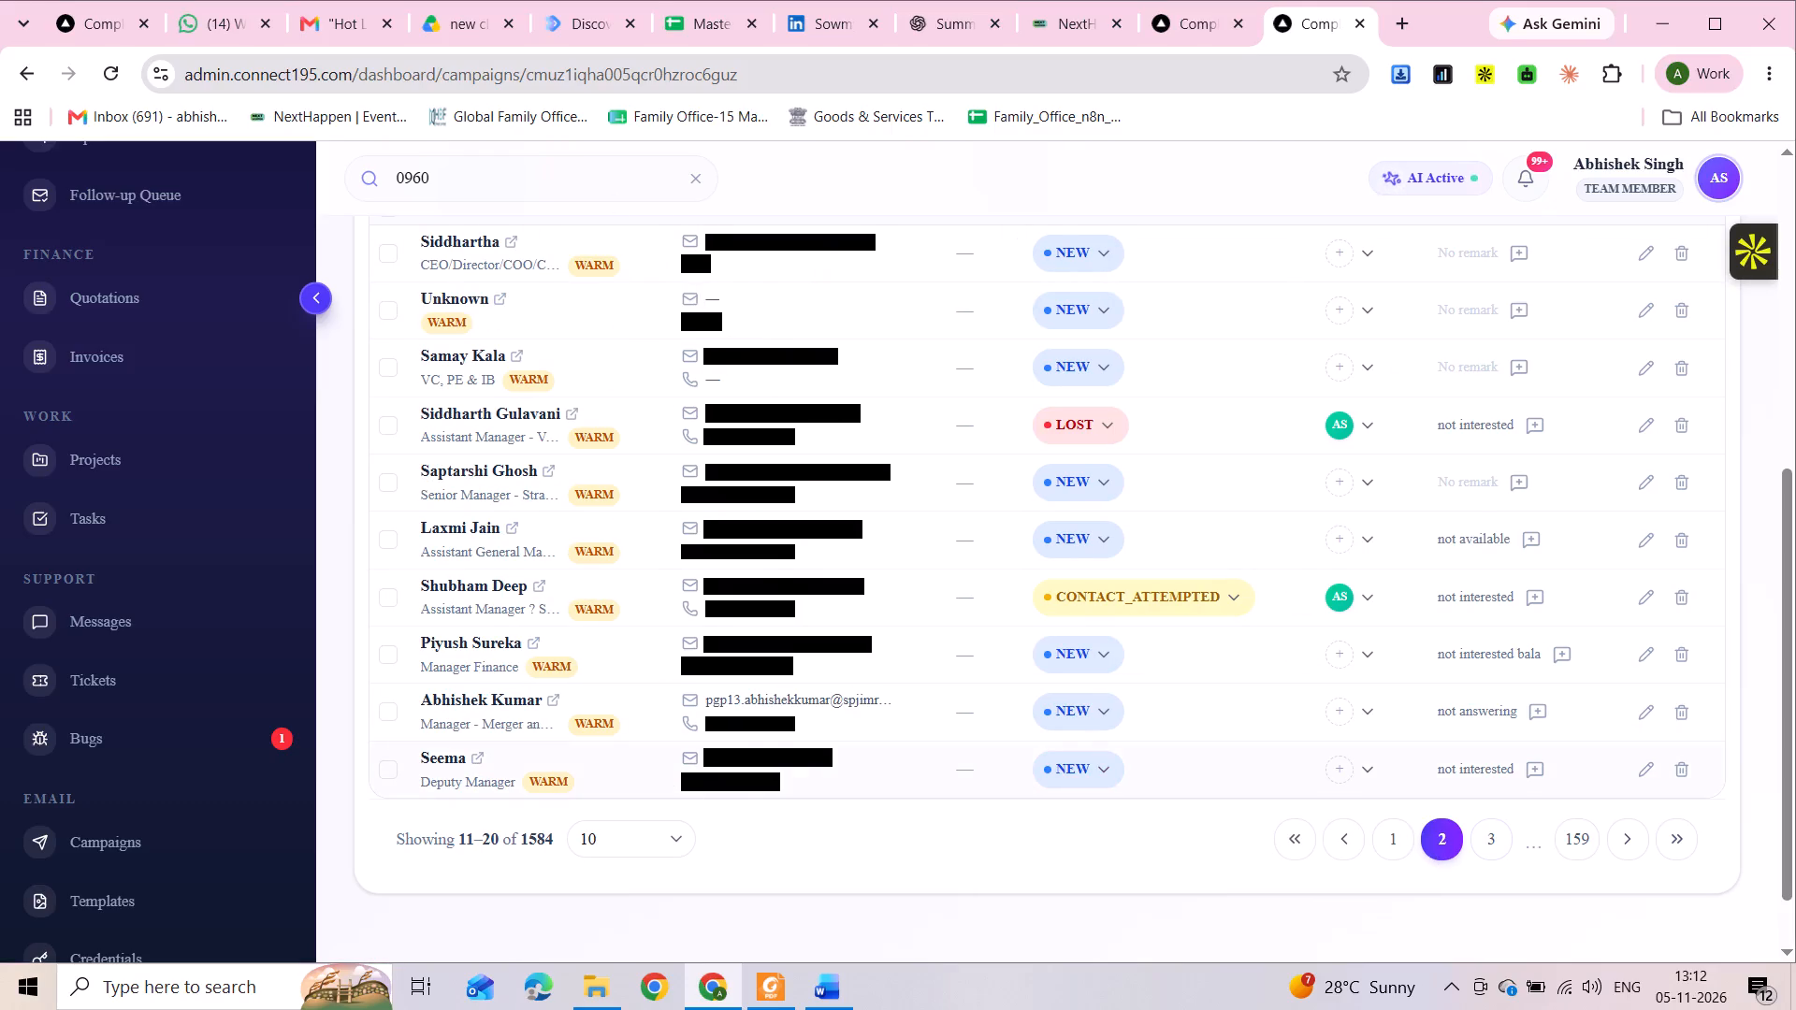
Set the campaign's lead list to show 50 leads per page.
double_click(643, 838)
click(635, 830)
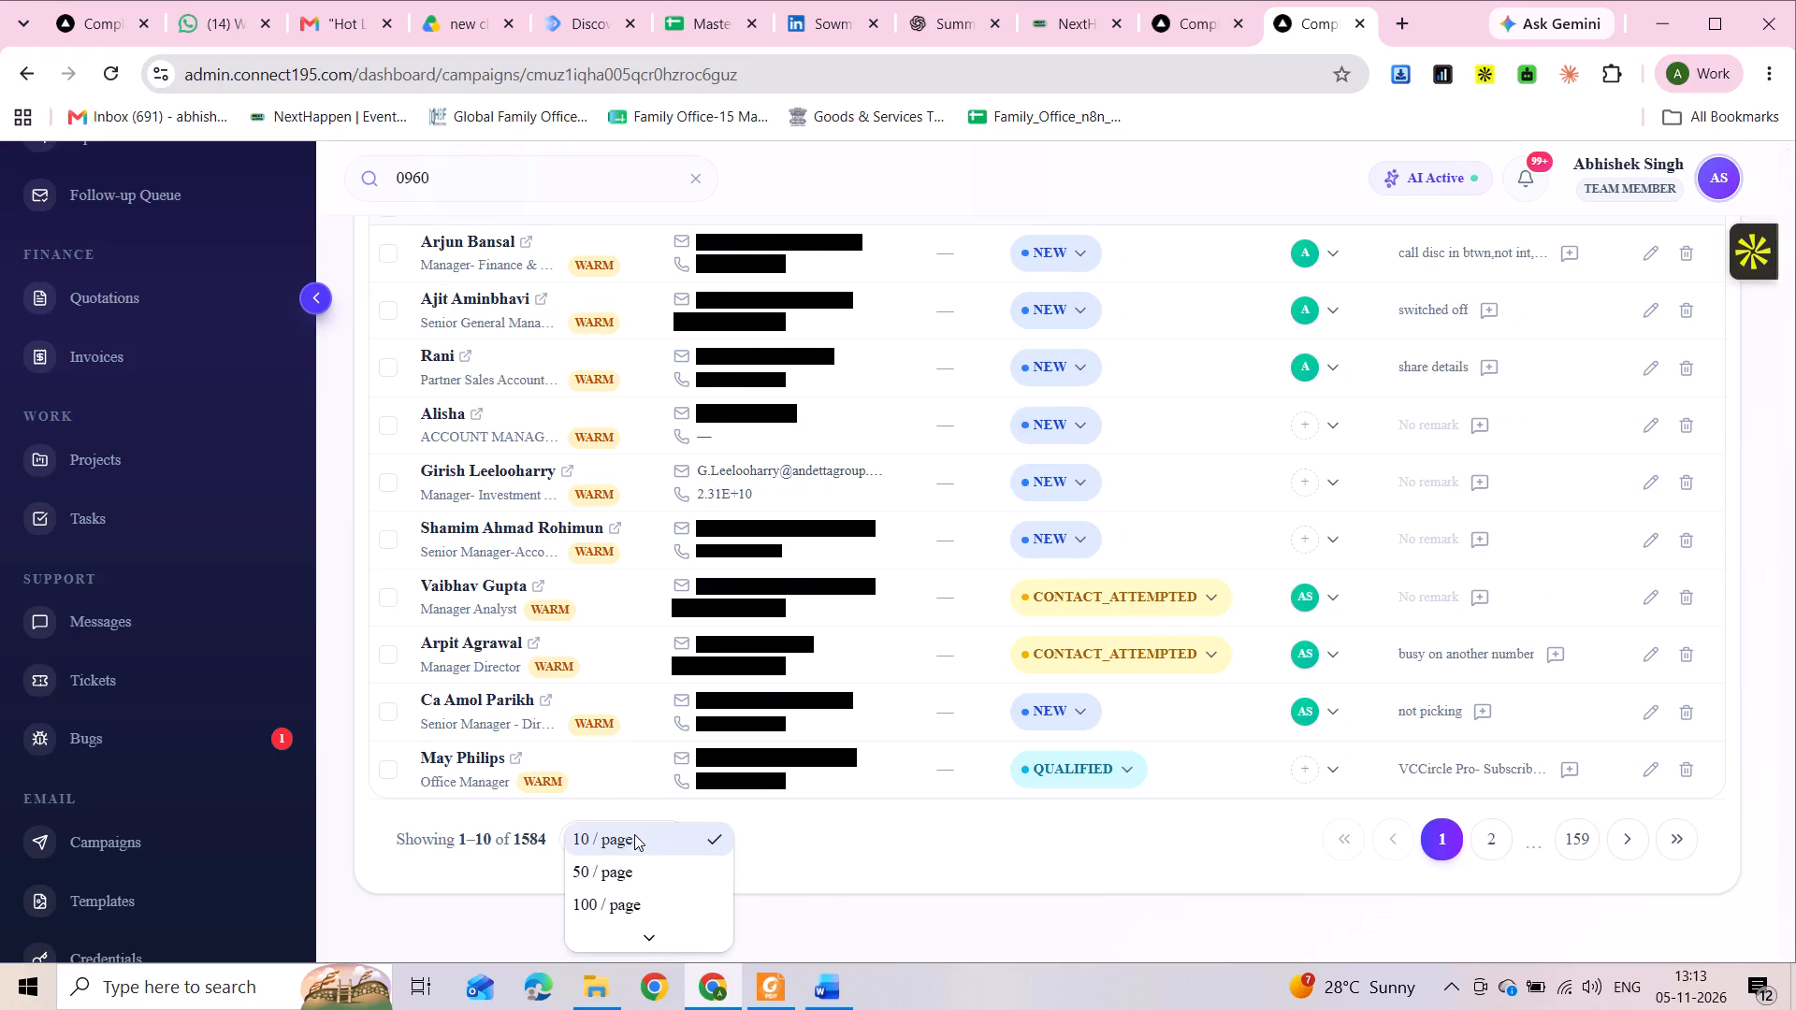
double_click(623, 864)
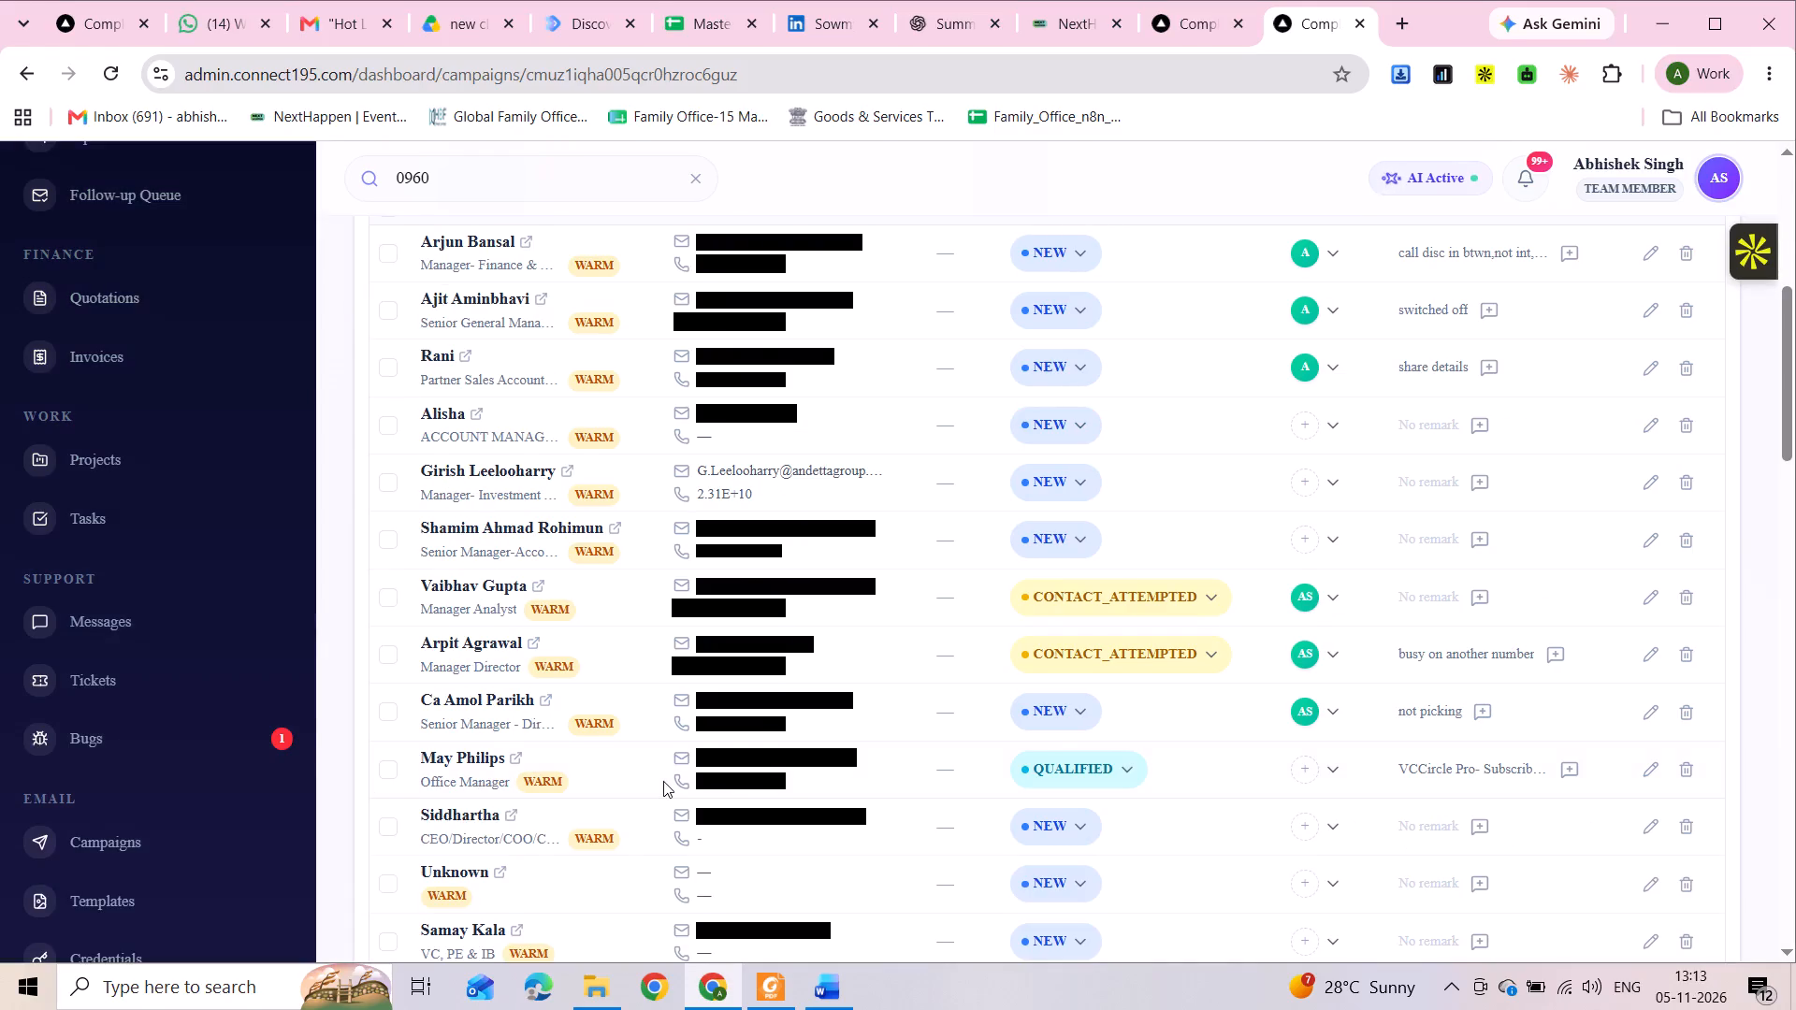
Look through the 50-lead page of the campaign, examining contact details, statuses, assignees and remarks.
scroll(663, 781, down, 5)
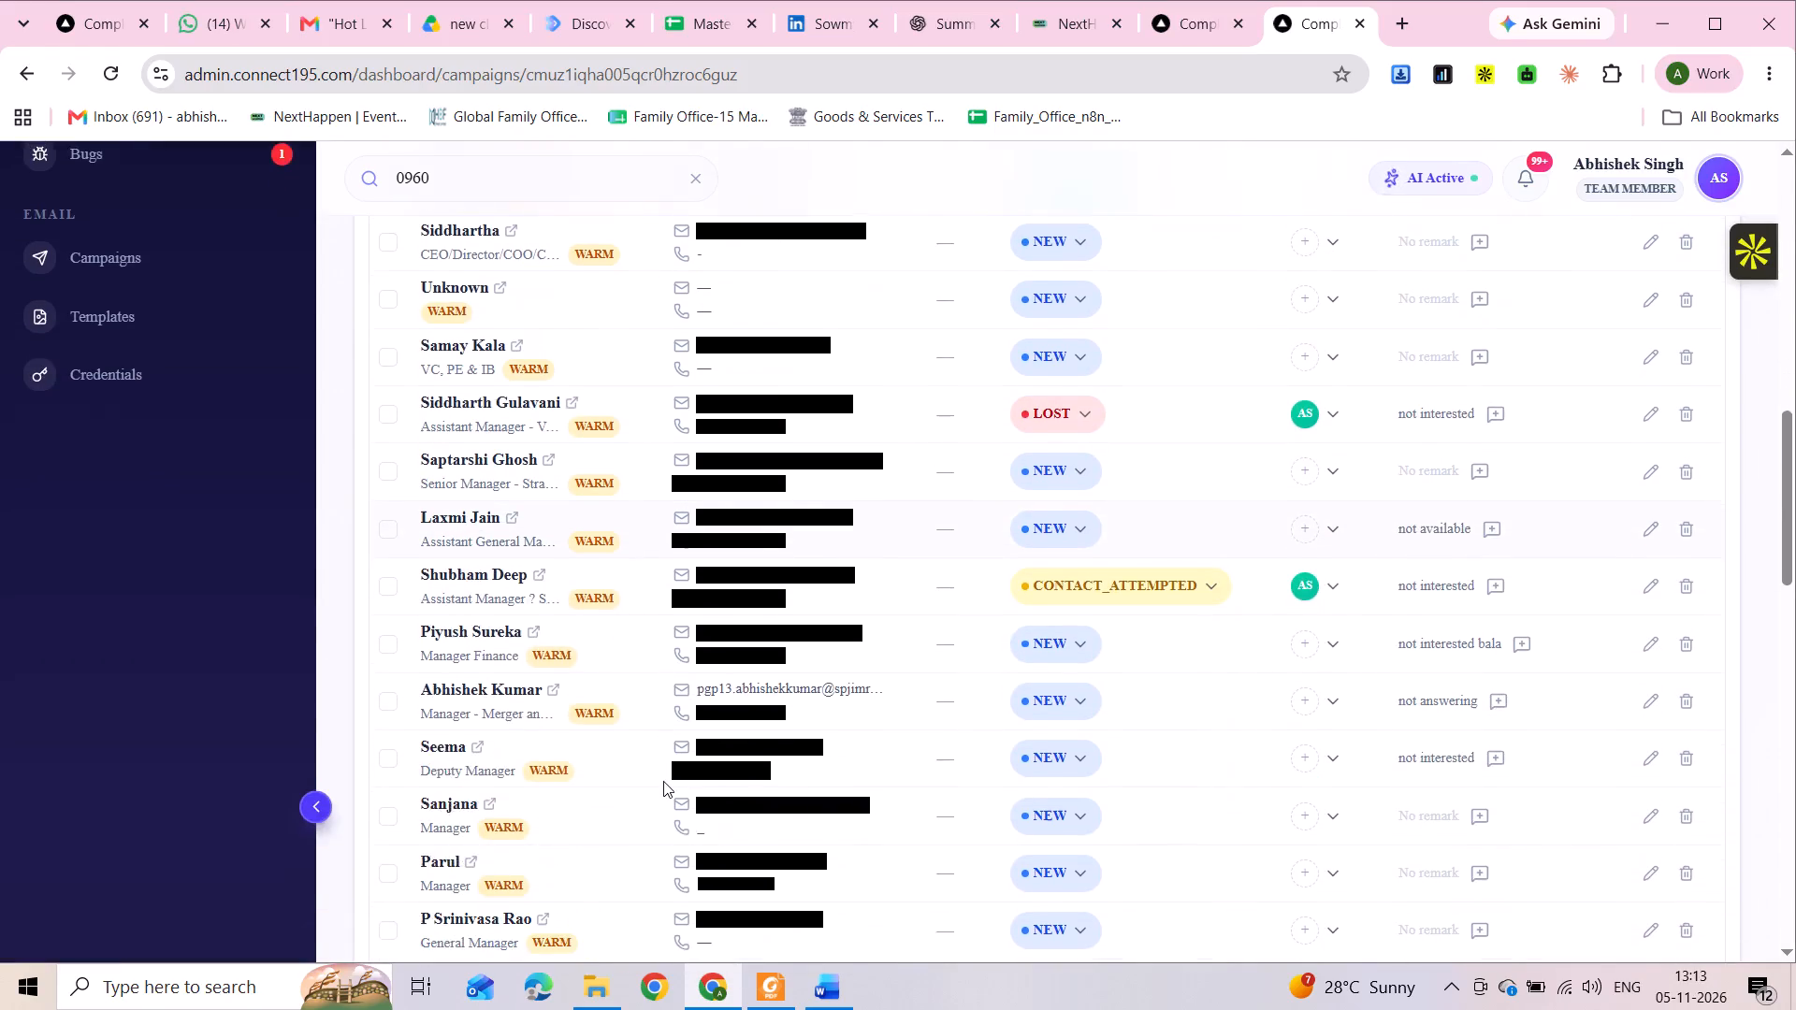
scroll(663, 781, down, 5)
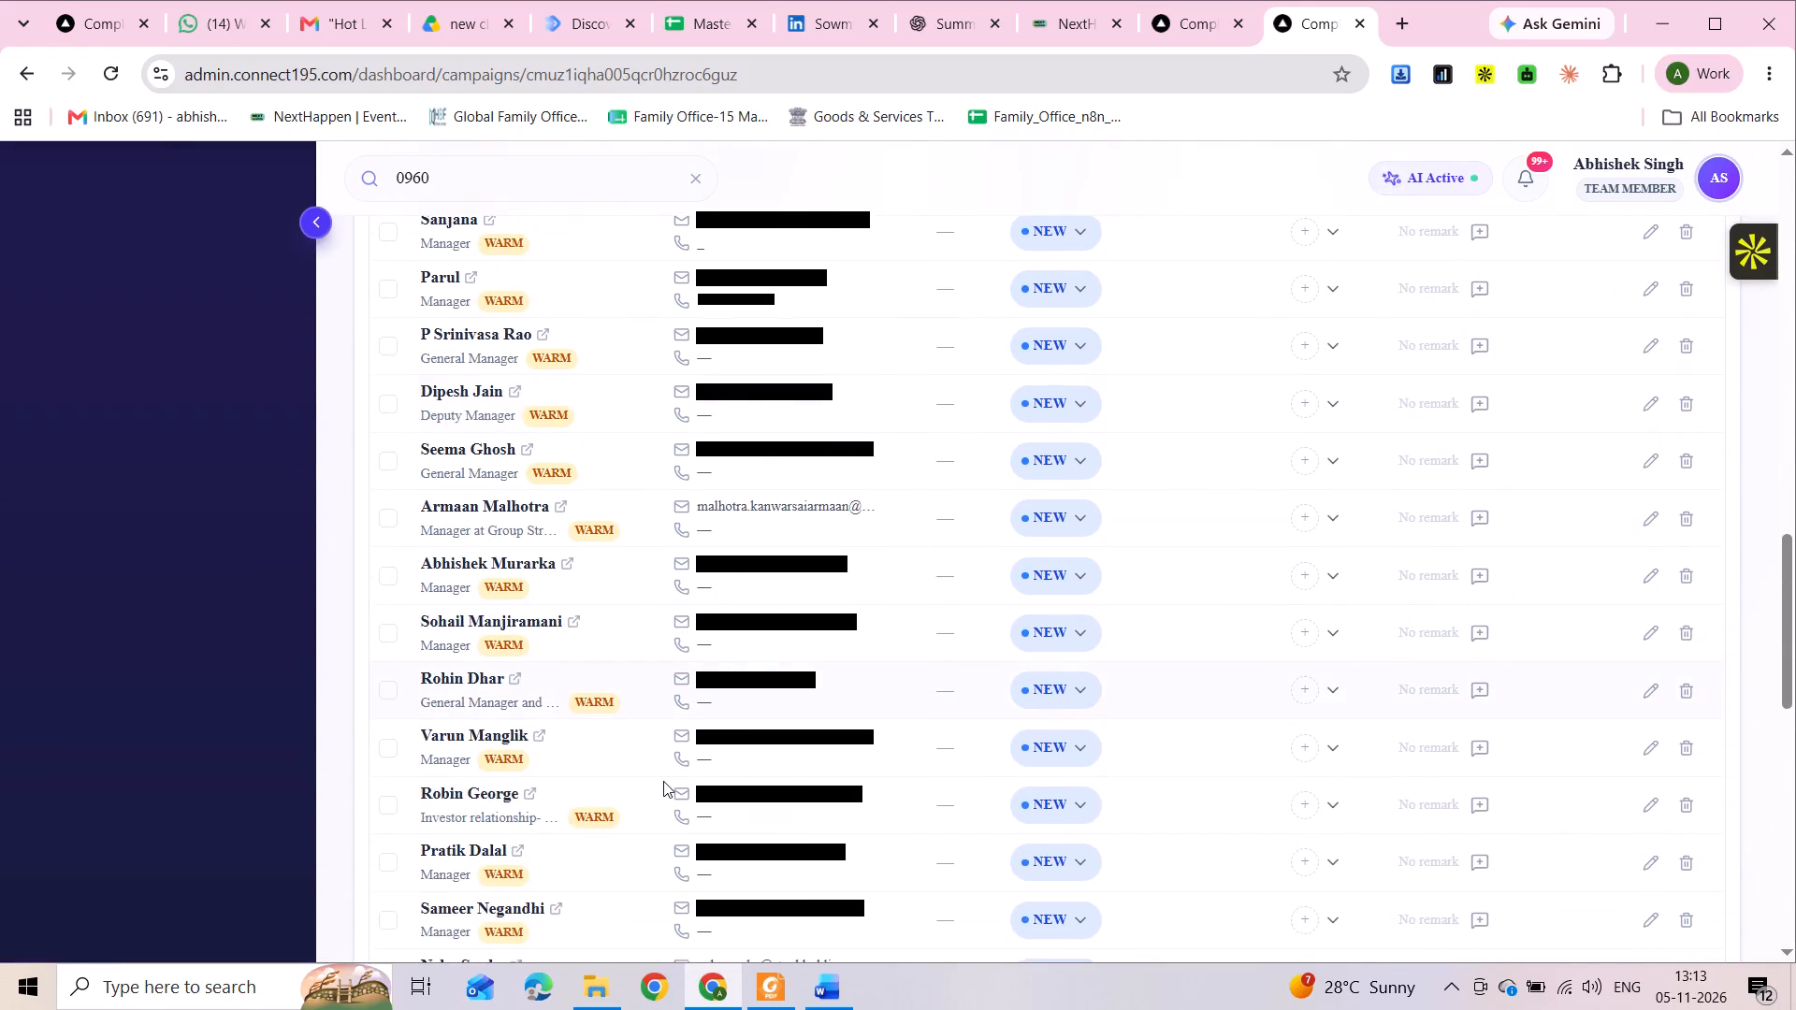
scroll(663, 781, down, 5)
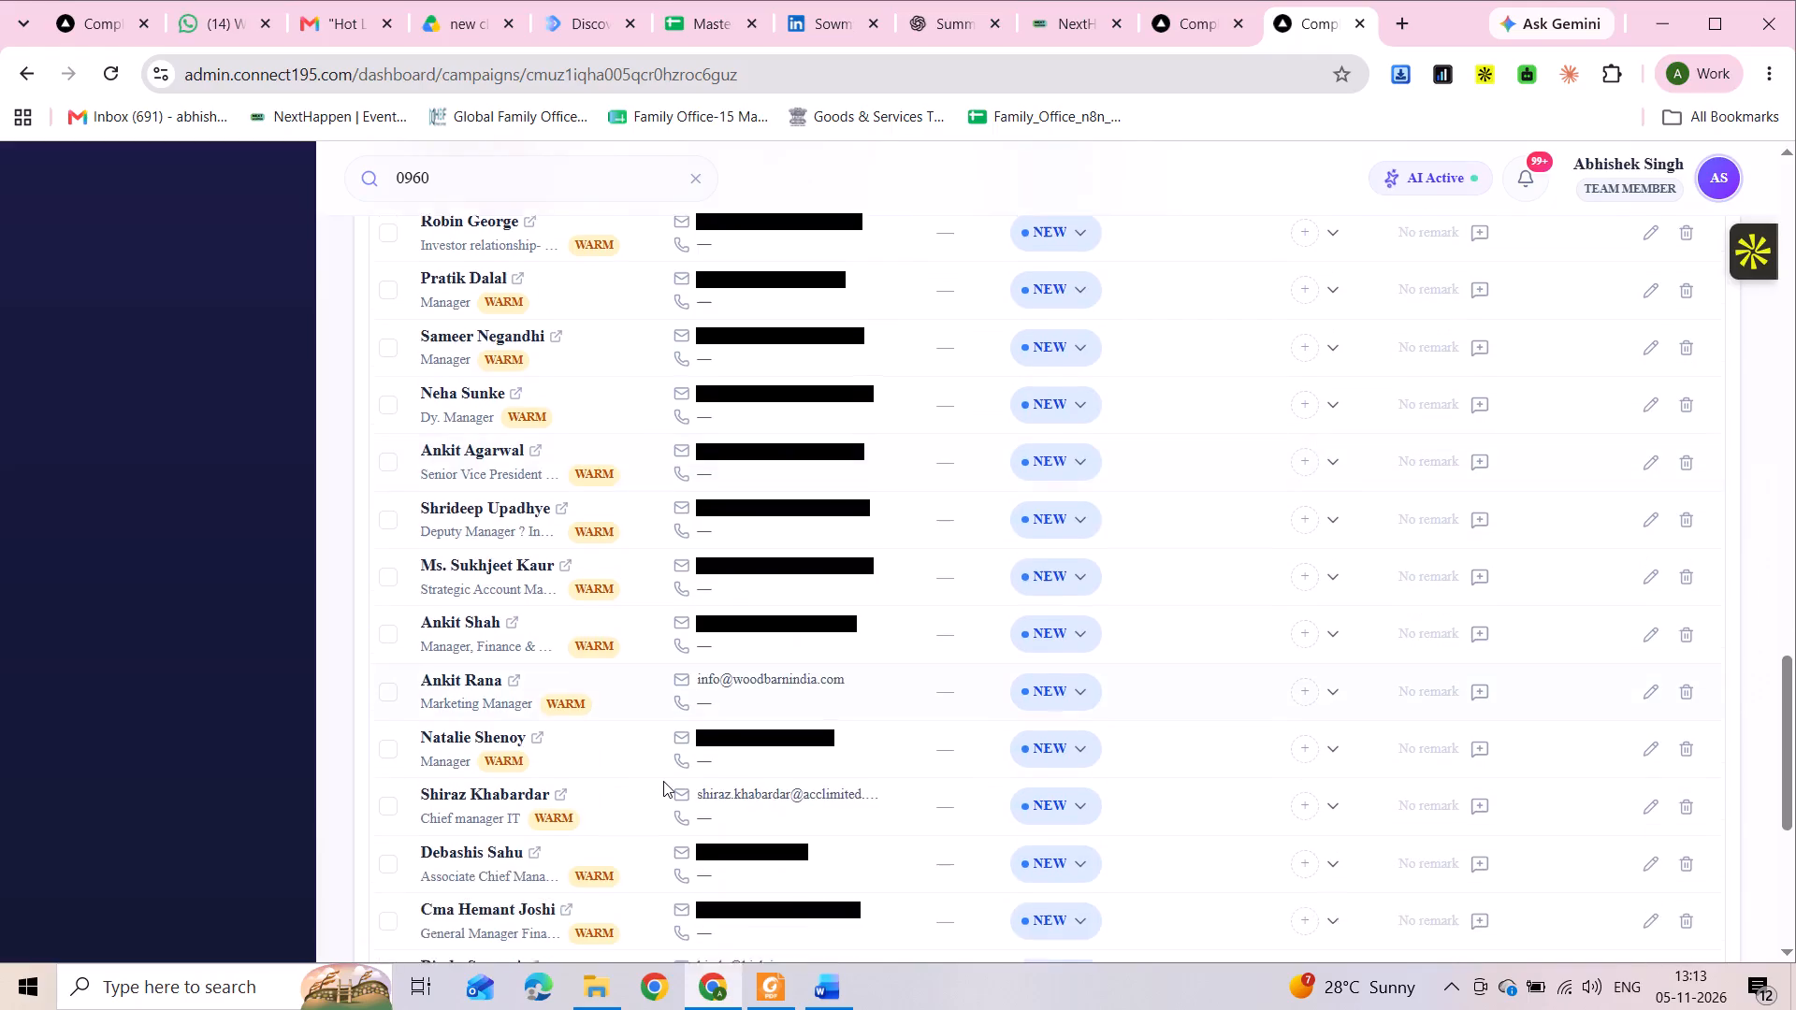
scroll(663, 781, down, 4)
scroll(663, 781, up, 6)
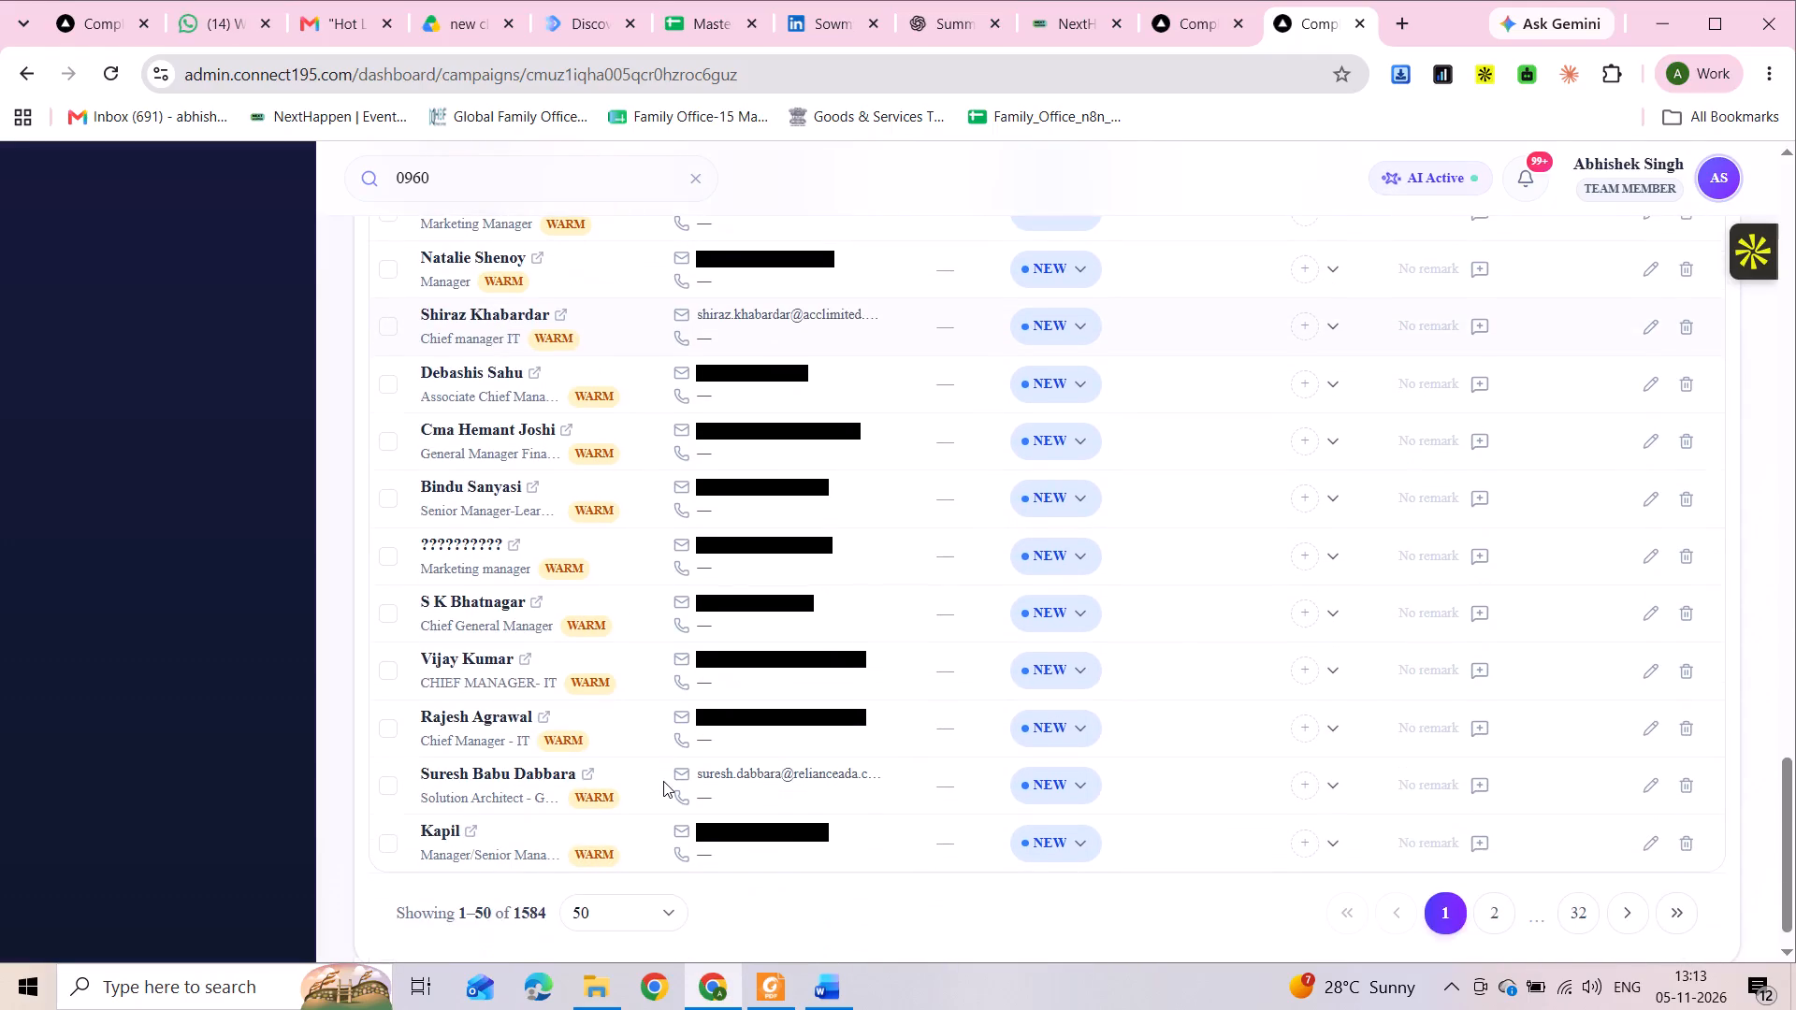
scroll(663, 781, up, 18)
scroll(542, 559, down, 3)
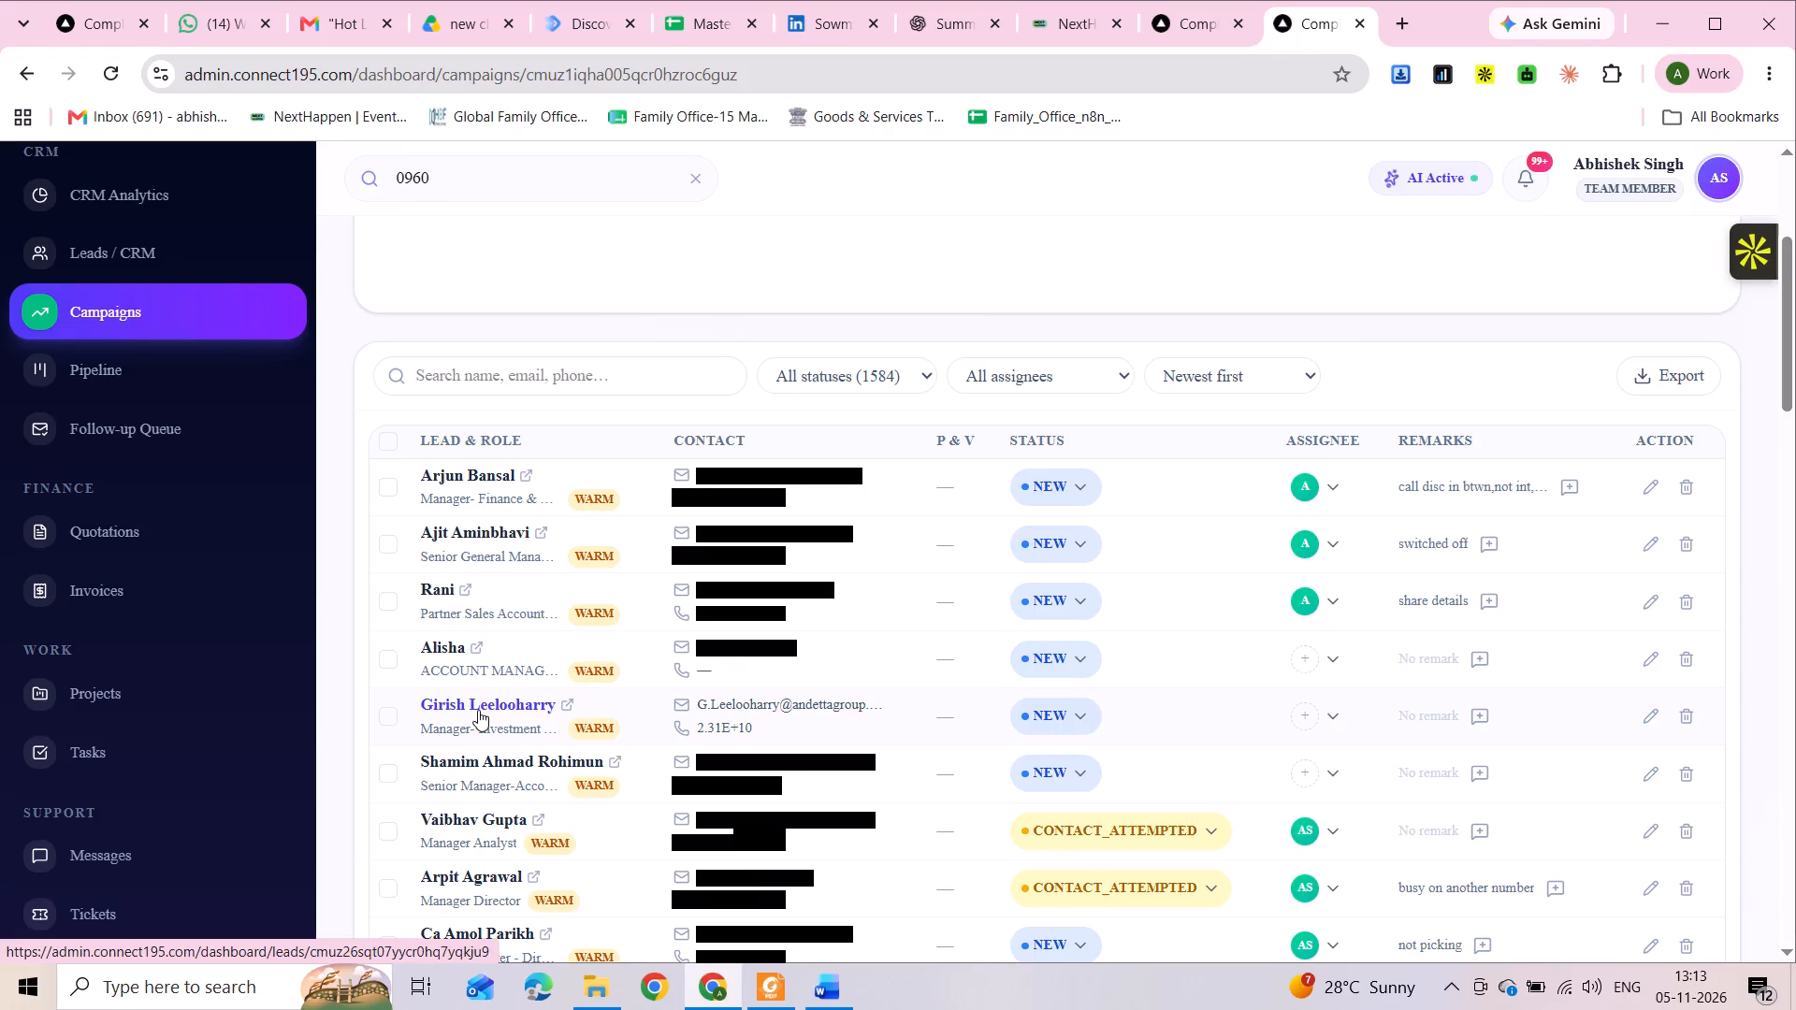
scroll(492, 728, down, 2)
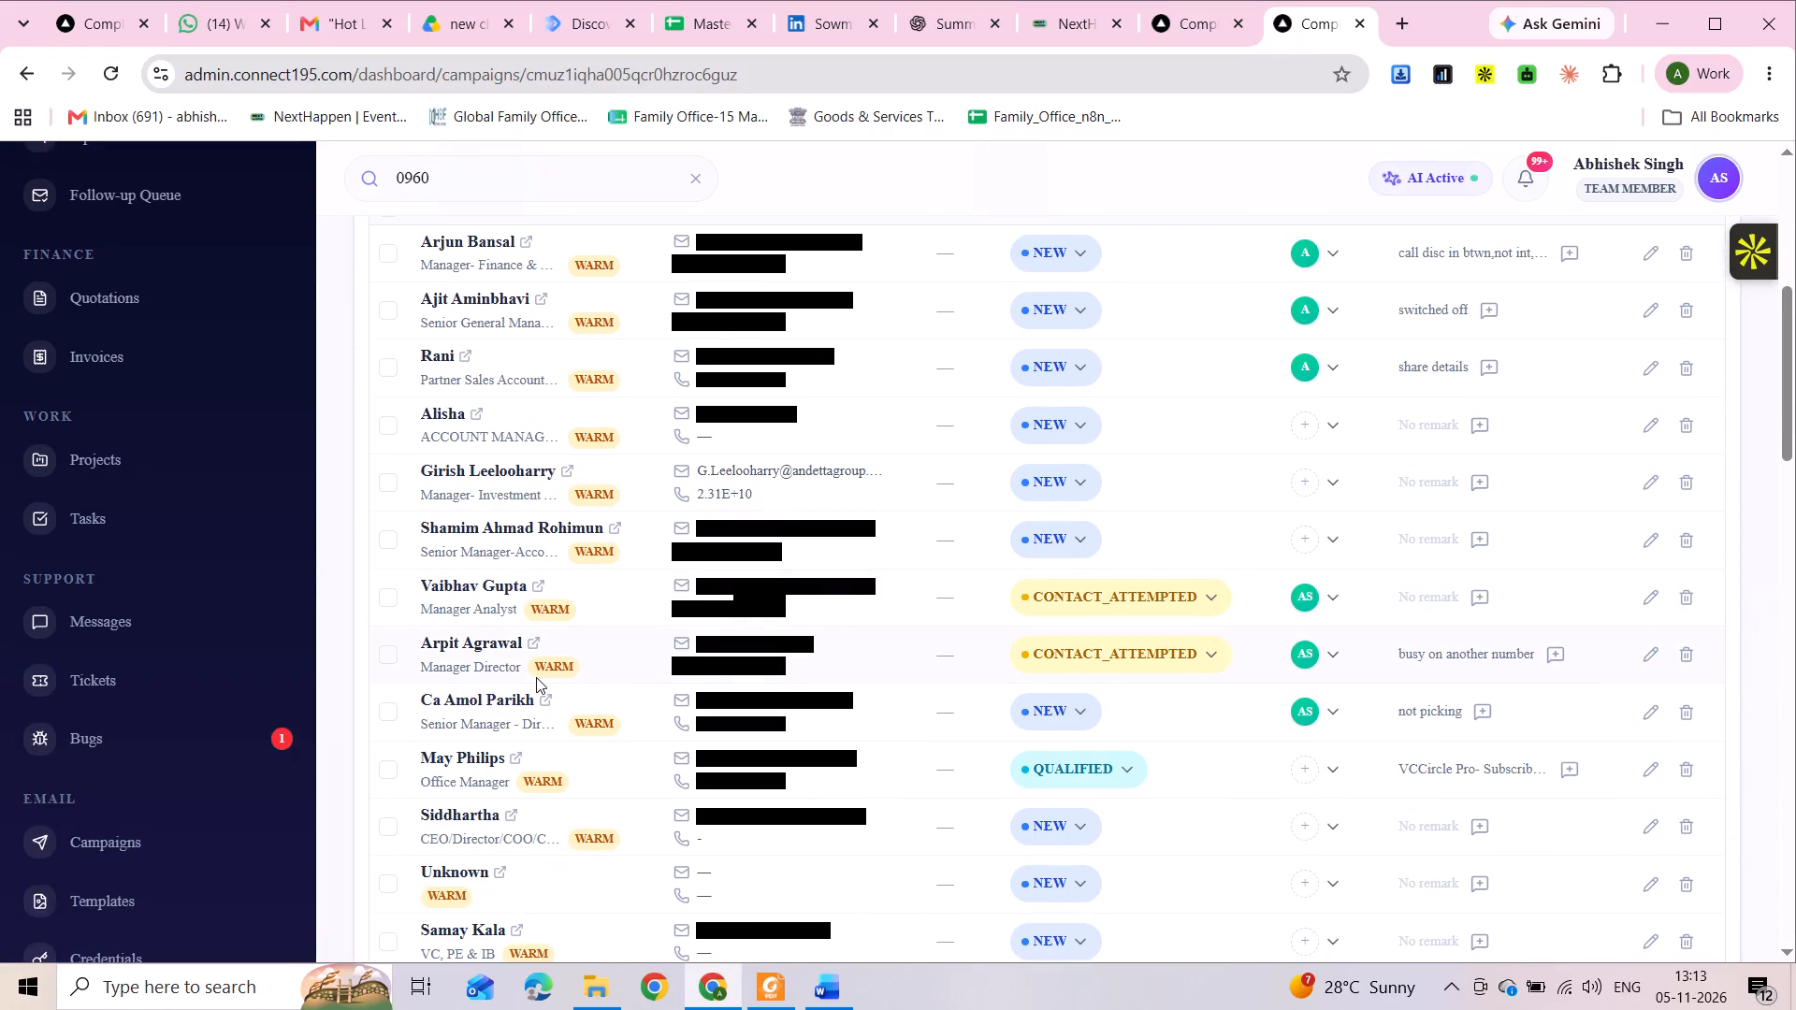
scroll(558, 729, down, 2)
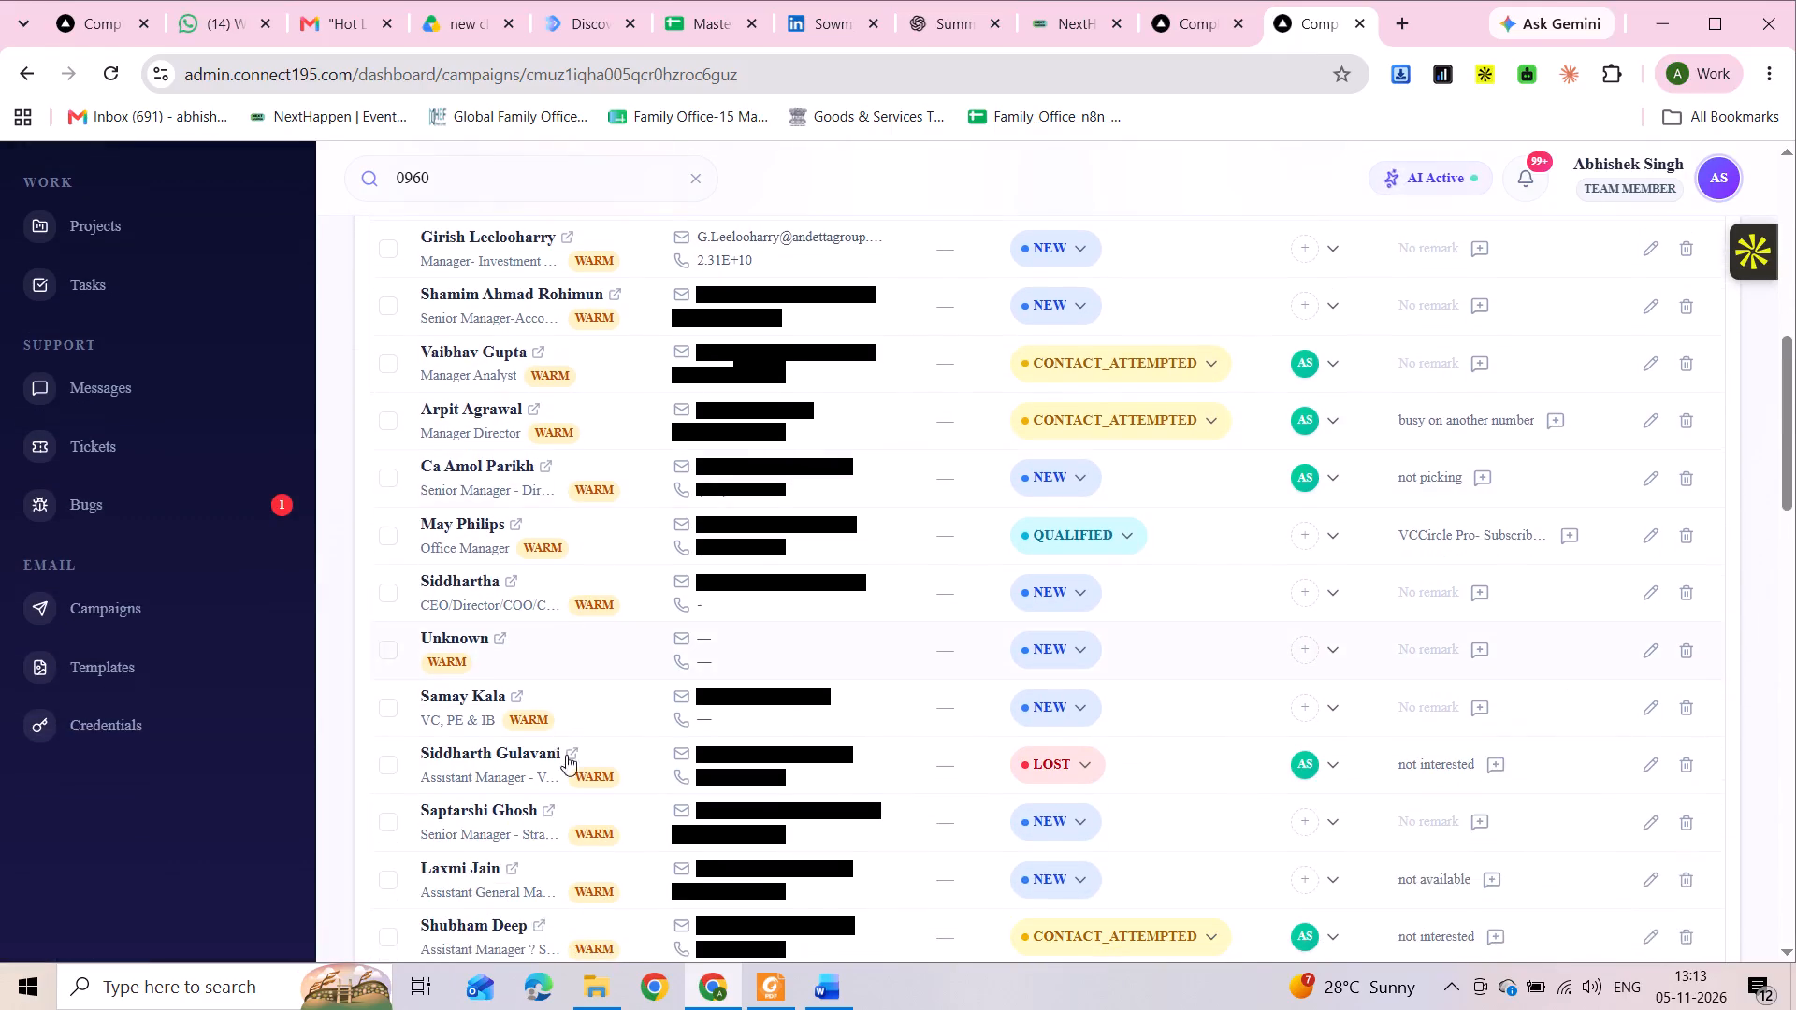
scroll(543, 731, up, 1)
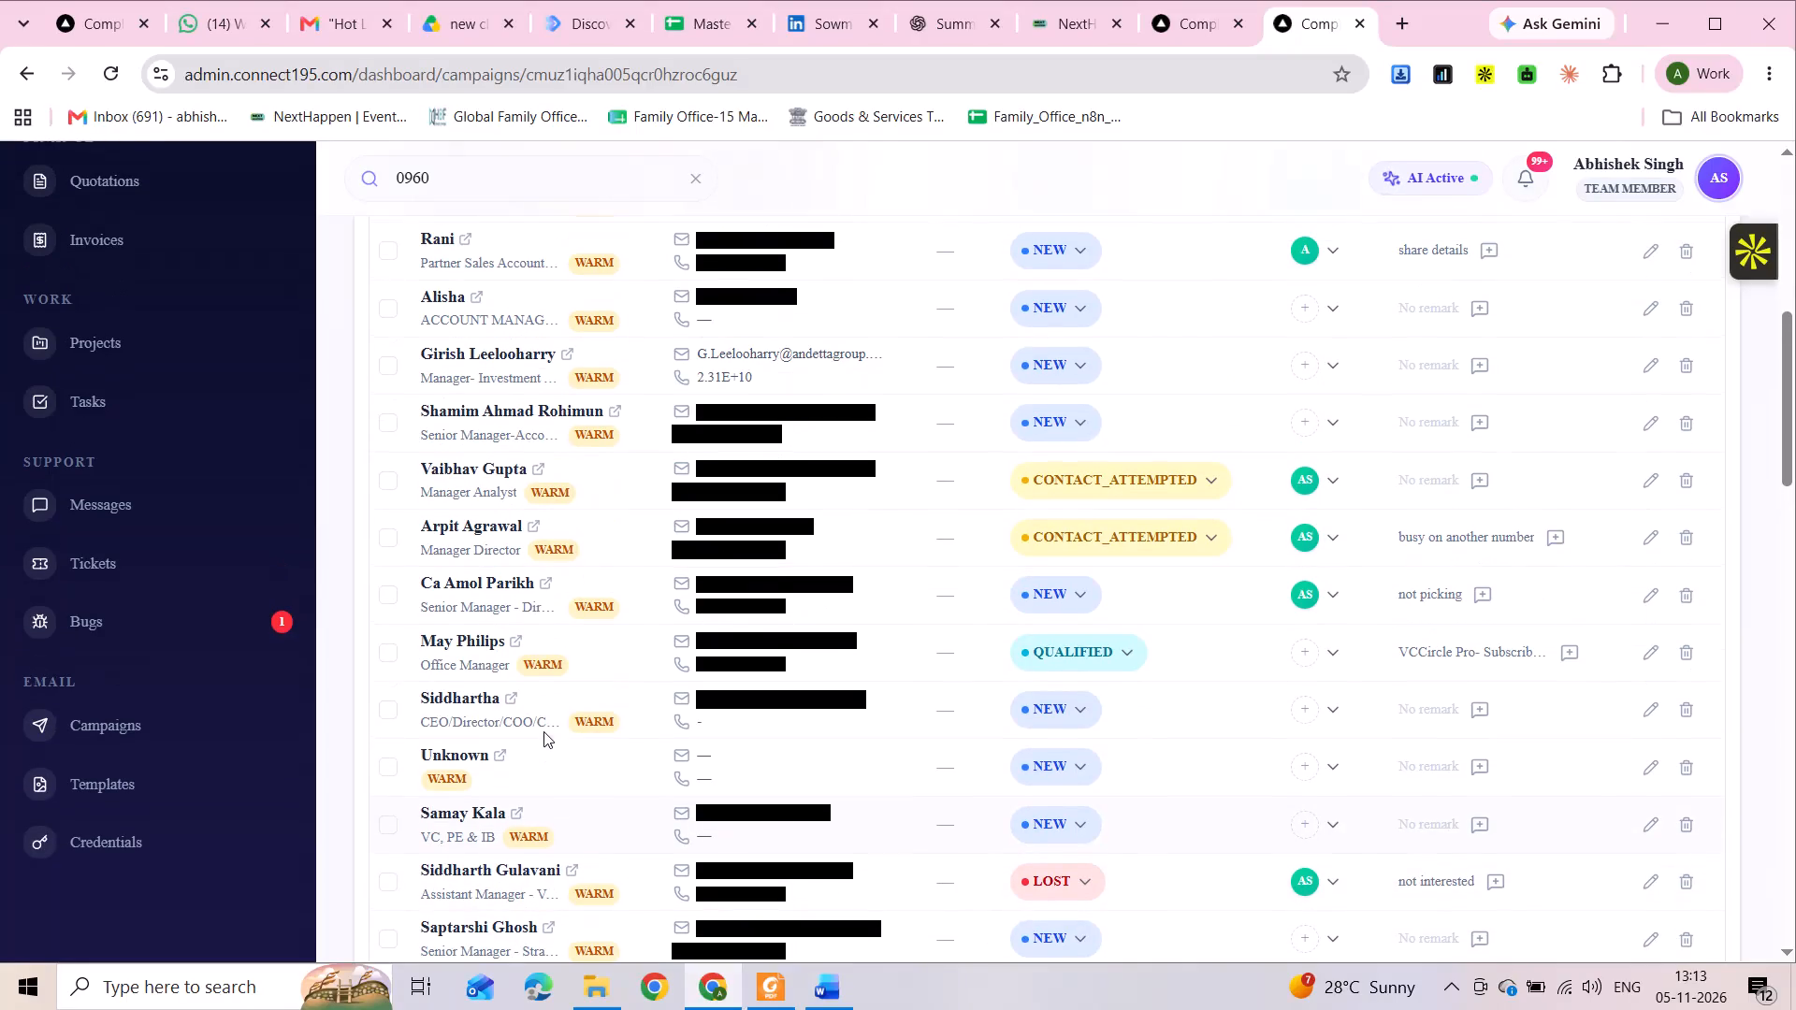
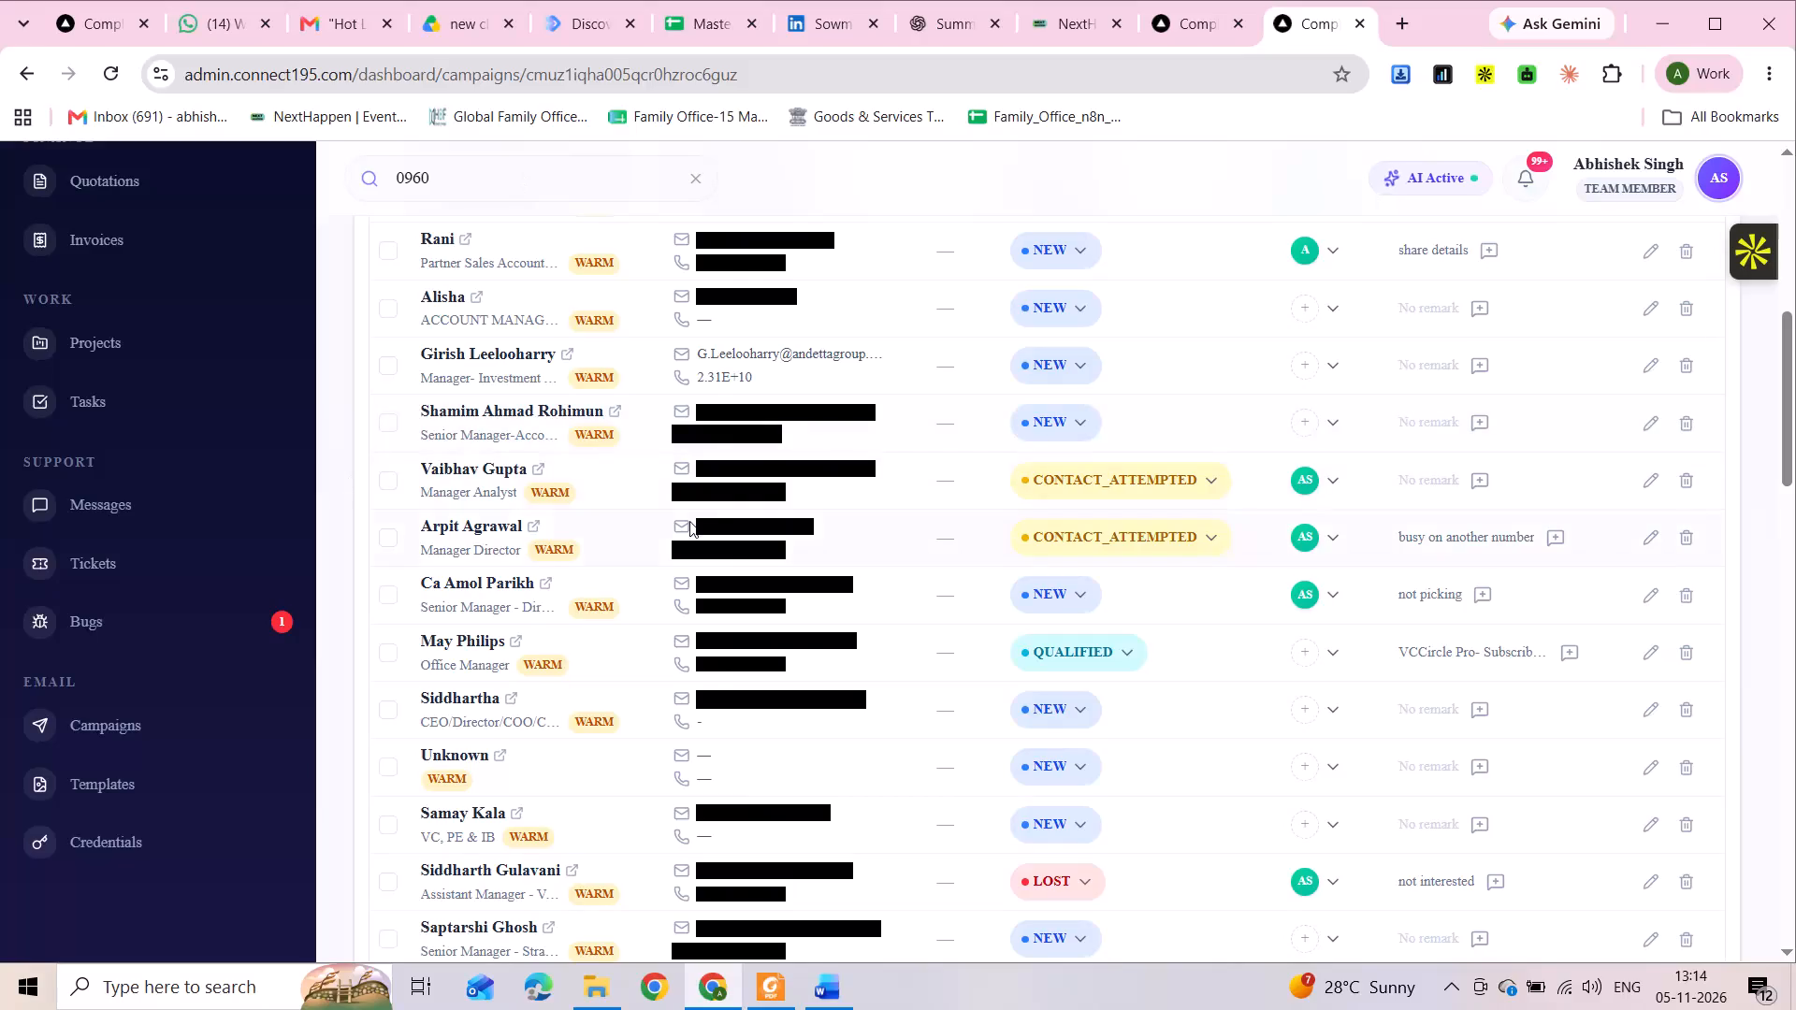
Copy the e-mail address of the Manager Director lead whose remark is "busy on another number".
double_click(811, 531)
drag(784, 535, 757, 530)
click(831, 527)
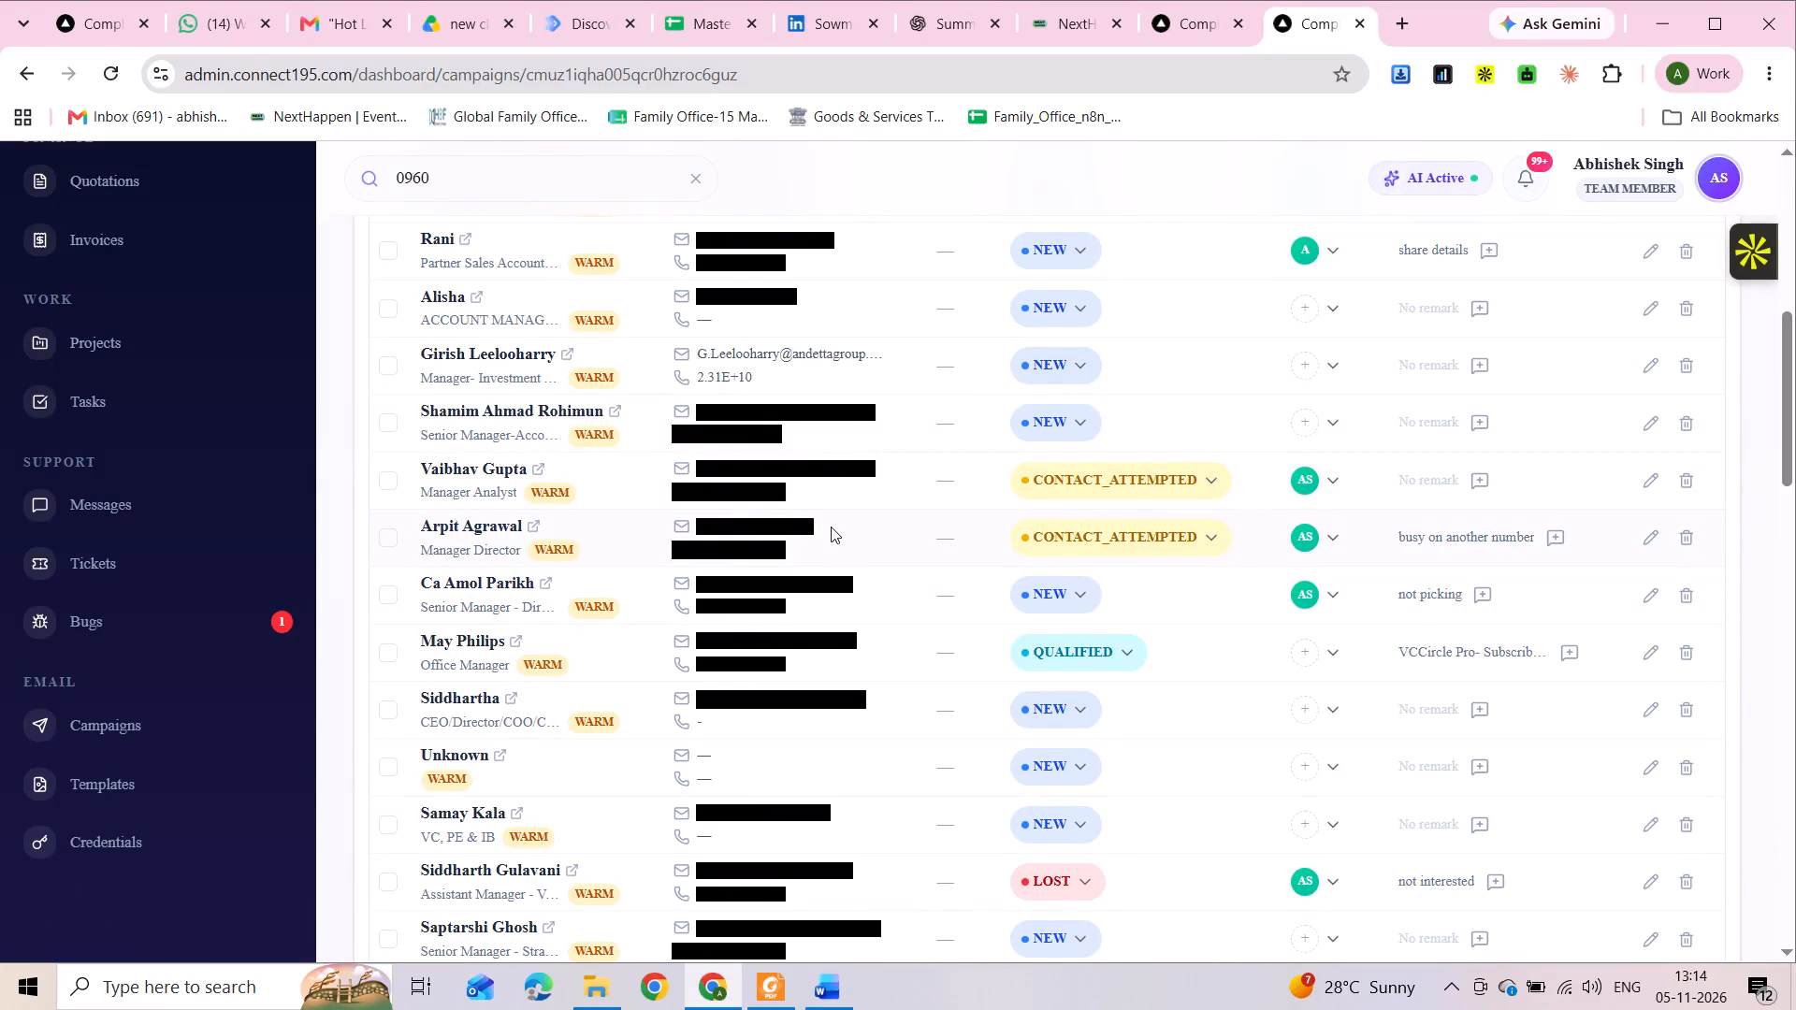
click(831, 527)
drag(830, 527, 719, 524)
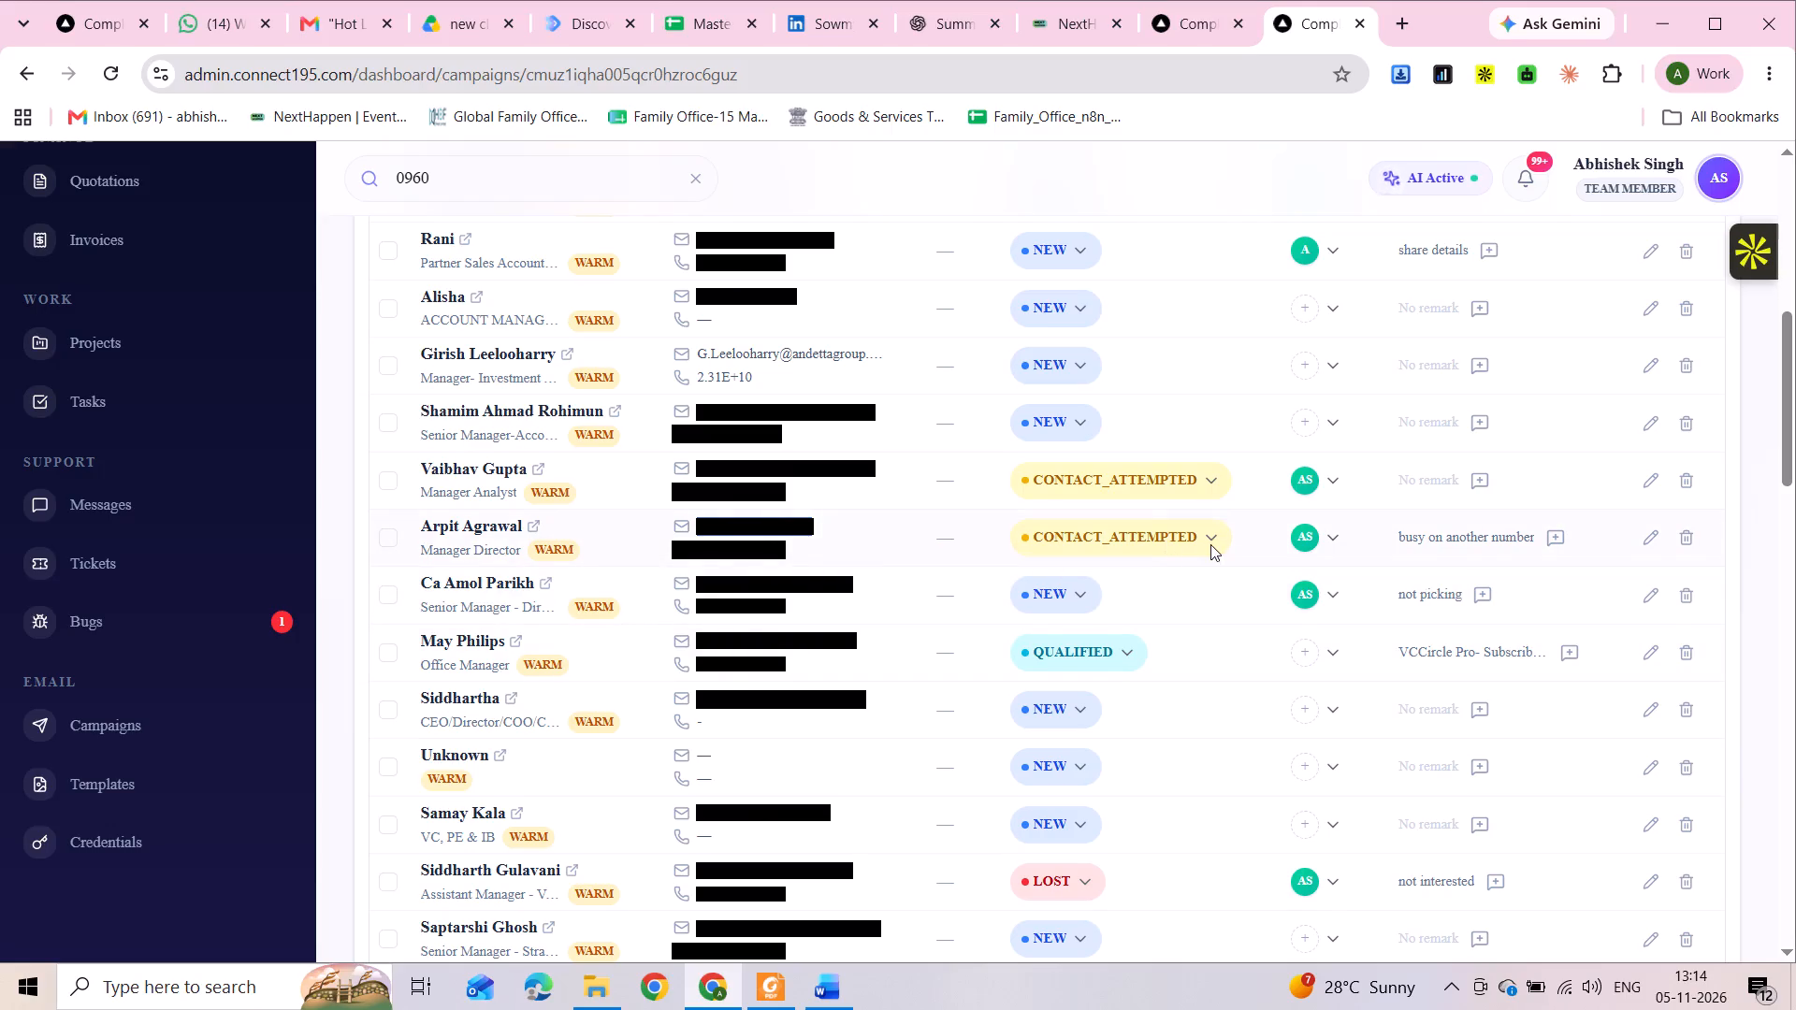
key(ctrl+c)
key(ctrl+c)
Look through the neighbouring leads in the campaign list, checking their contact details, statuses and remarks.
scroll(402, 391, up, 2)
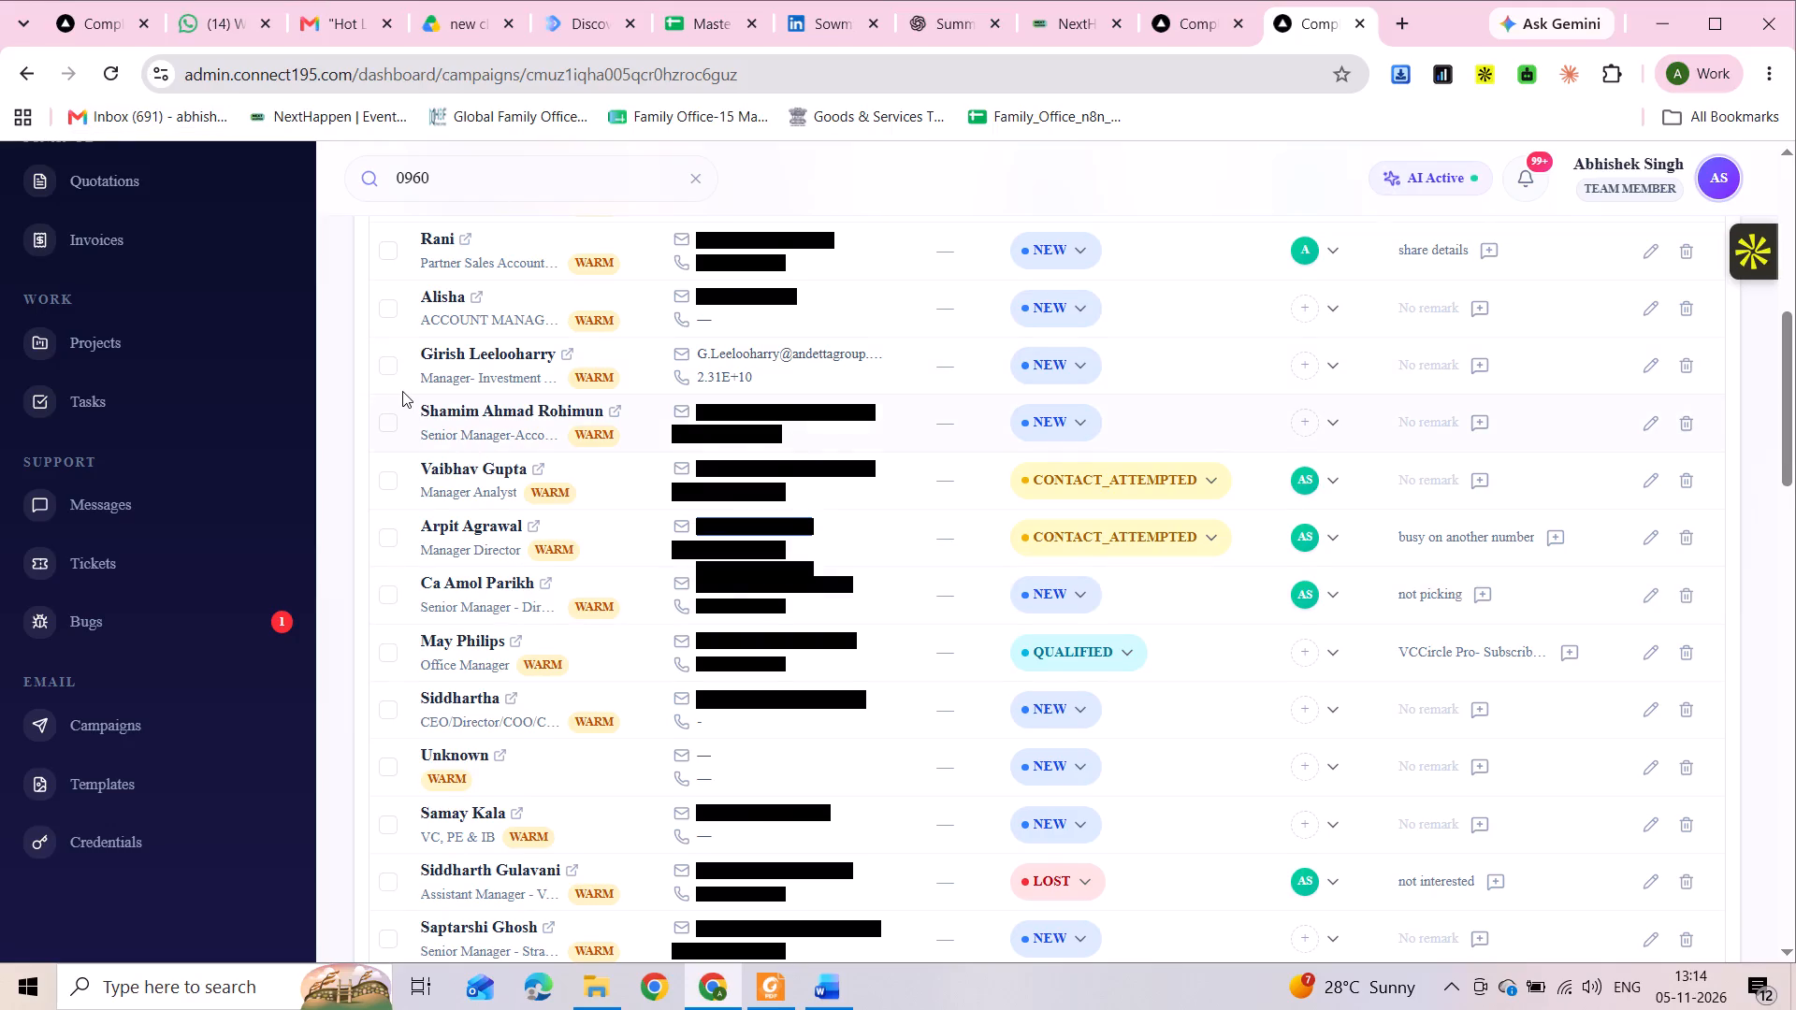
scroll(402, 391, up, 2)
scroll(423, 418, down, 3)
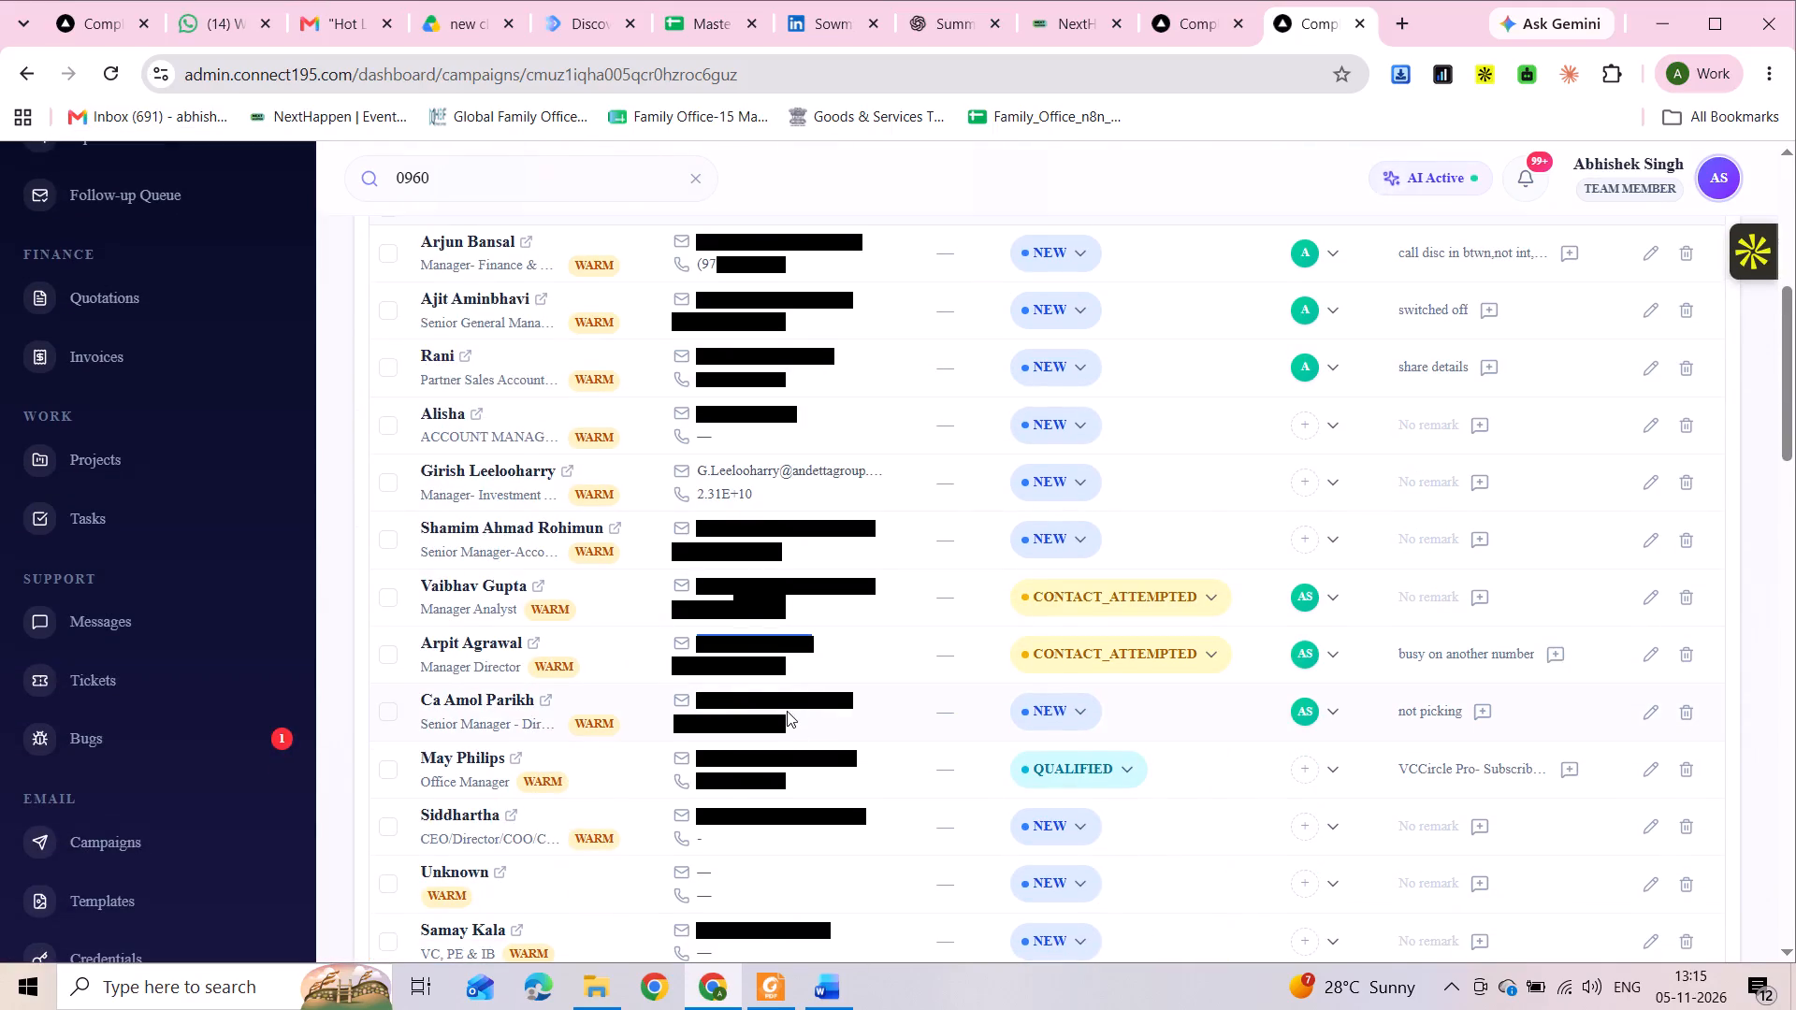
click(855, 646)
scroll(828, 734, down, 1)
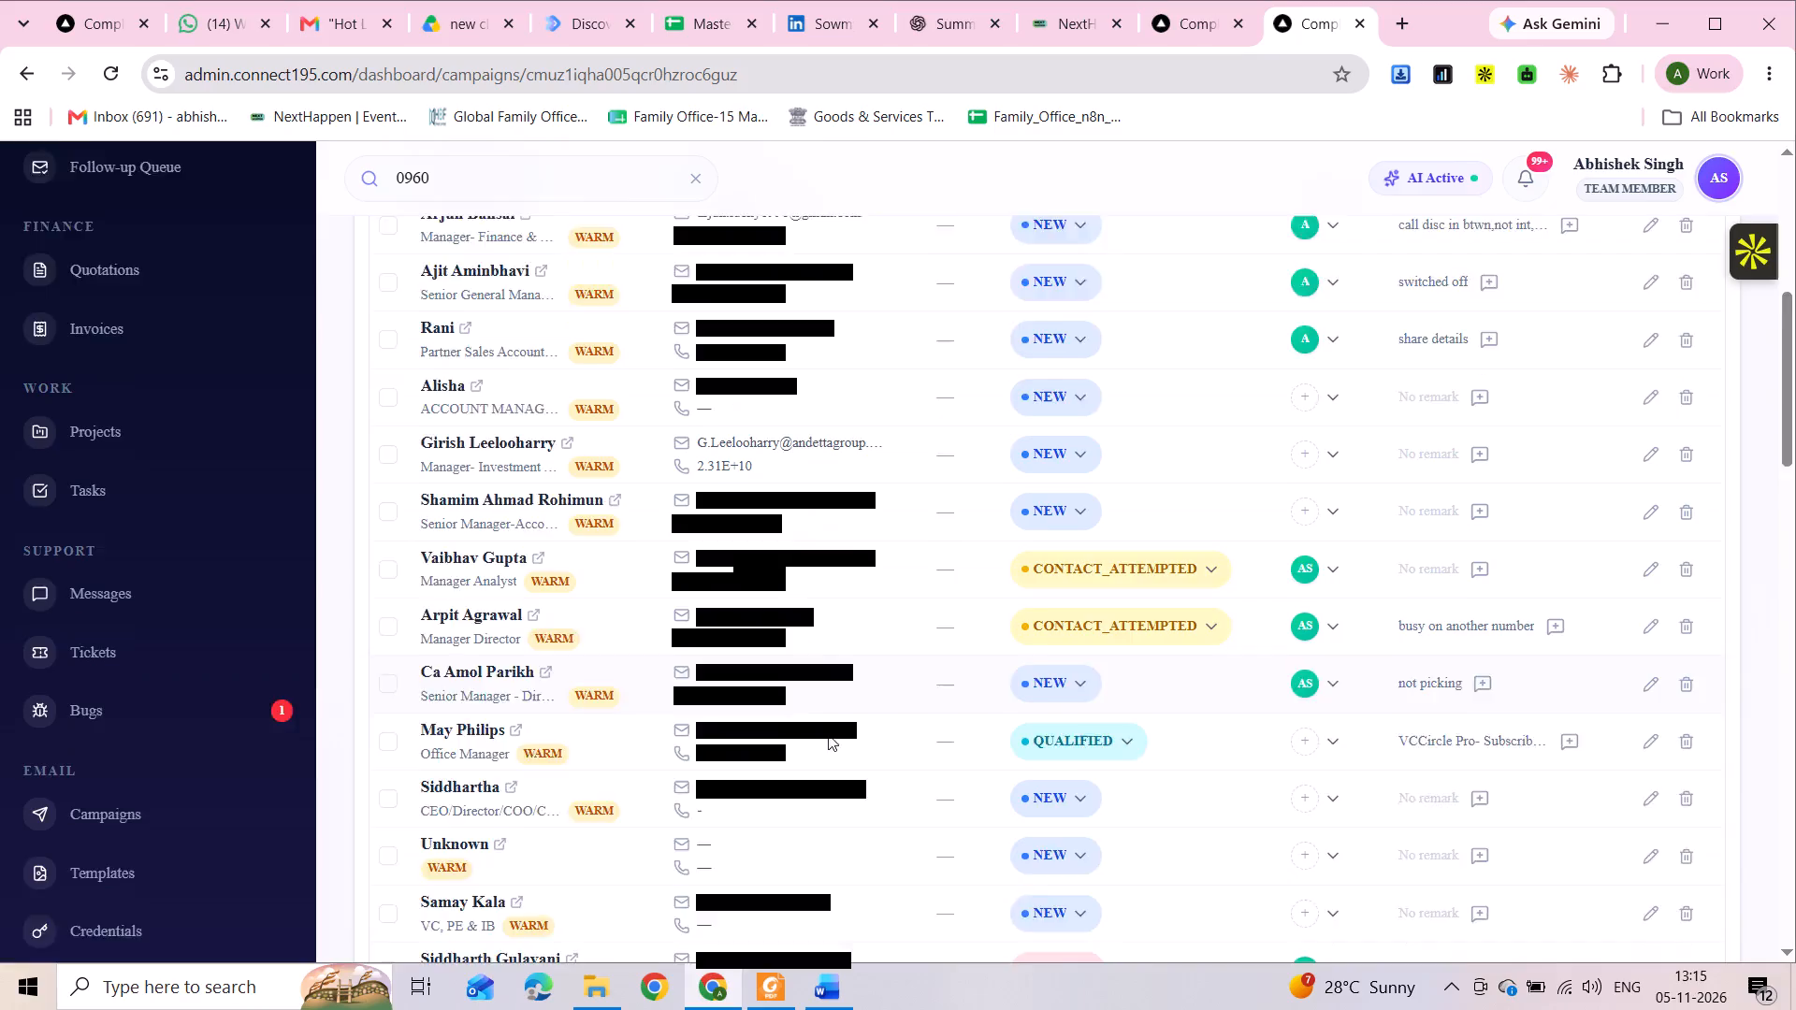
scroll(828, 734, down, 1)
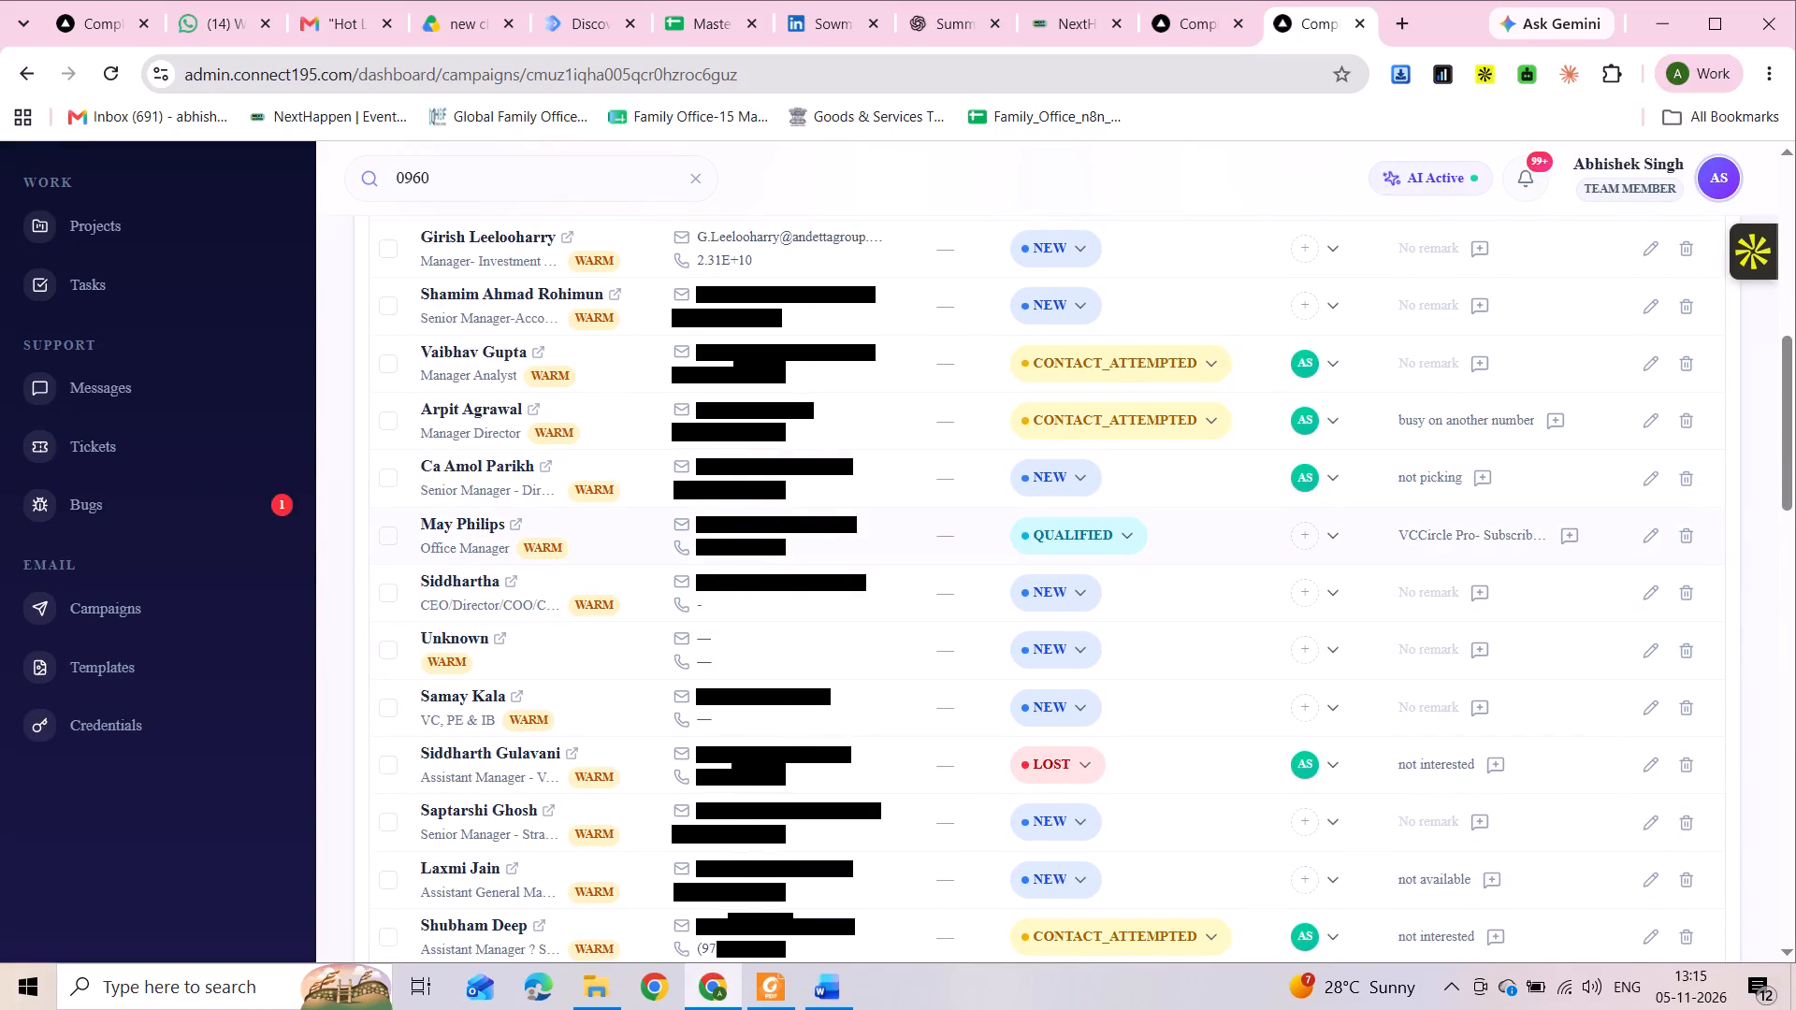
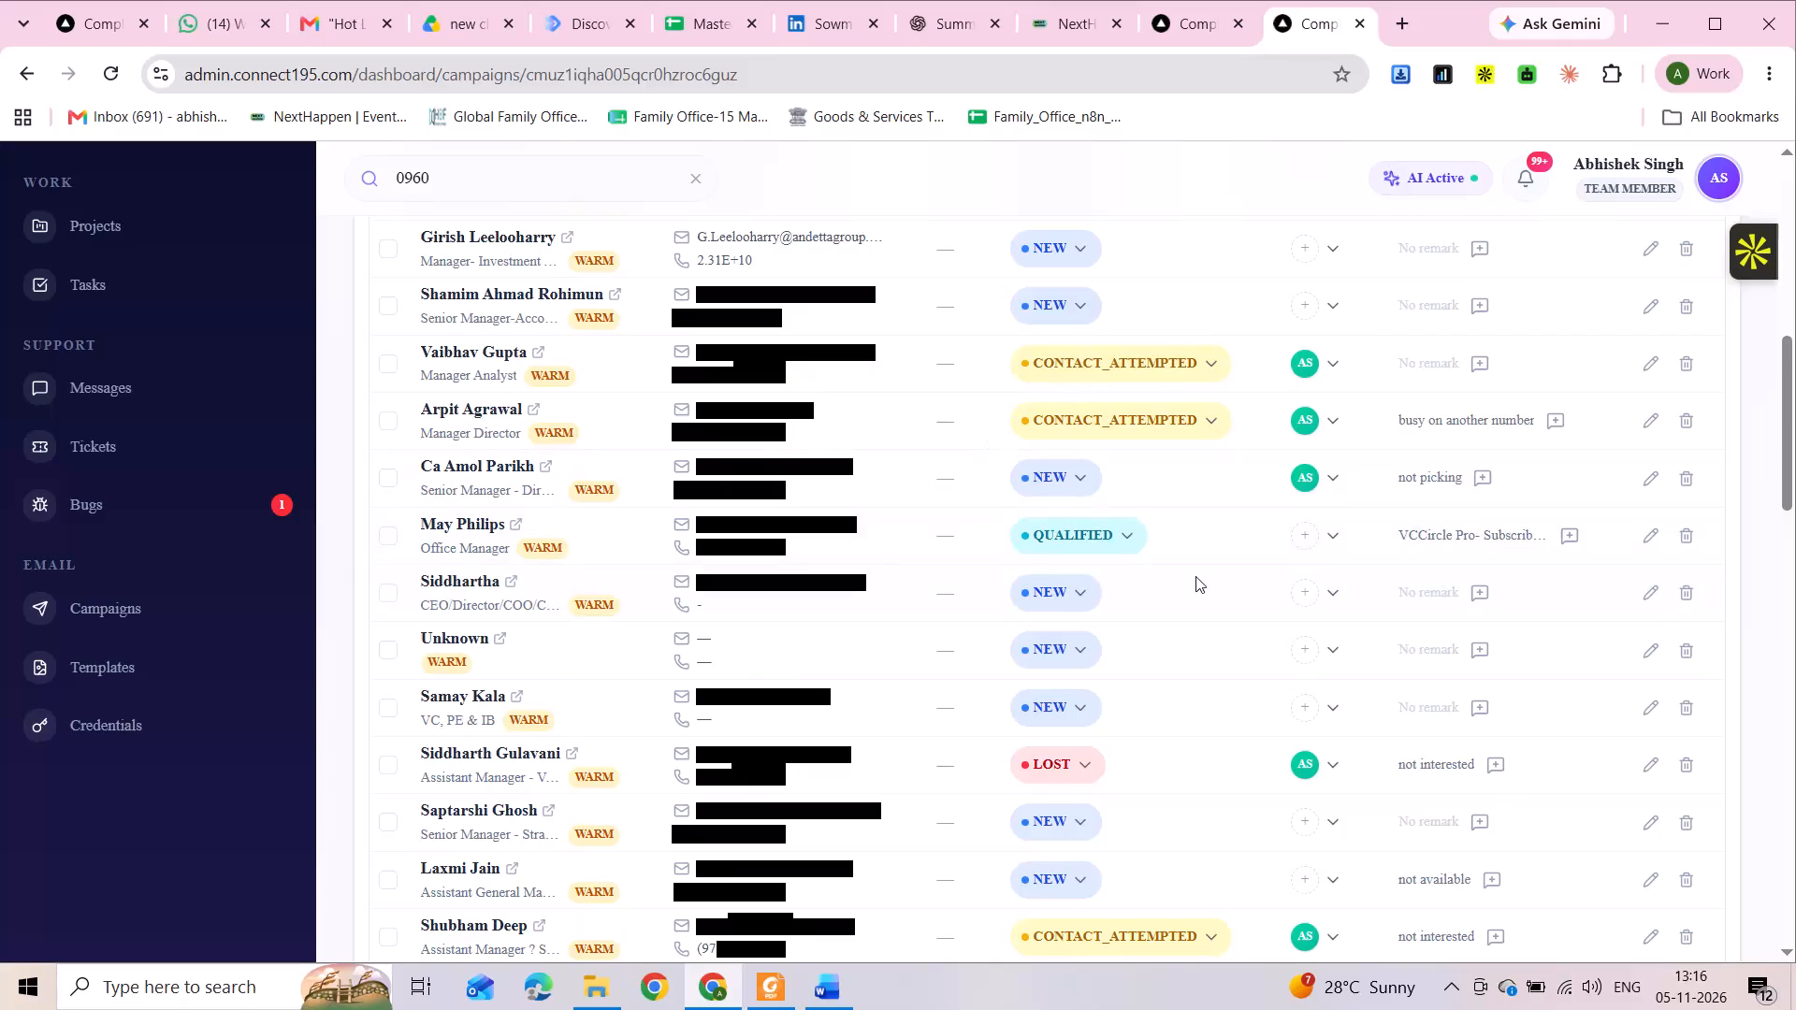
Set the status of the qualified Office Manager lead, whose remark begins "VCCircle Pro", to Lost.
click(1125, 537)
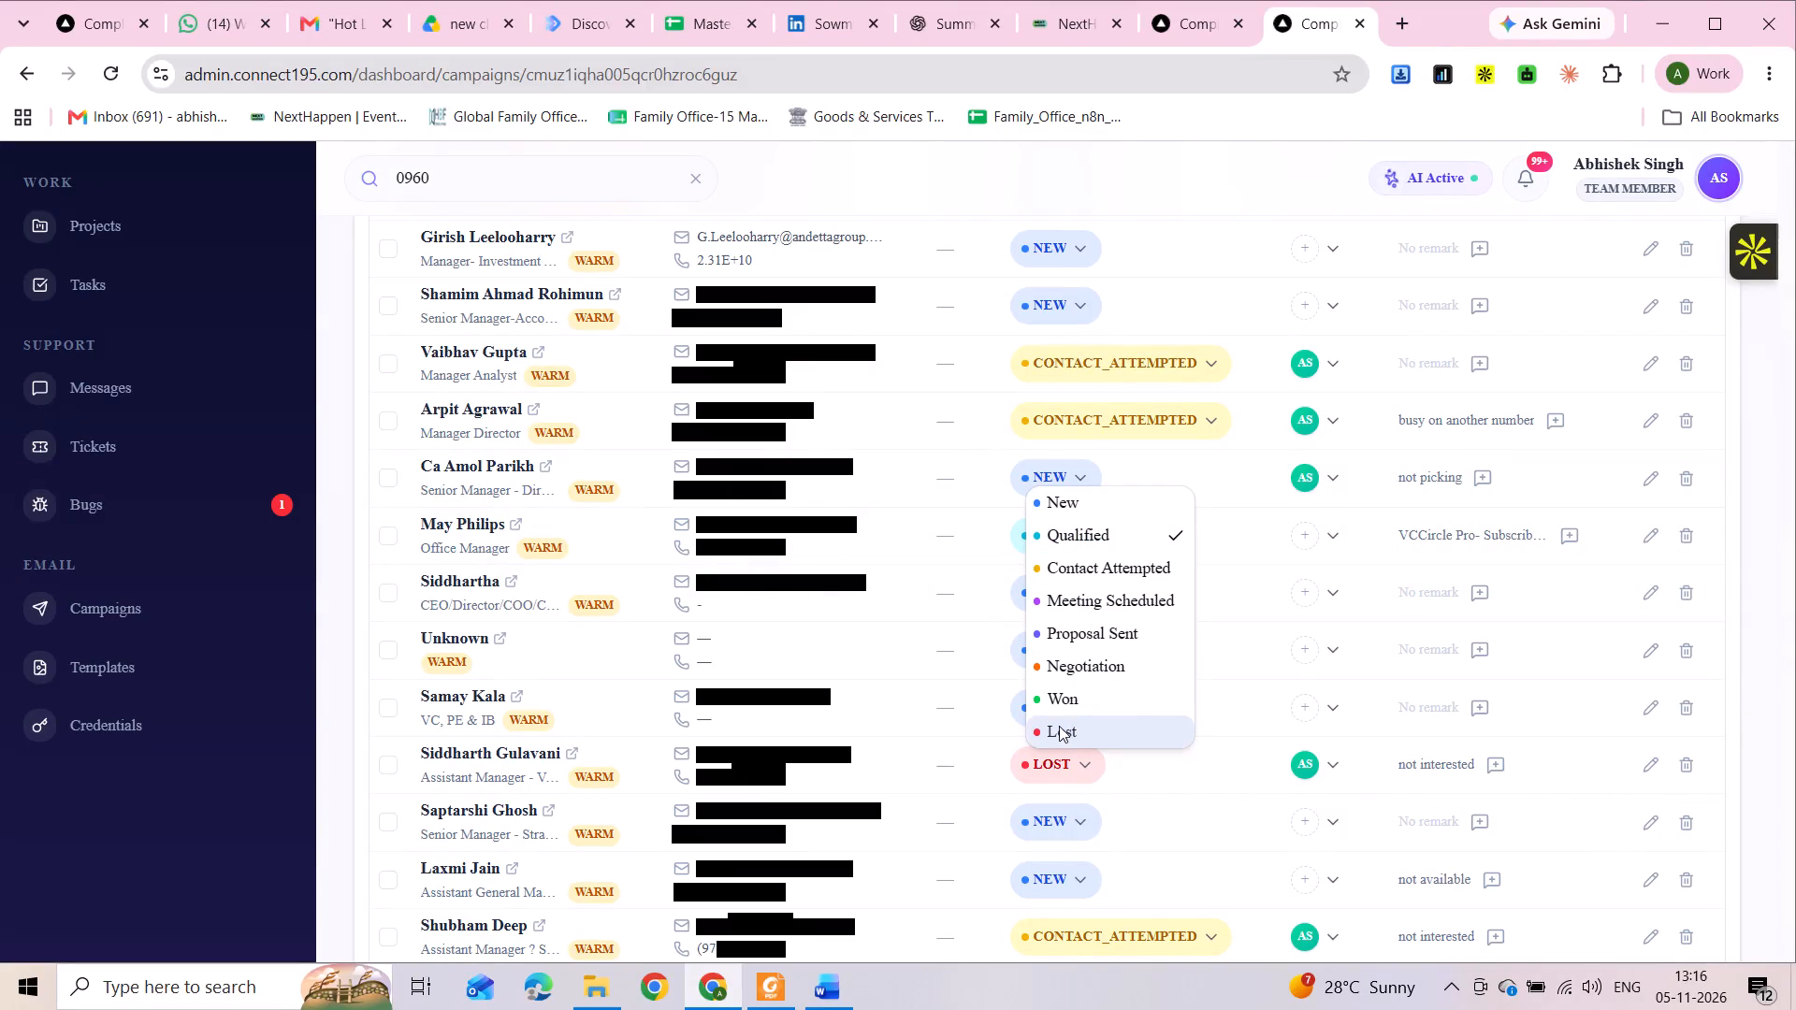
double_click(1059, 726)
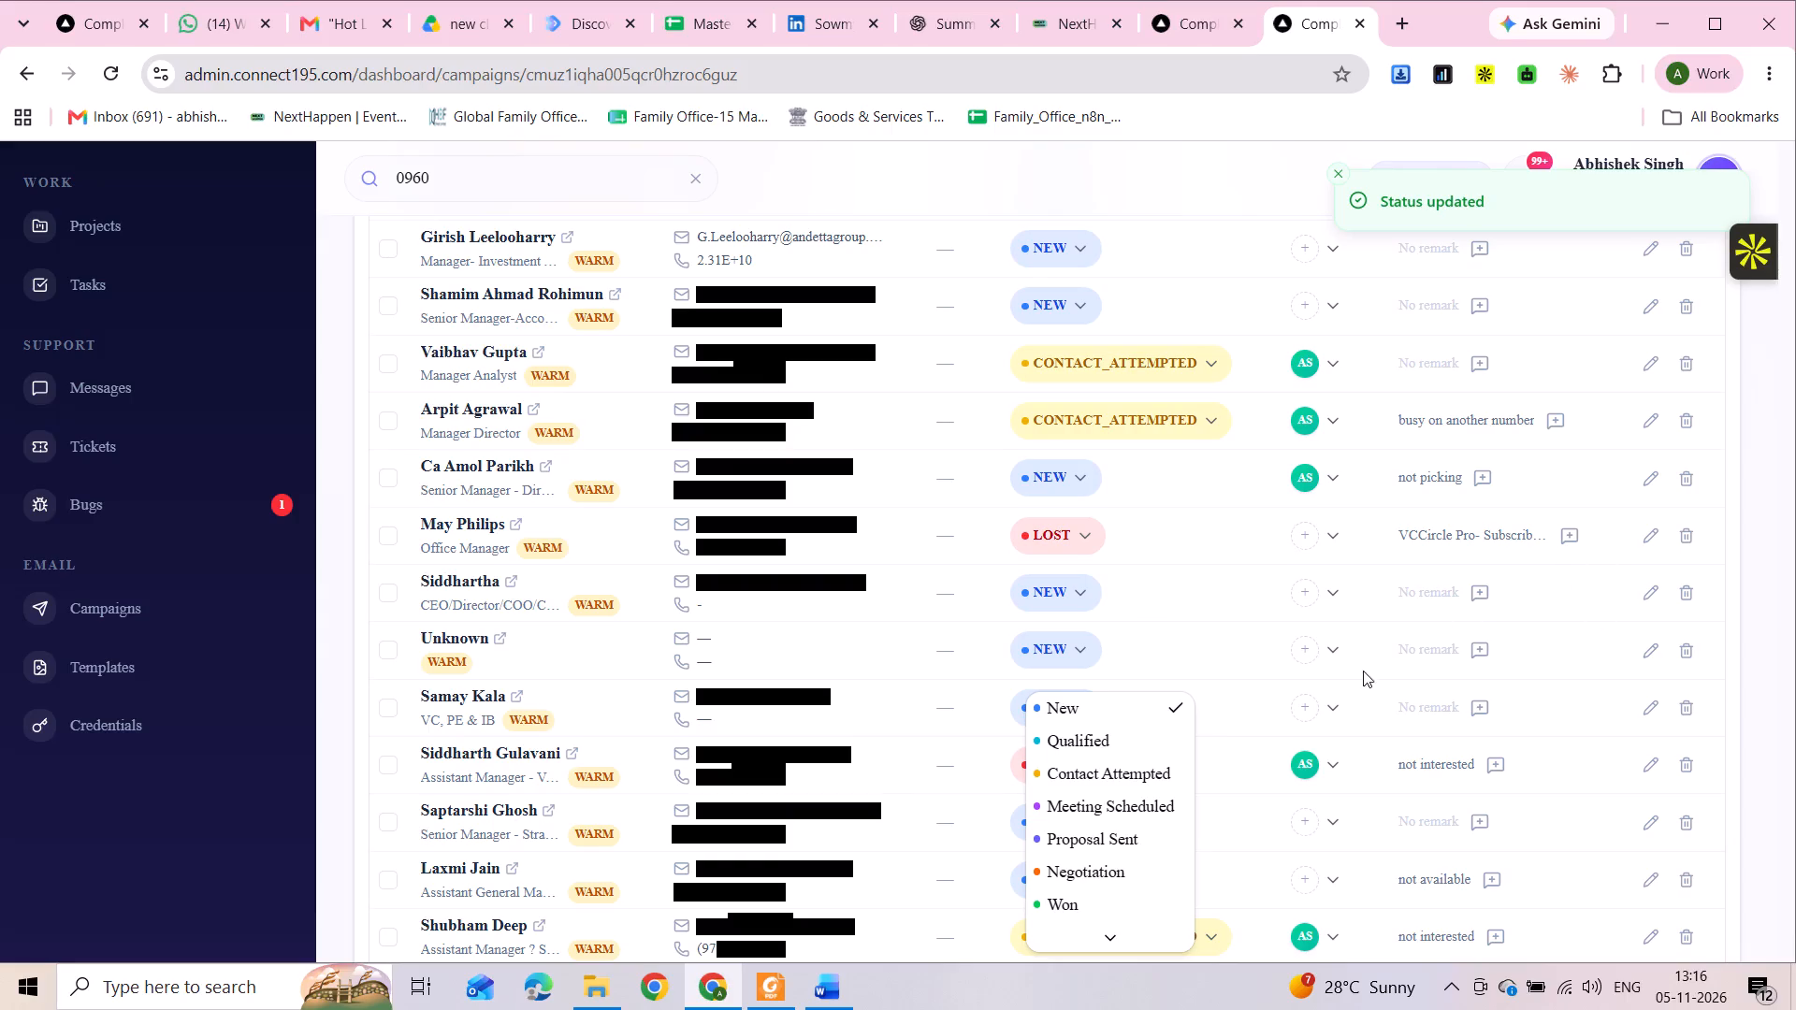
scroll(659, 638, down, 1)
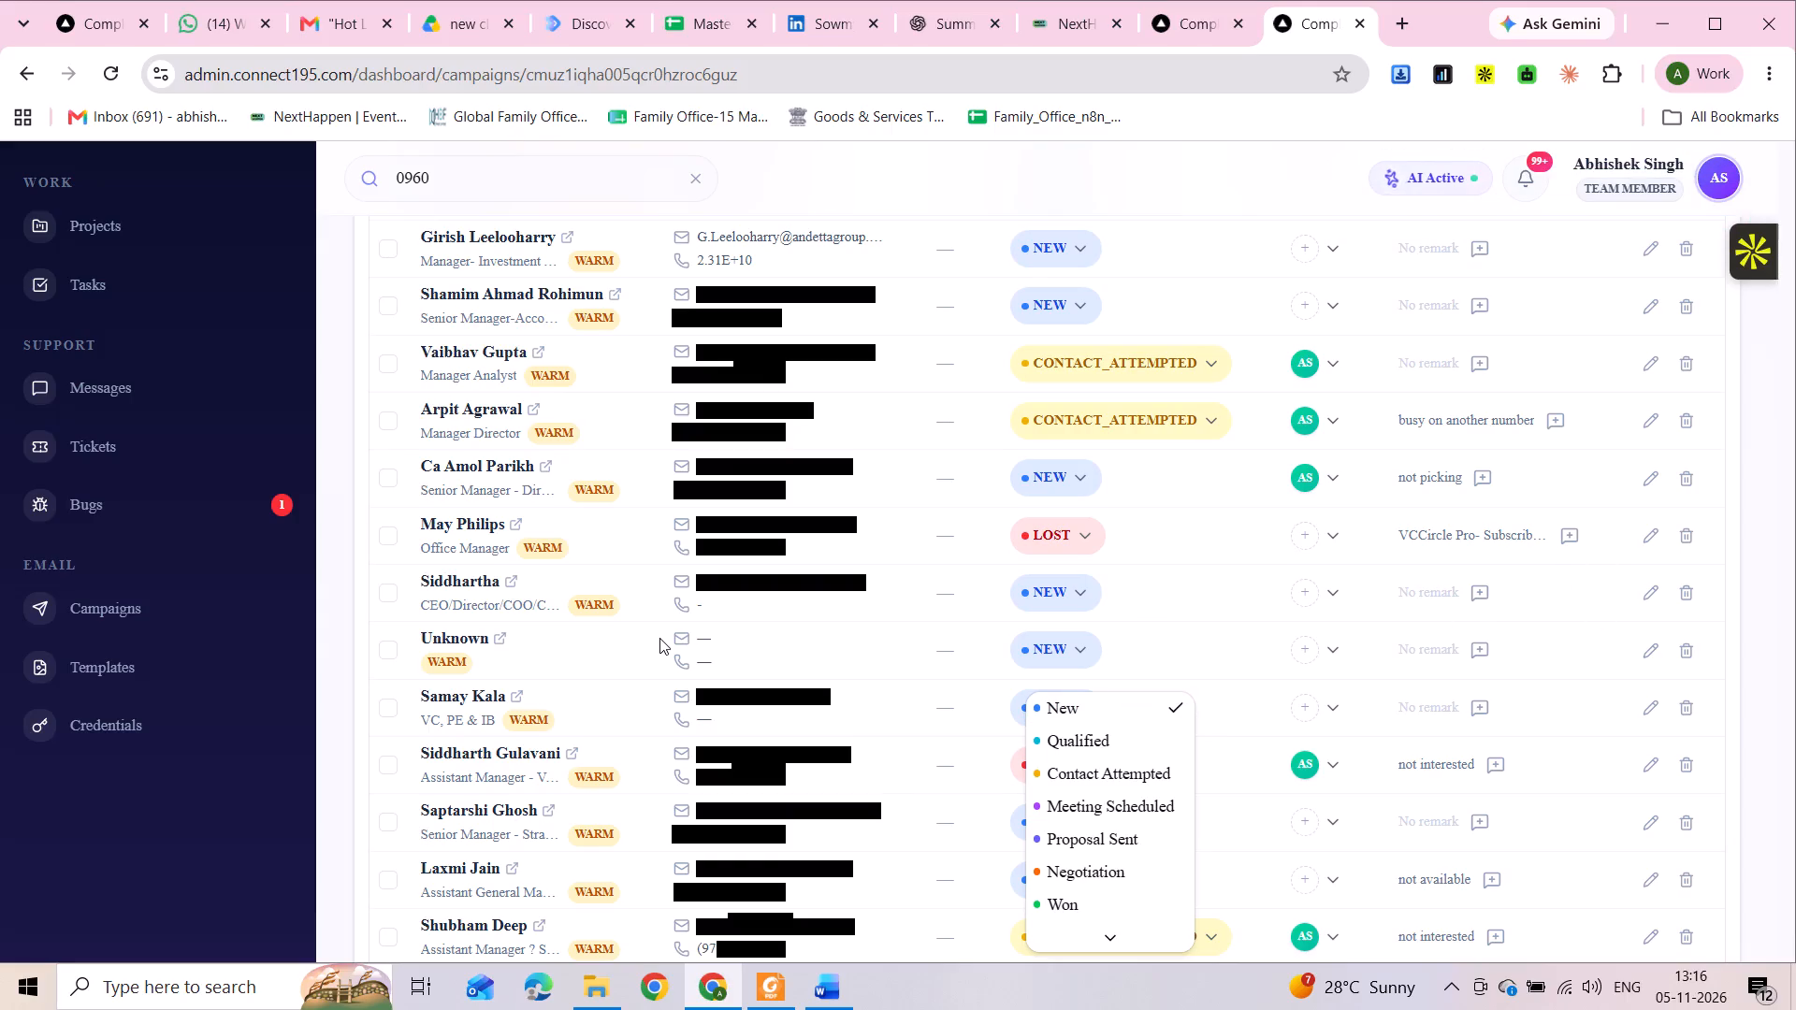
scroll(659, 638, down, 1)
scroll(578, 650, down, 1)
click(878, 625)
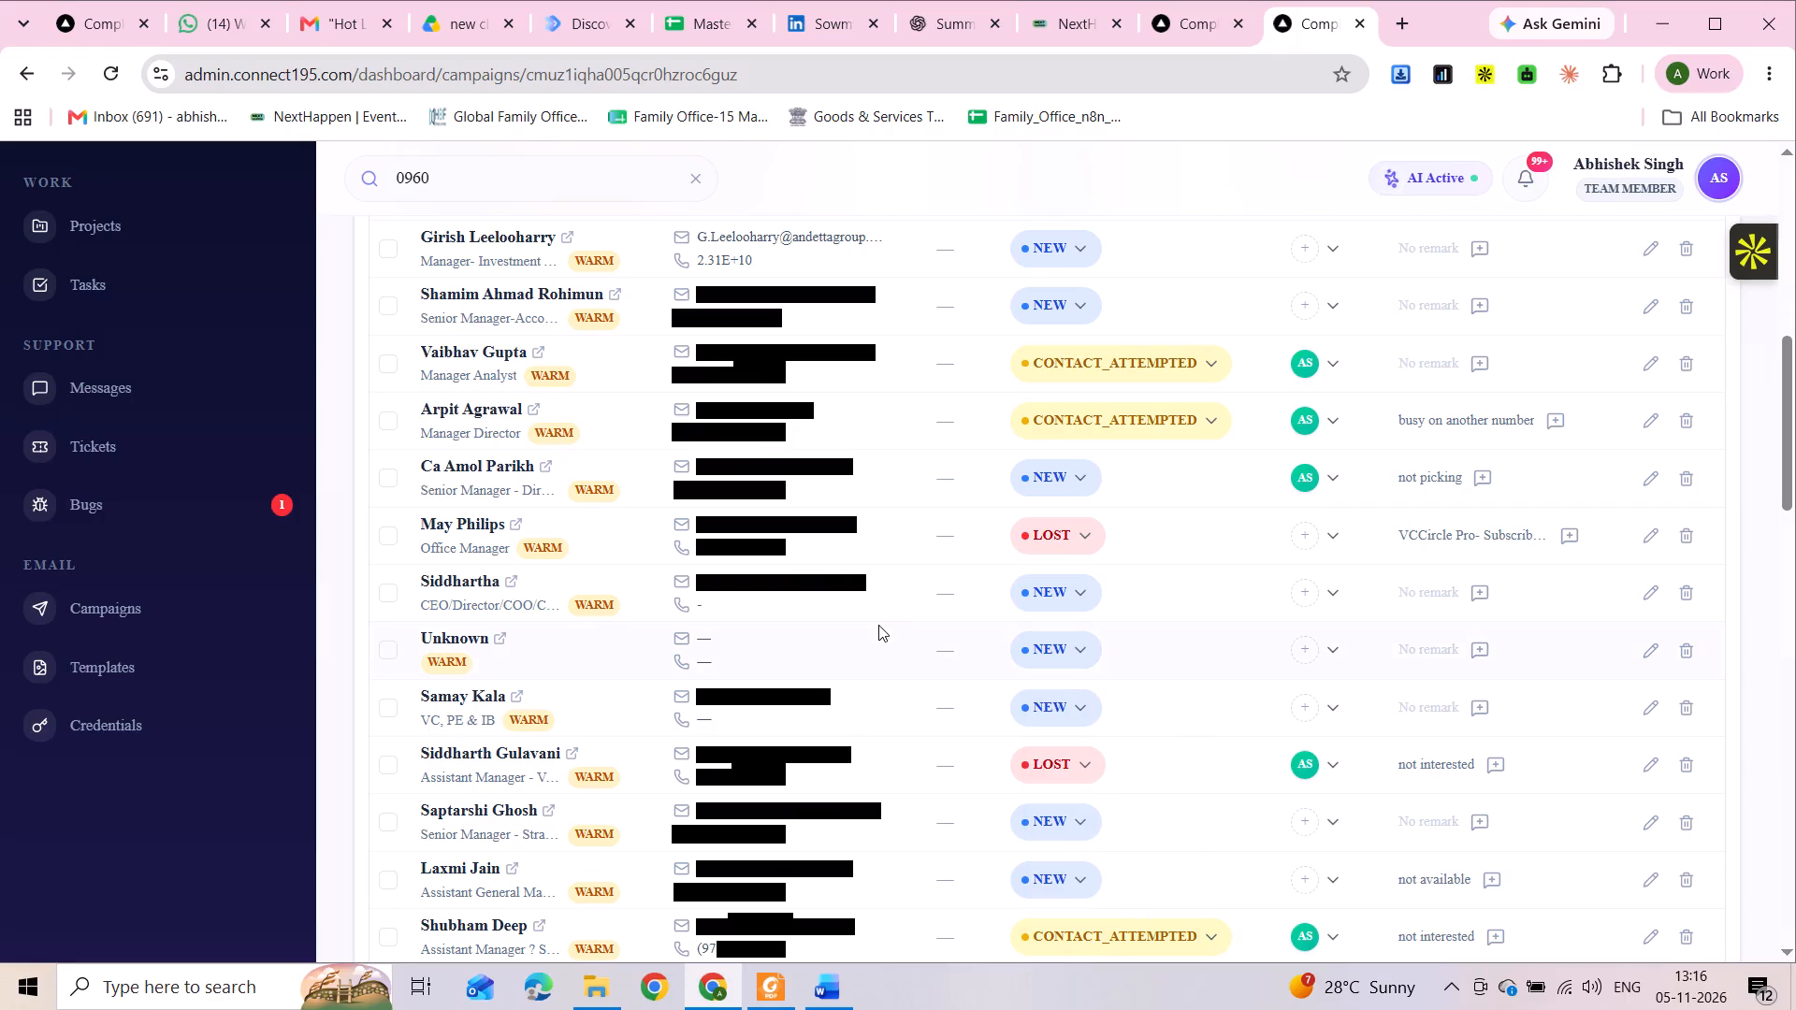
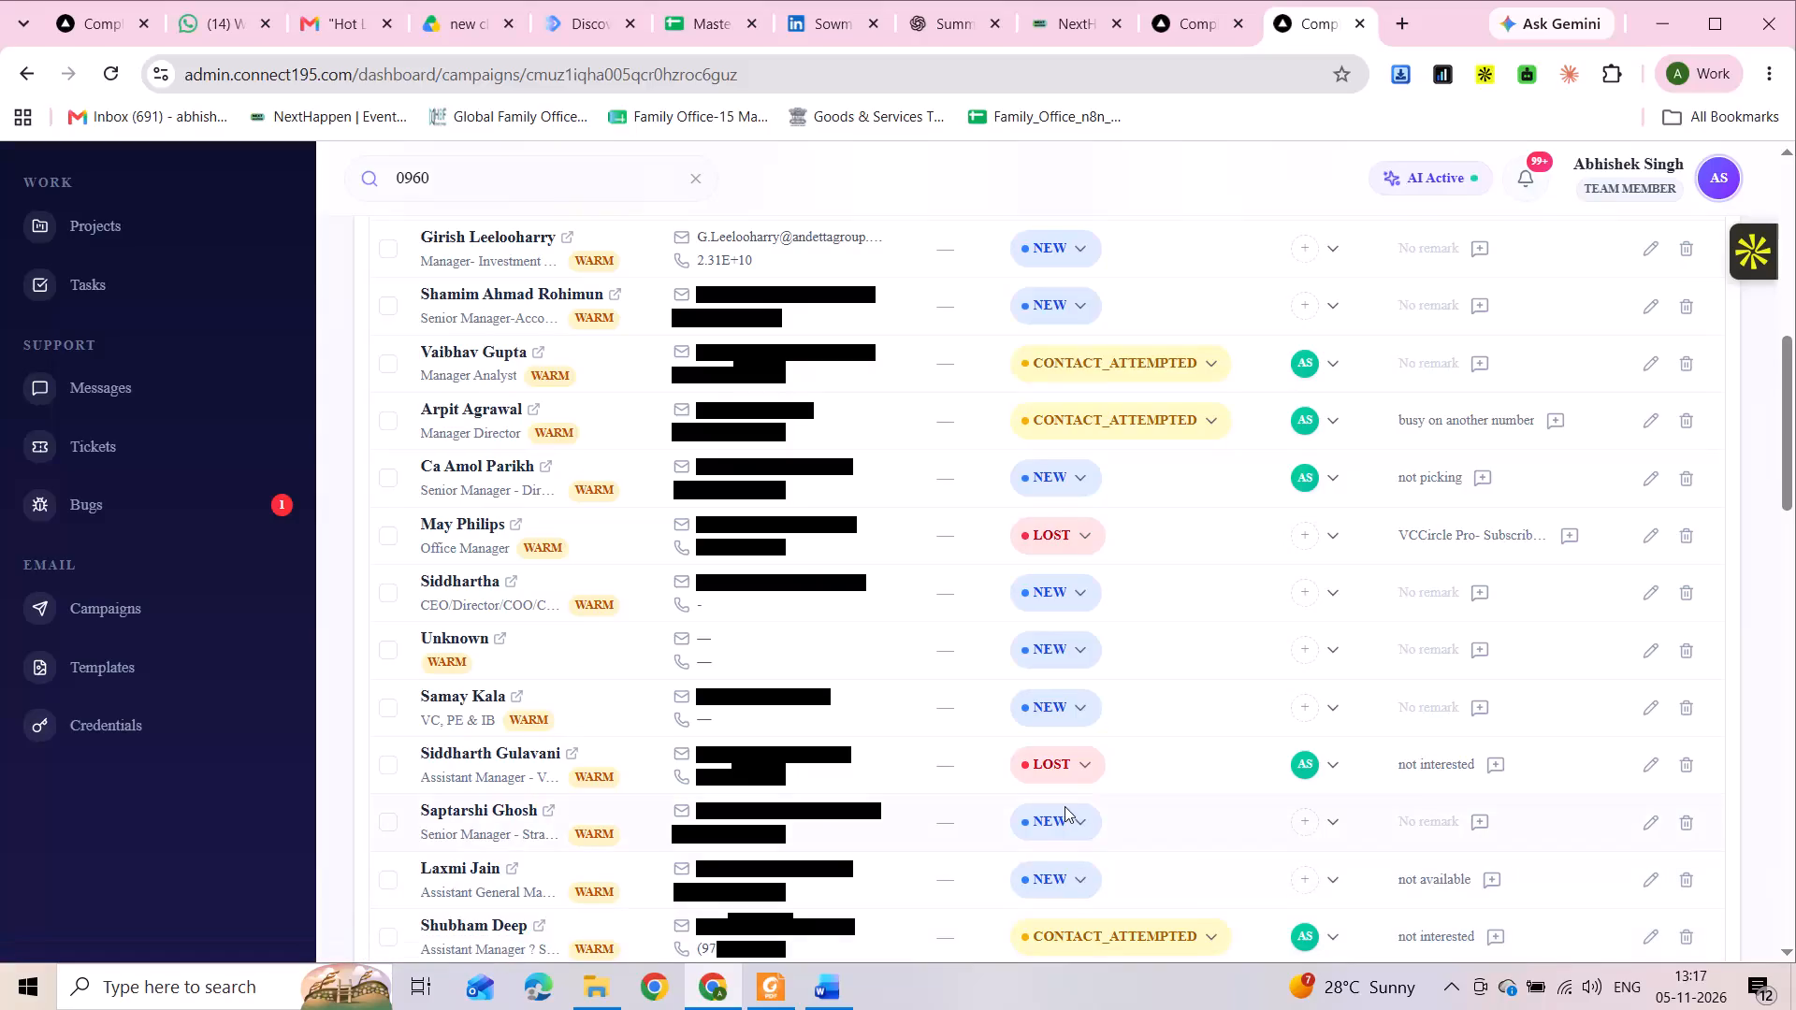
Set the status of the Senior Manager - Strategy lead to CONTACT_ATTEMPTED.
click(1080, 889)
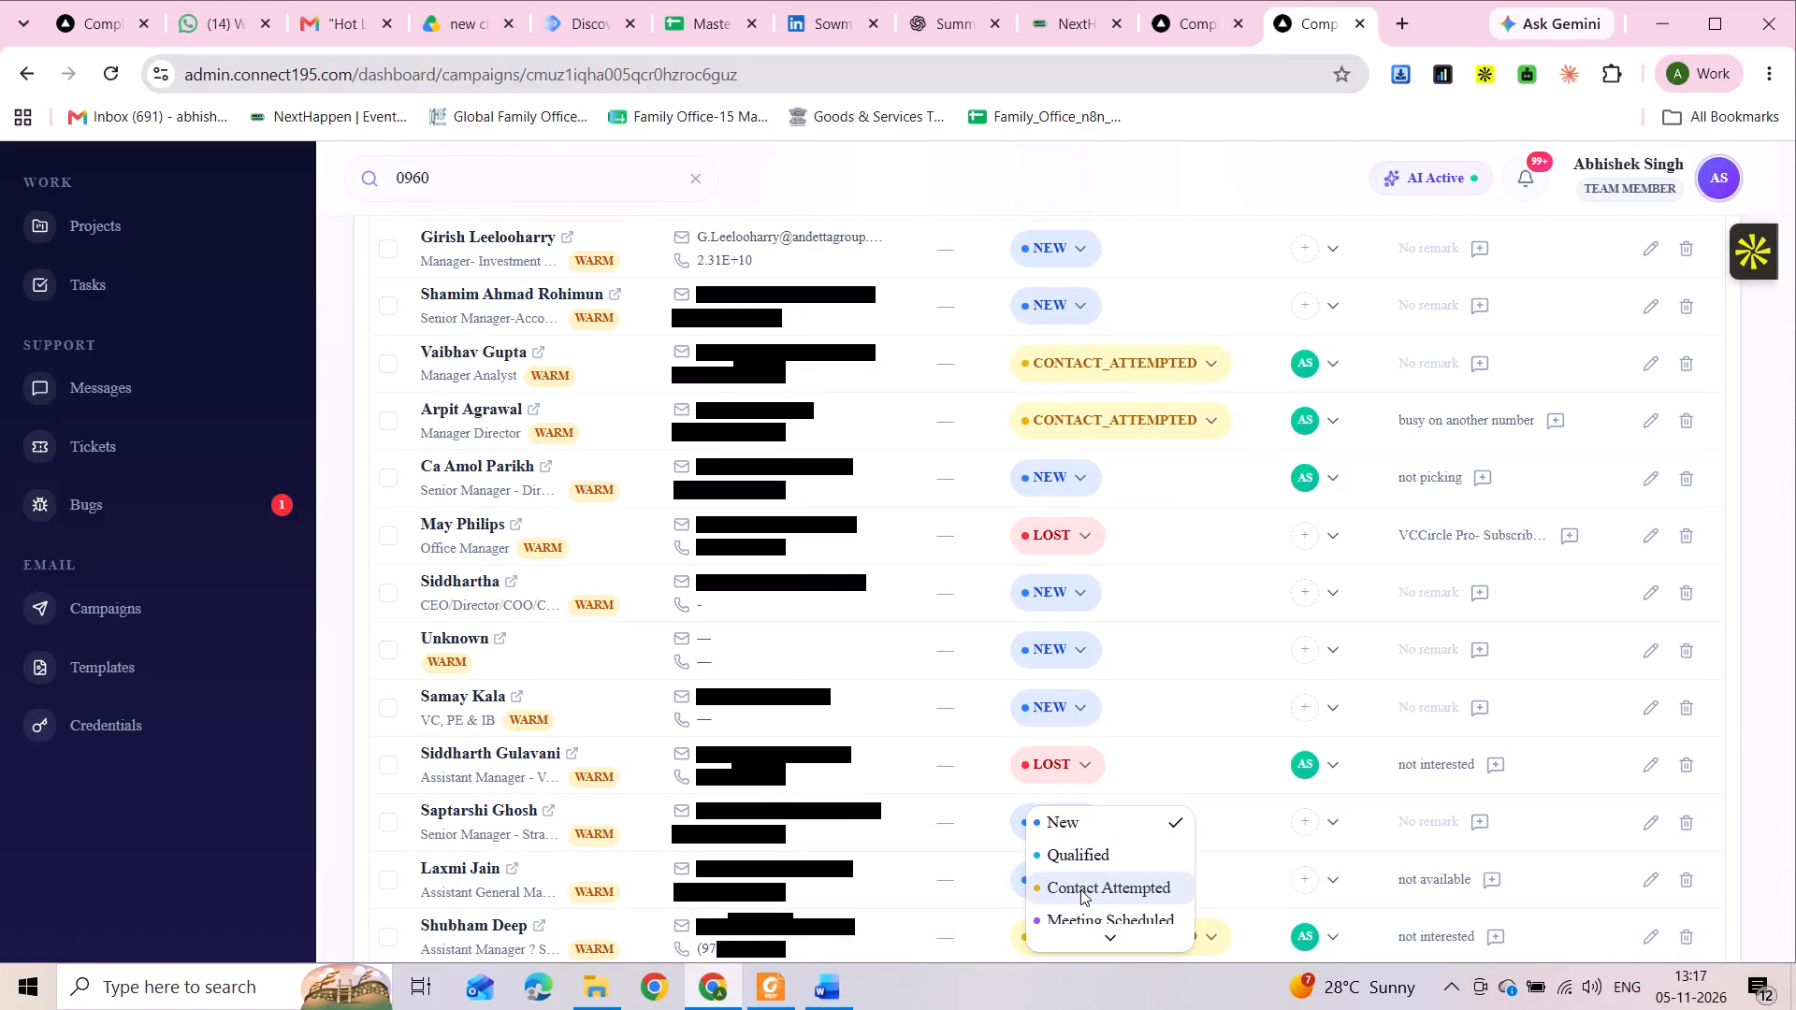
Post the discussion note "Call not picked invitation send" on the Viacom Senior Manager - Strategy lead, and return to the campaign list.
double_click(471, 815)
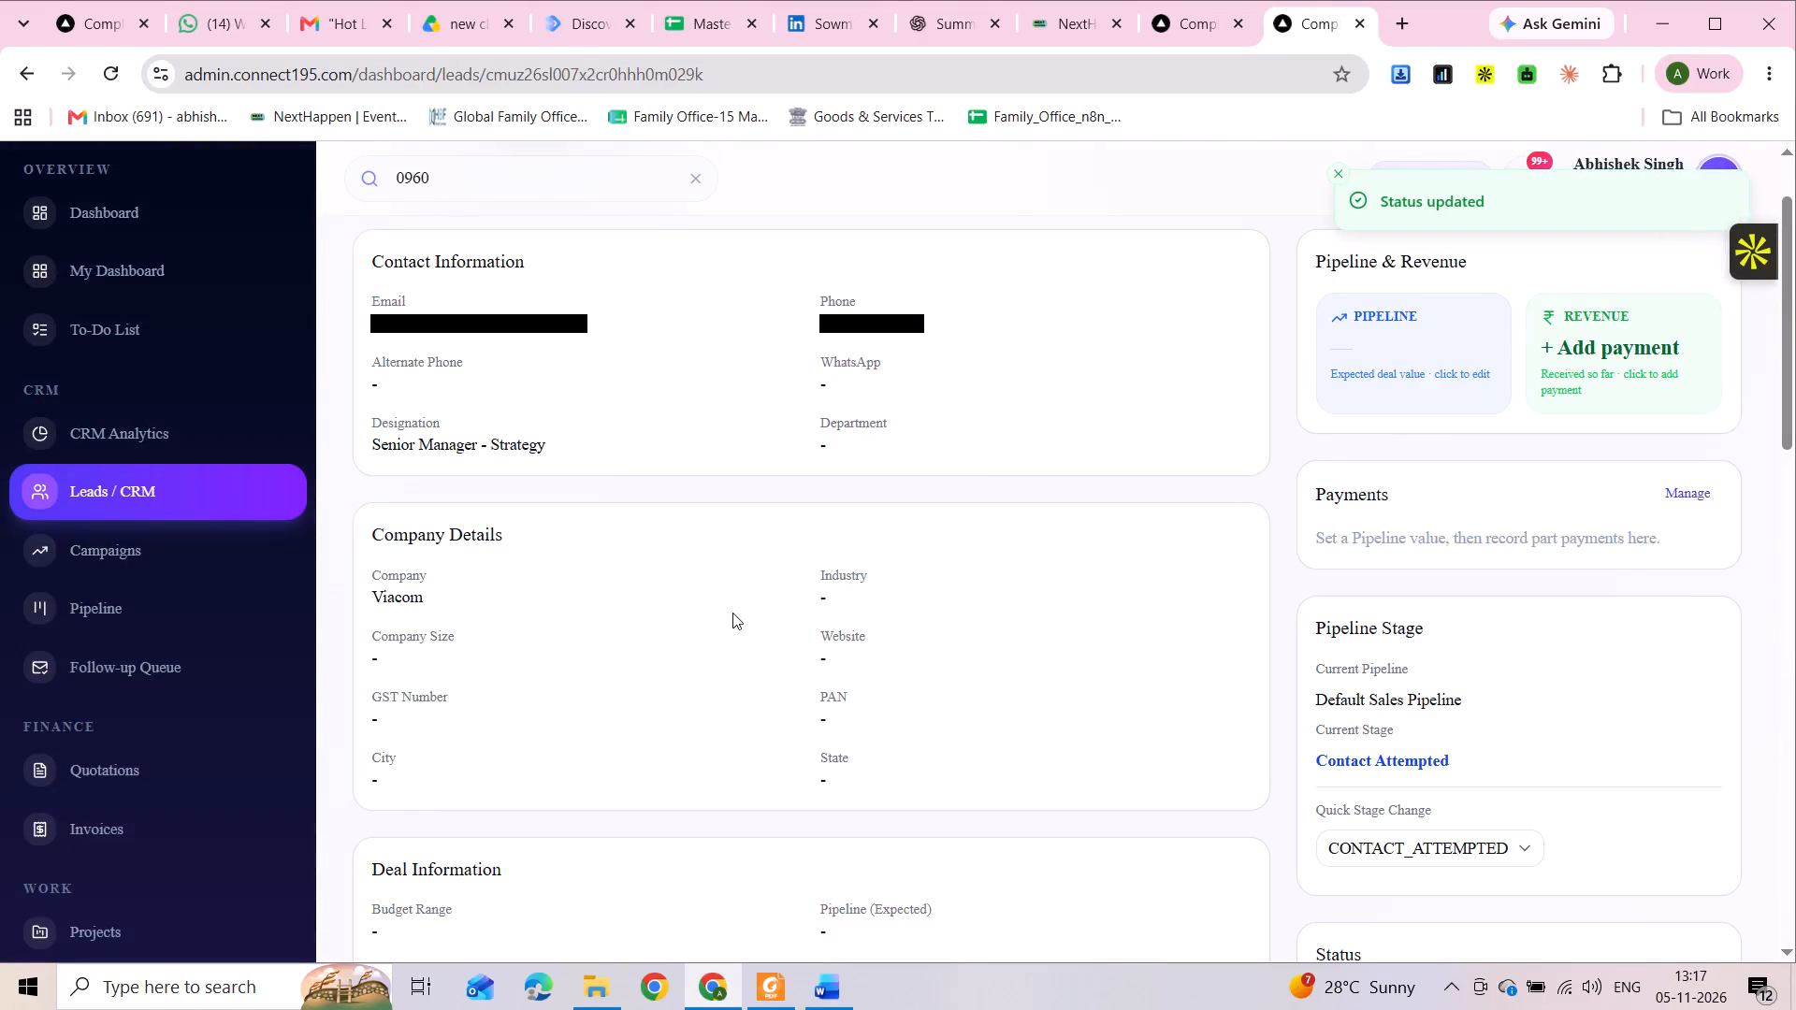
scroll(739, 668, down, 2)
scroll(689, 731, down, 4)
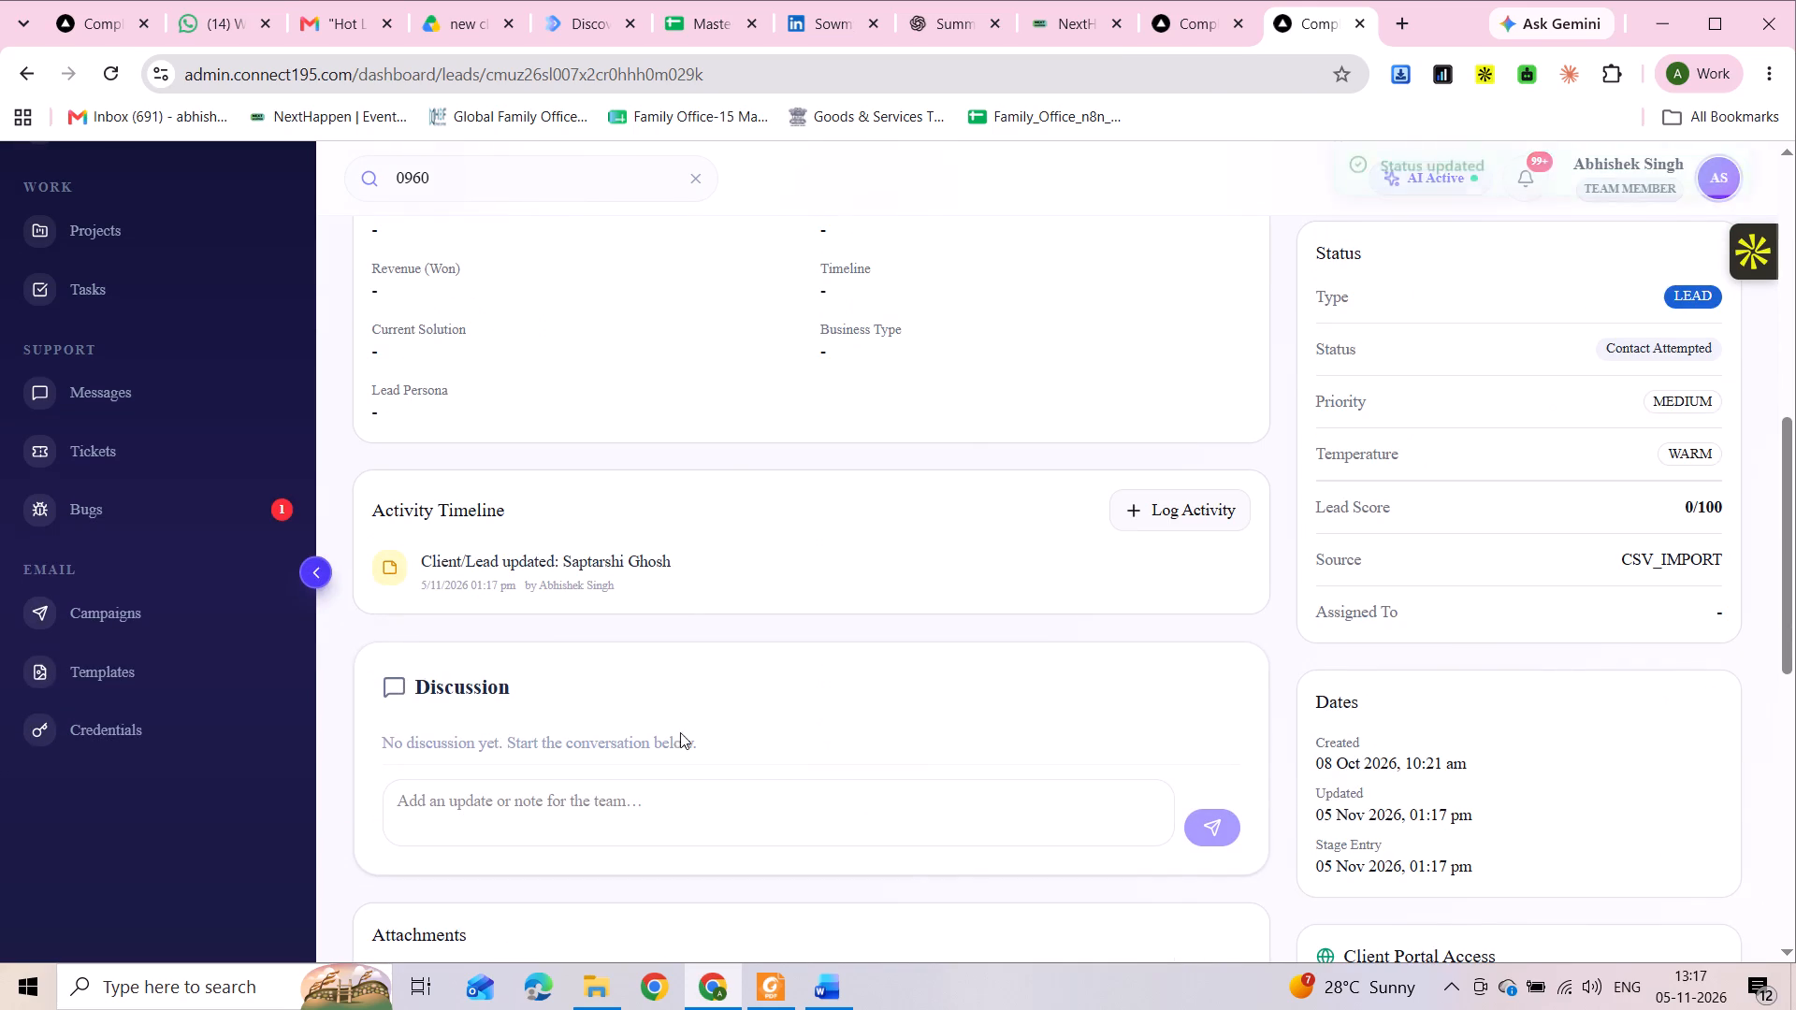
click(585, 814)
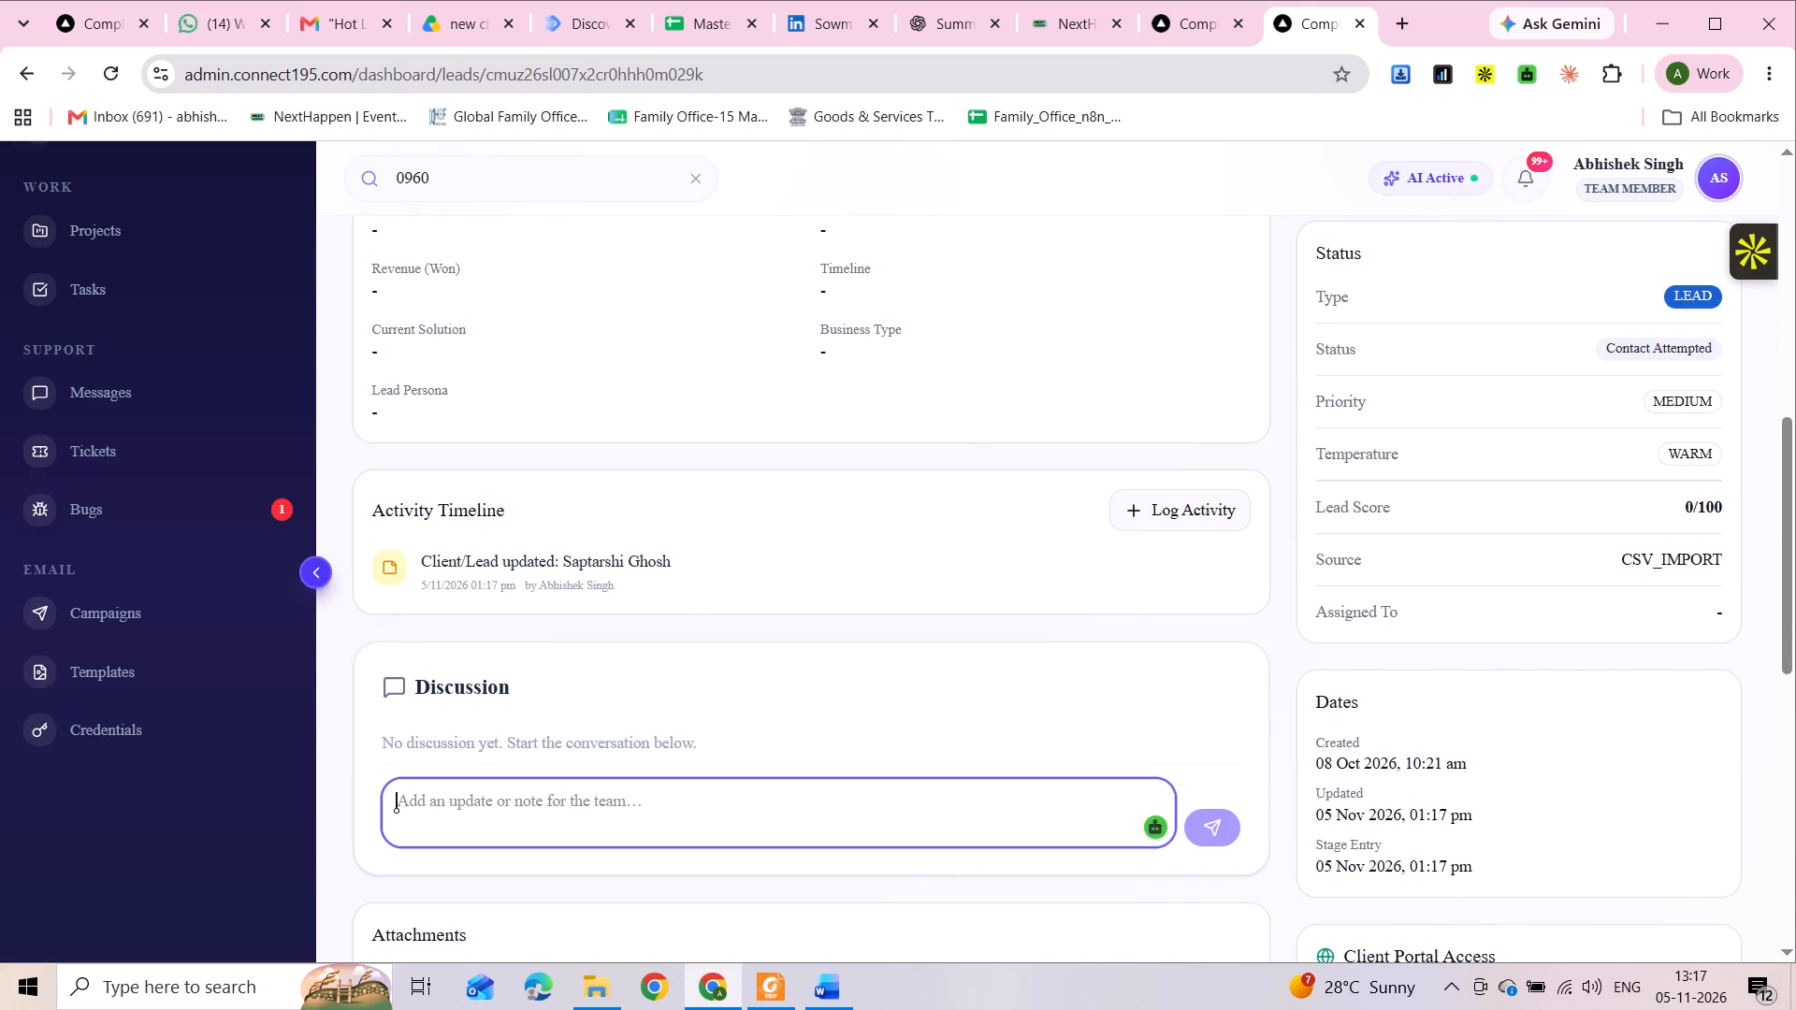
key(shift+x)
key(BackSpace)
text(Call)
key(space)
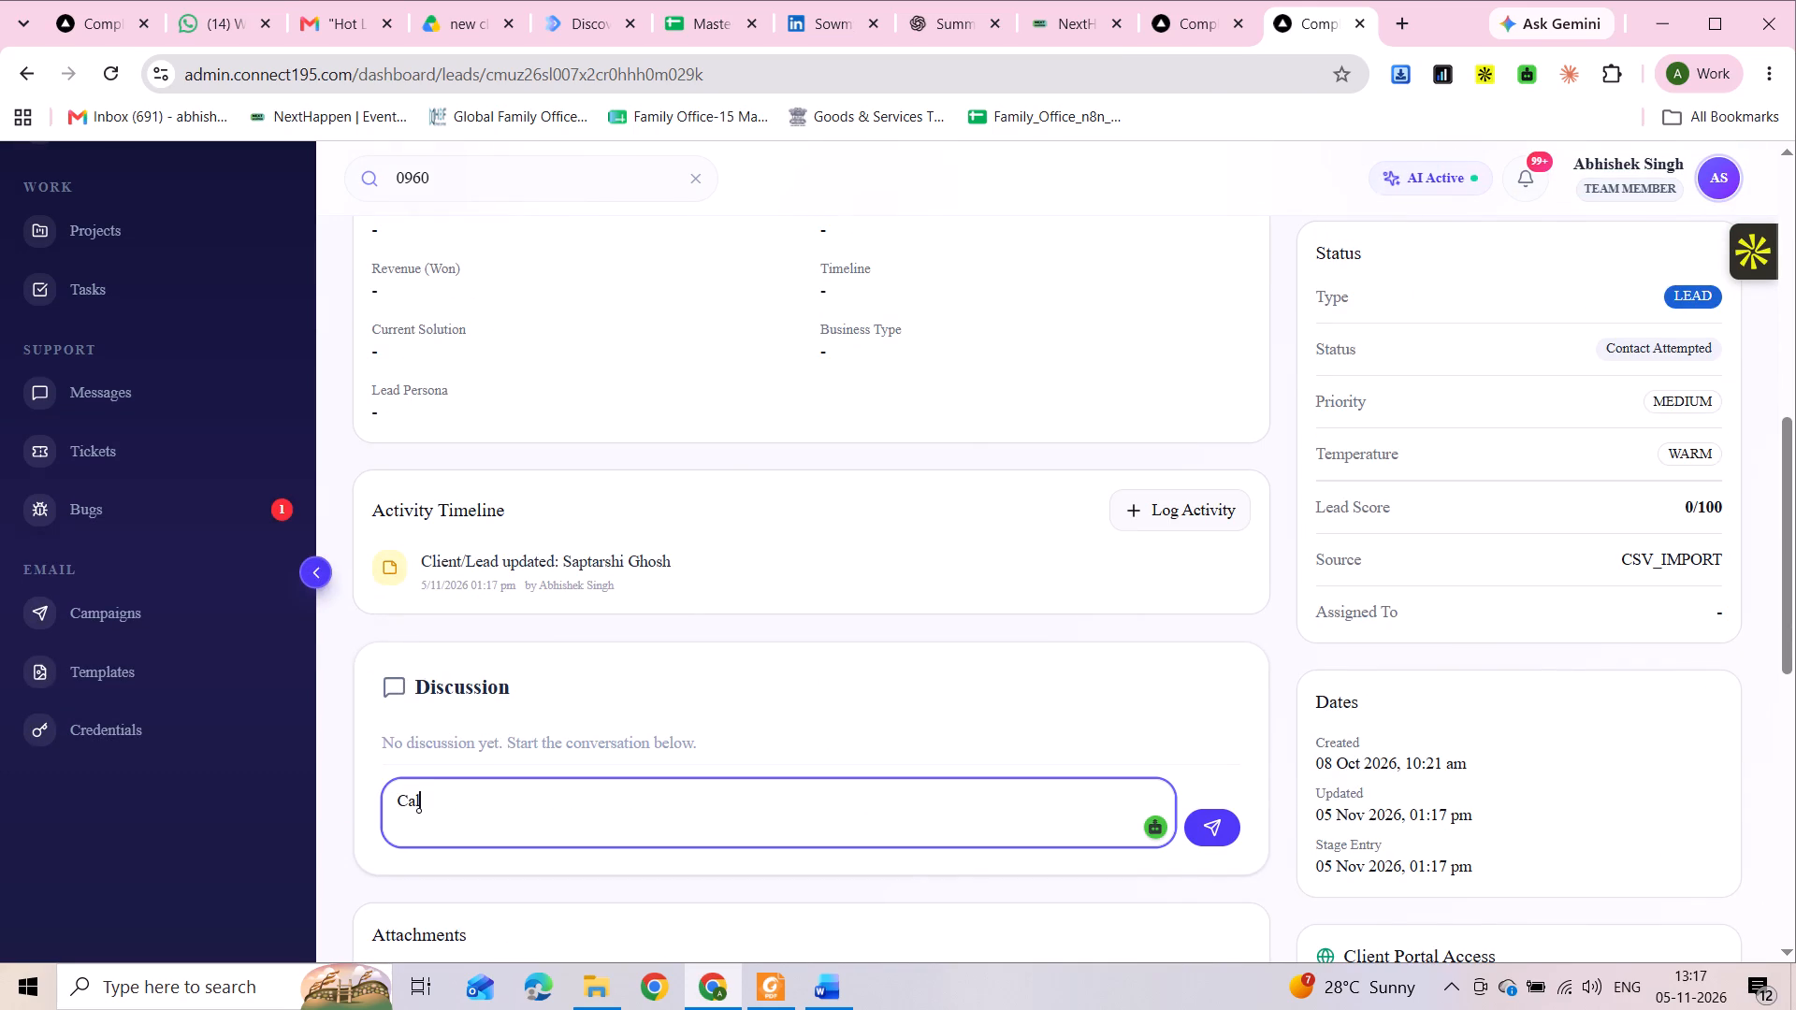
text(not picked invitation send)
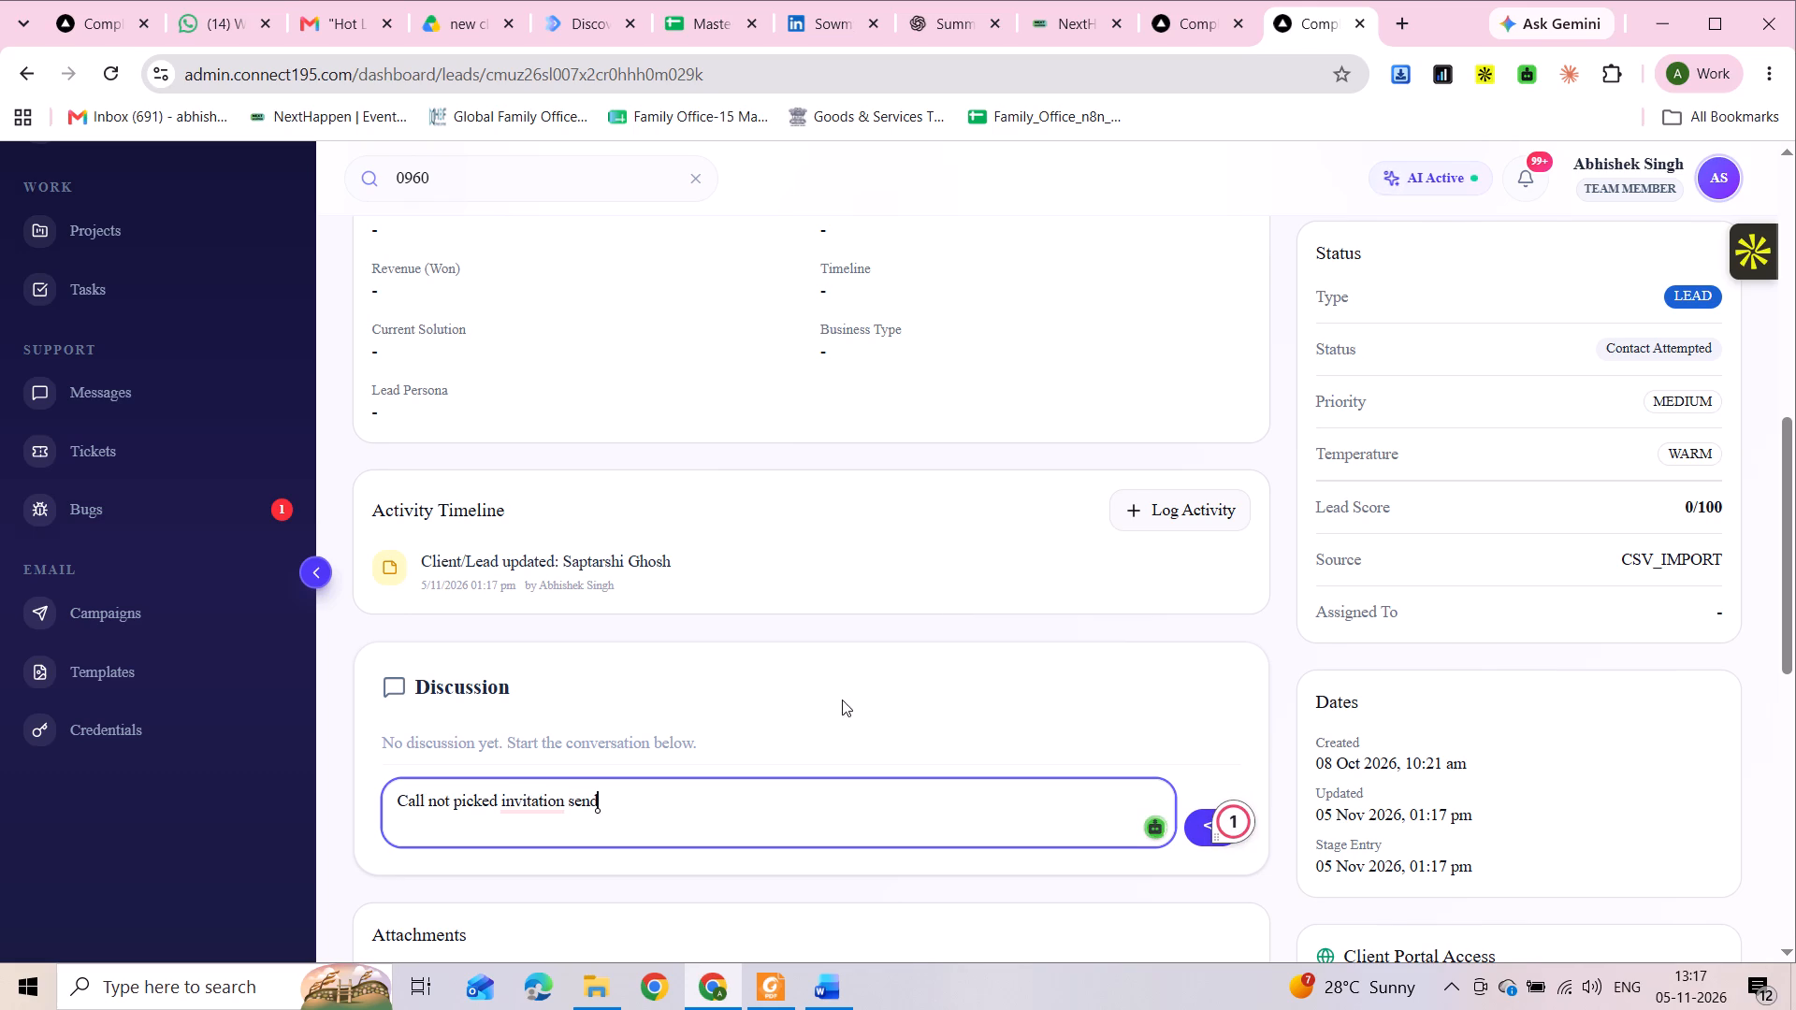
click(1198, 818)
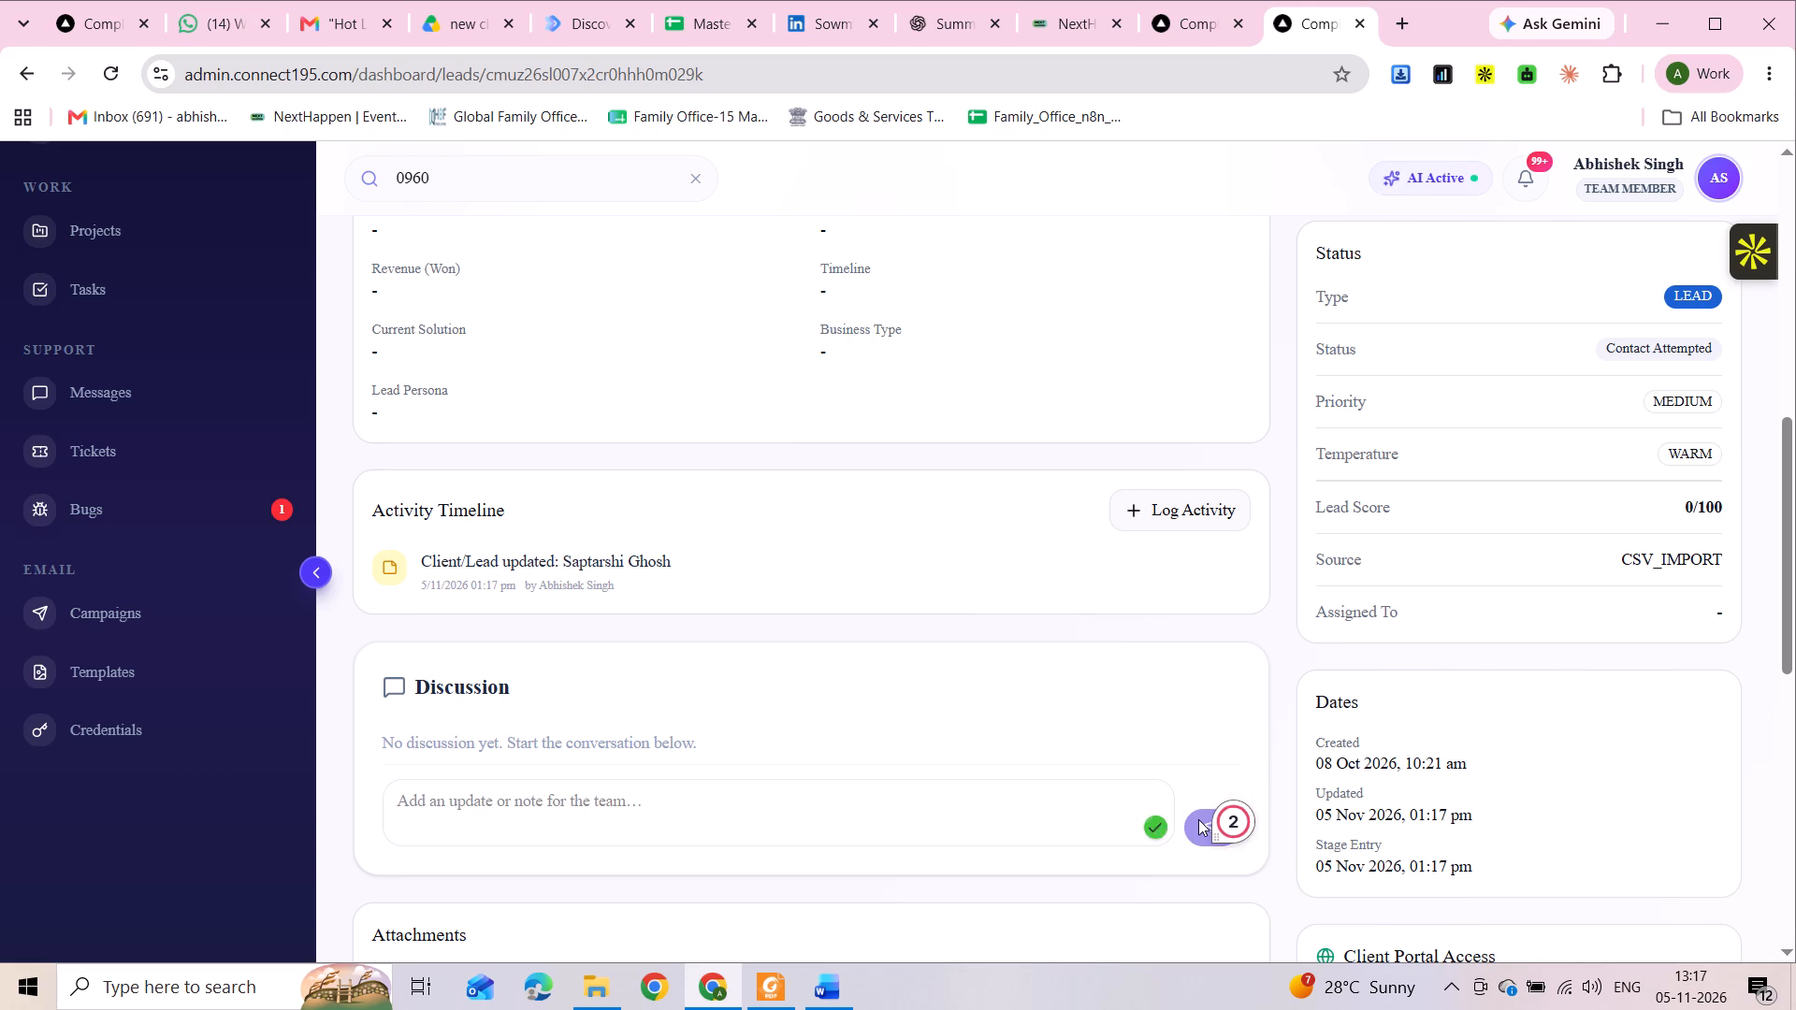
scroll(1001, 779, up, 4)
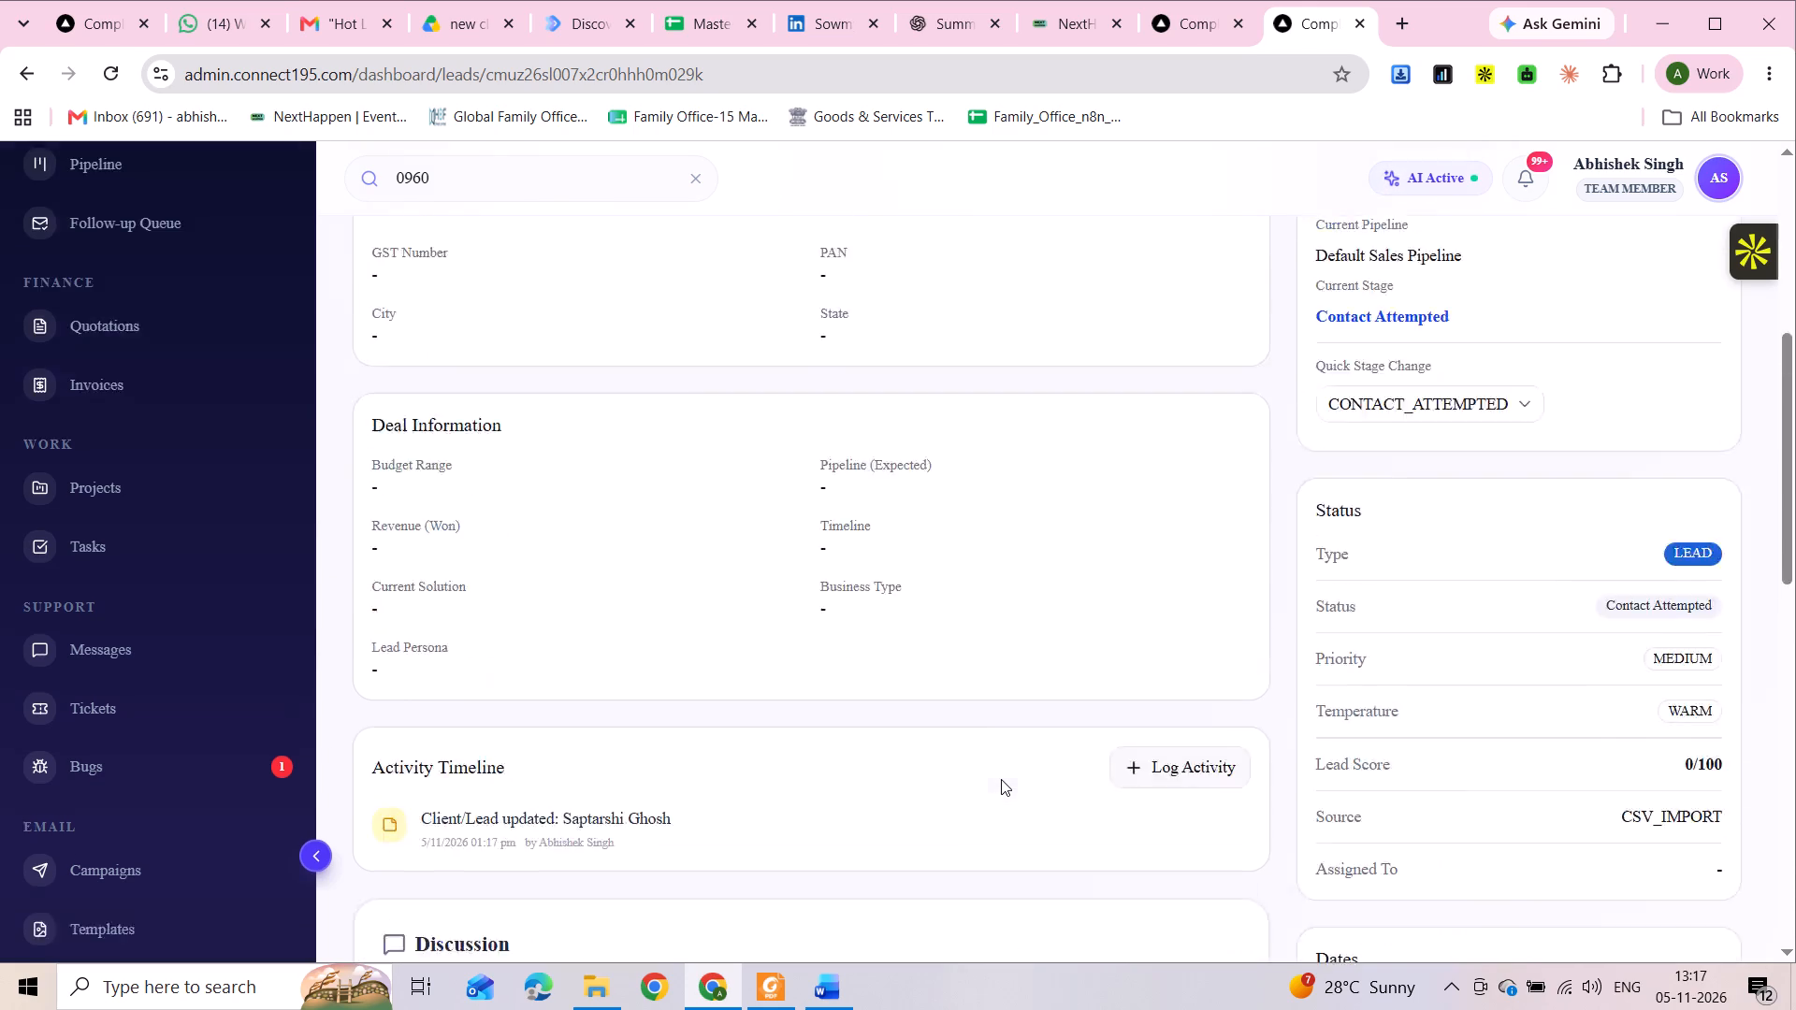
scroll(1001, 779, up, 4)
scroll(881, 786, up, 4)
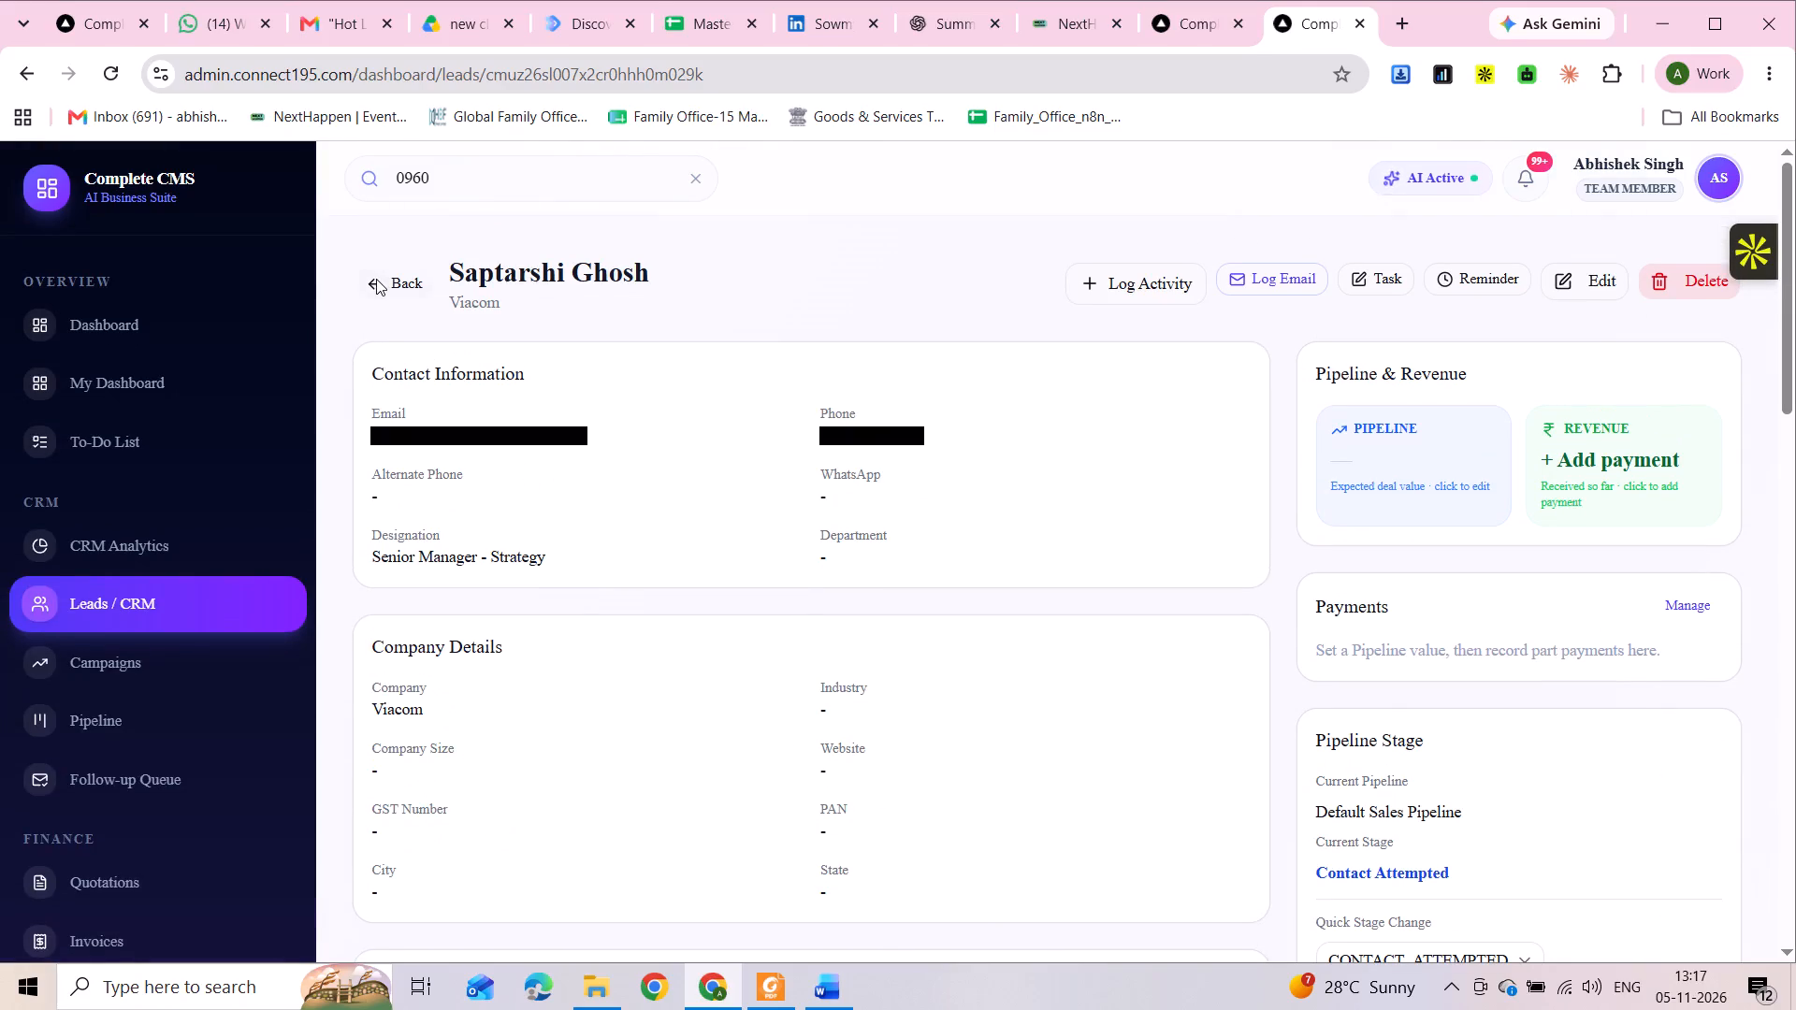
click(380, 281)
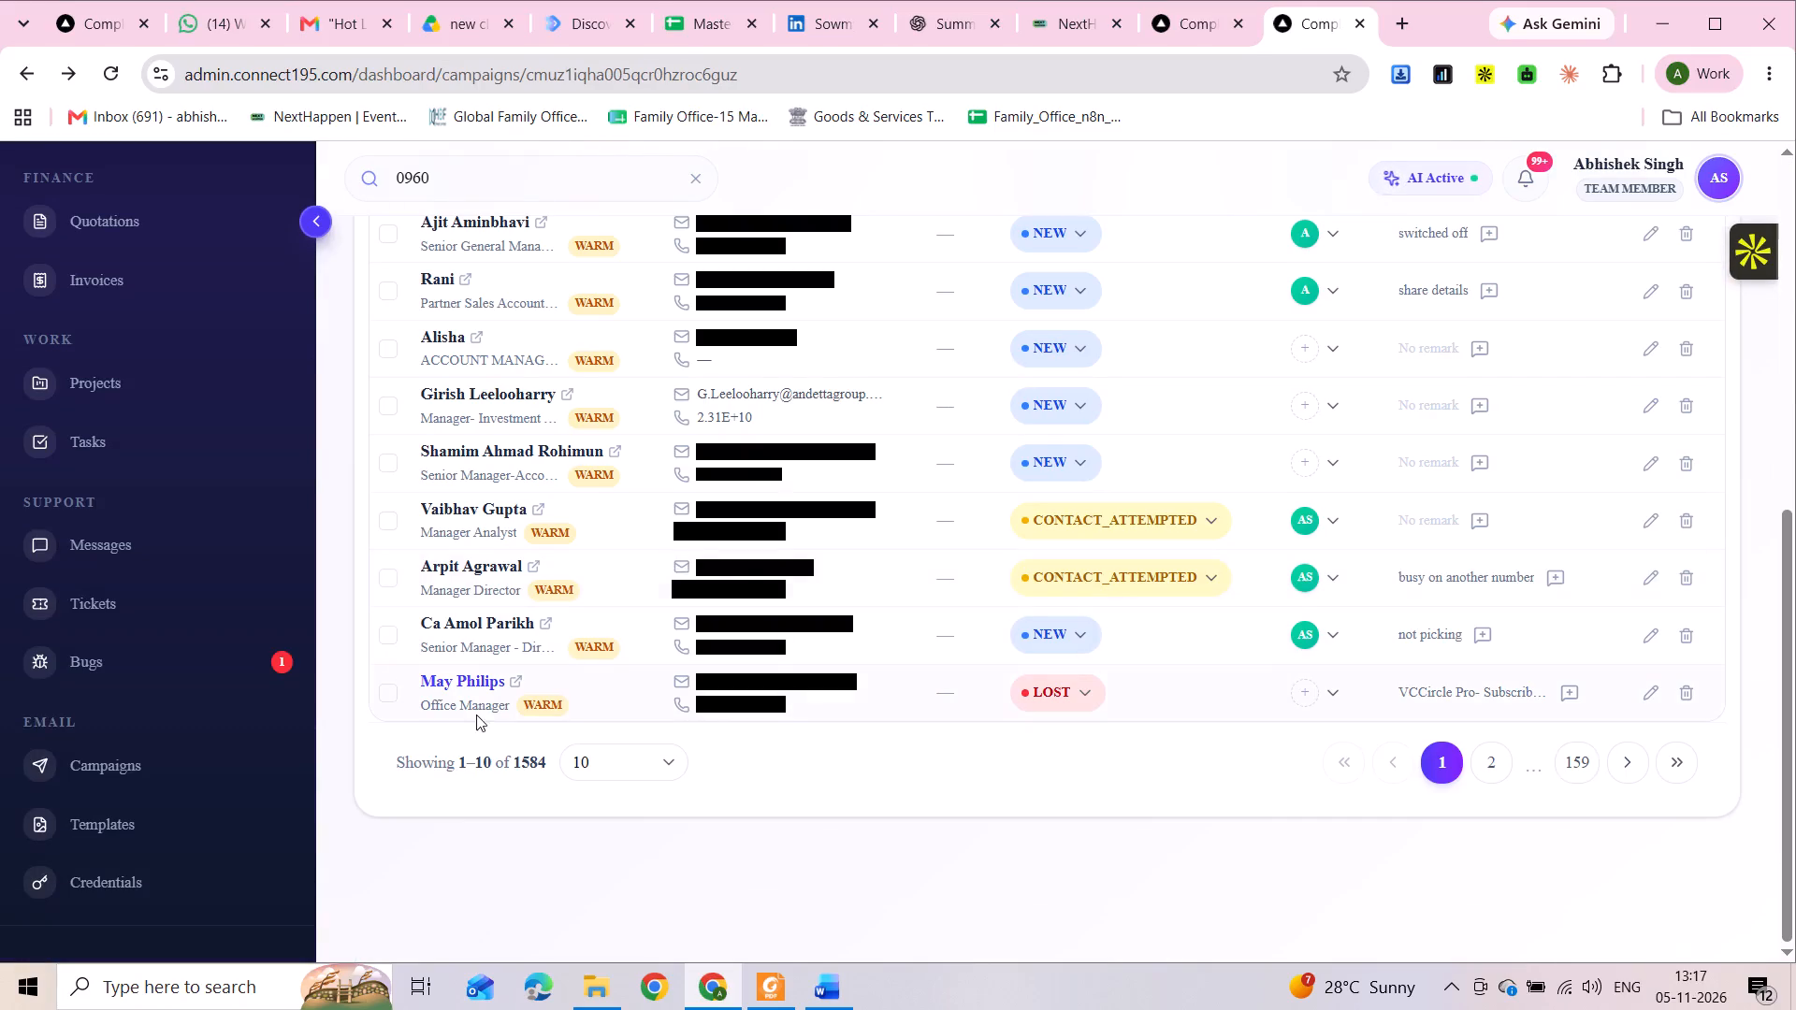
Set the campaign lead list to show 50 leads per page.
click(849, 873)
click(659, 753)
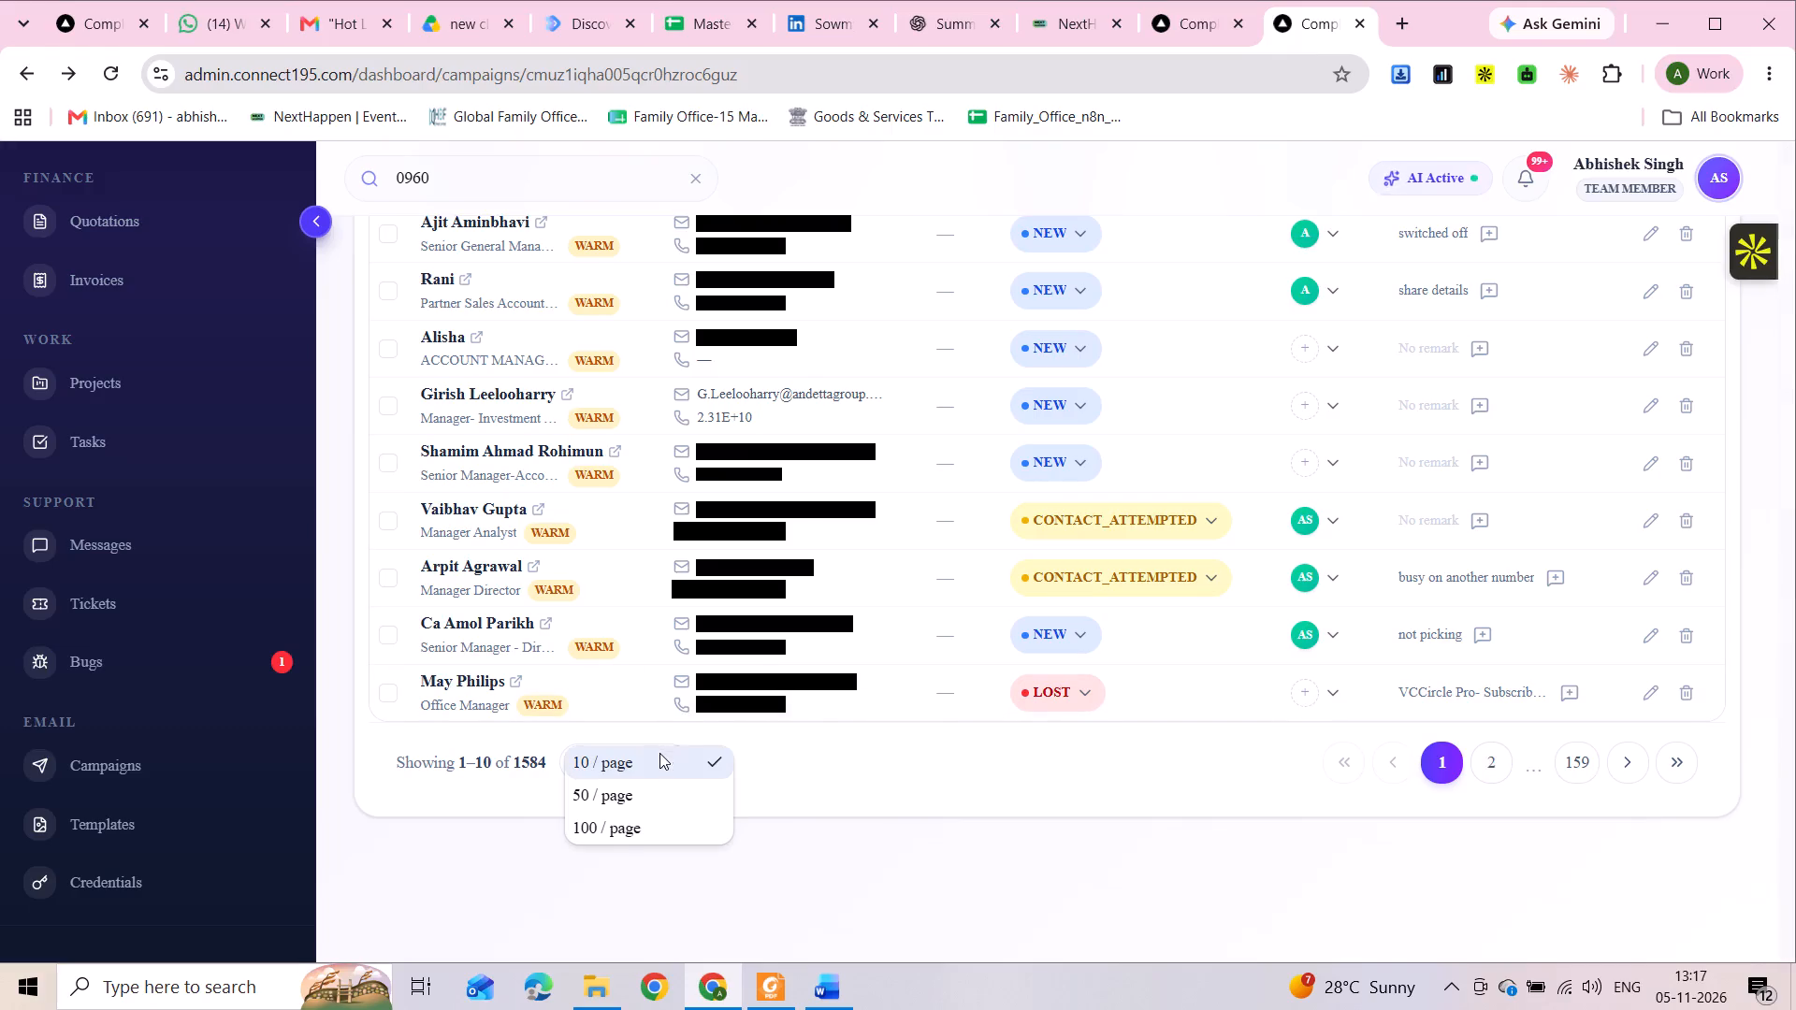
click(623, 792)
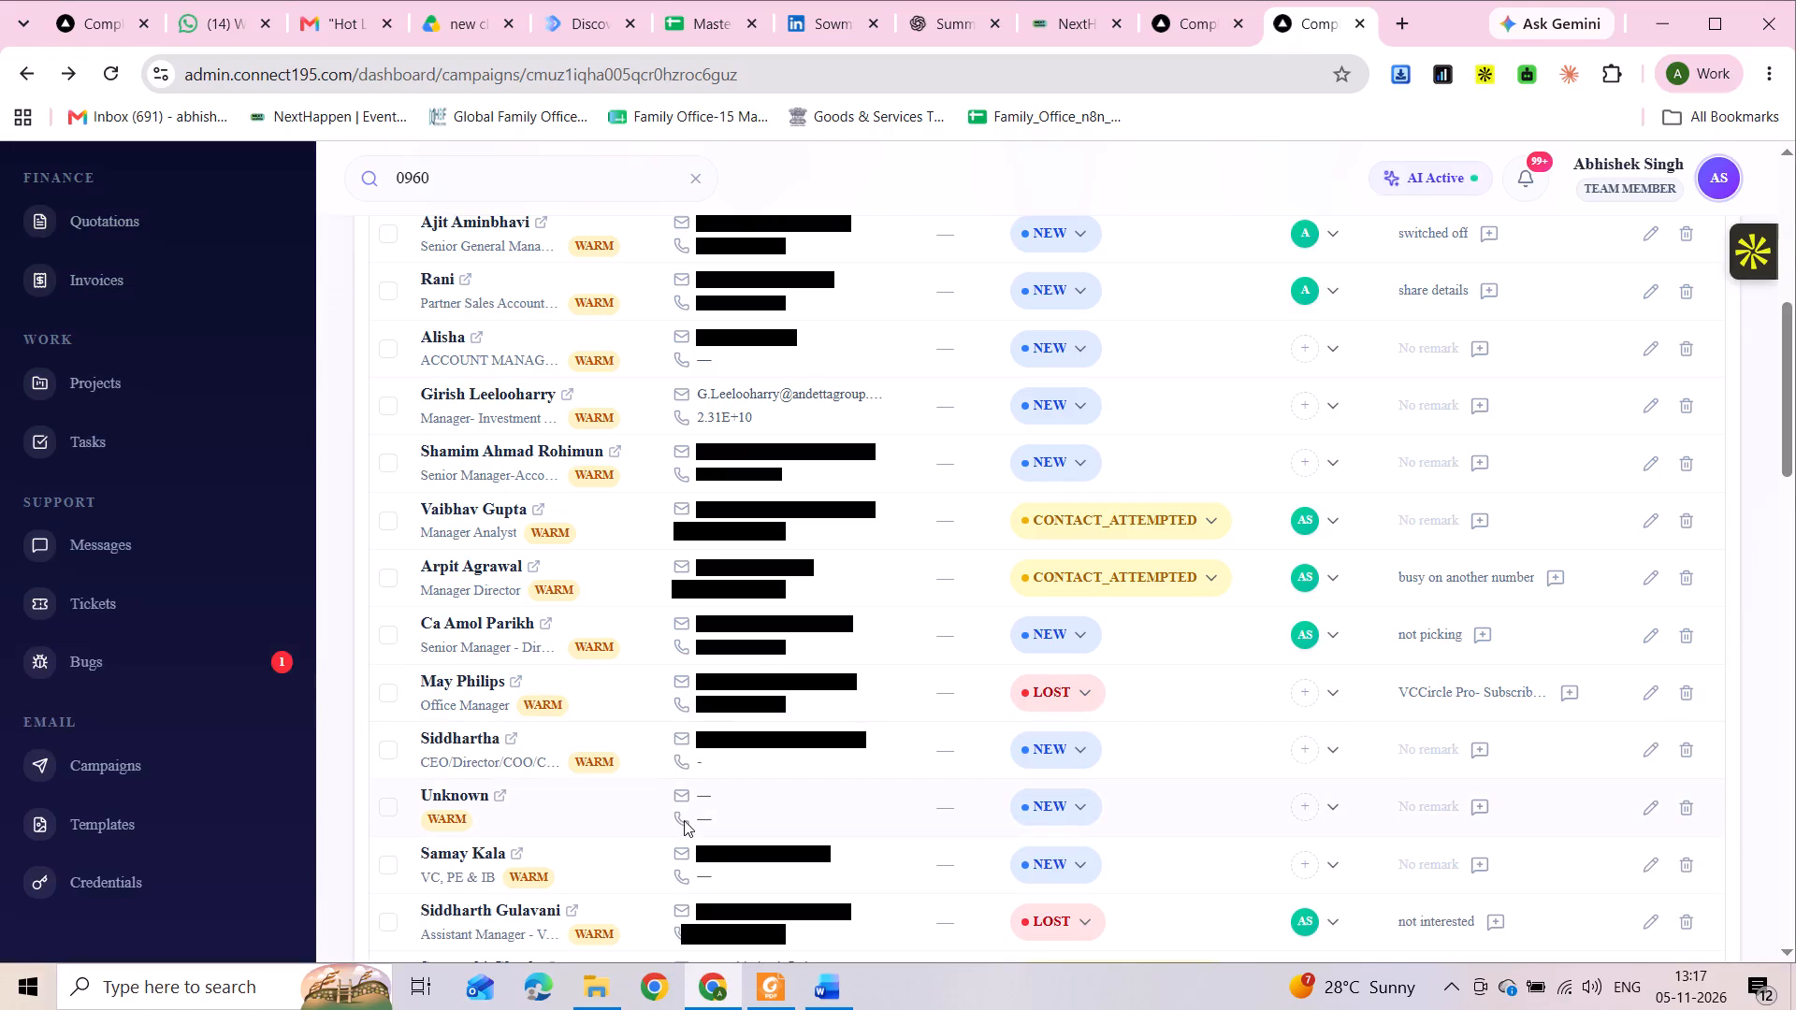
Review the contact details, statuses and remarks of the leads on page 1 of the campaign list.
scroll(684, 820, down, 3)
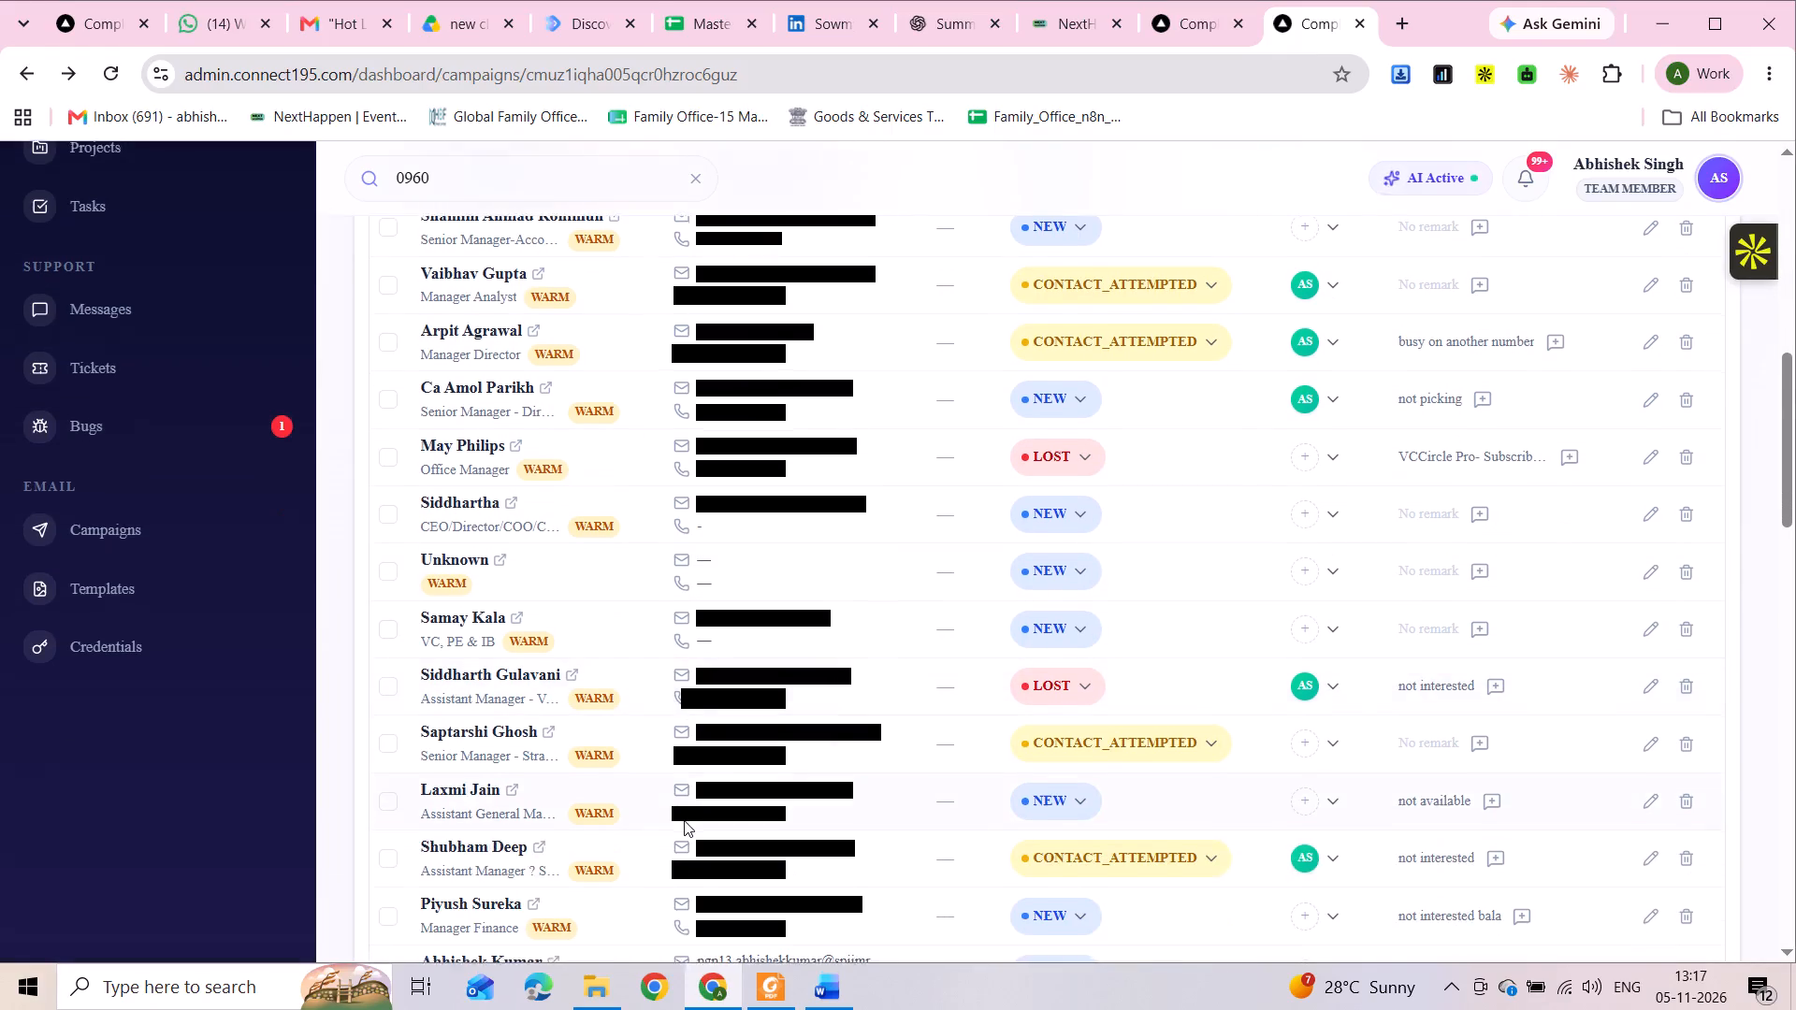
scroll(684, 820, down, 1)
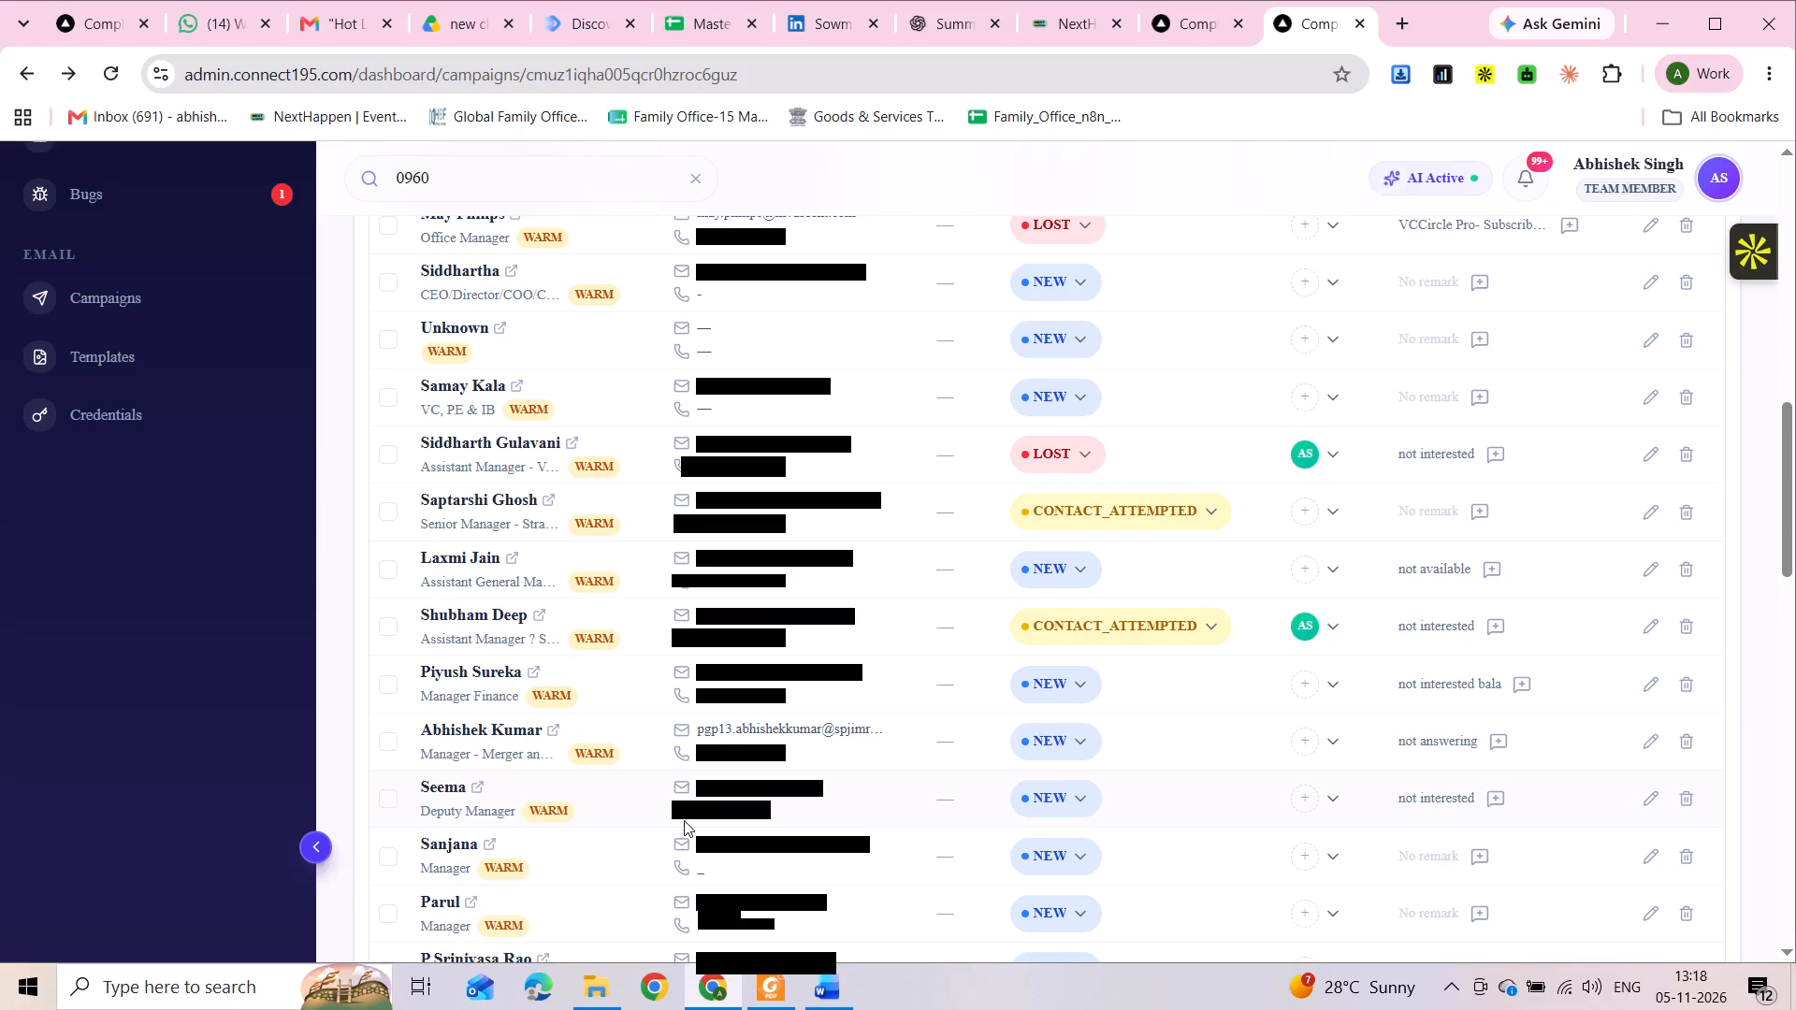
scroll(595, 829, down, 1)
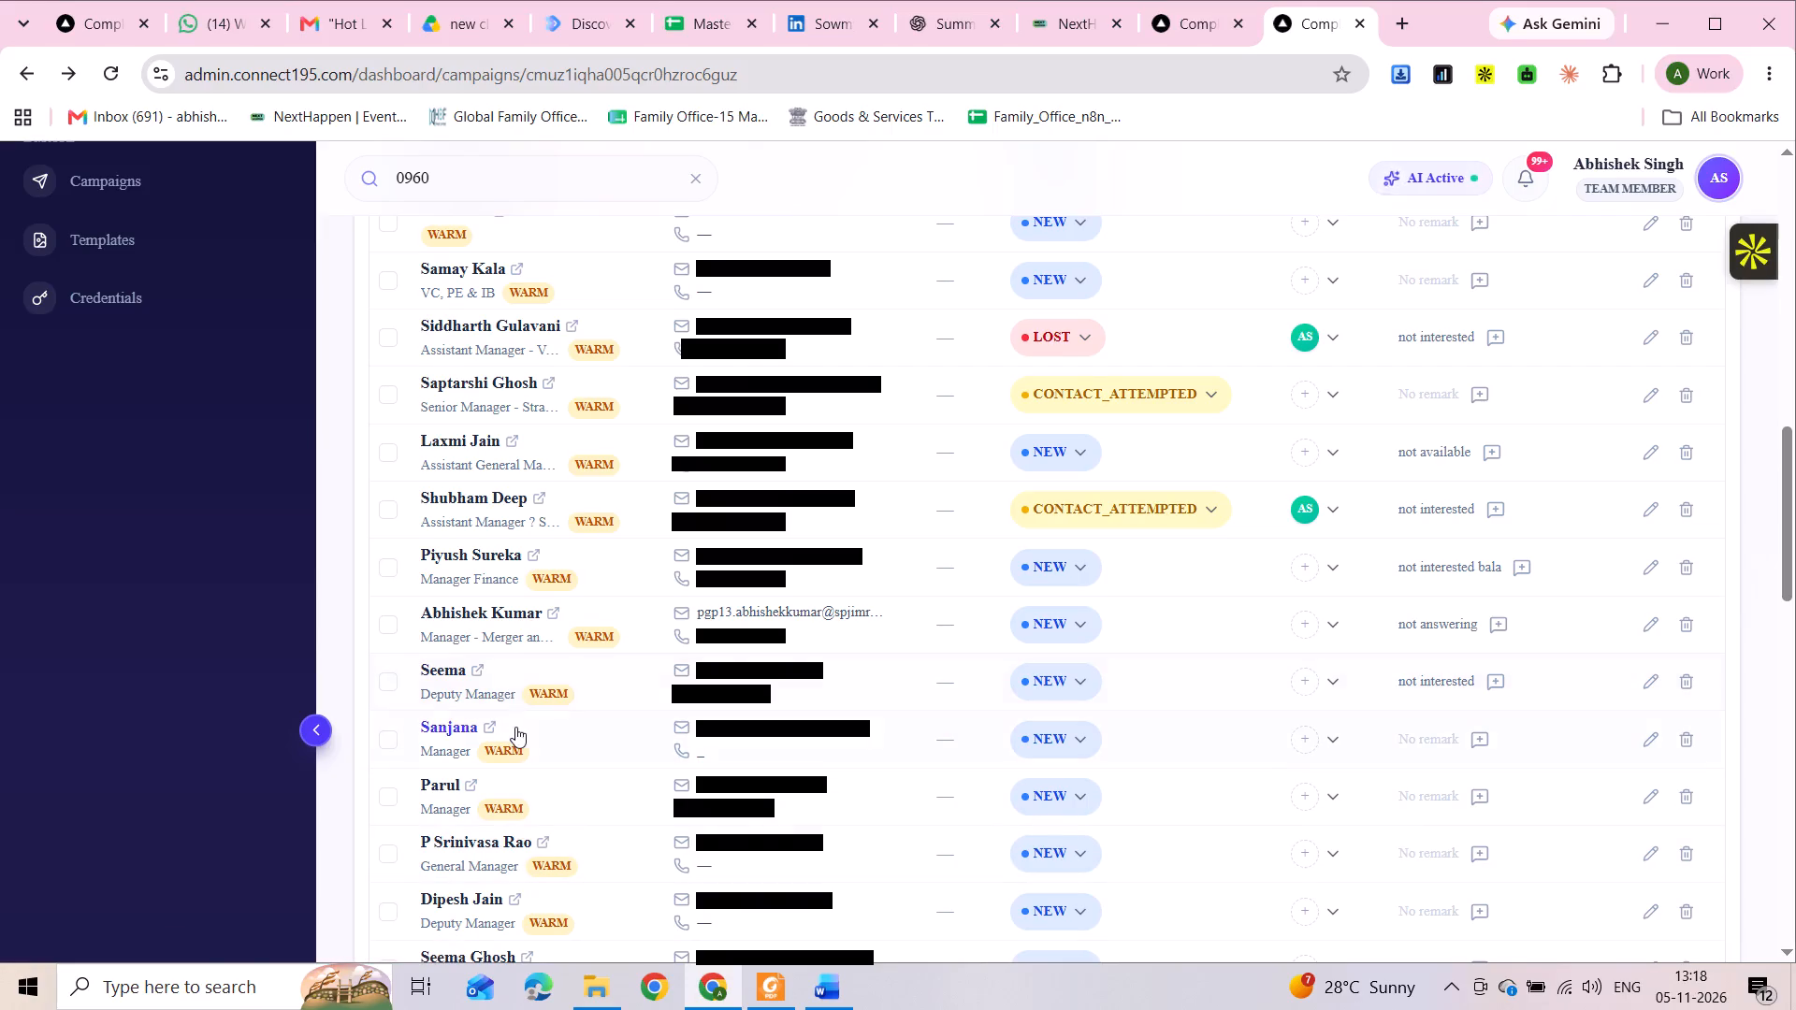
scroll(526, 741, down, 1)
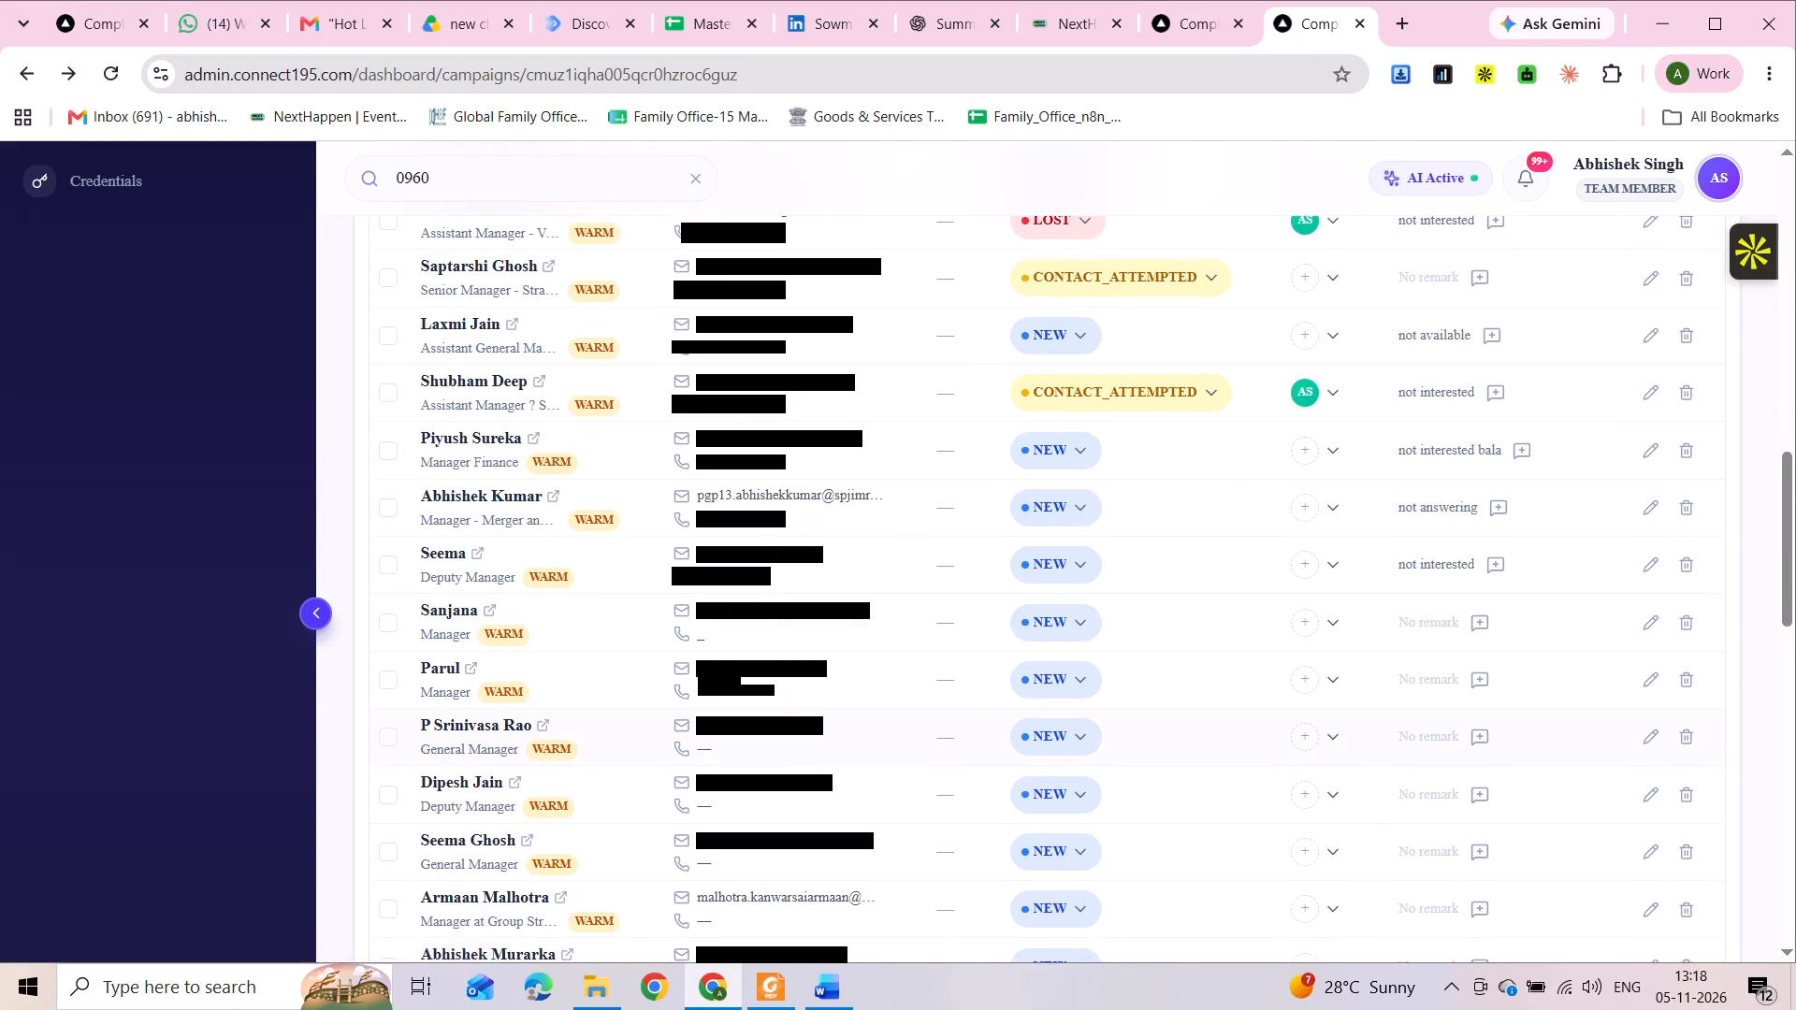
scroll(536, 756, down, 4)
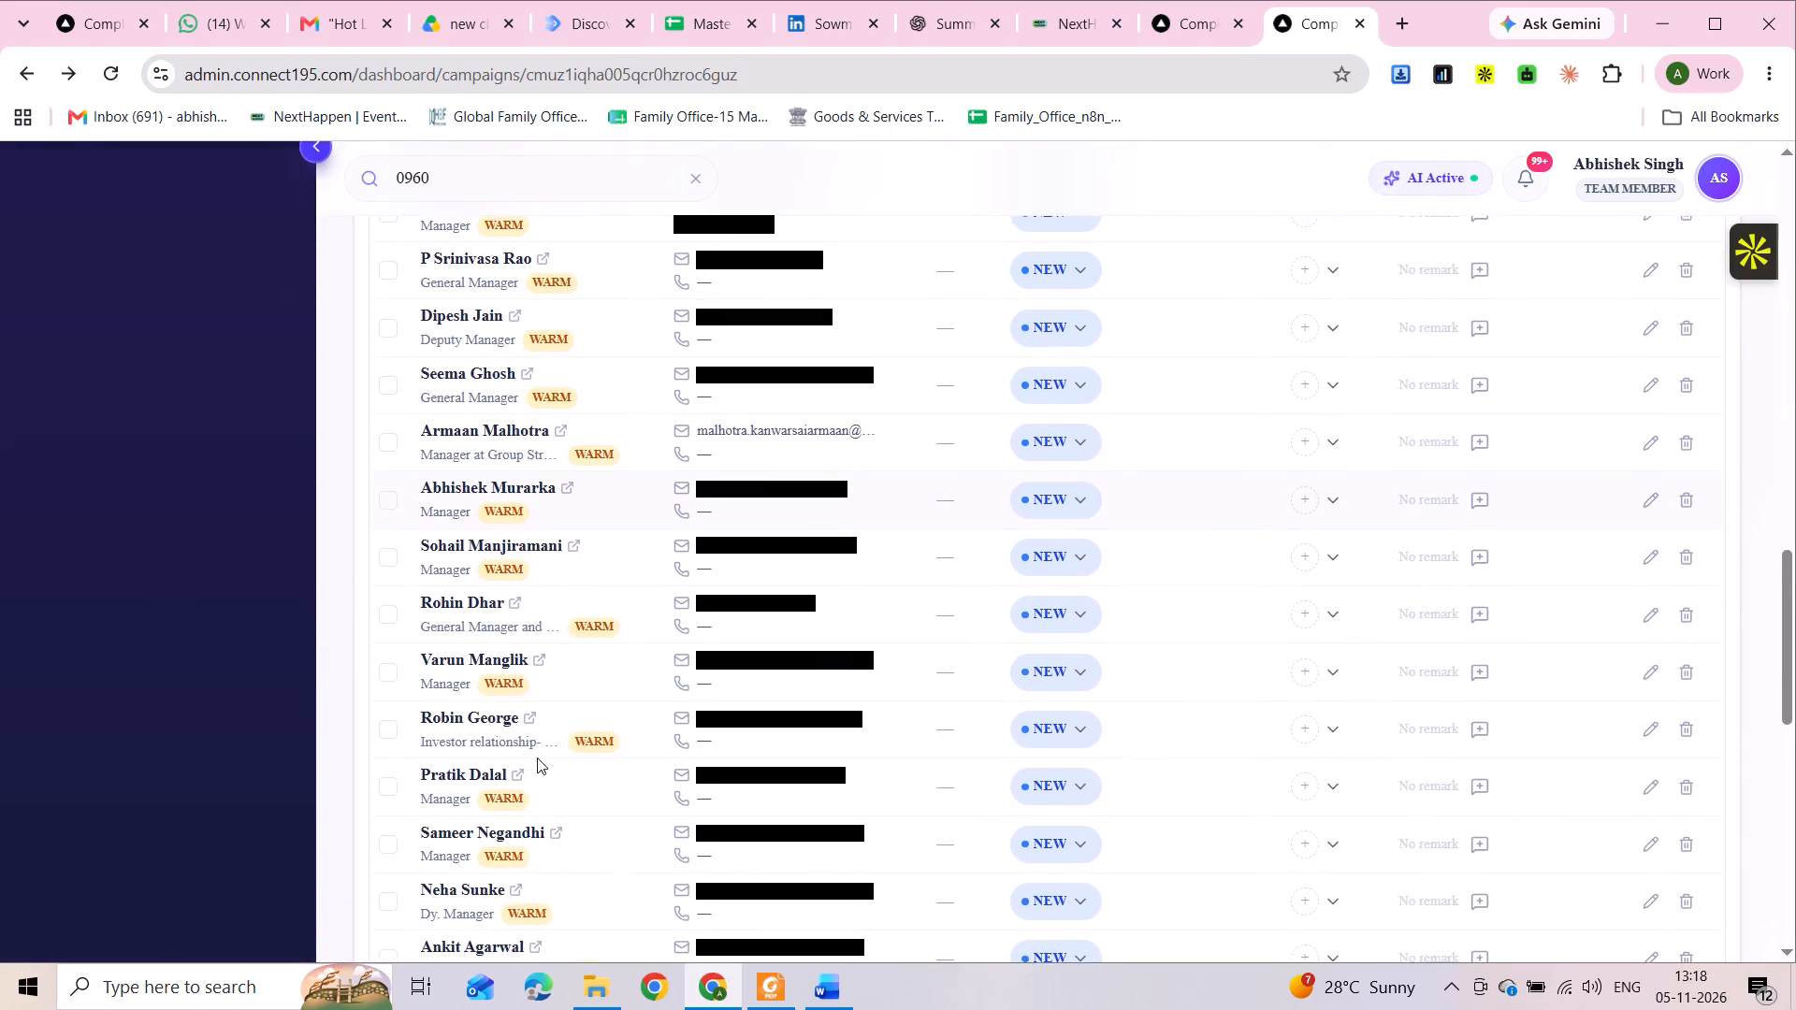
scroll(537, 757, down, 4)
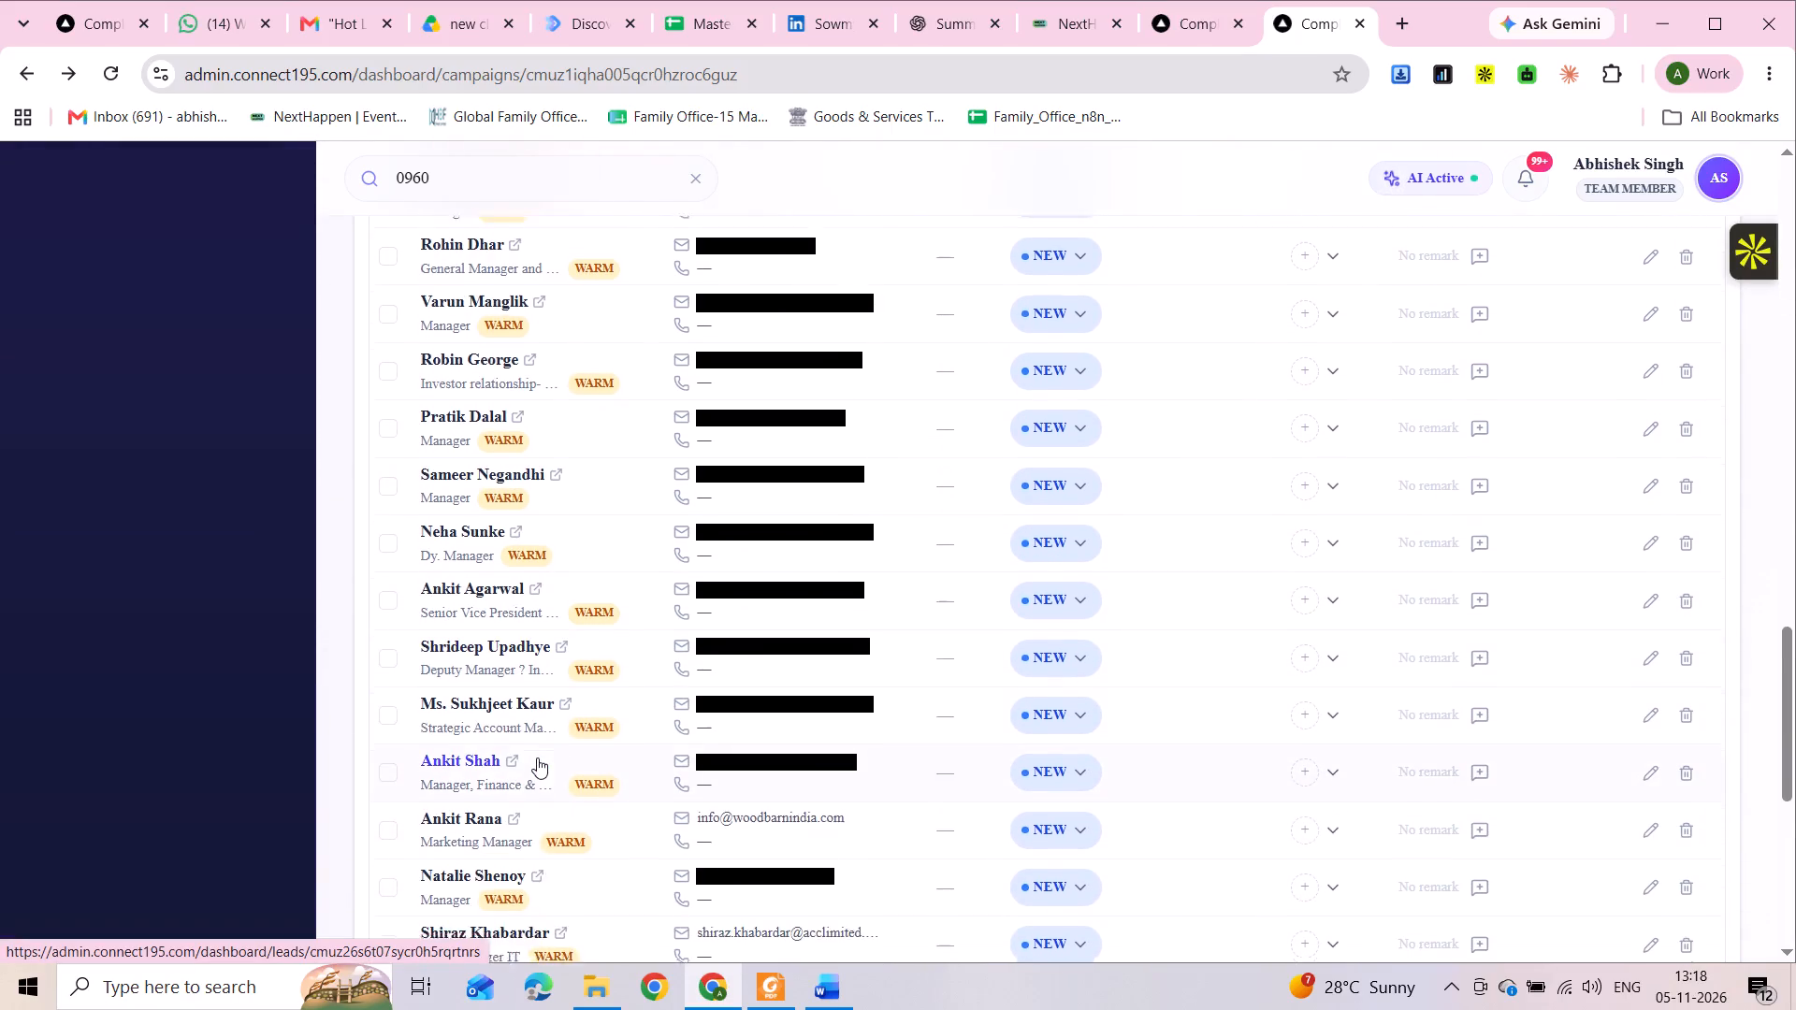
scroll(537, 757, down, 2)
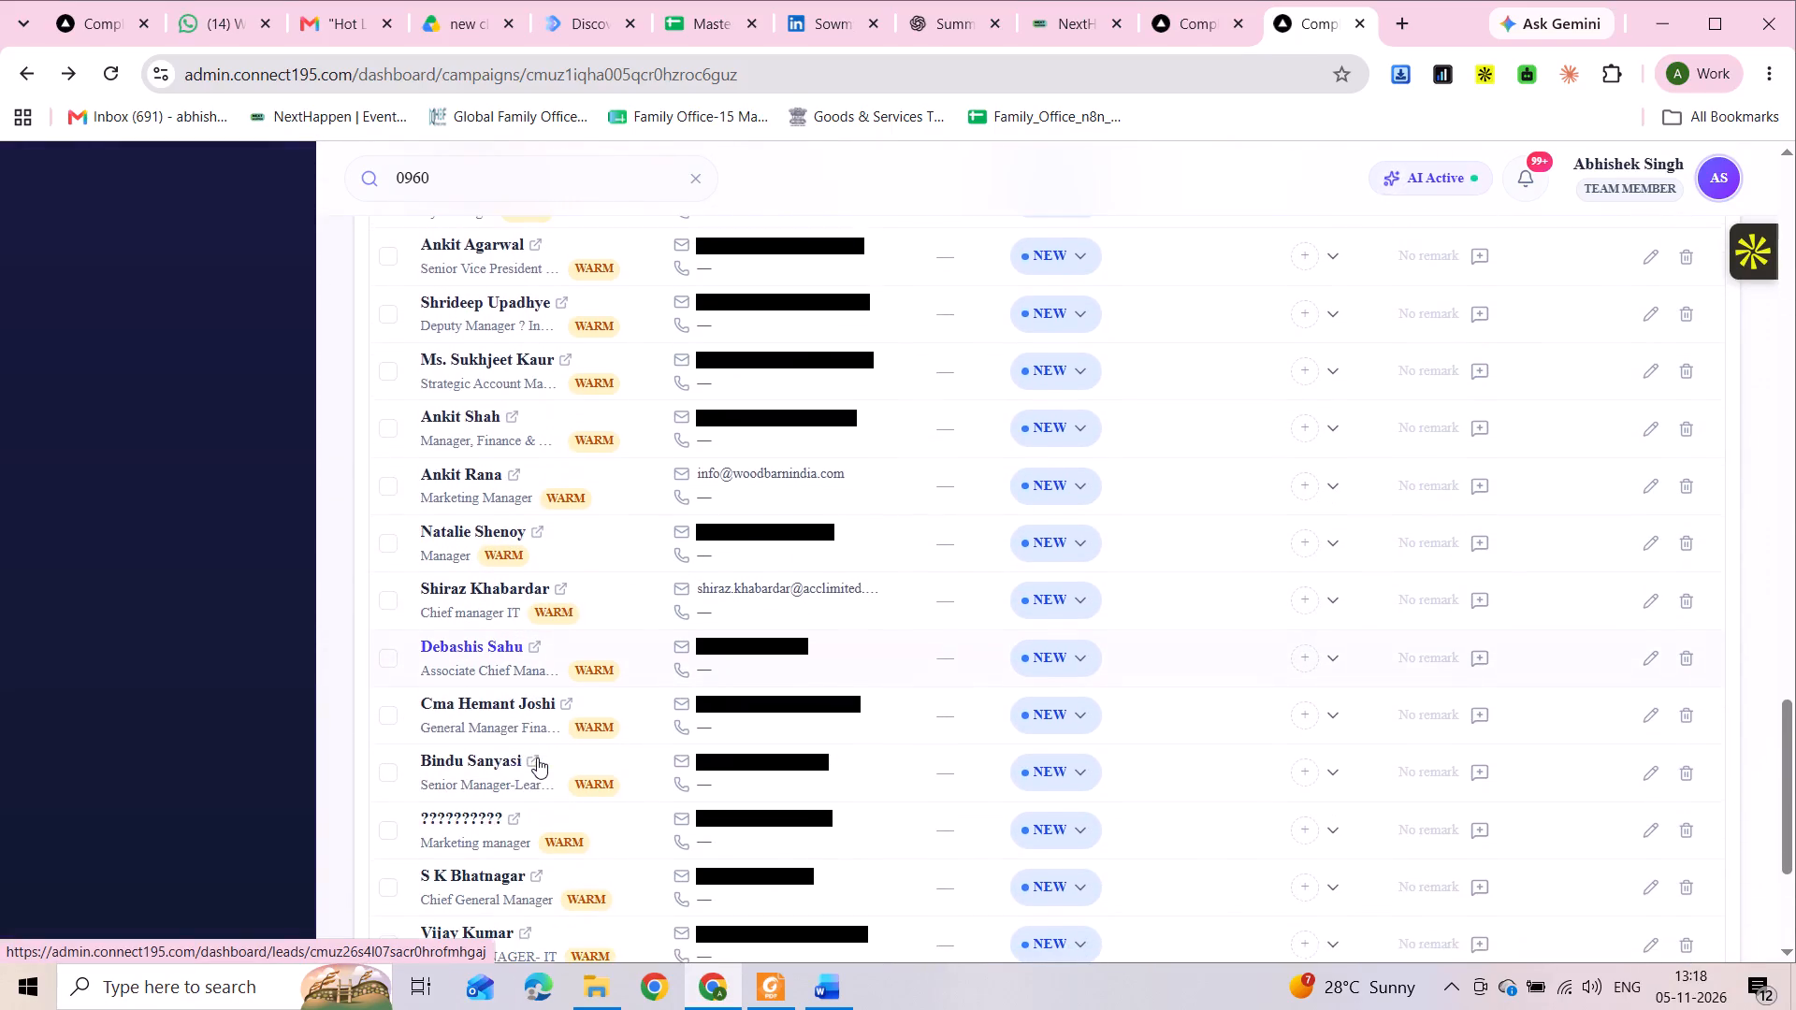
scroll(537, 757, down, 3)
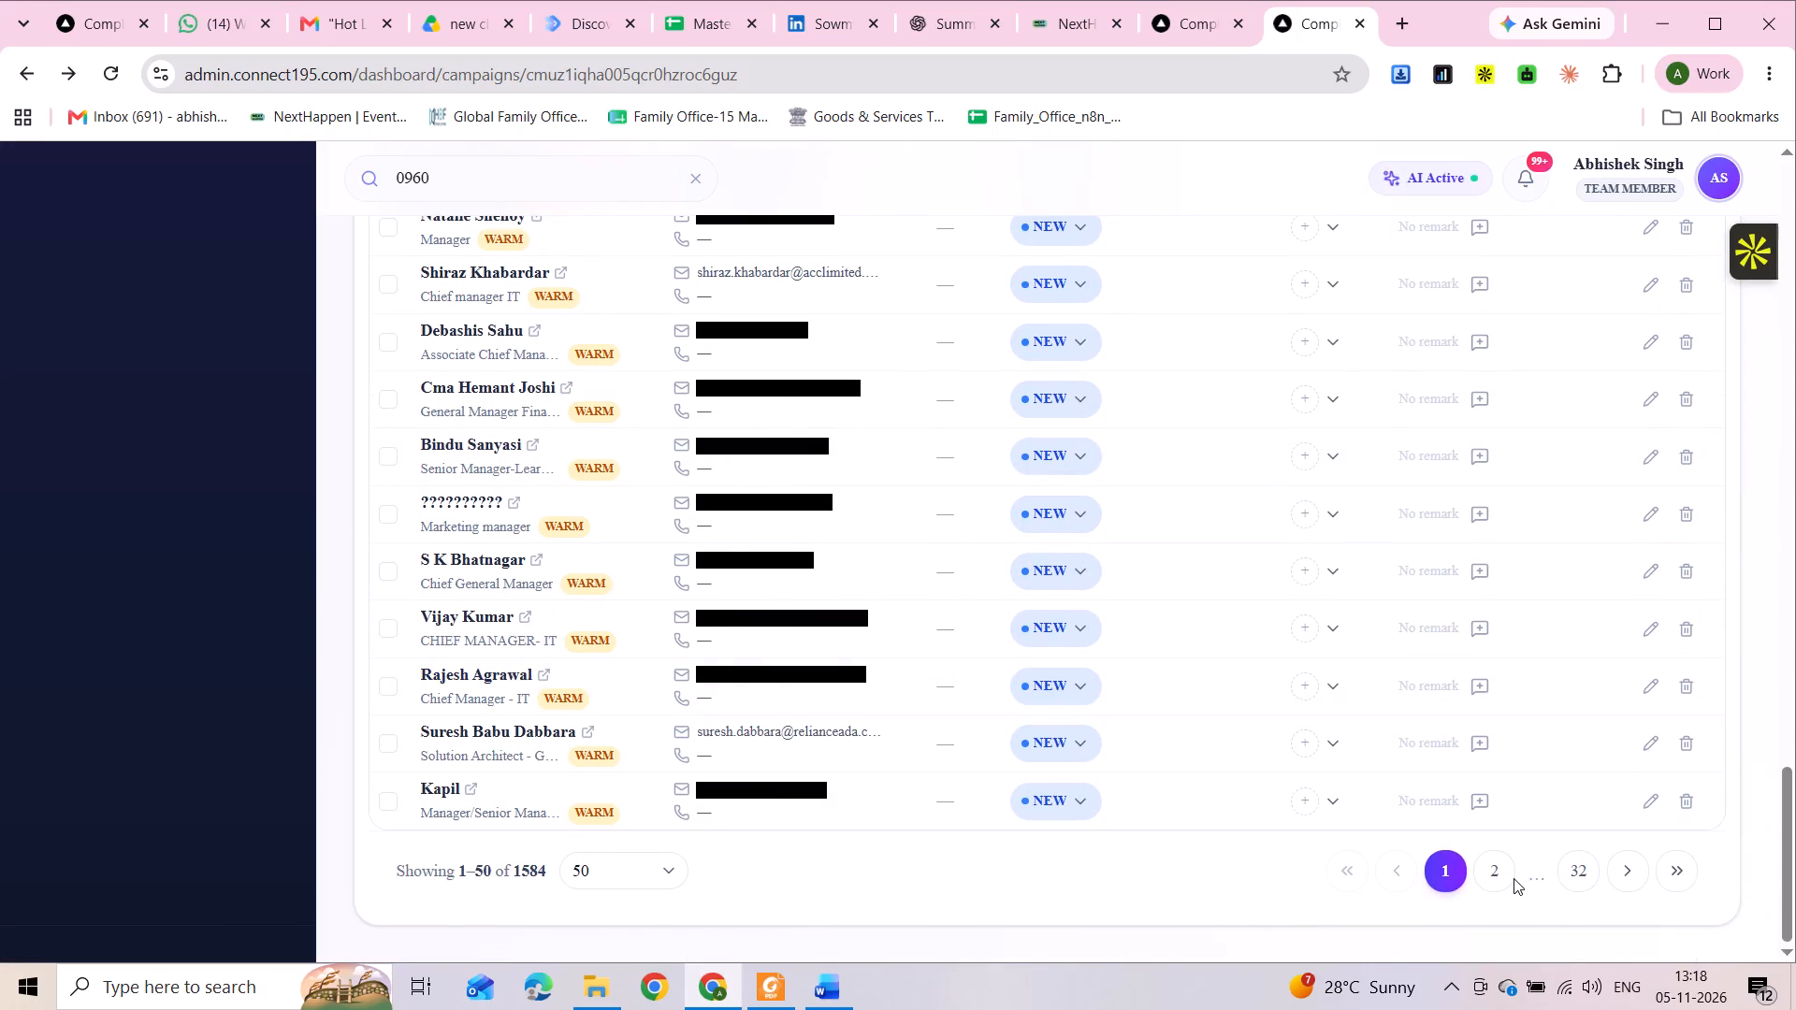
Go to page 3 of the campaign list and review its leads' phone details, statuses and remarks.
double_click(1509, 876)
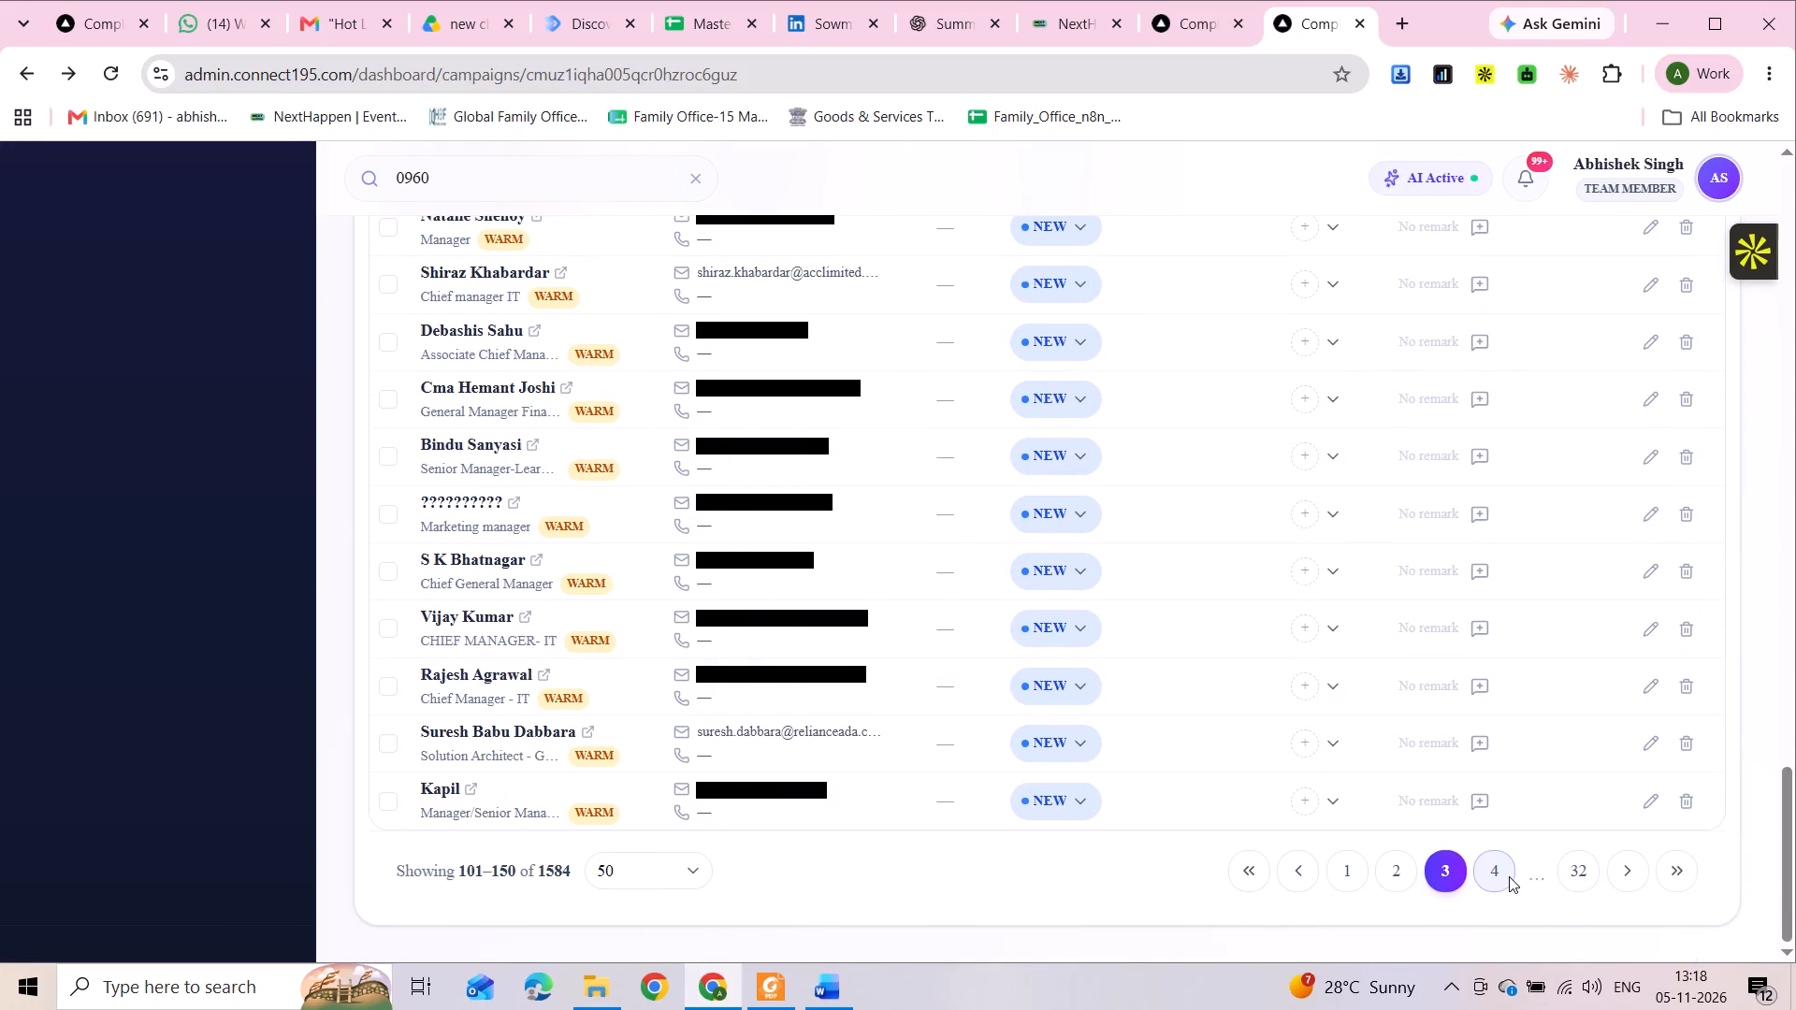
scroll(1100, 745, up, 4)
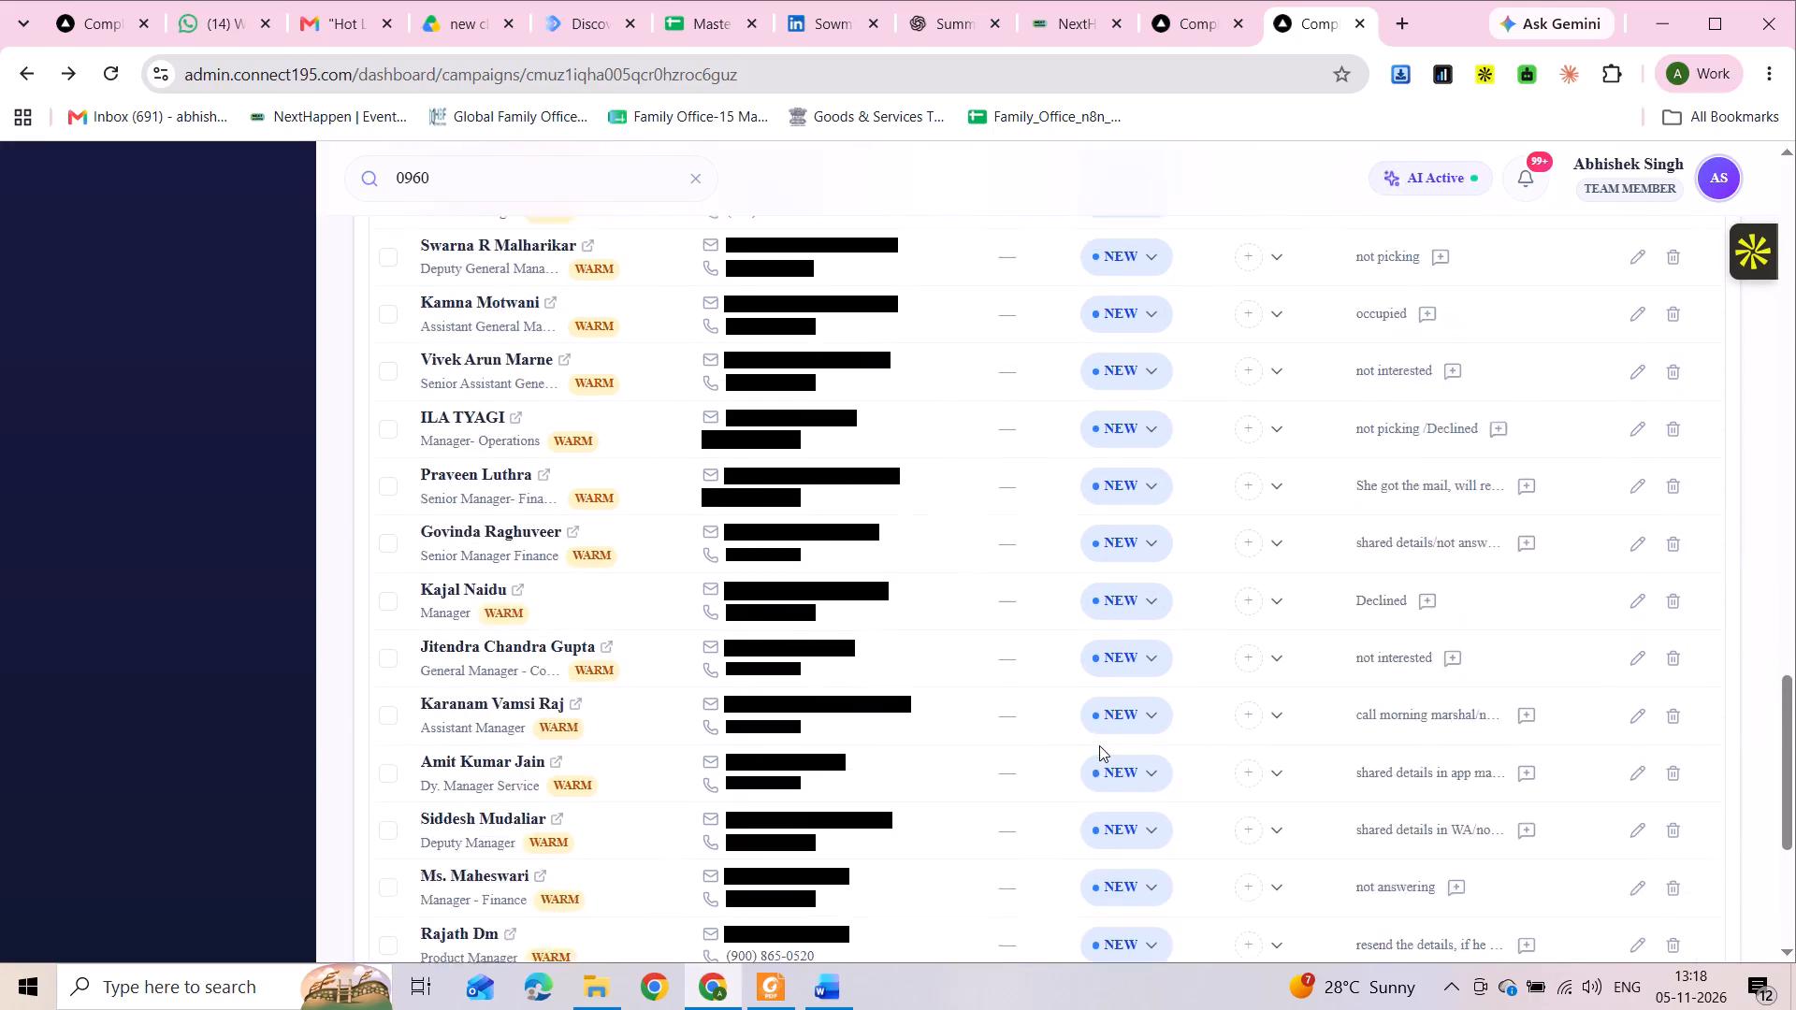
scroll(1099, 745, up, 7)
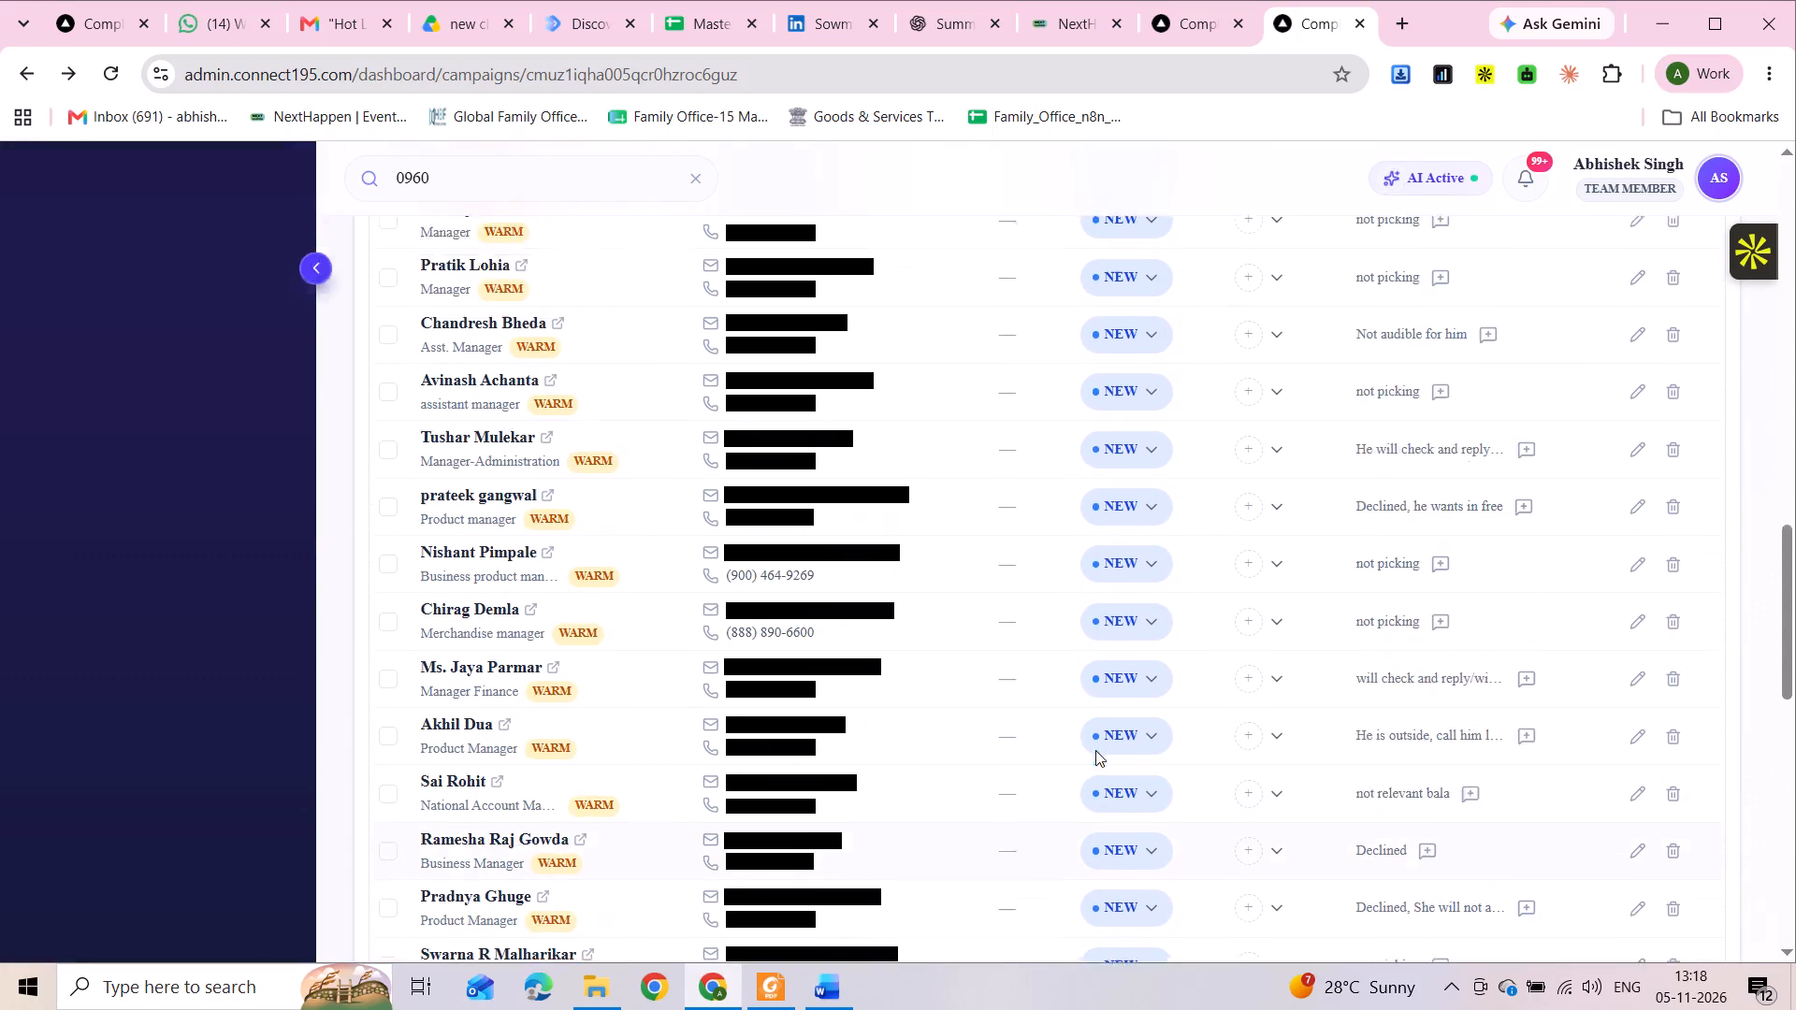
scroll(1095, 750, up, 5)
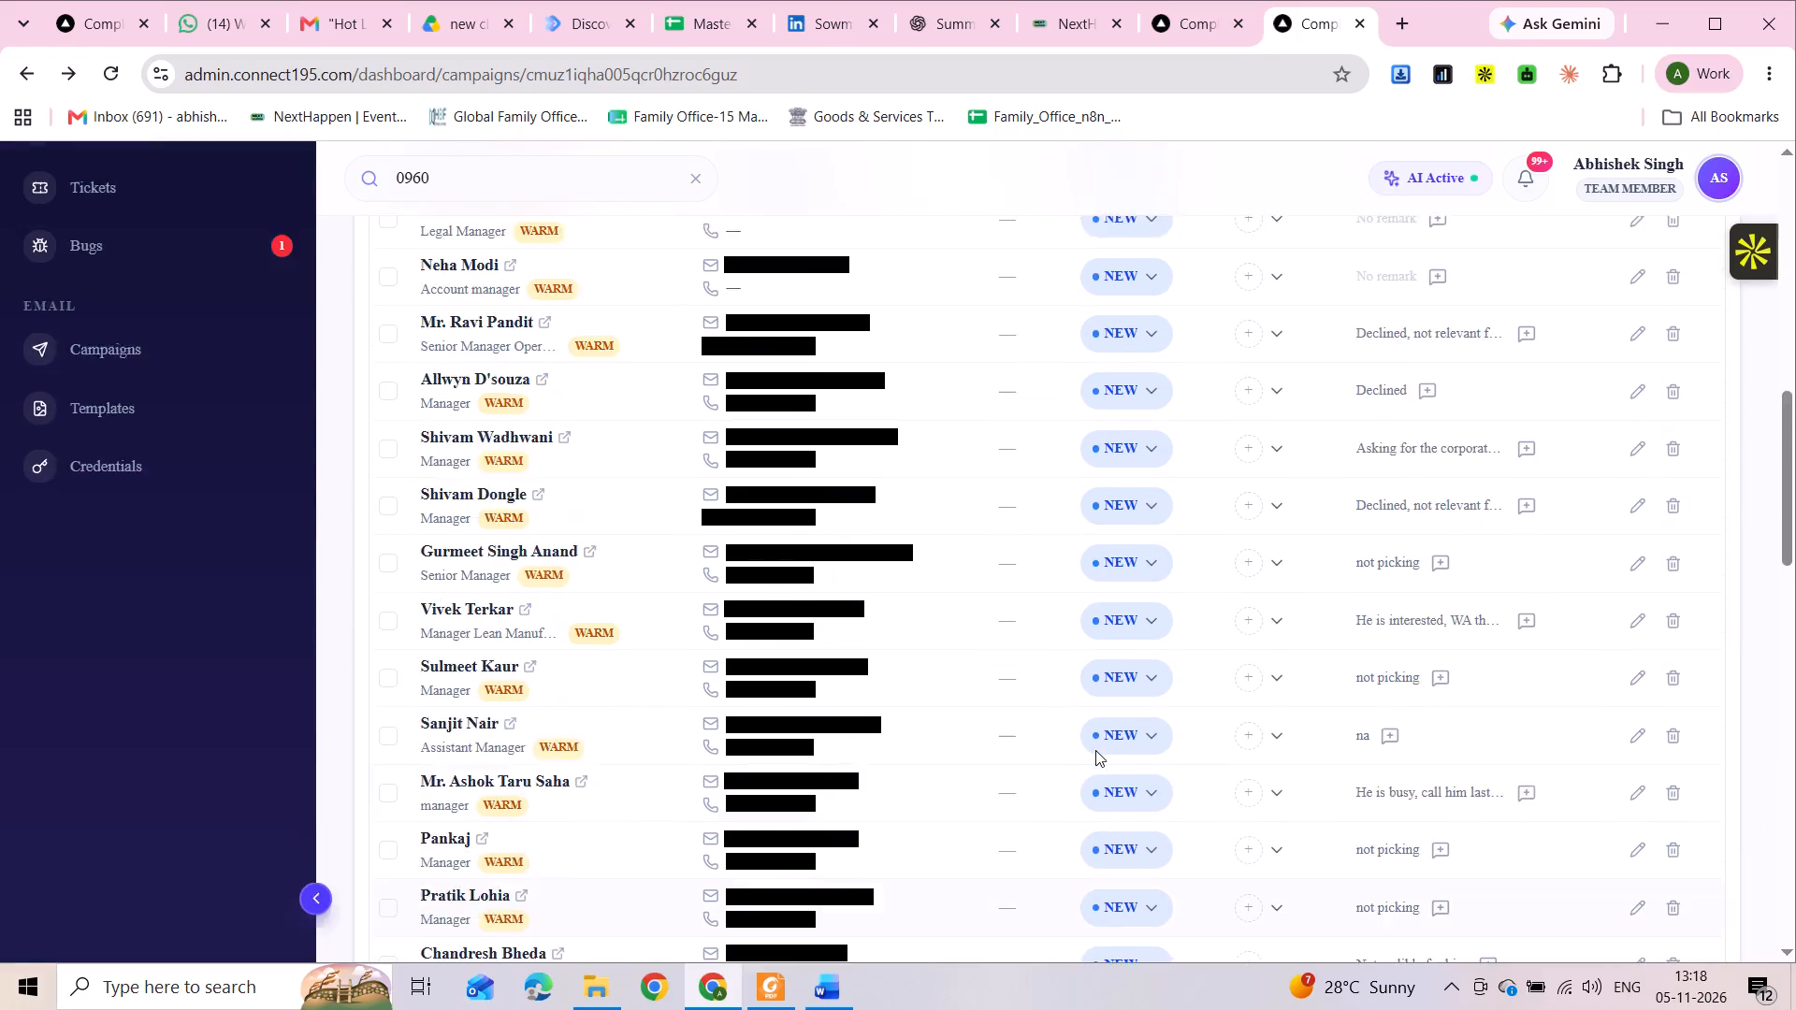
scroll(1095, 750, up, 4)
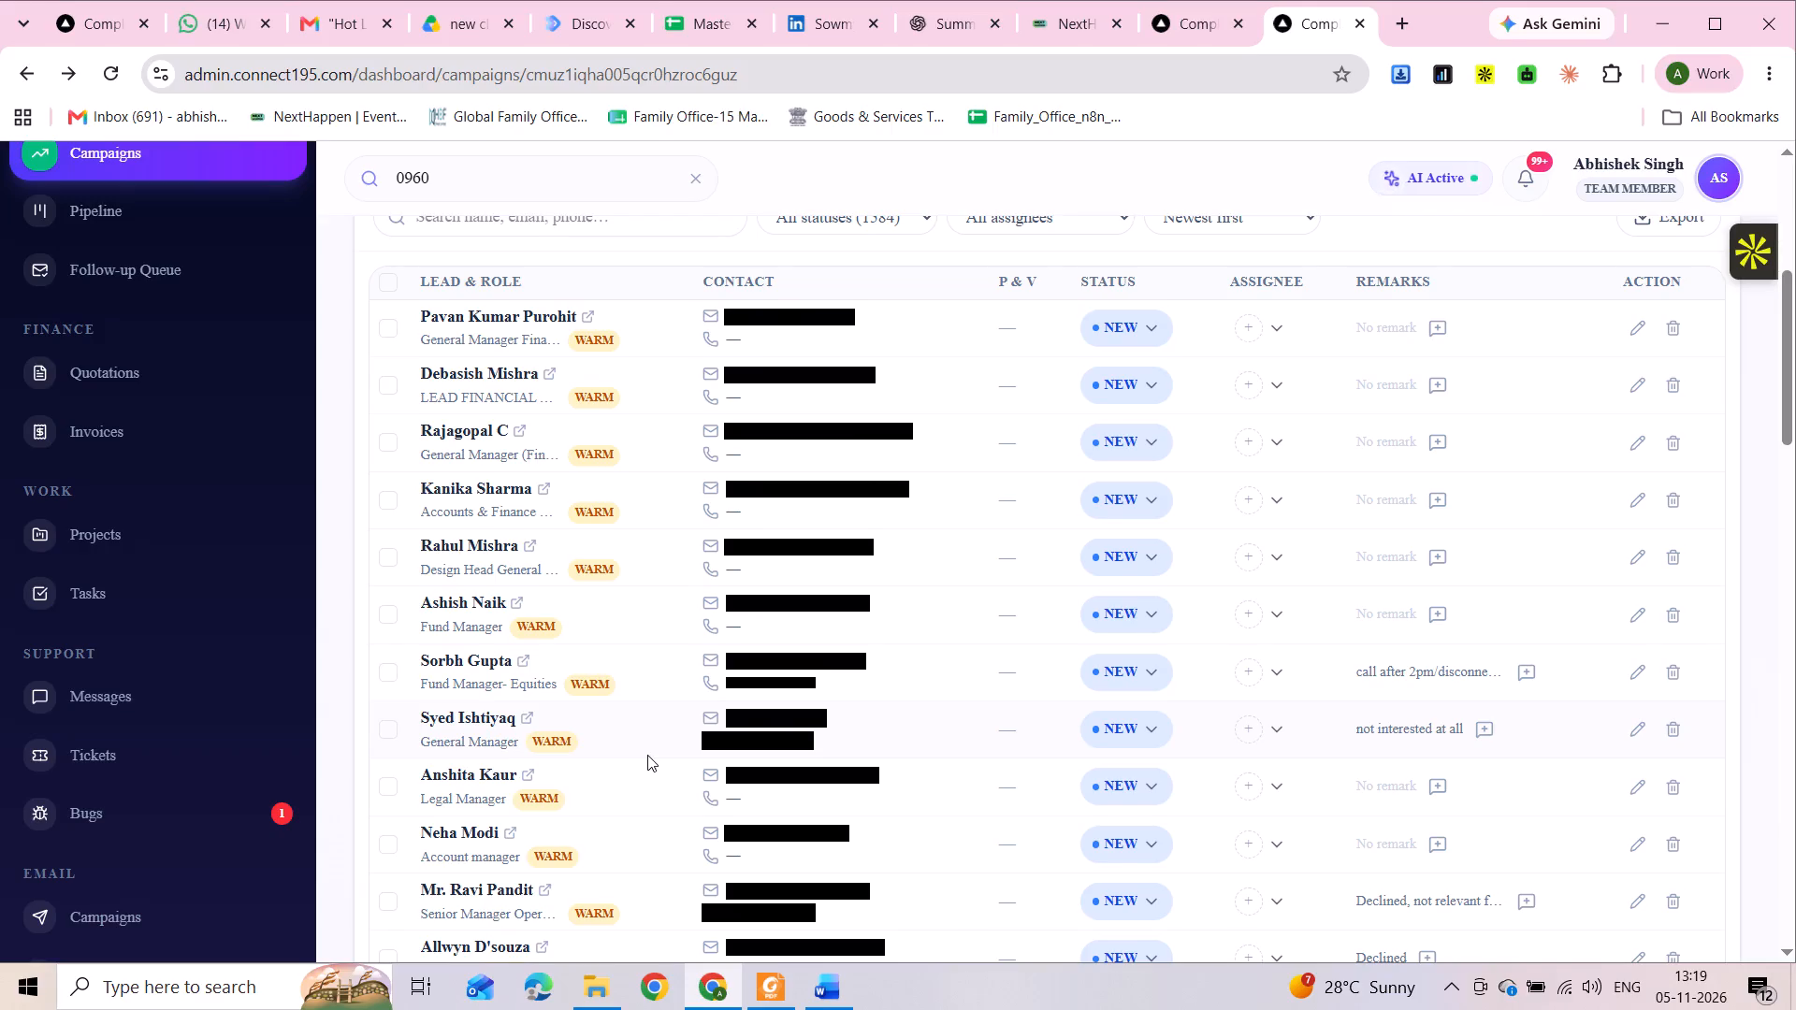
scroll(626, 740, down, 2)
scroll(685, 796, down, 6)
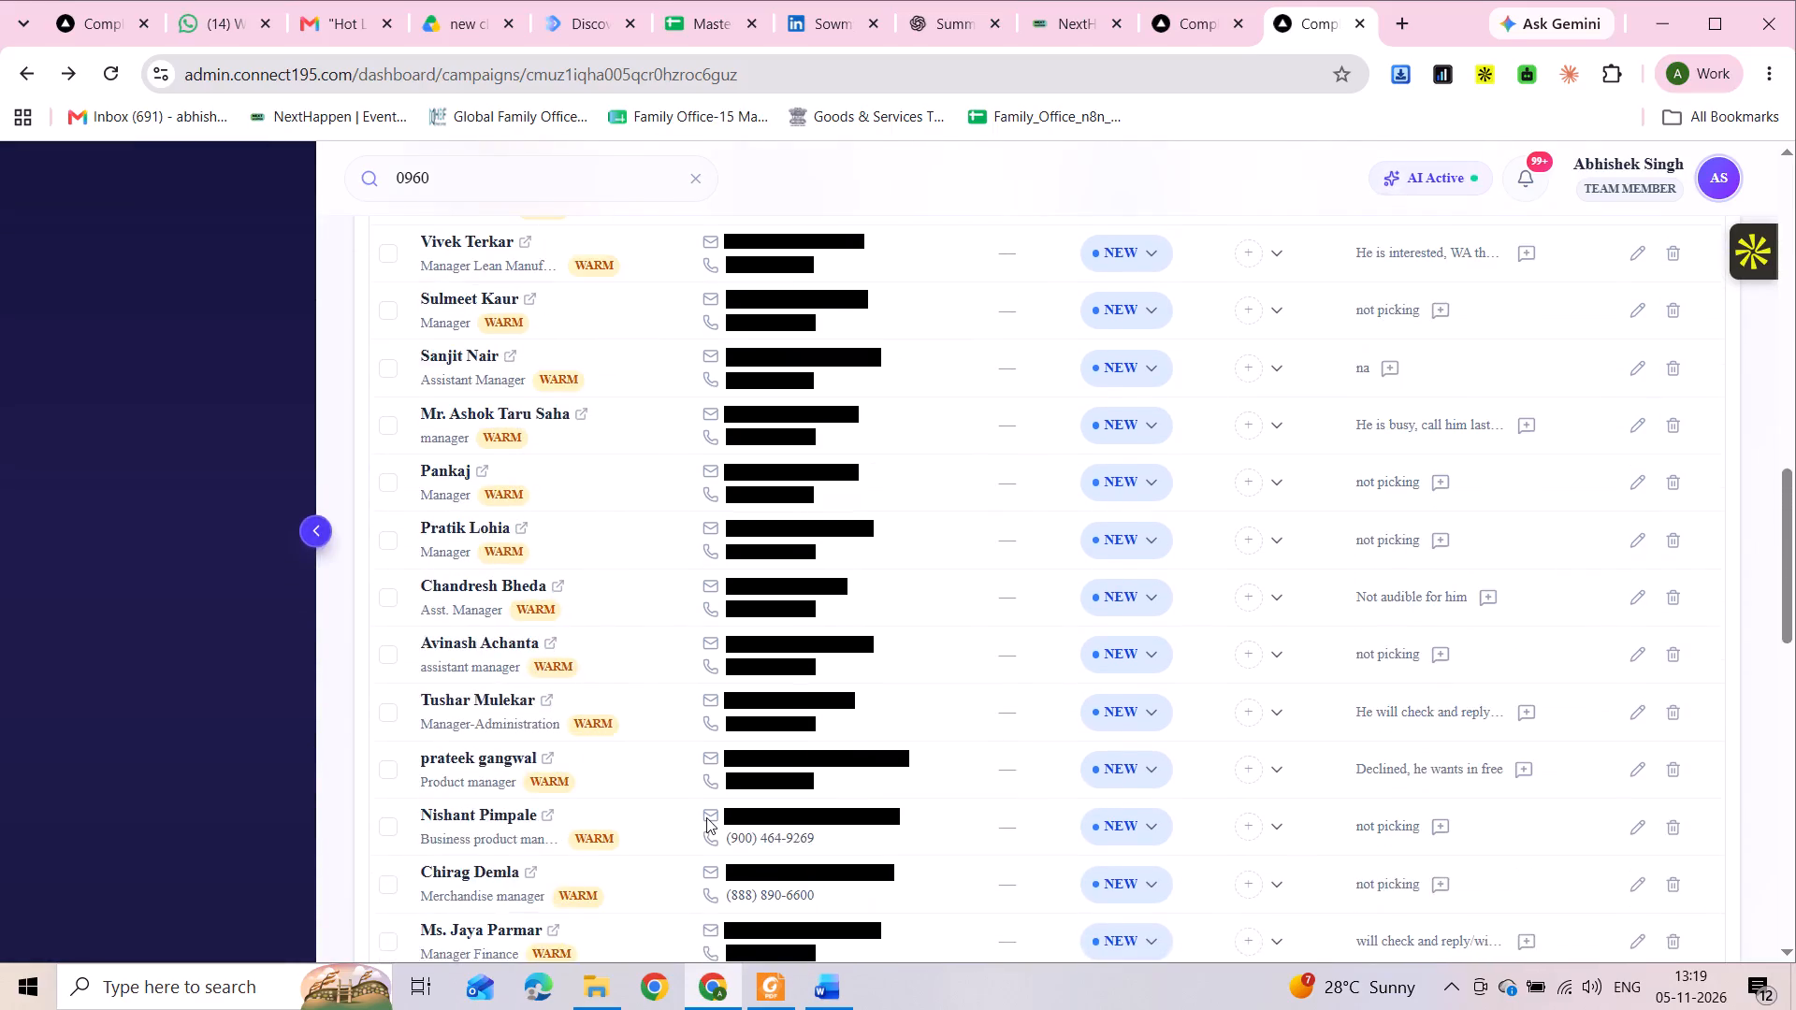
scroll(794, 868, down, 3)
scroll(1276, 974, down, 4)
scroll(1242, 904, down, 9)
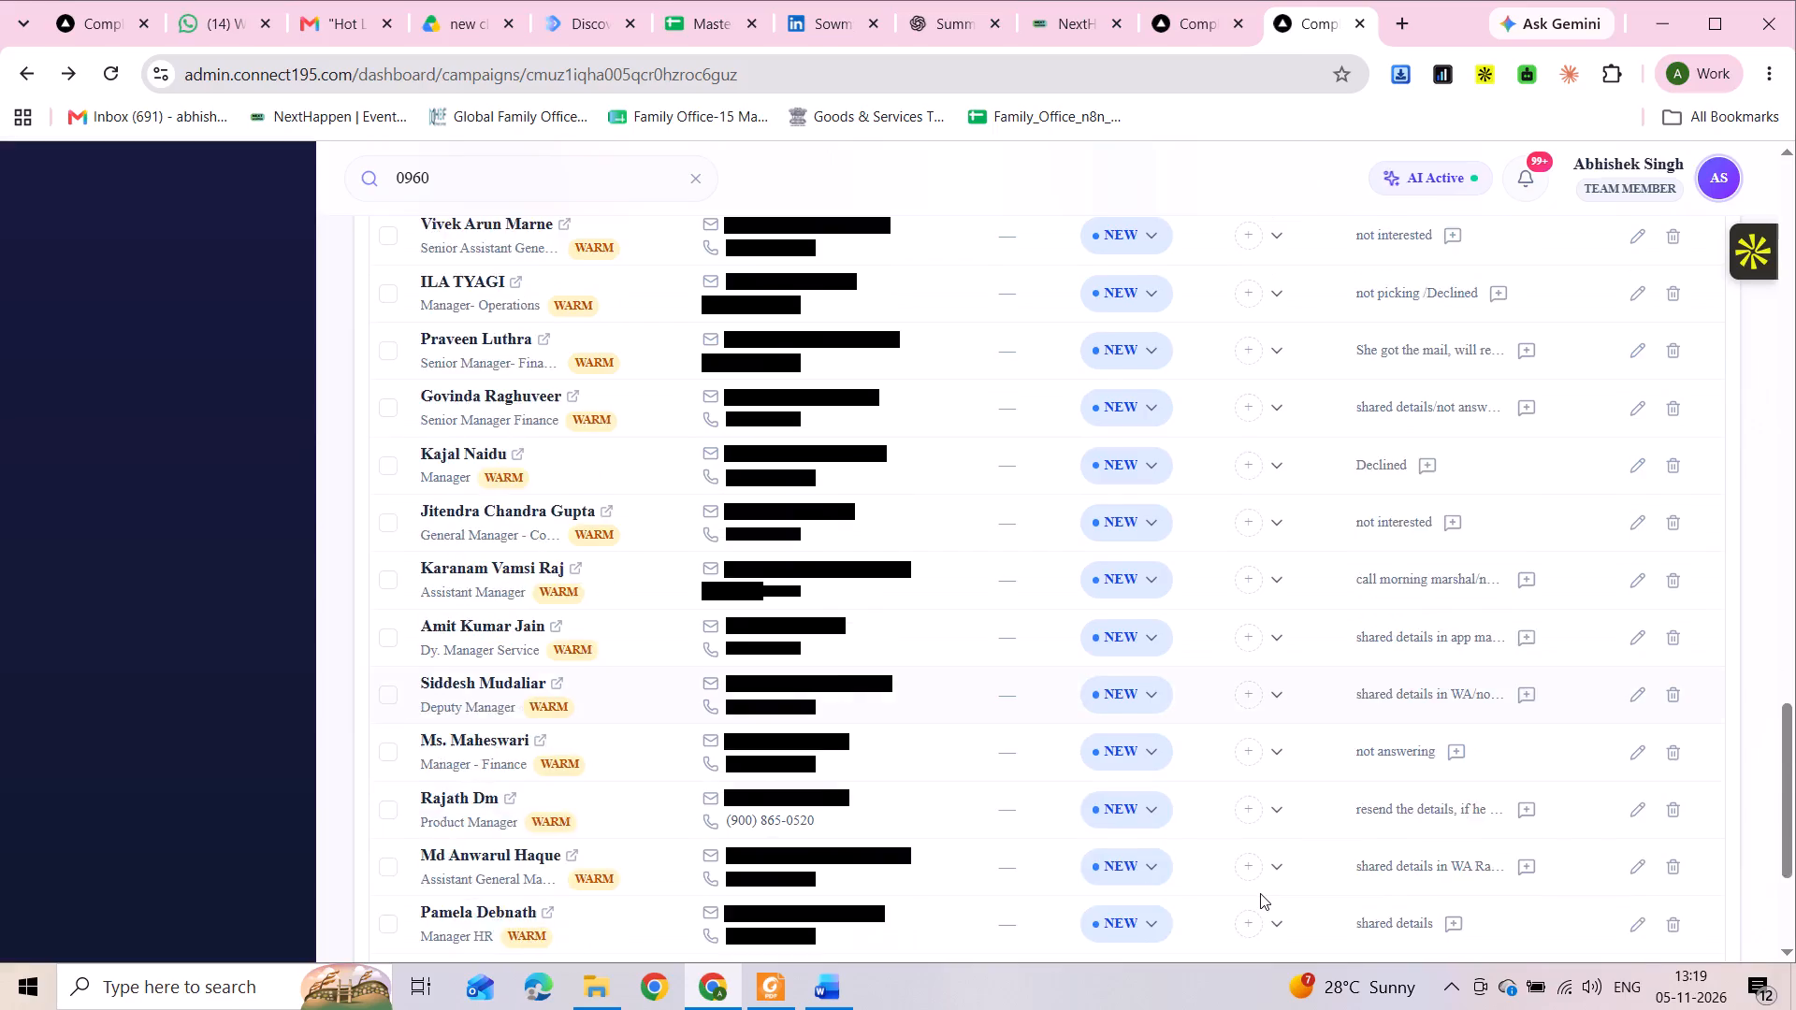
scroll(1260, 893, down, 3)
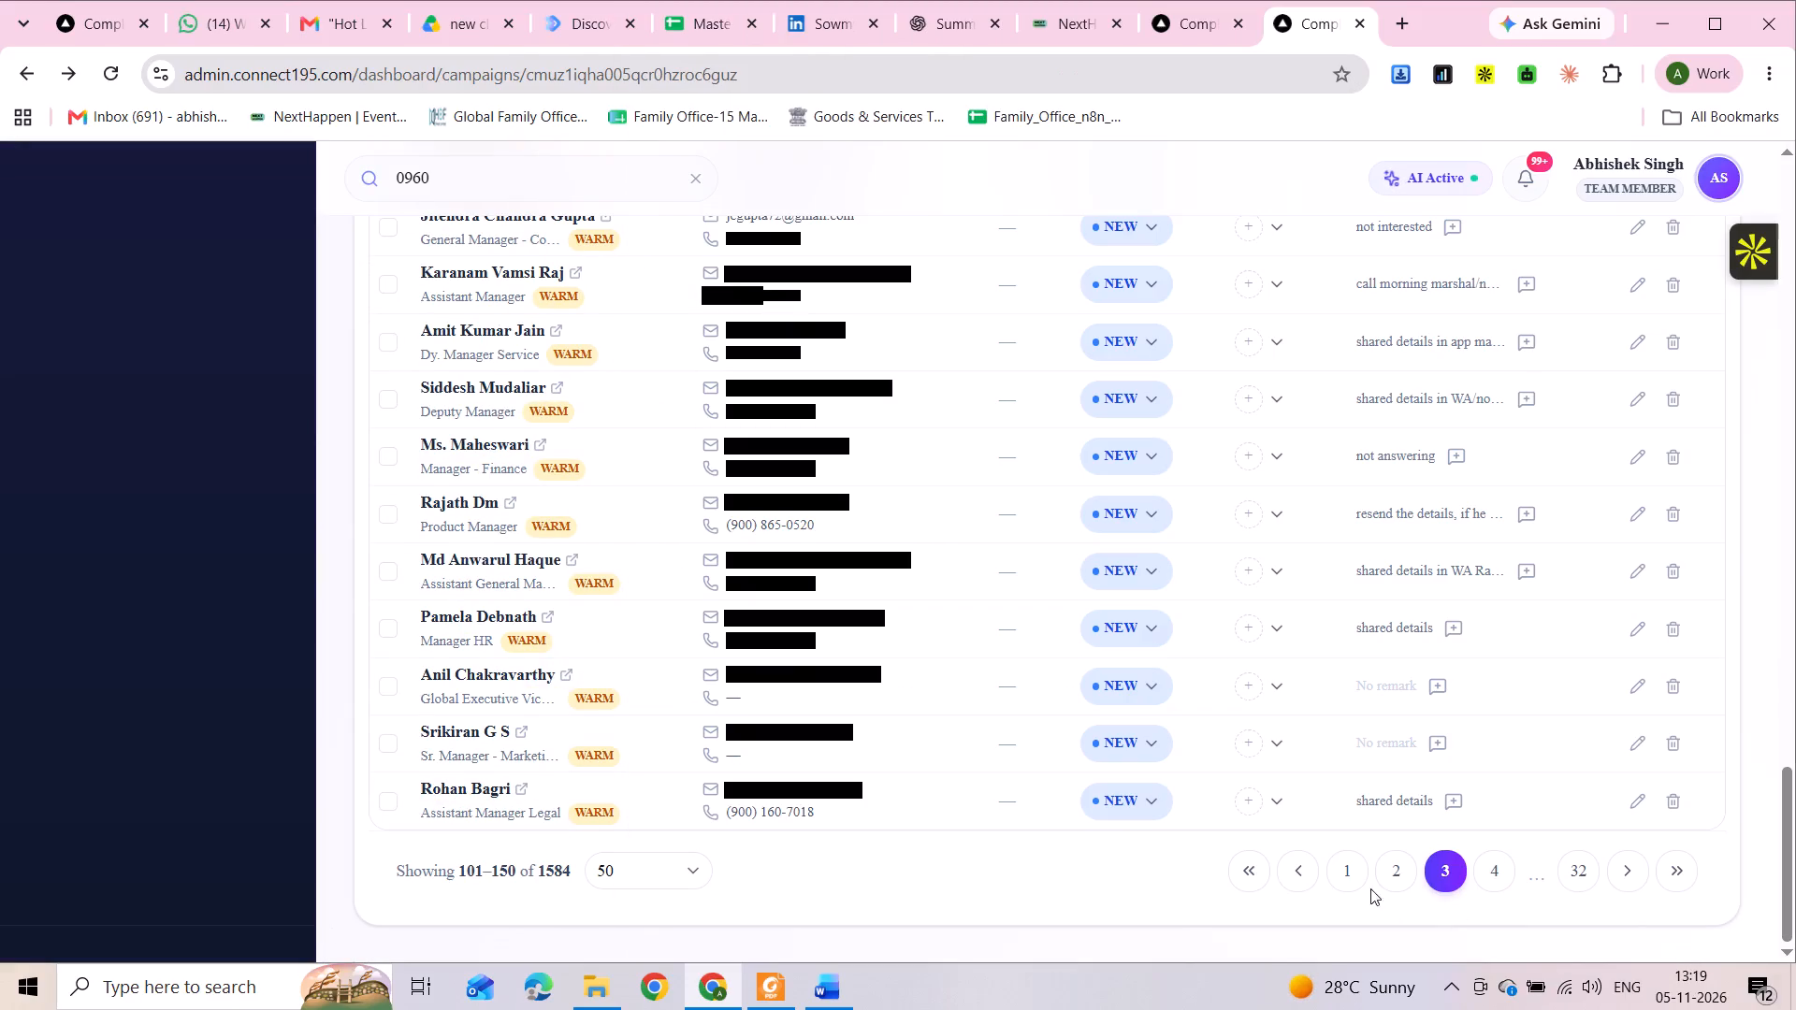
Return to page 1 of the campaign list and review the leads' contact details, statuses and remarks again.
click(1350, 876)
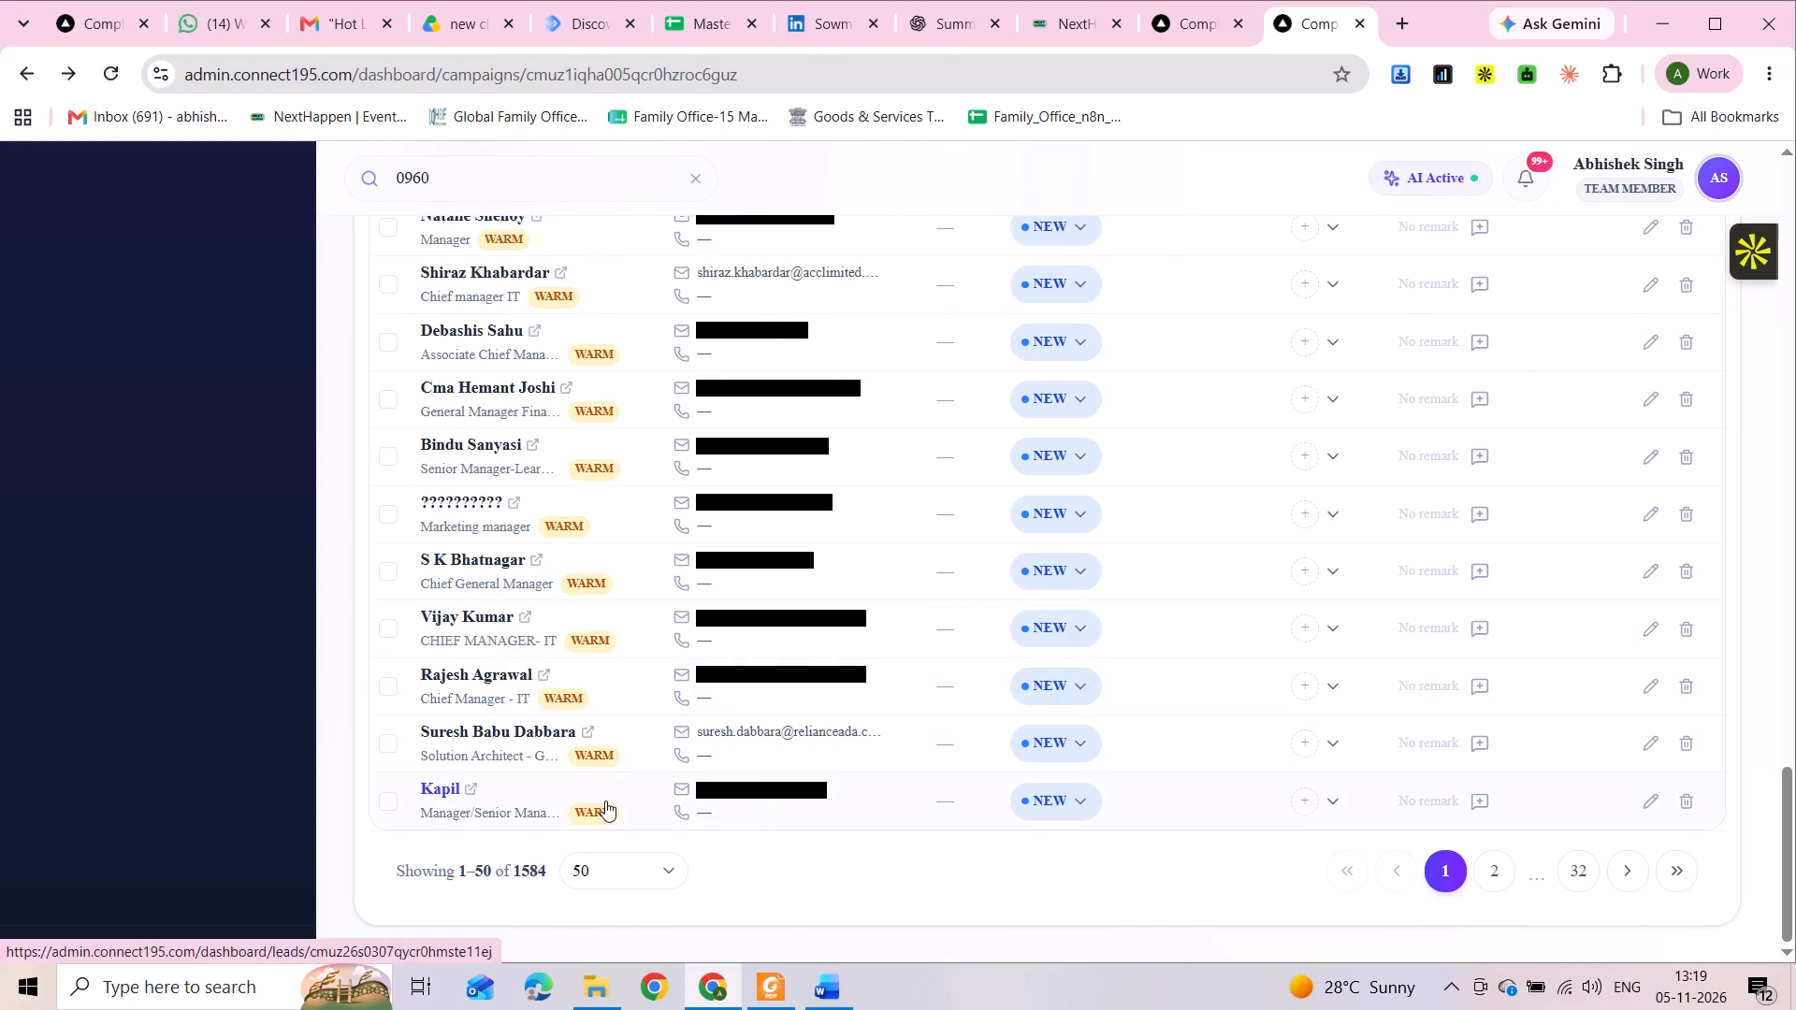
scroll(605, 801, up, 6)
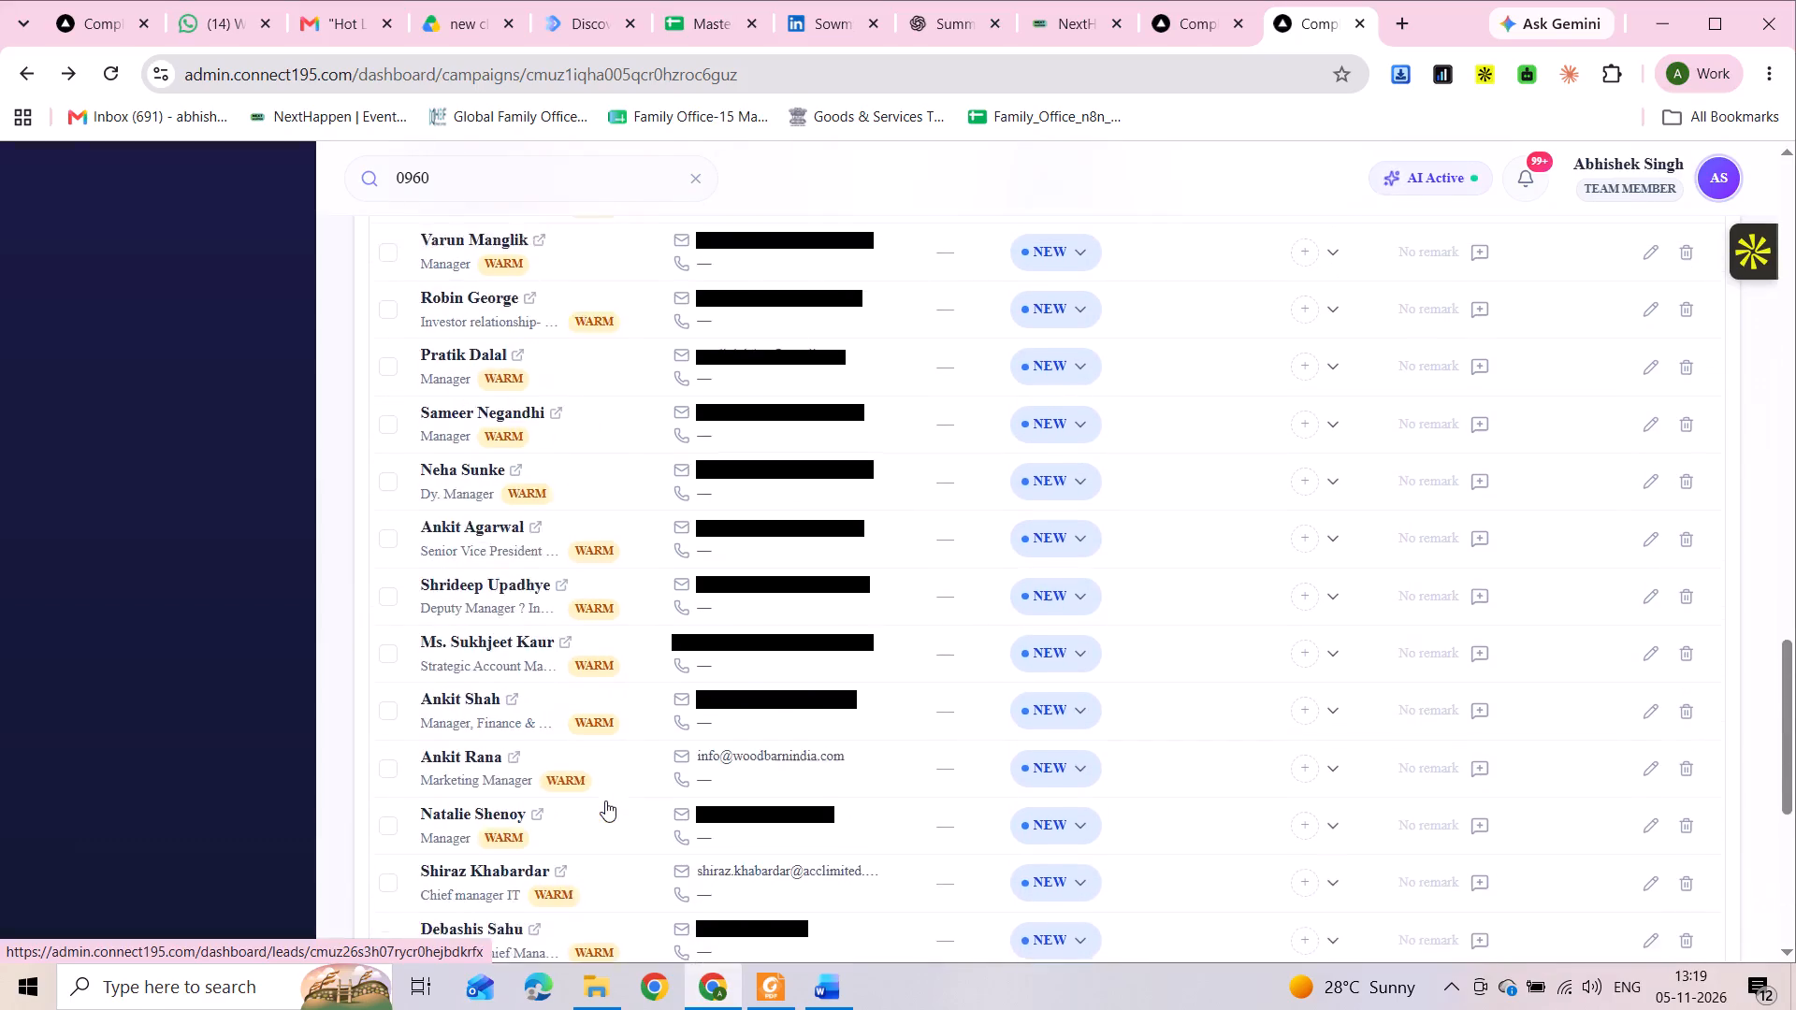
scroll(605, 801, up, 3)
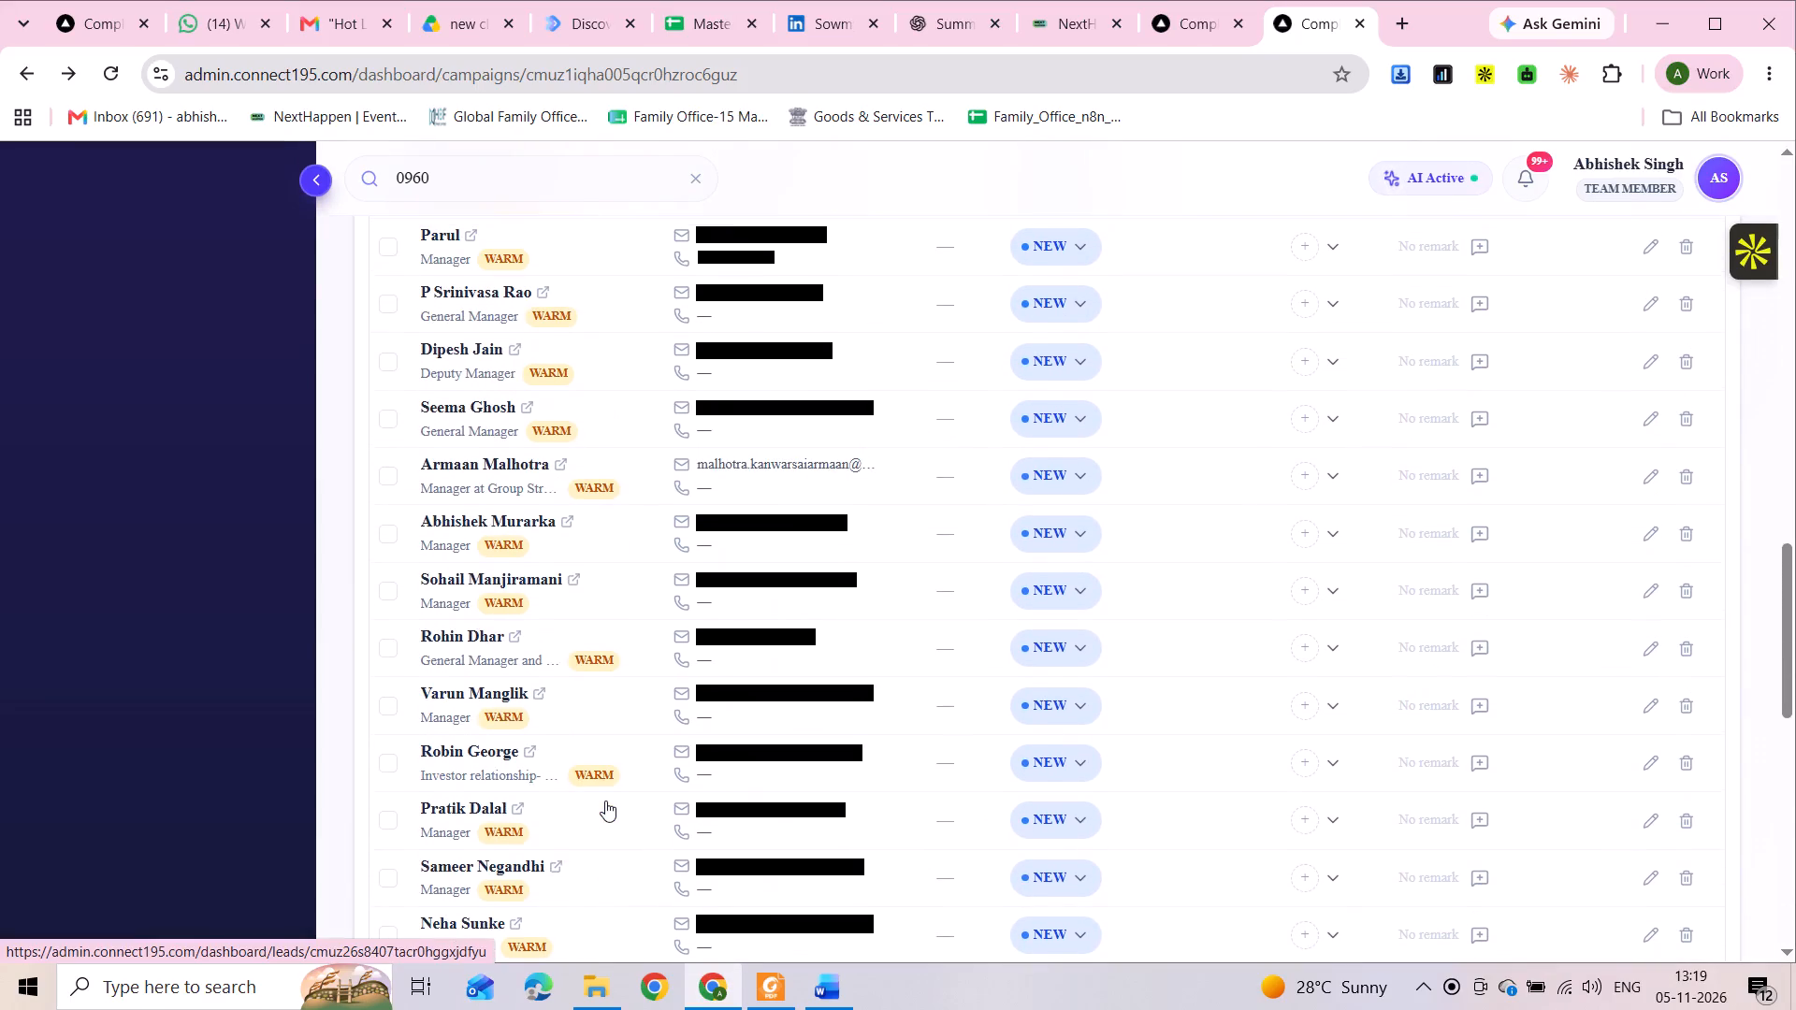
scroll(605, 801, up, 4)
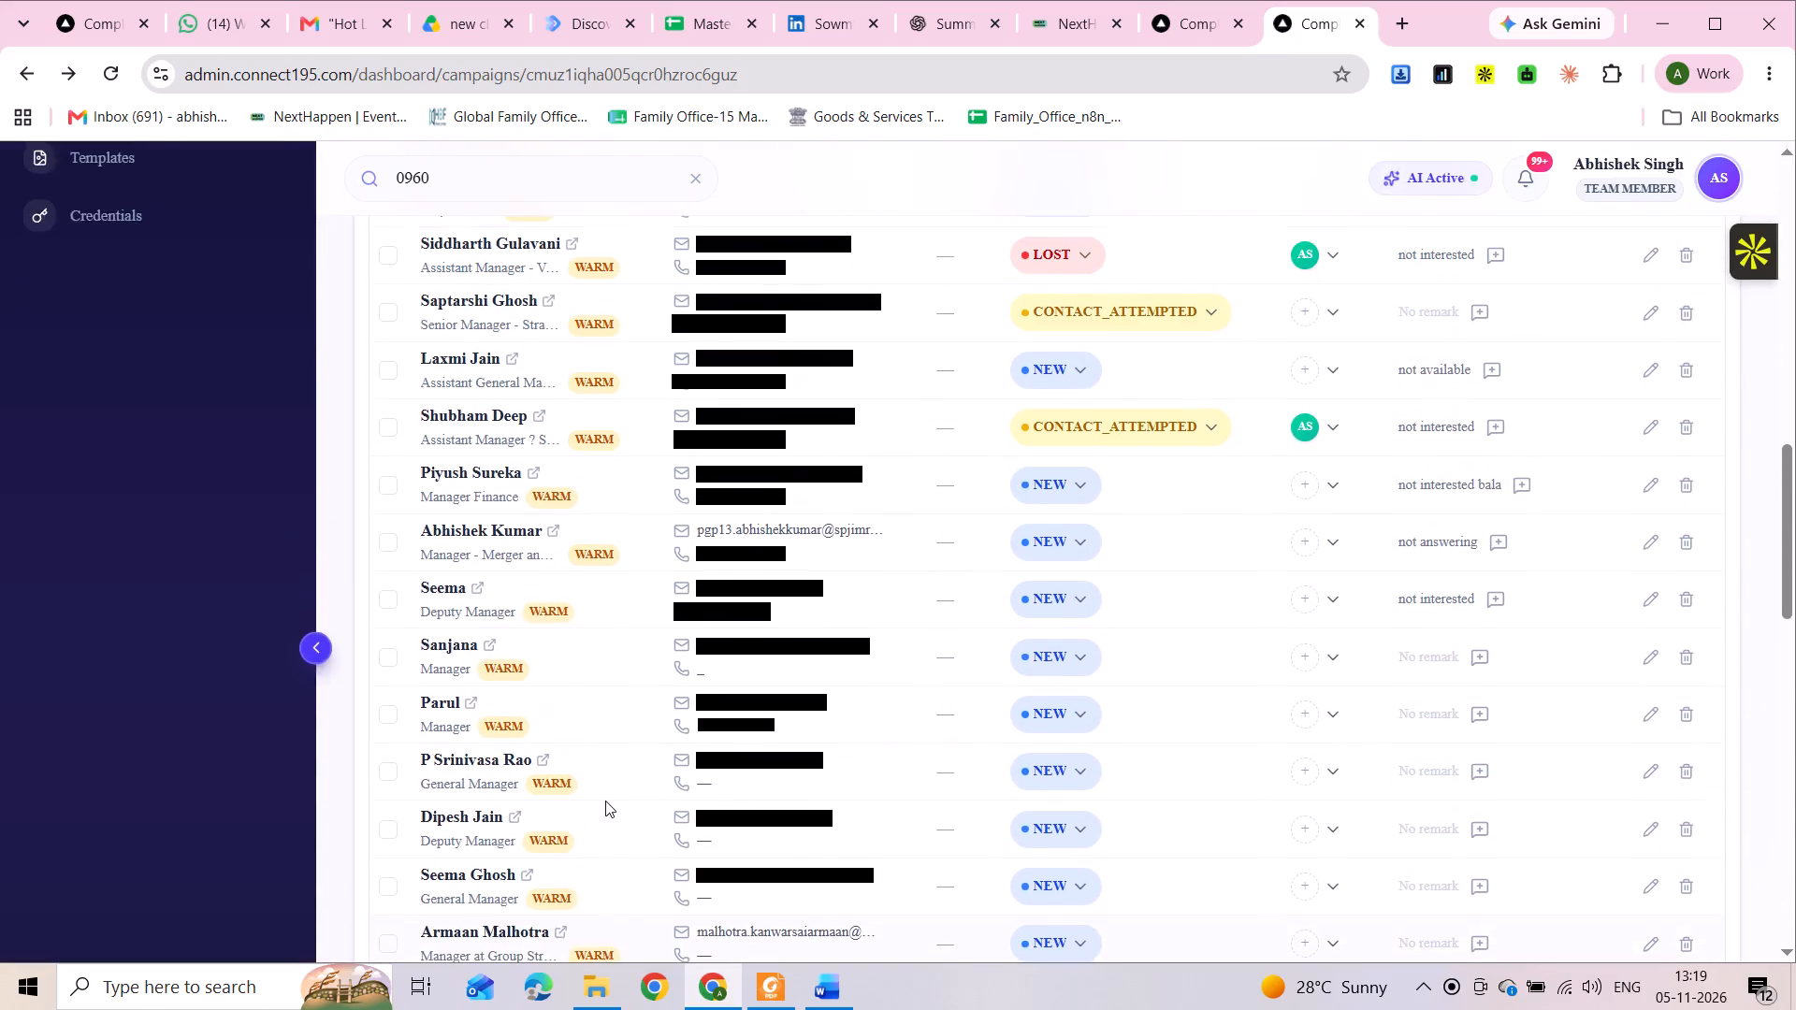
scroll(605, 801, up, 5)
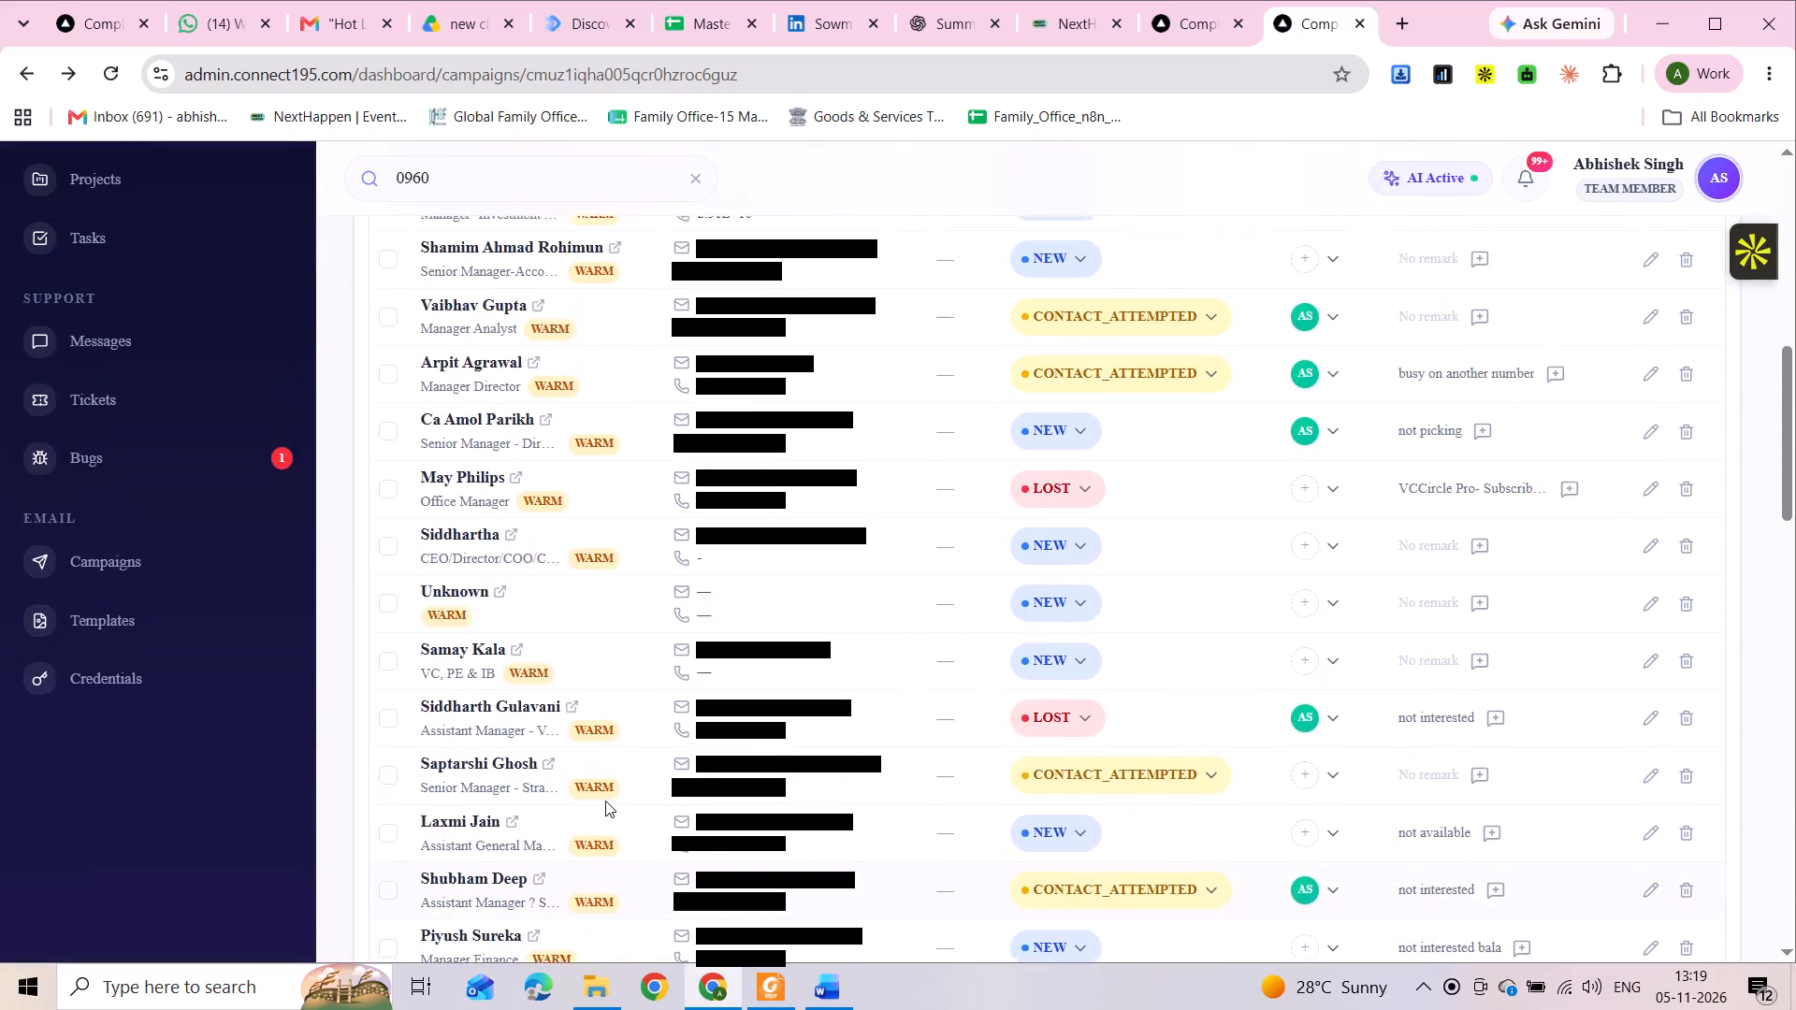
scroll(605, 801, down, 1)
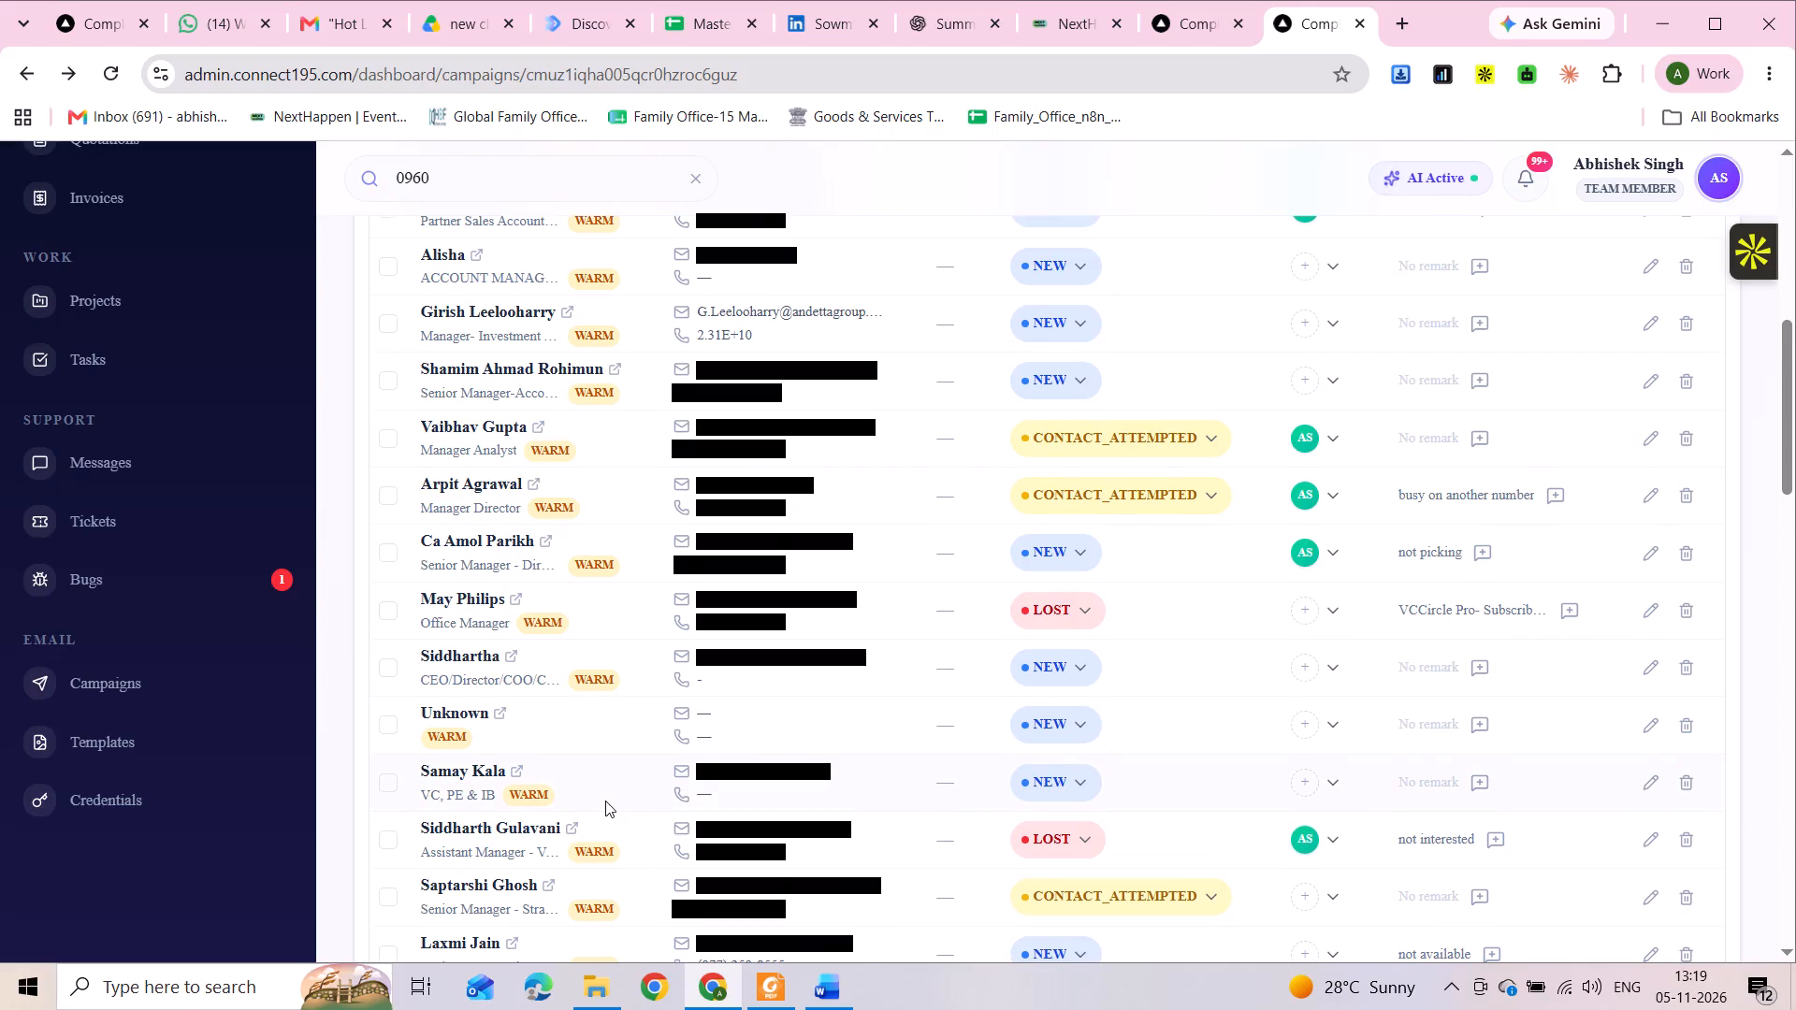
Open the contact-attempted Assistant Manager lead remarked "not interested" and post the discussion note "Stay in gurgaon not willing to attend".
scroll(605, 801, down, 1)
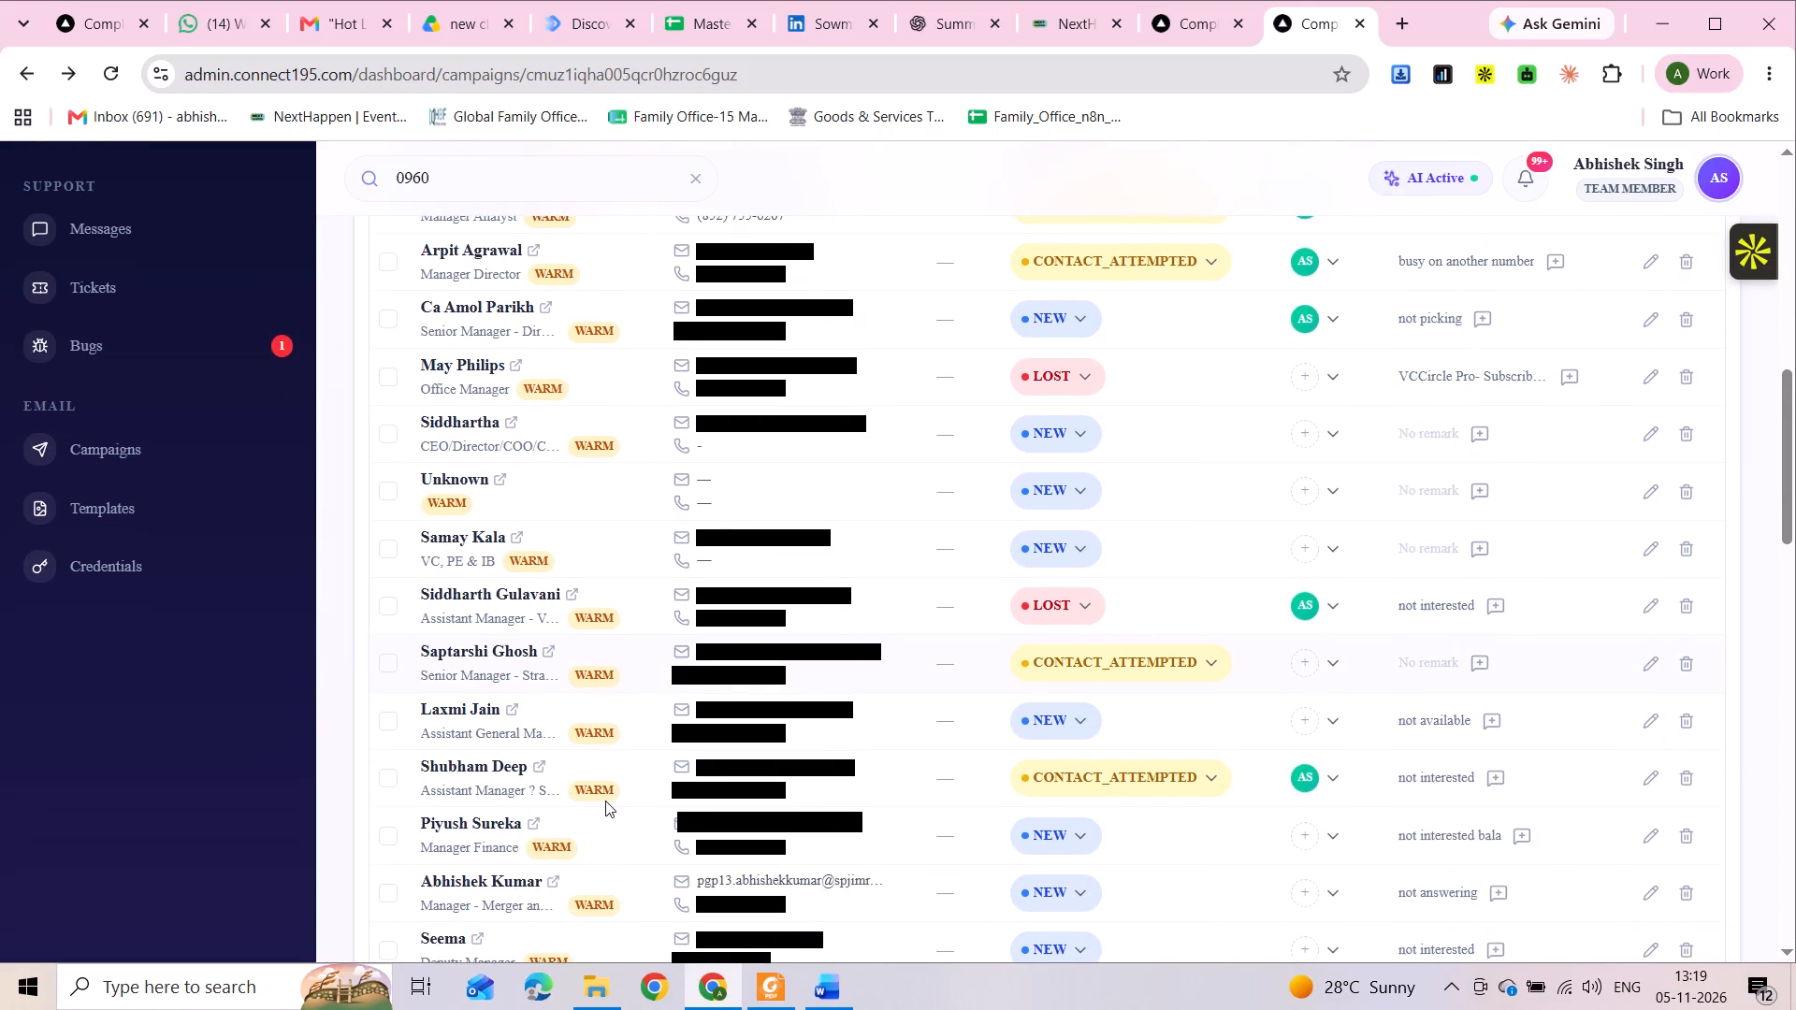
scroll(605, 801, down, 1)
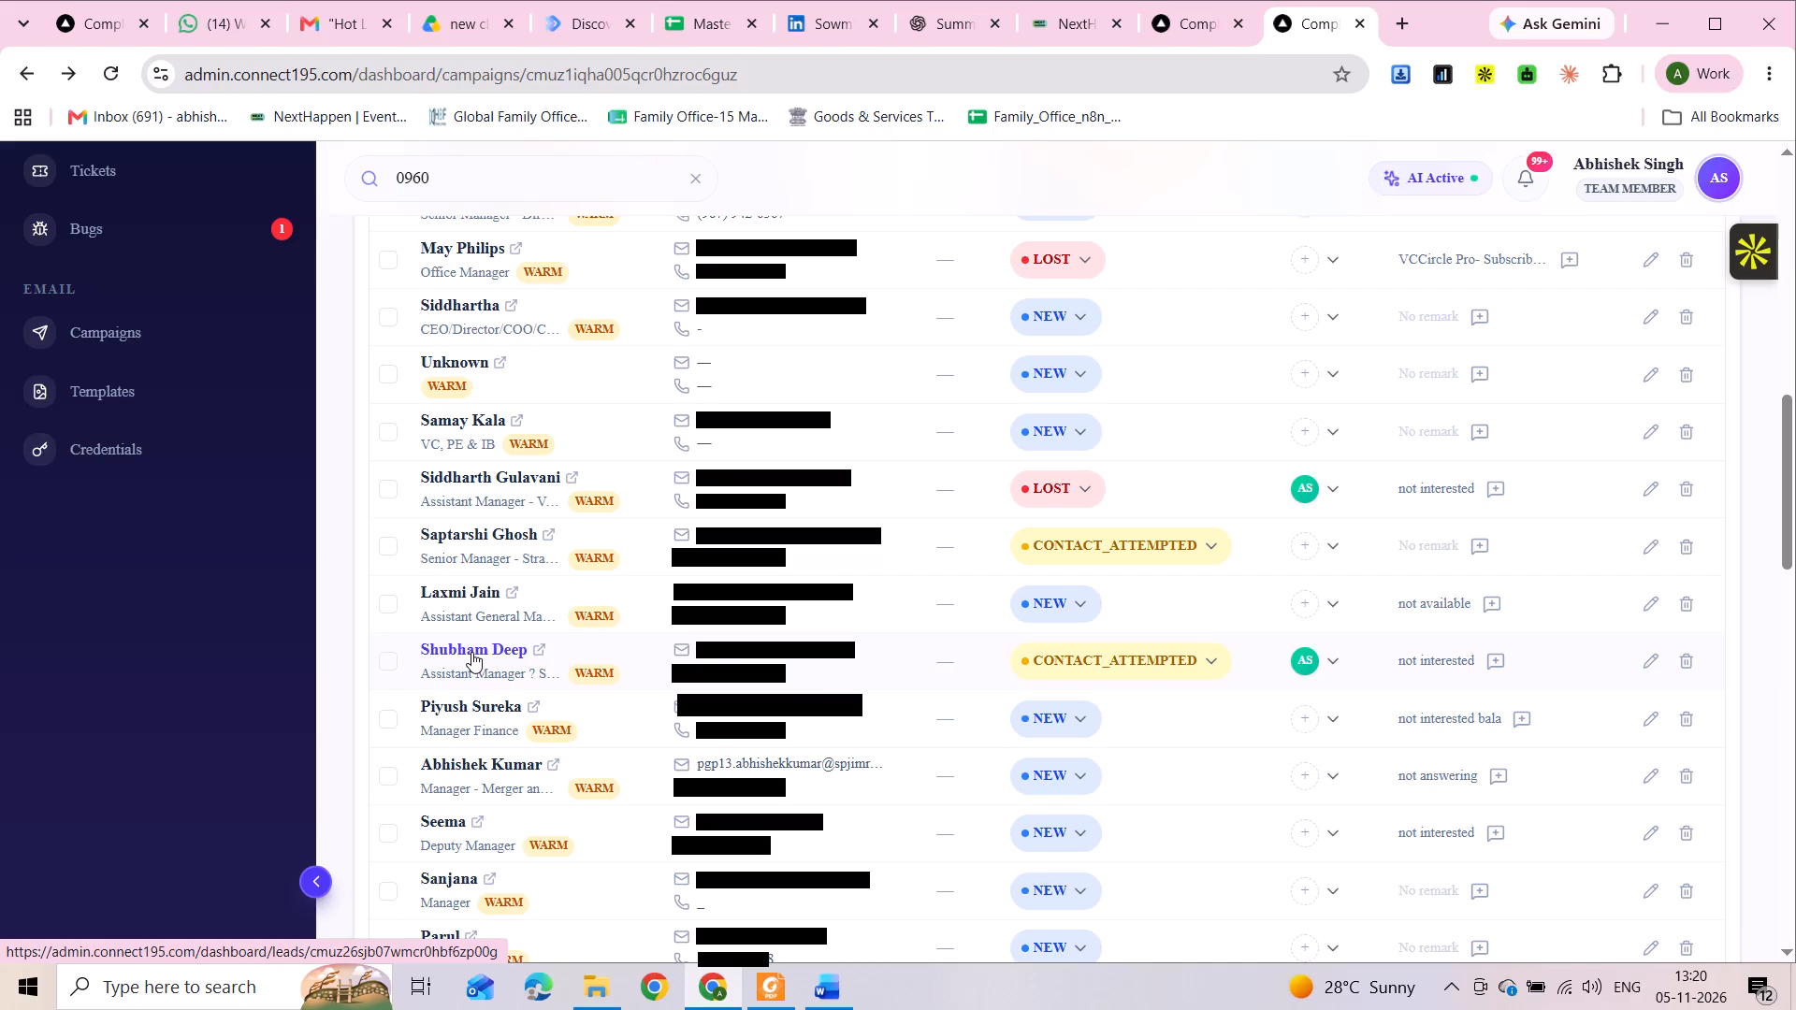
click(471, 652)
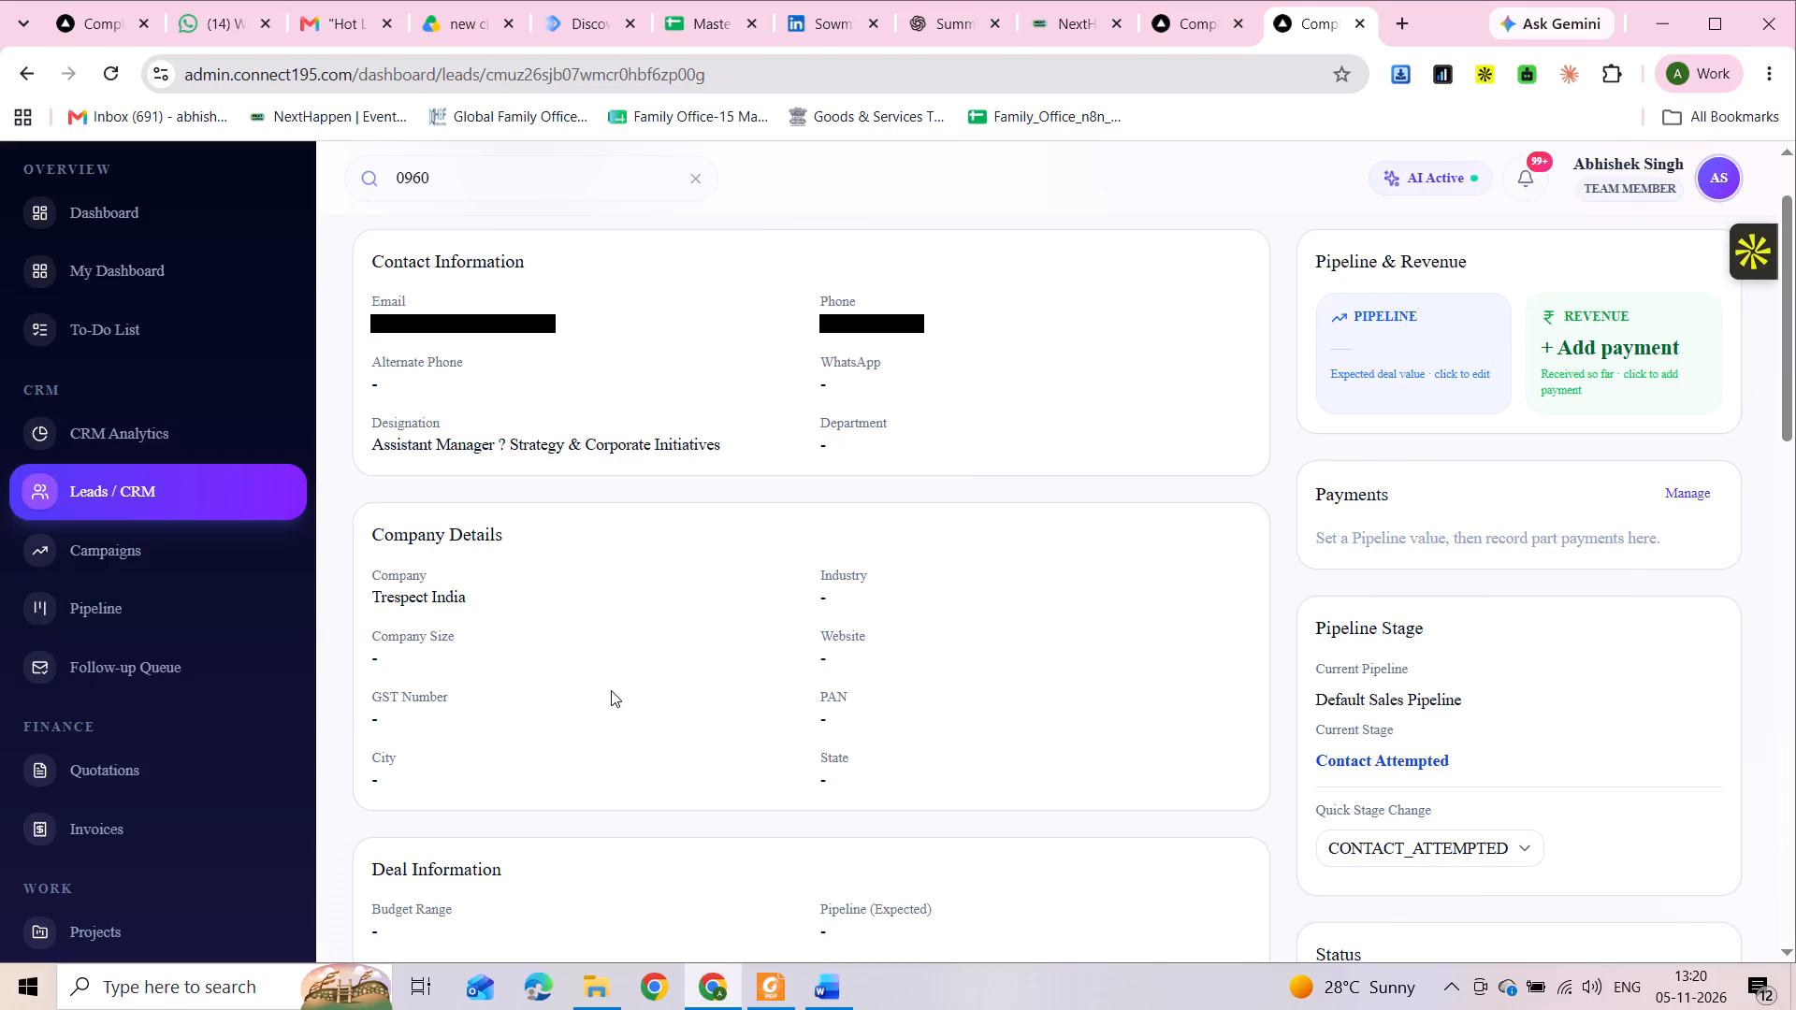
scroll(611, 690, down, 1)
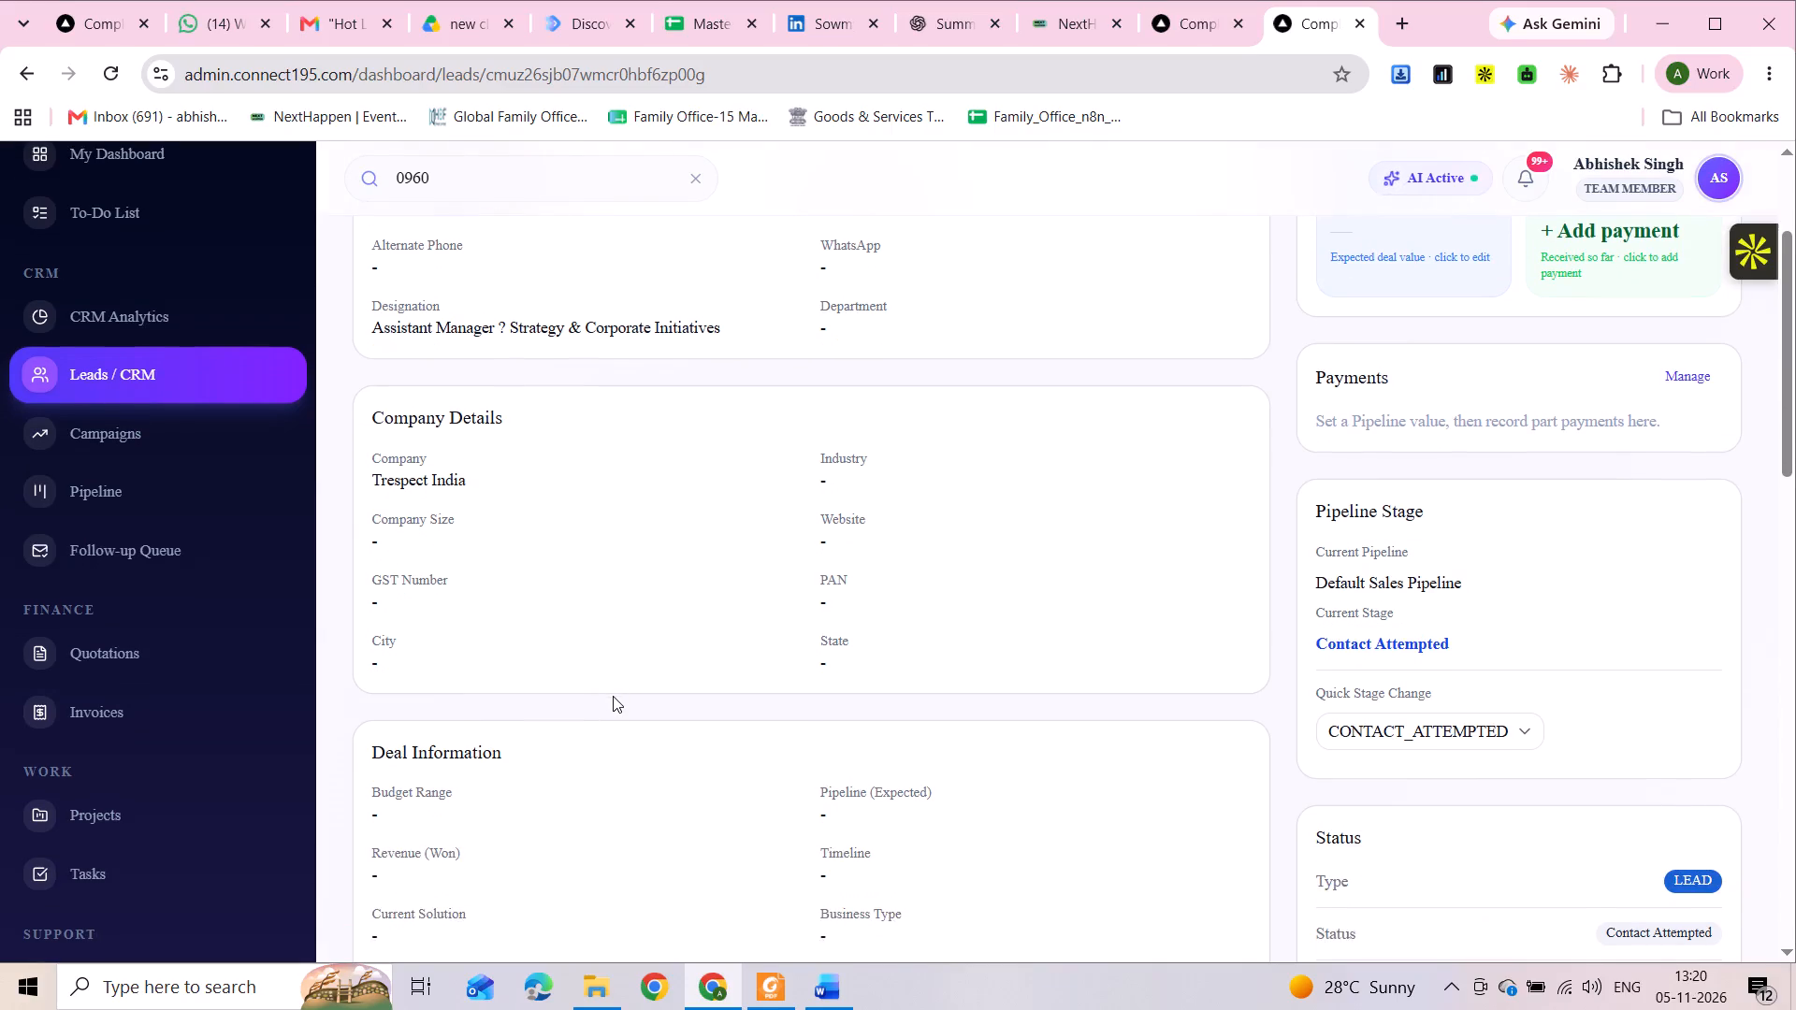
scroll(613, 696, down, 6)
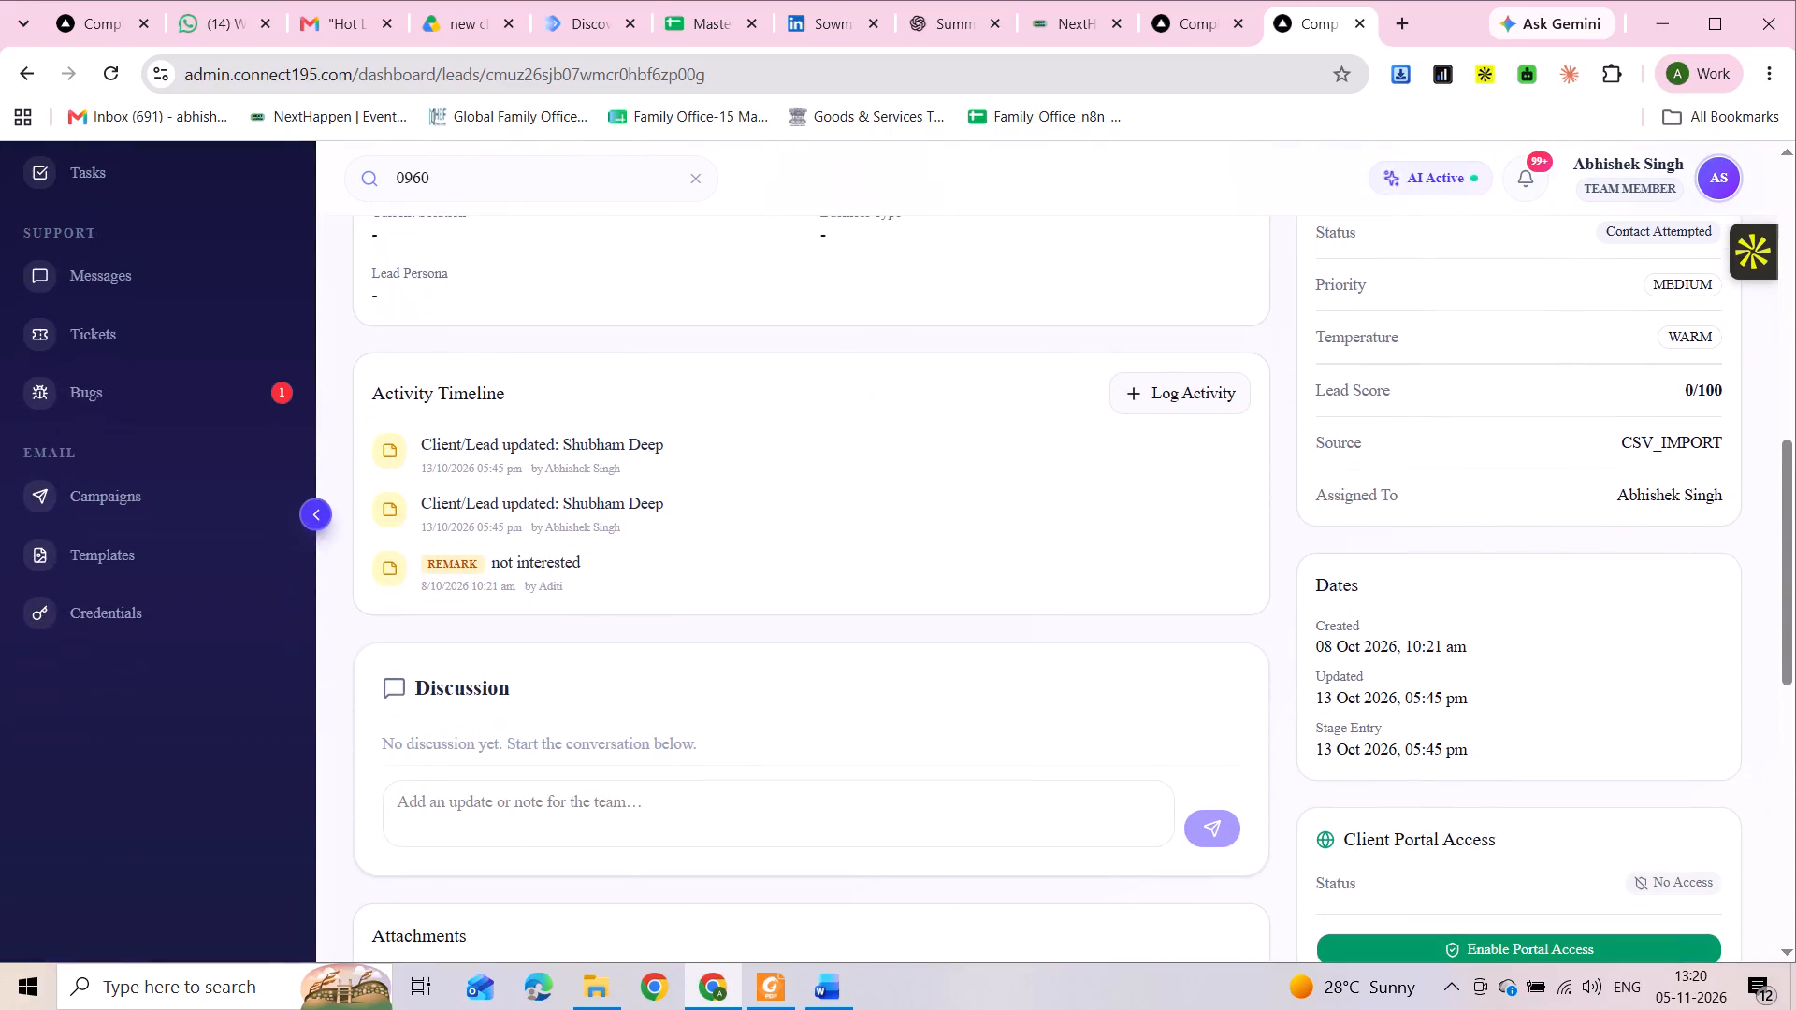
scroll(610, 702, down, 1)
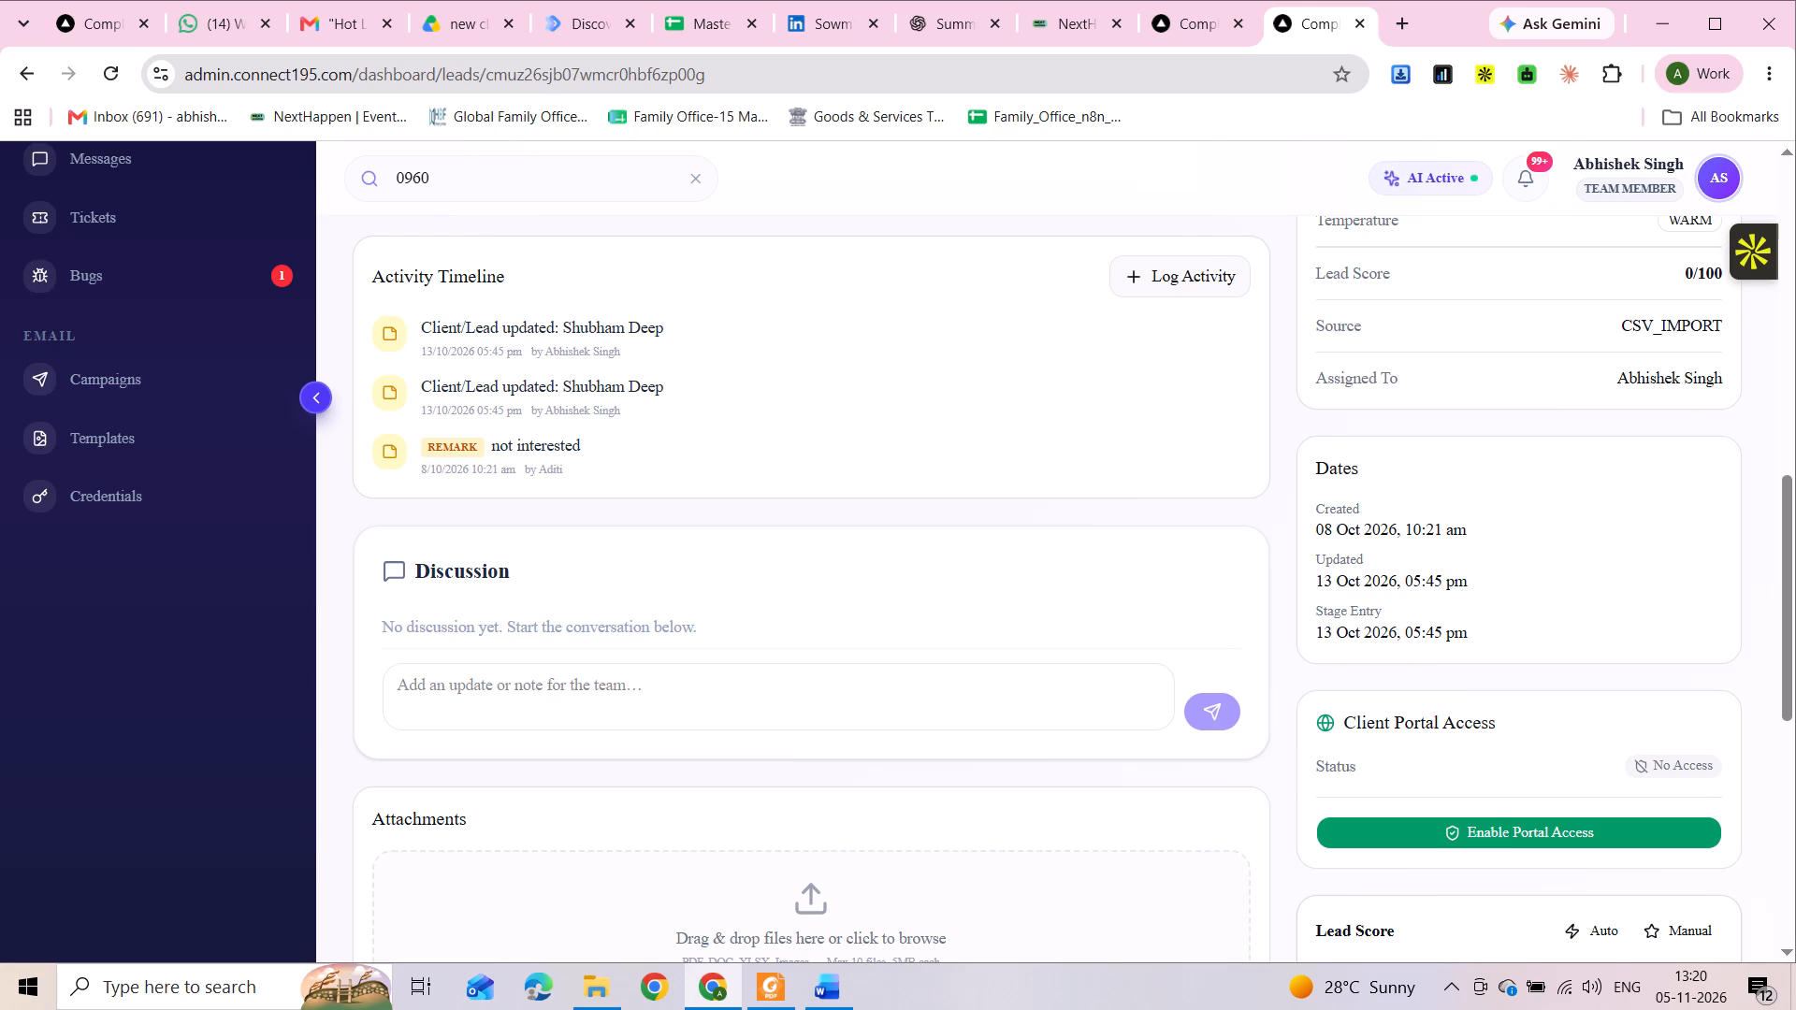
click(548, 687)
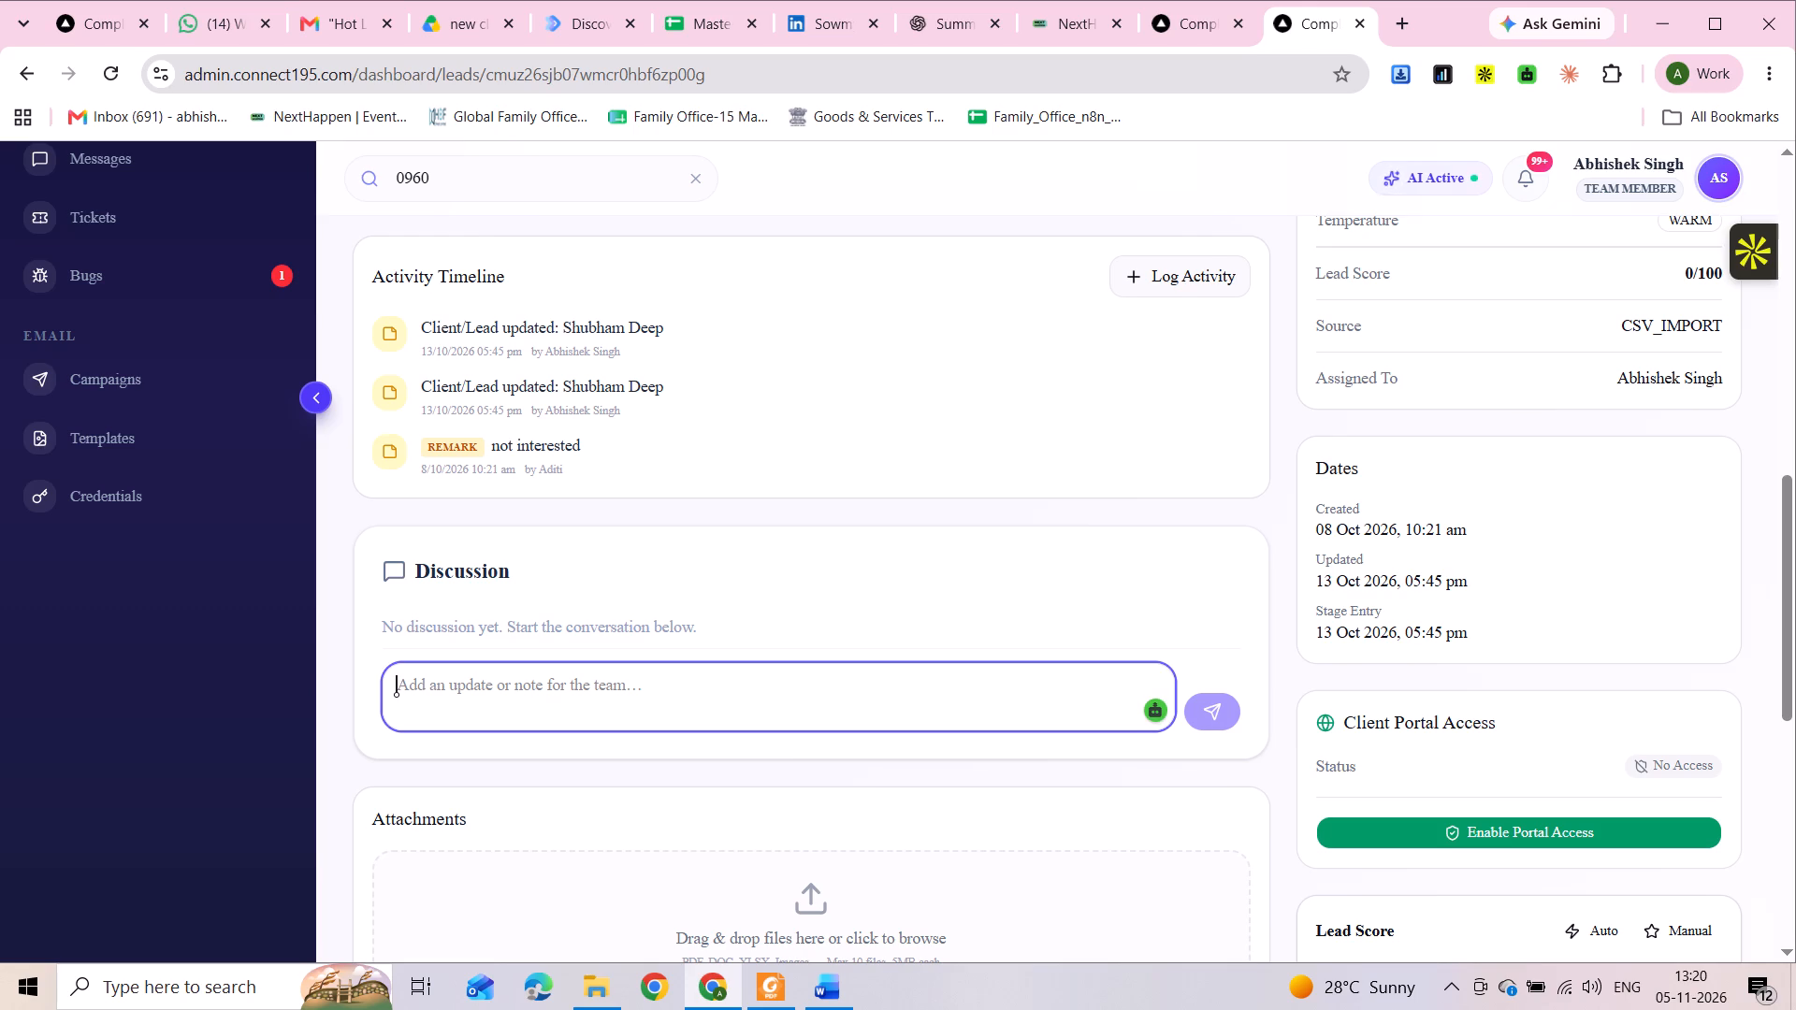
text(Stay in gurgaon not willing to atte)
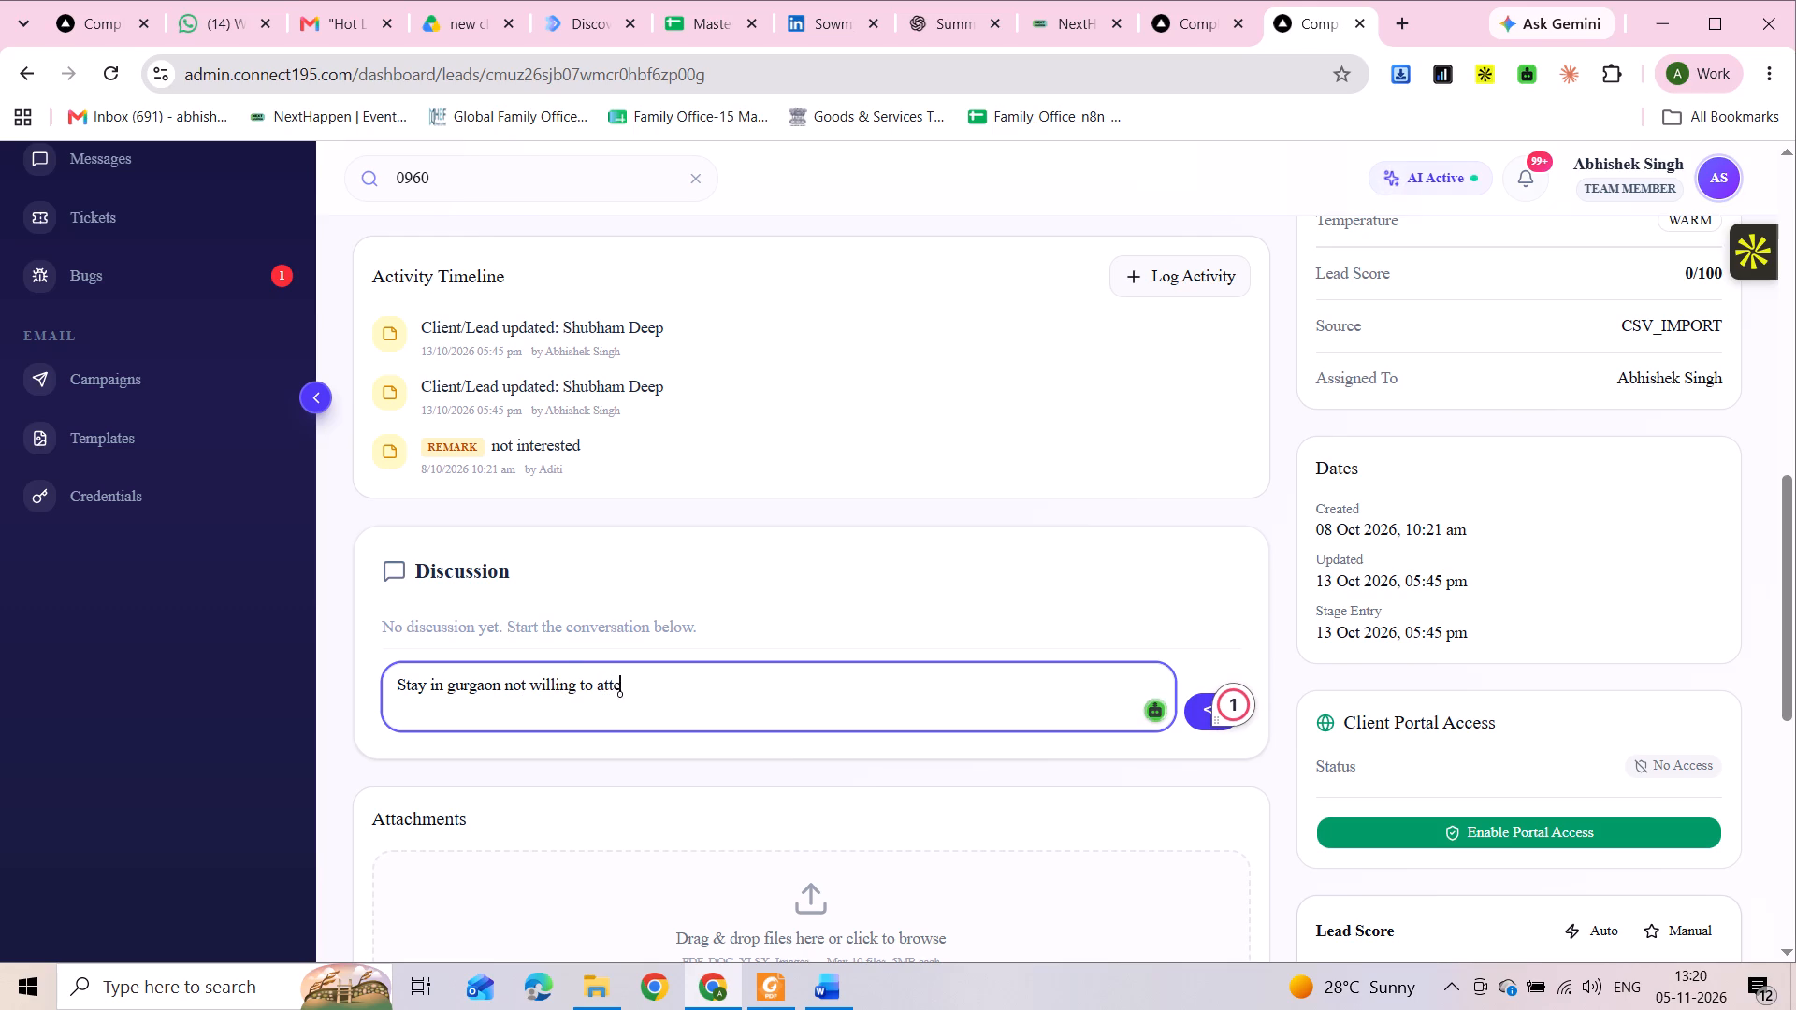
text(nd)
key(space)
click(1190, 704)
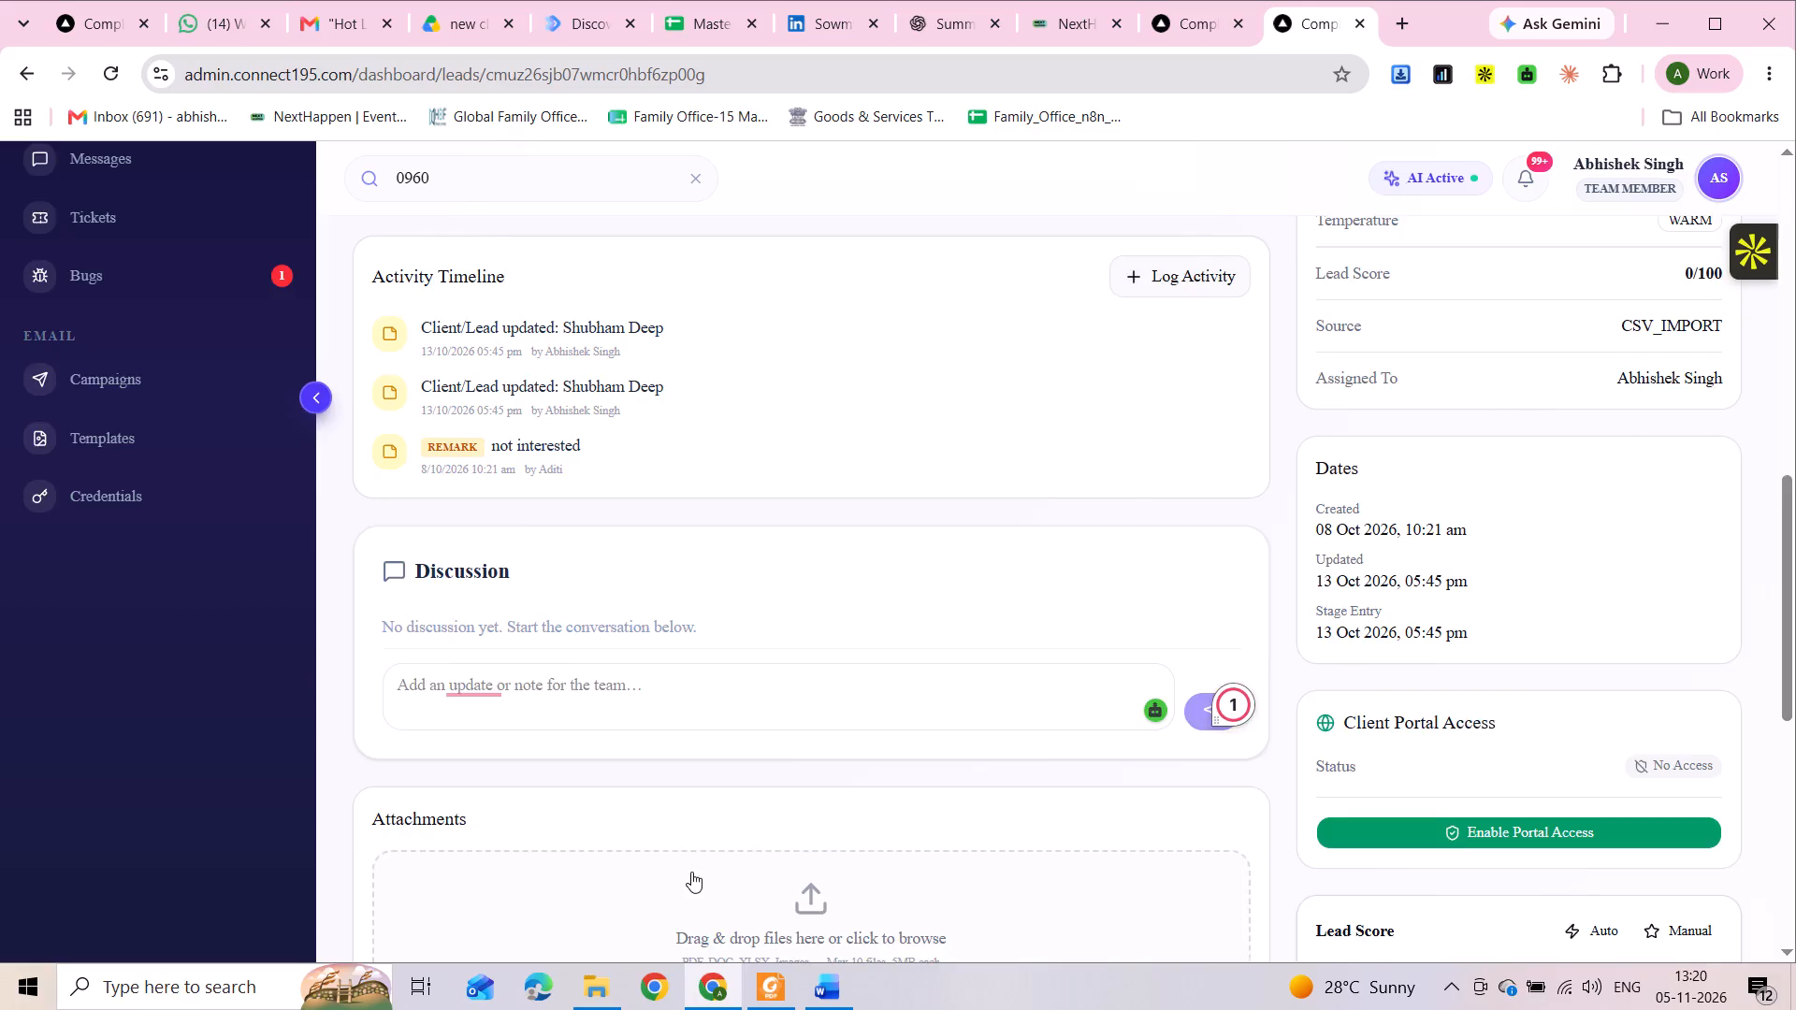
Change the pipeline stage of the Trespect India lead to Lost.
scroll(689, 873, up, 13)
scroll(689, 873, down, 3)
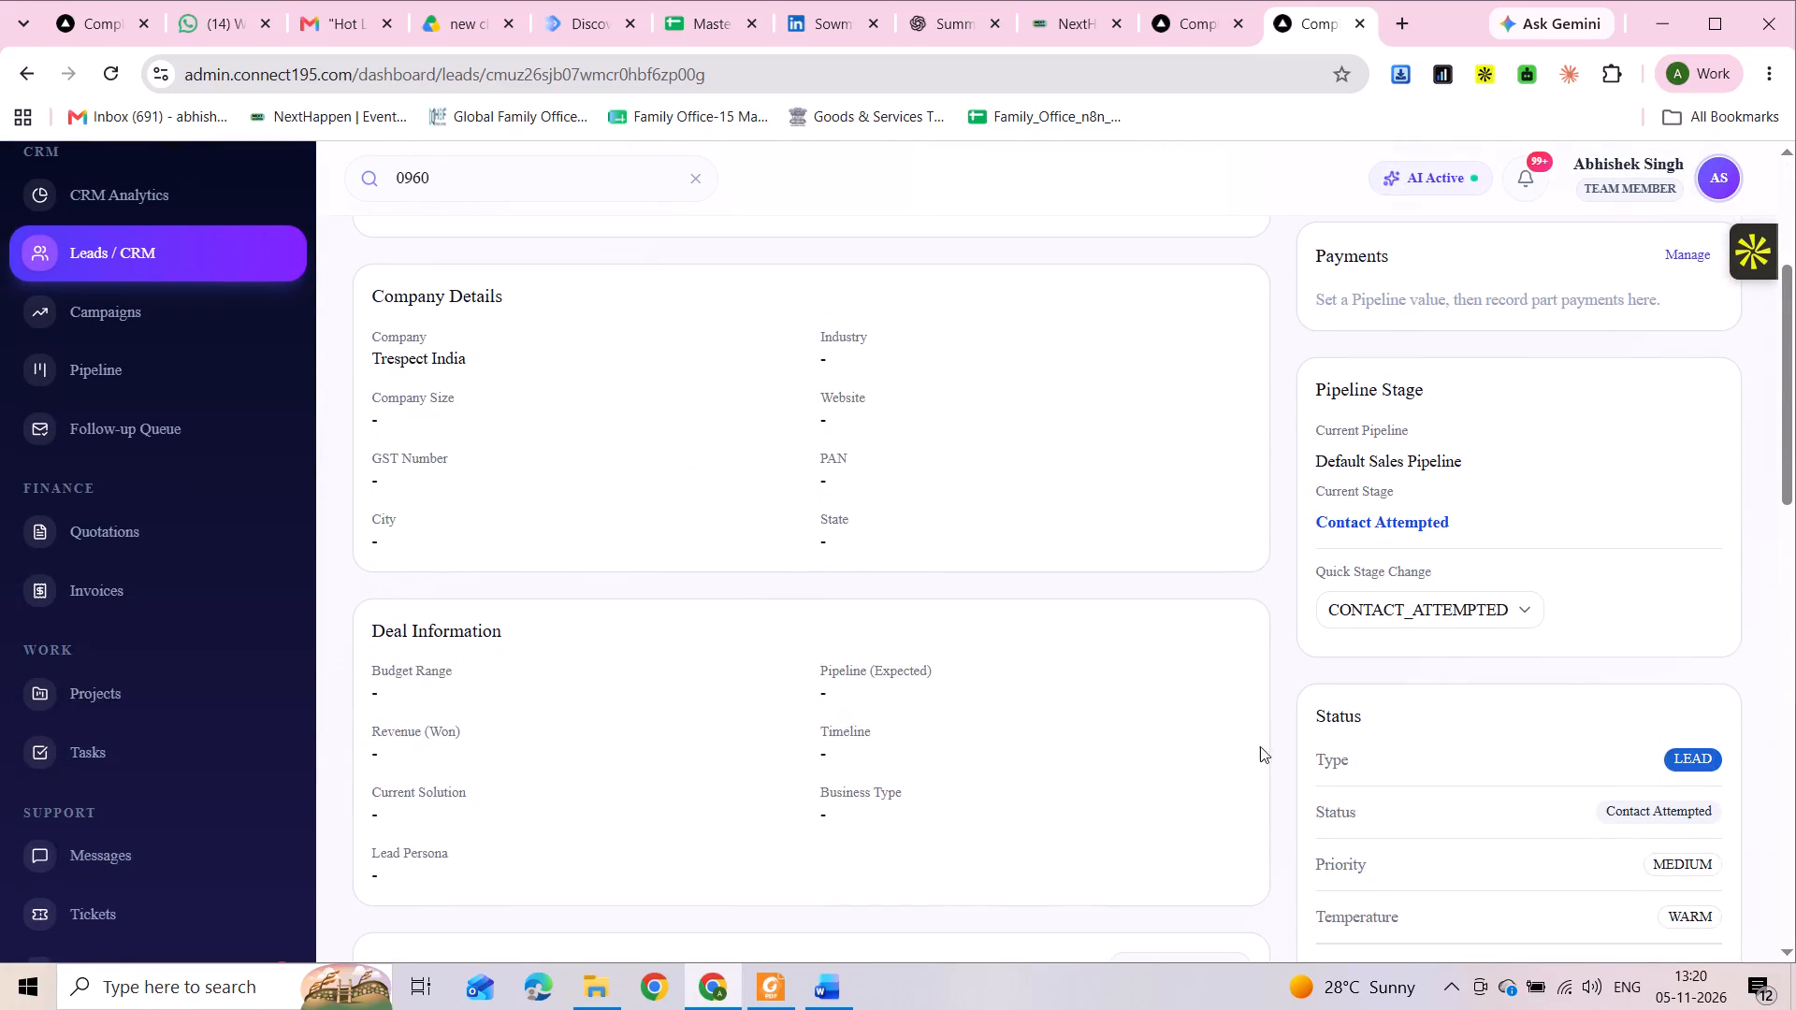
click(1440, 611)
click(1359, 764)
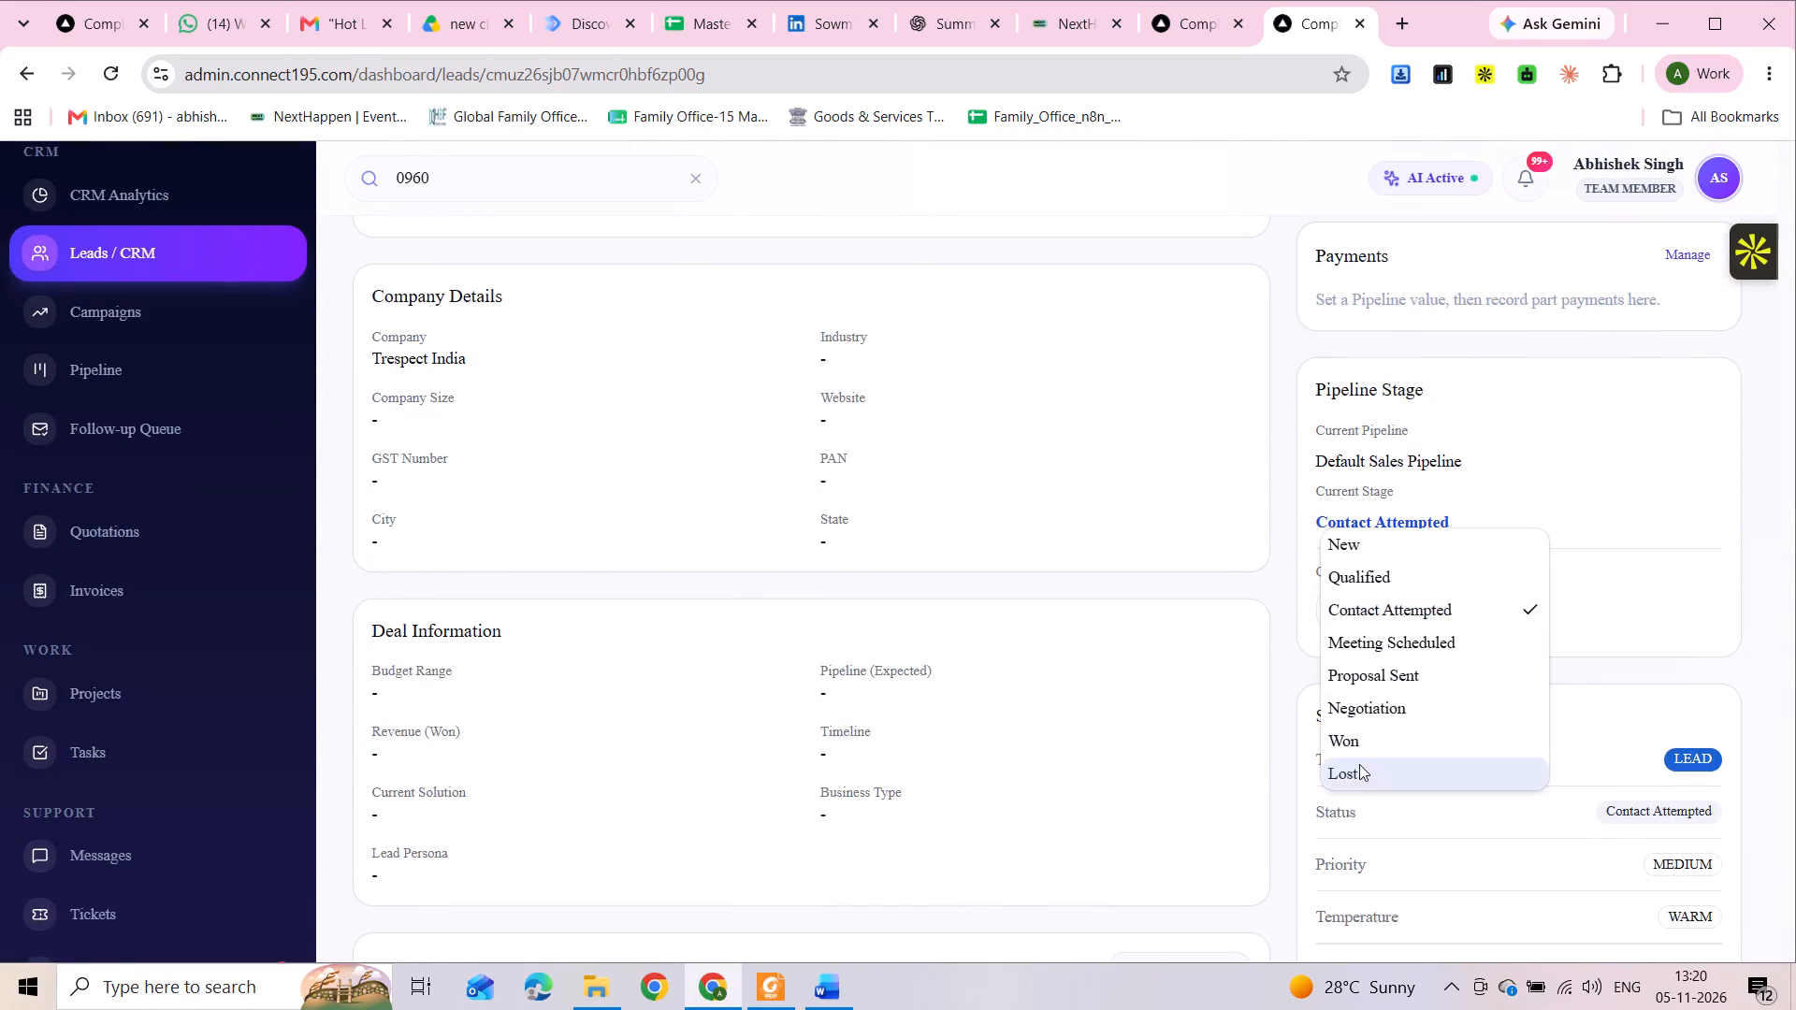
Return to the campaign's lead list and show 50 leads per page.
scroll(1269, 778, up, 6)
click(379, 282)
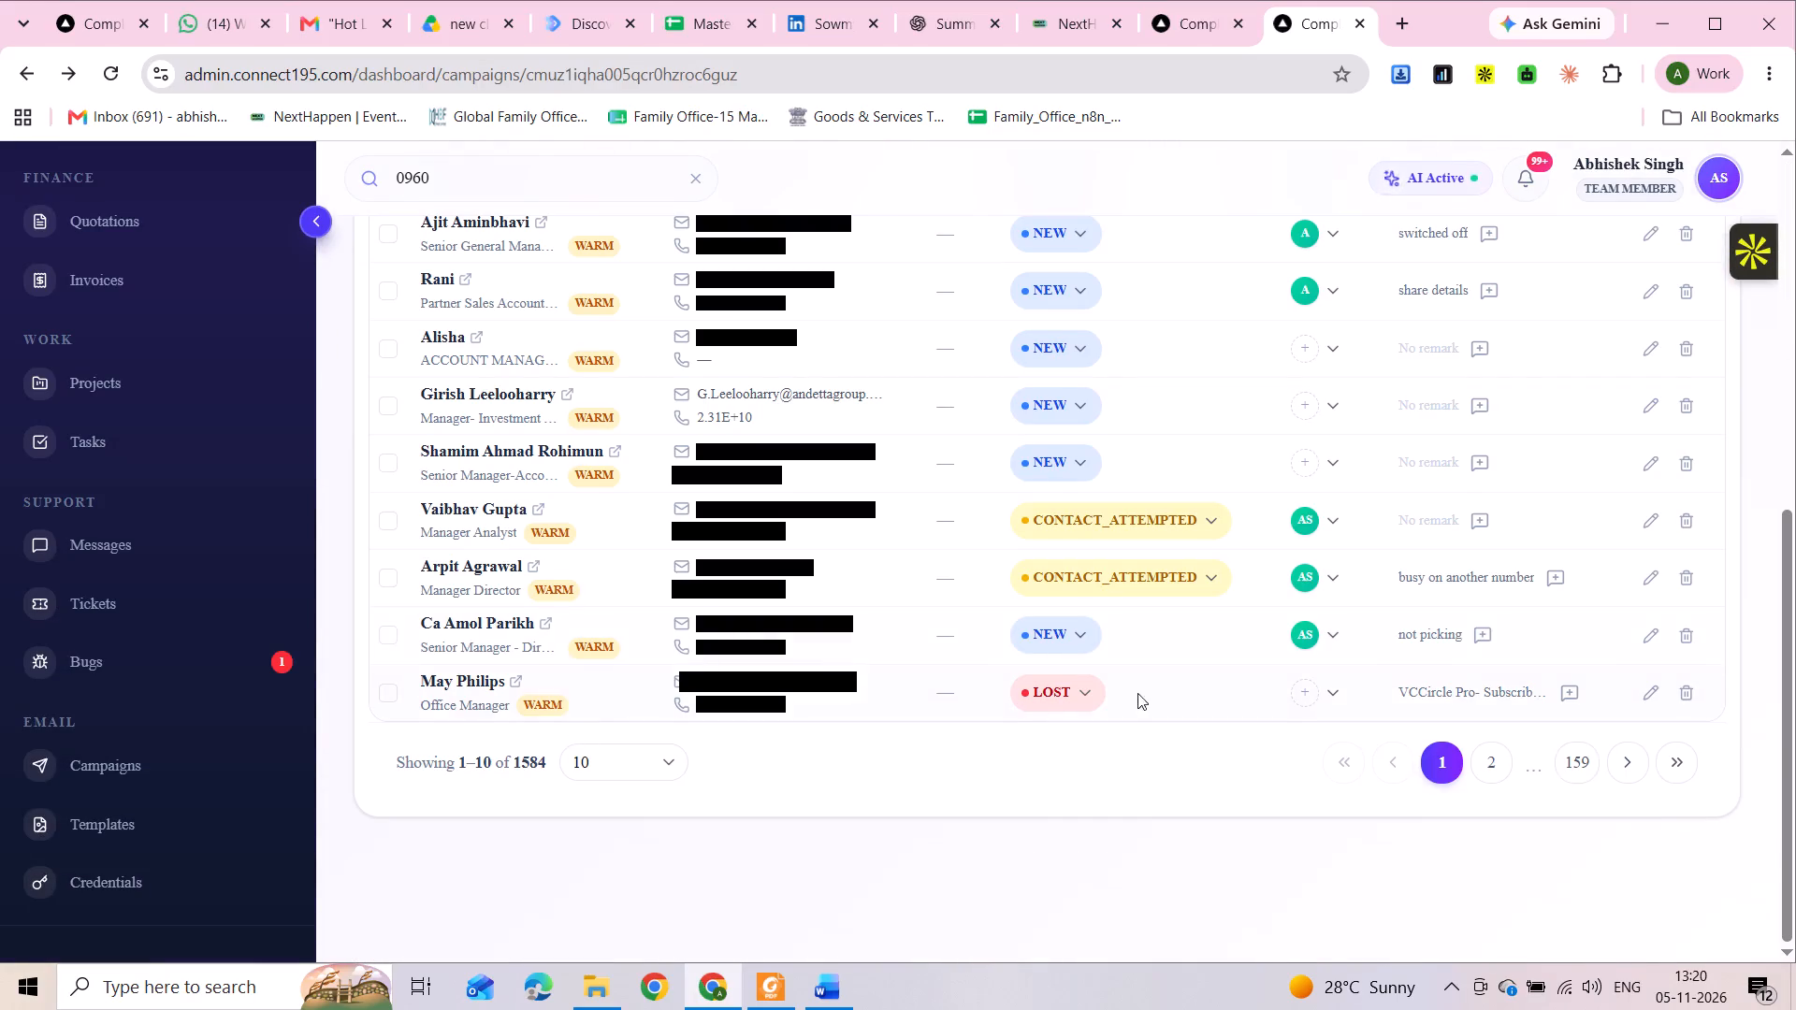
click(621, 772)
click(614, 803)
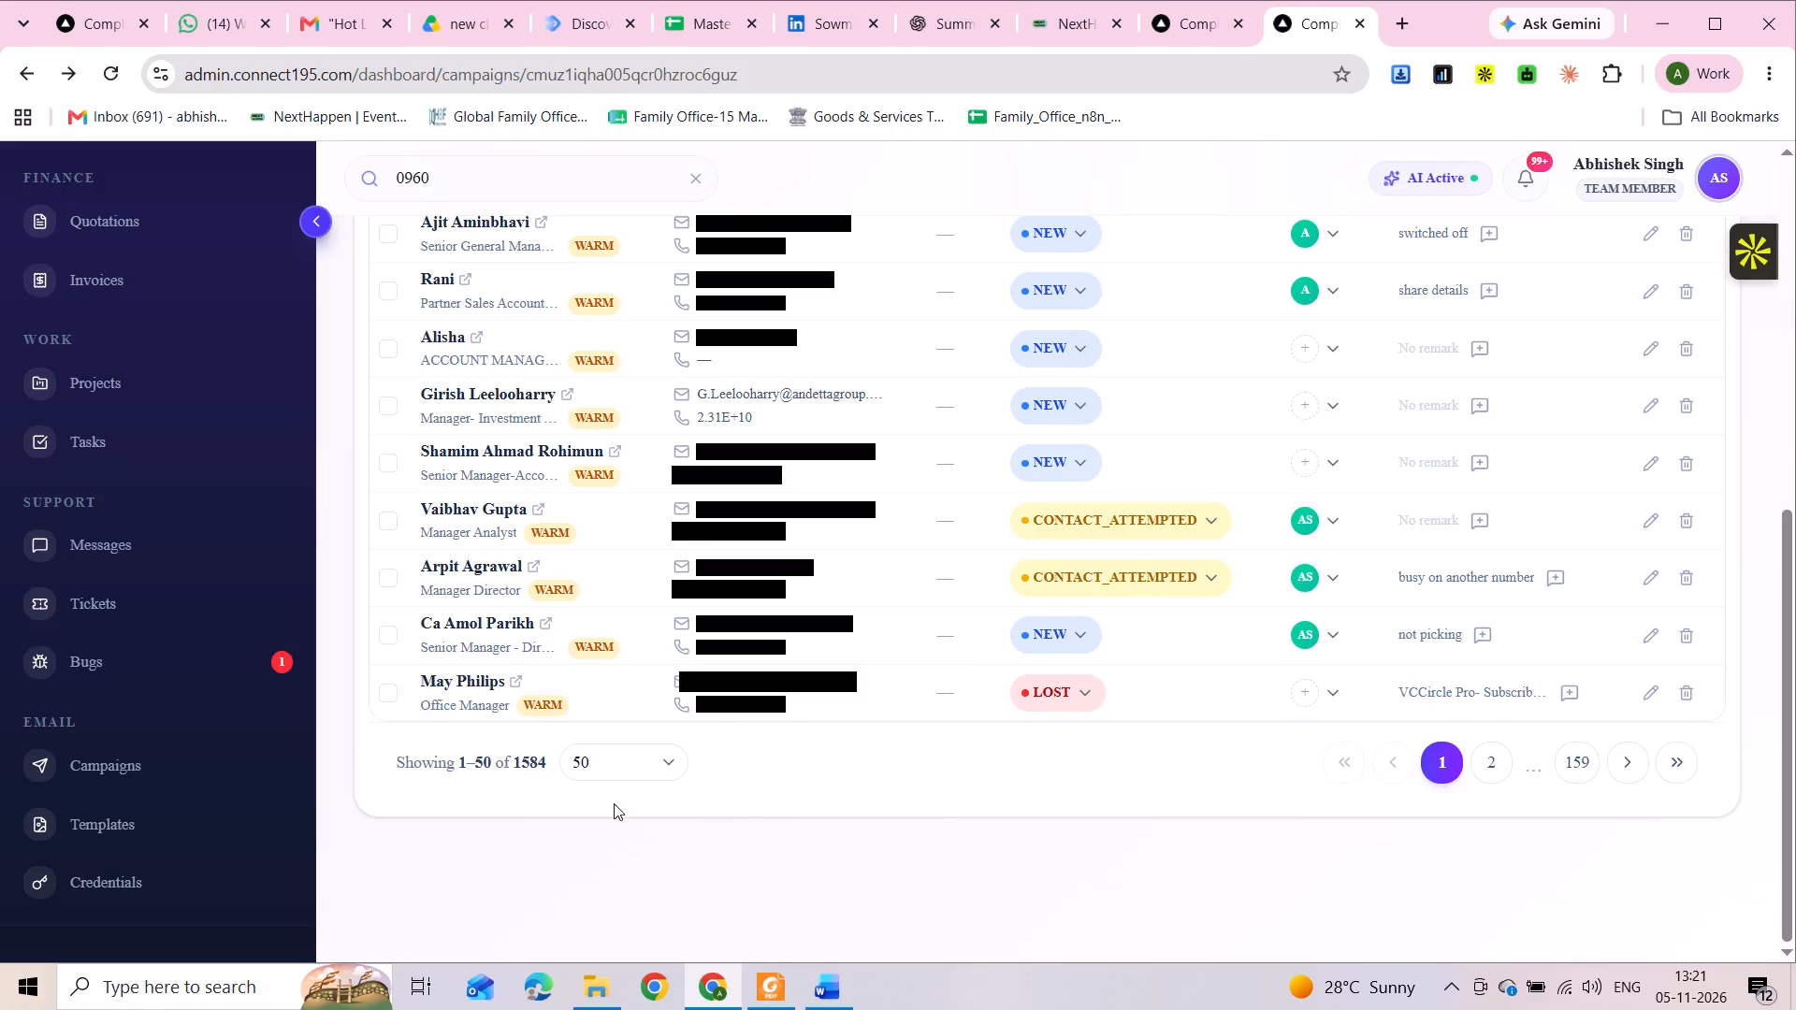
Review the phone details, statuses and remarks of the leads further down page 1 of the campaign list.
scroll(665, 676, down, 3)
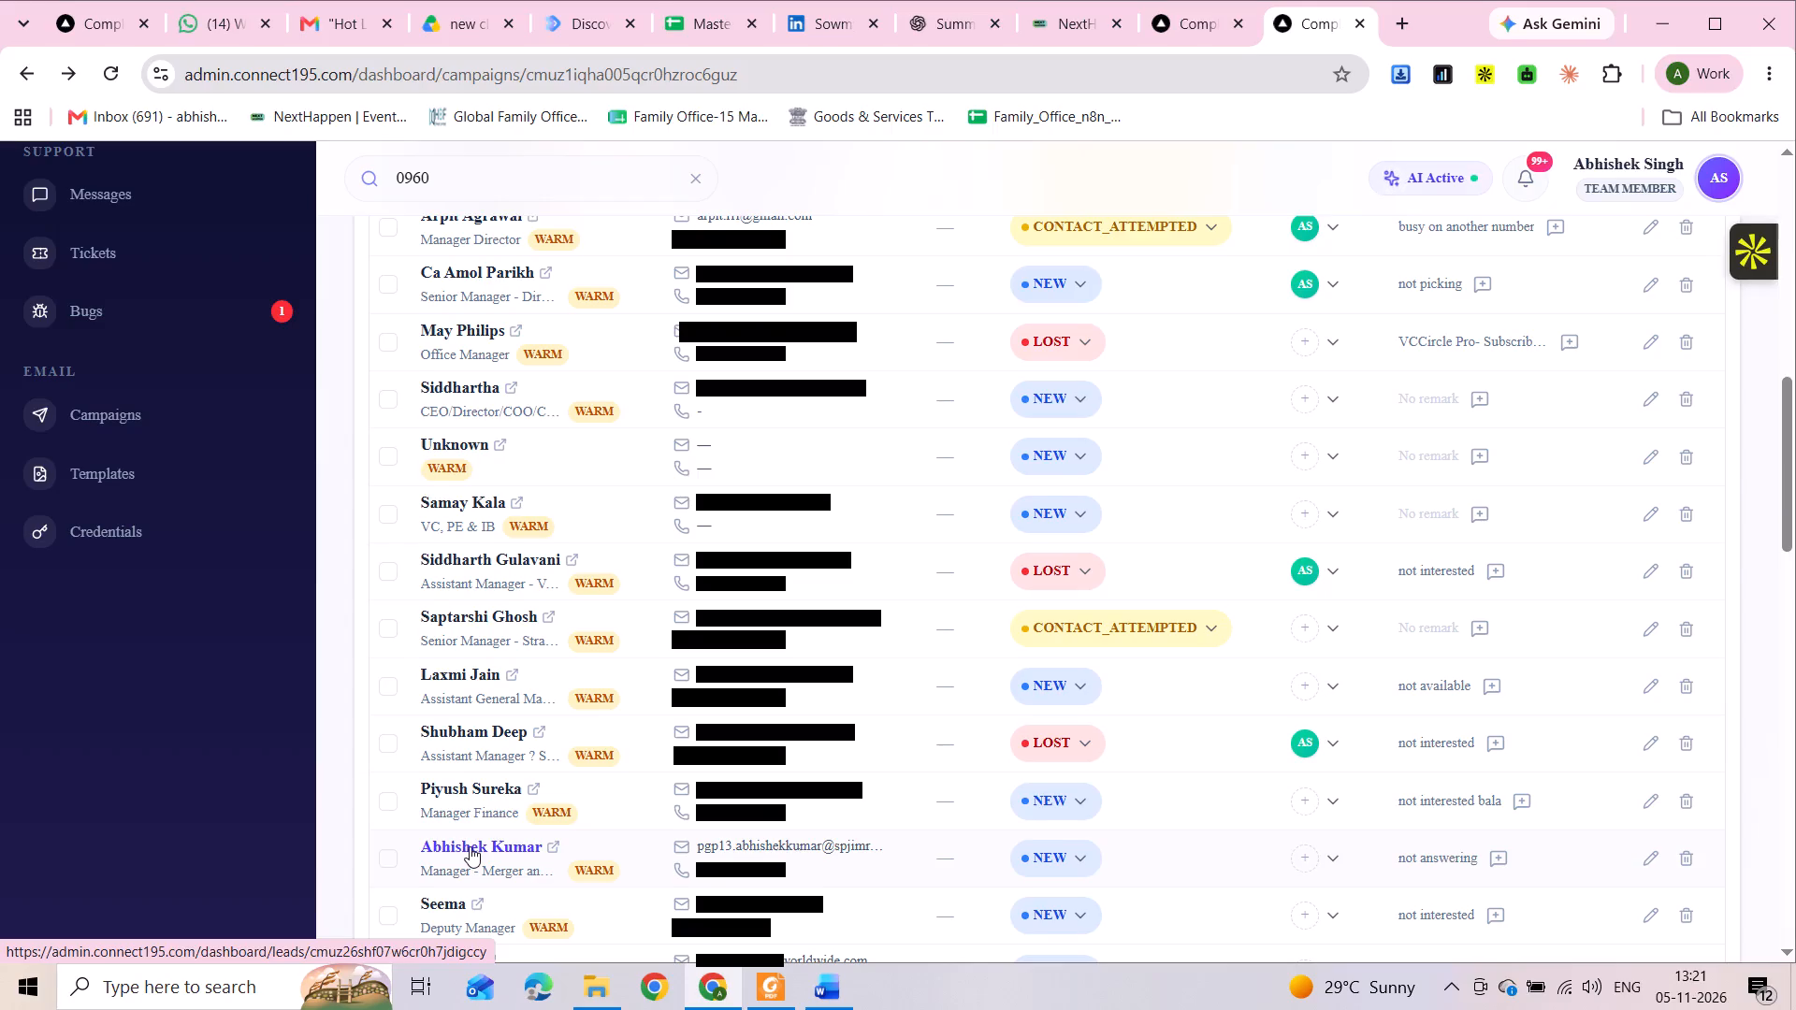
scroll(470, 846, down, 2)
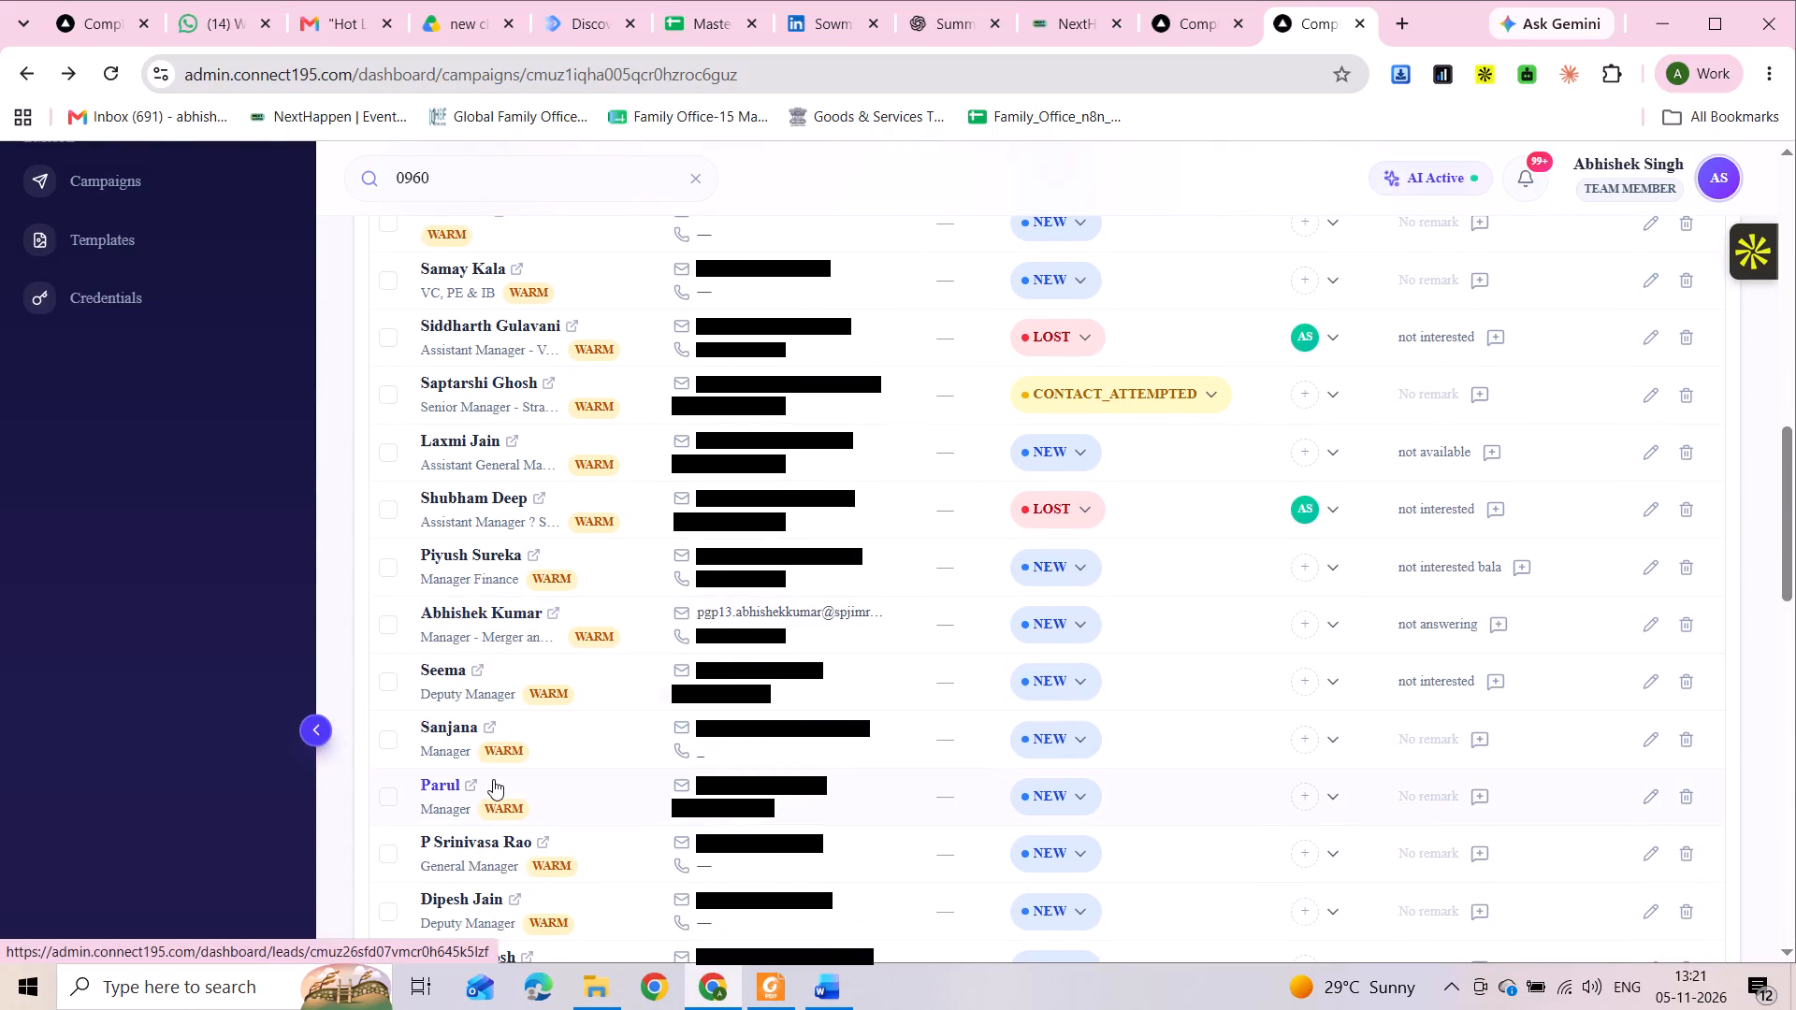
scroll(514, 776, down, 3)
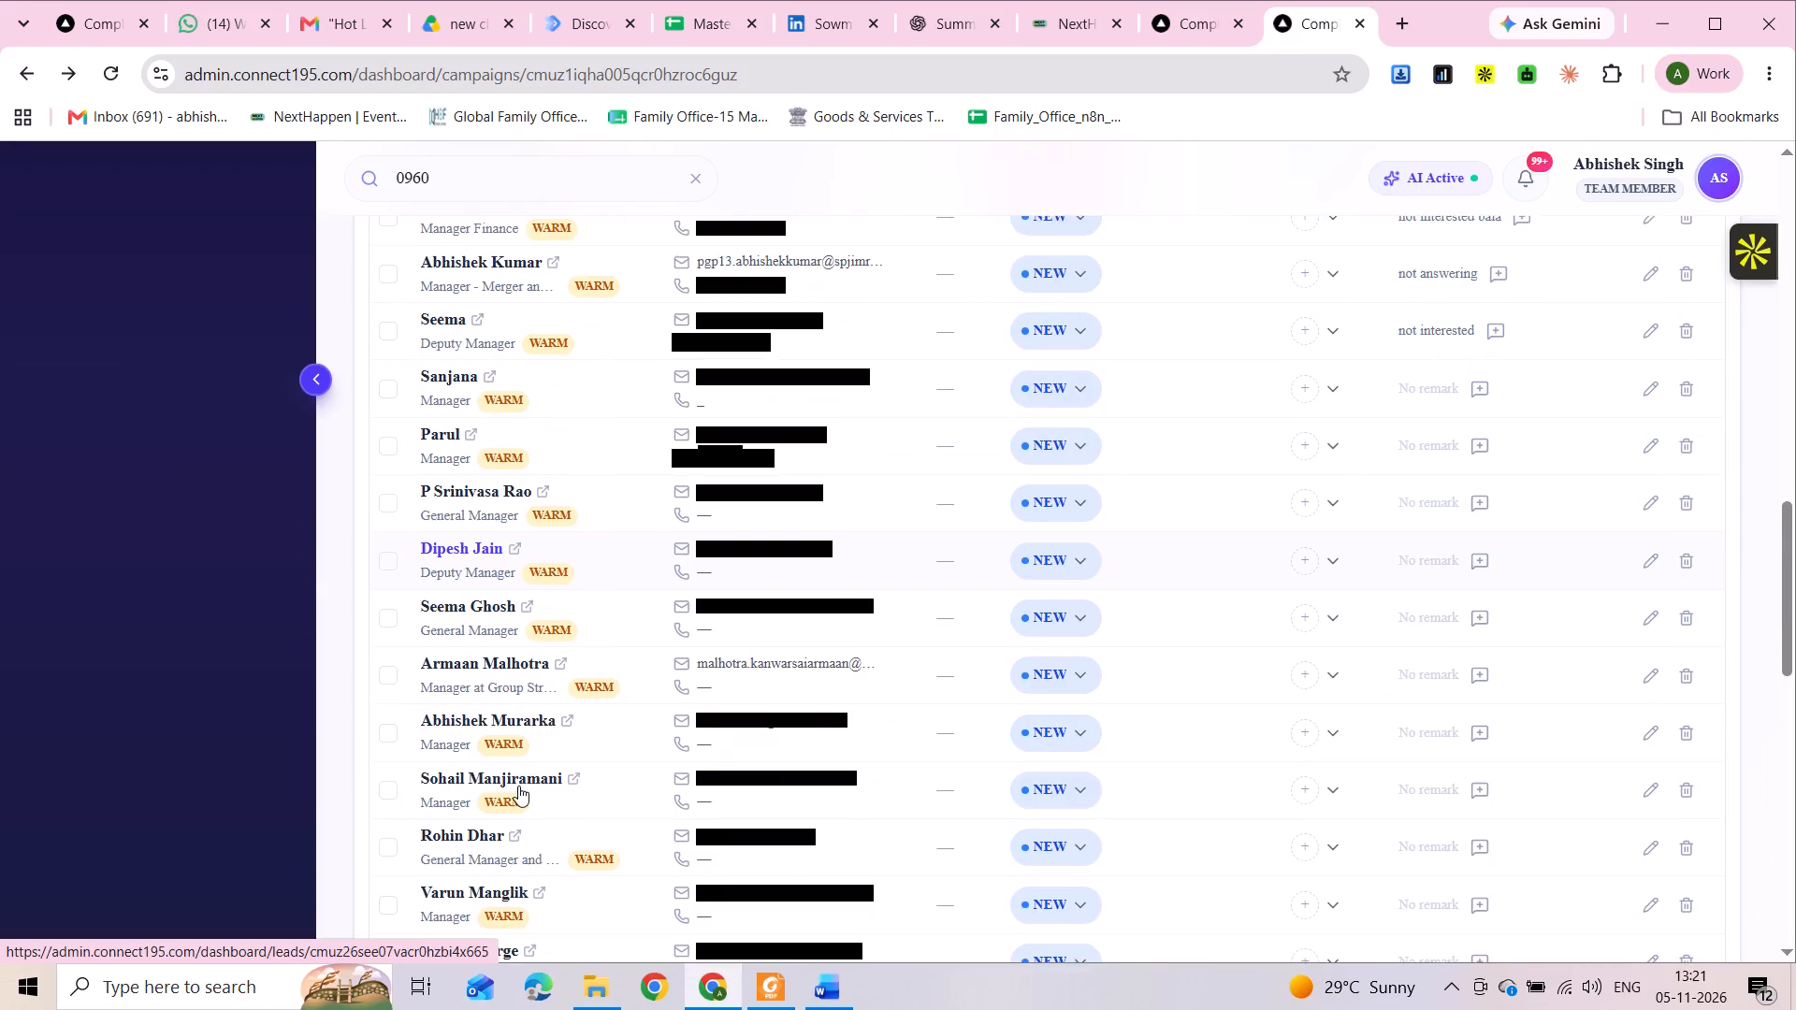
scroll(518, 786, down, 5)
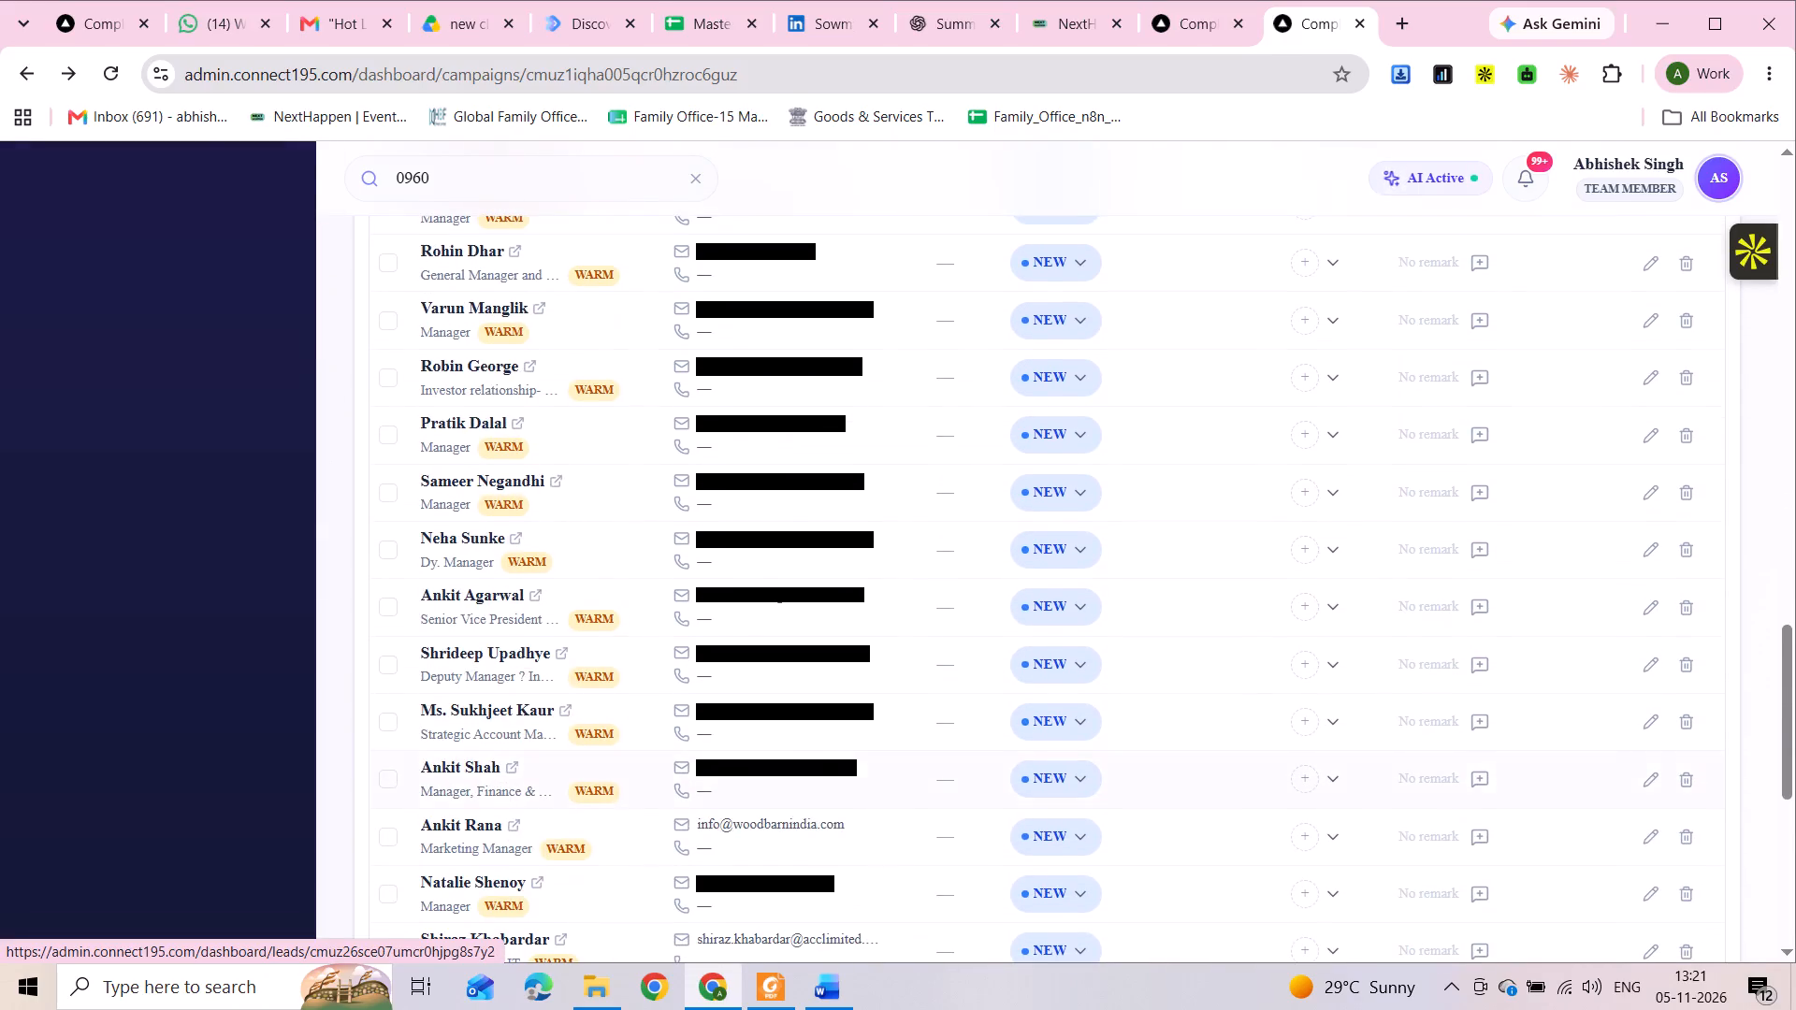
scroll(518, 786, up, 4)
scroll(518, 786, down, 3)
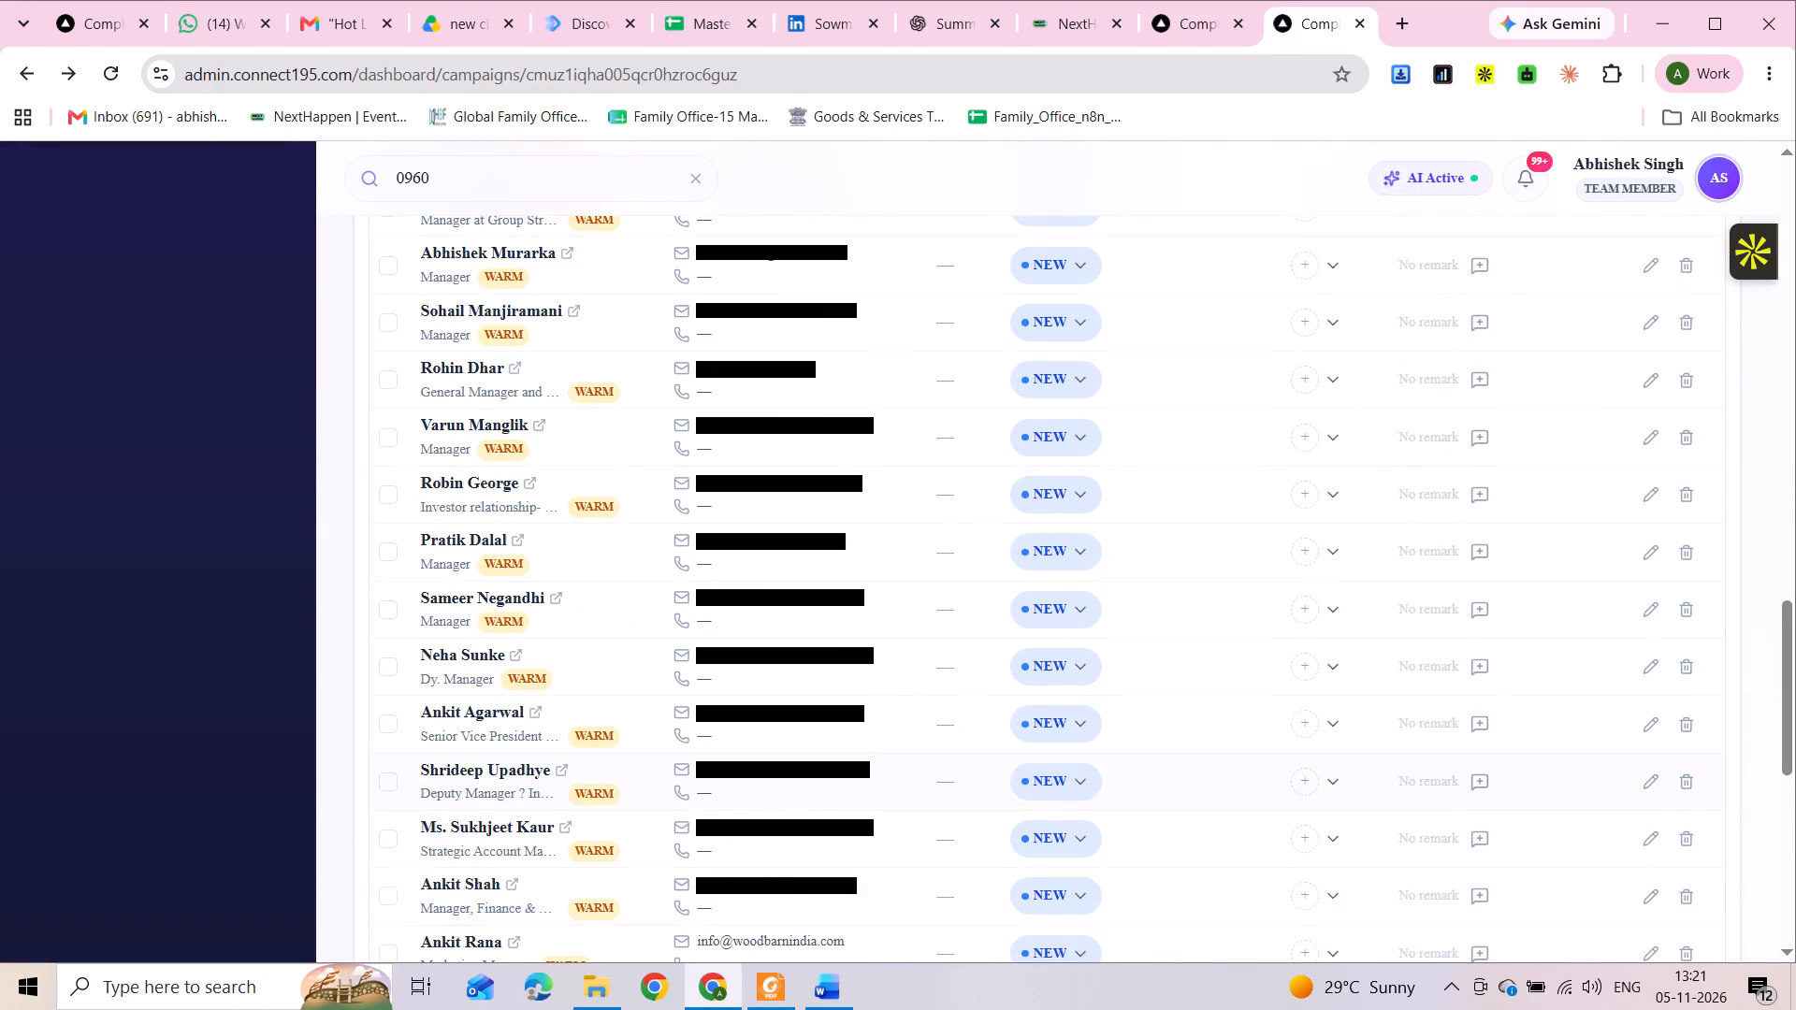
scroll(518, 786, up, 4)
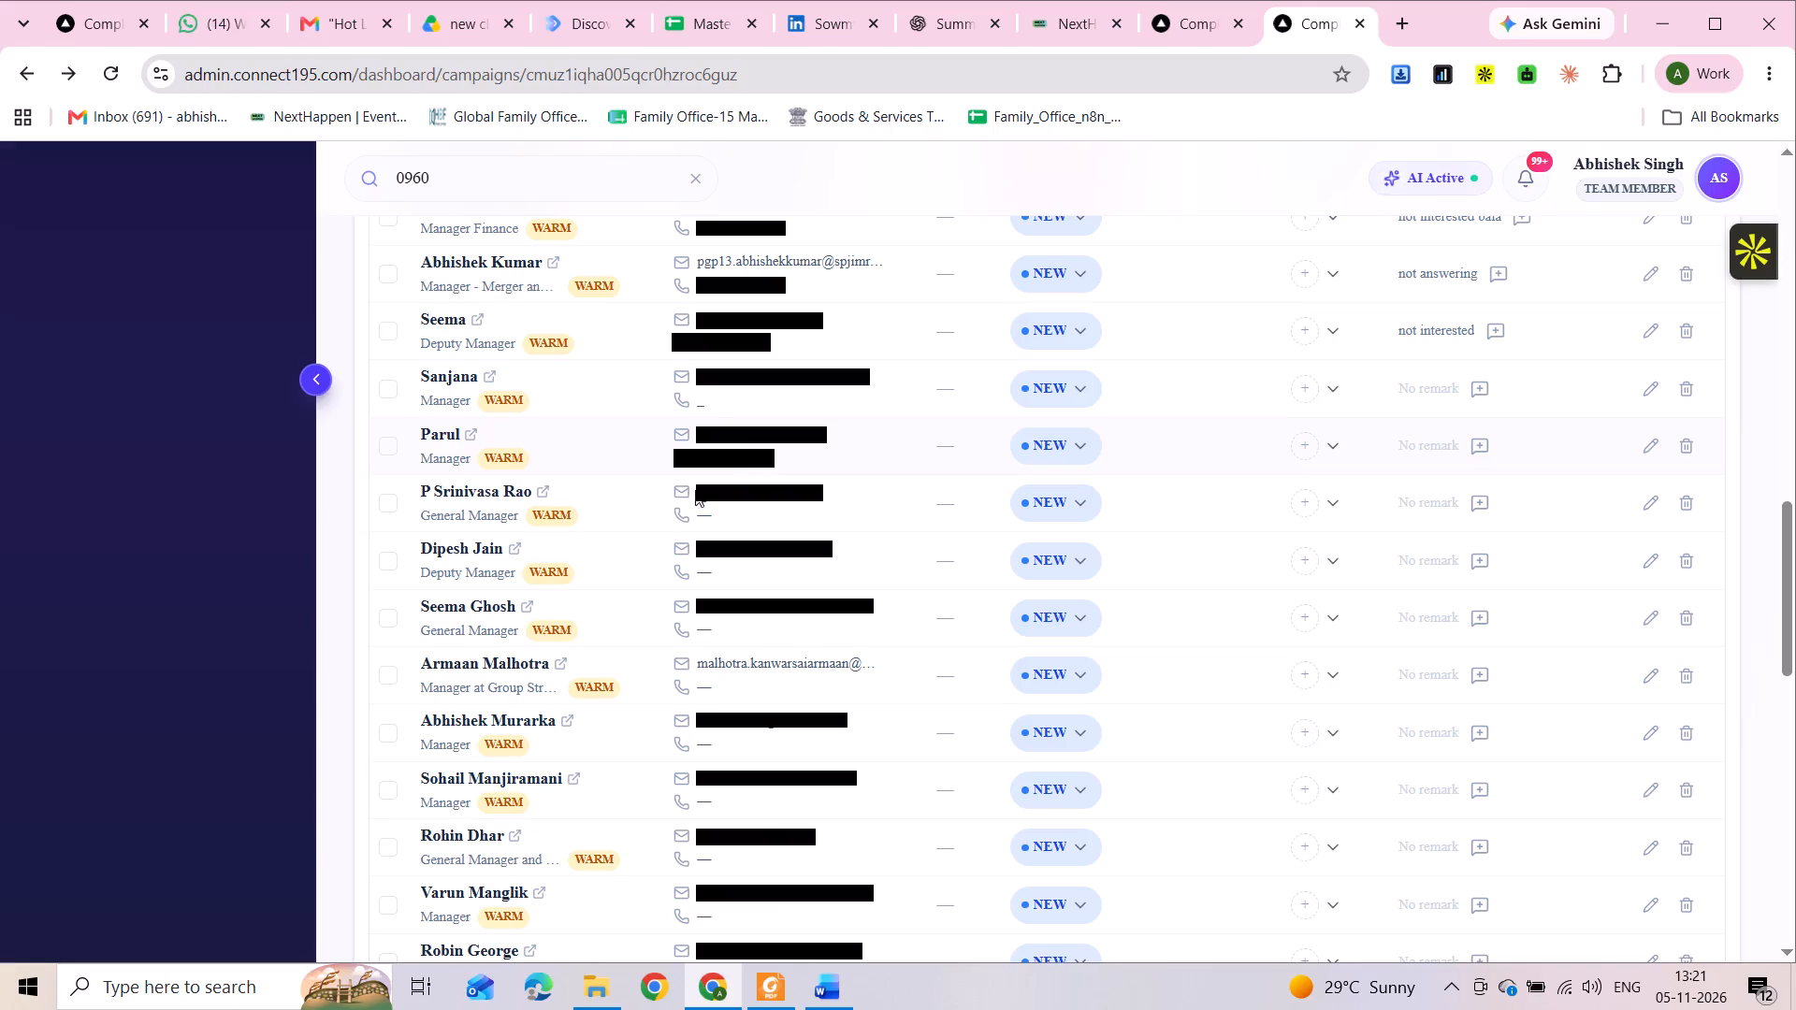
scroll(594, 647, down, 5)
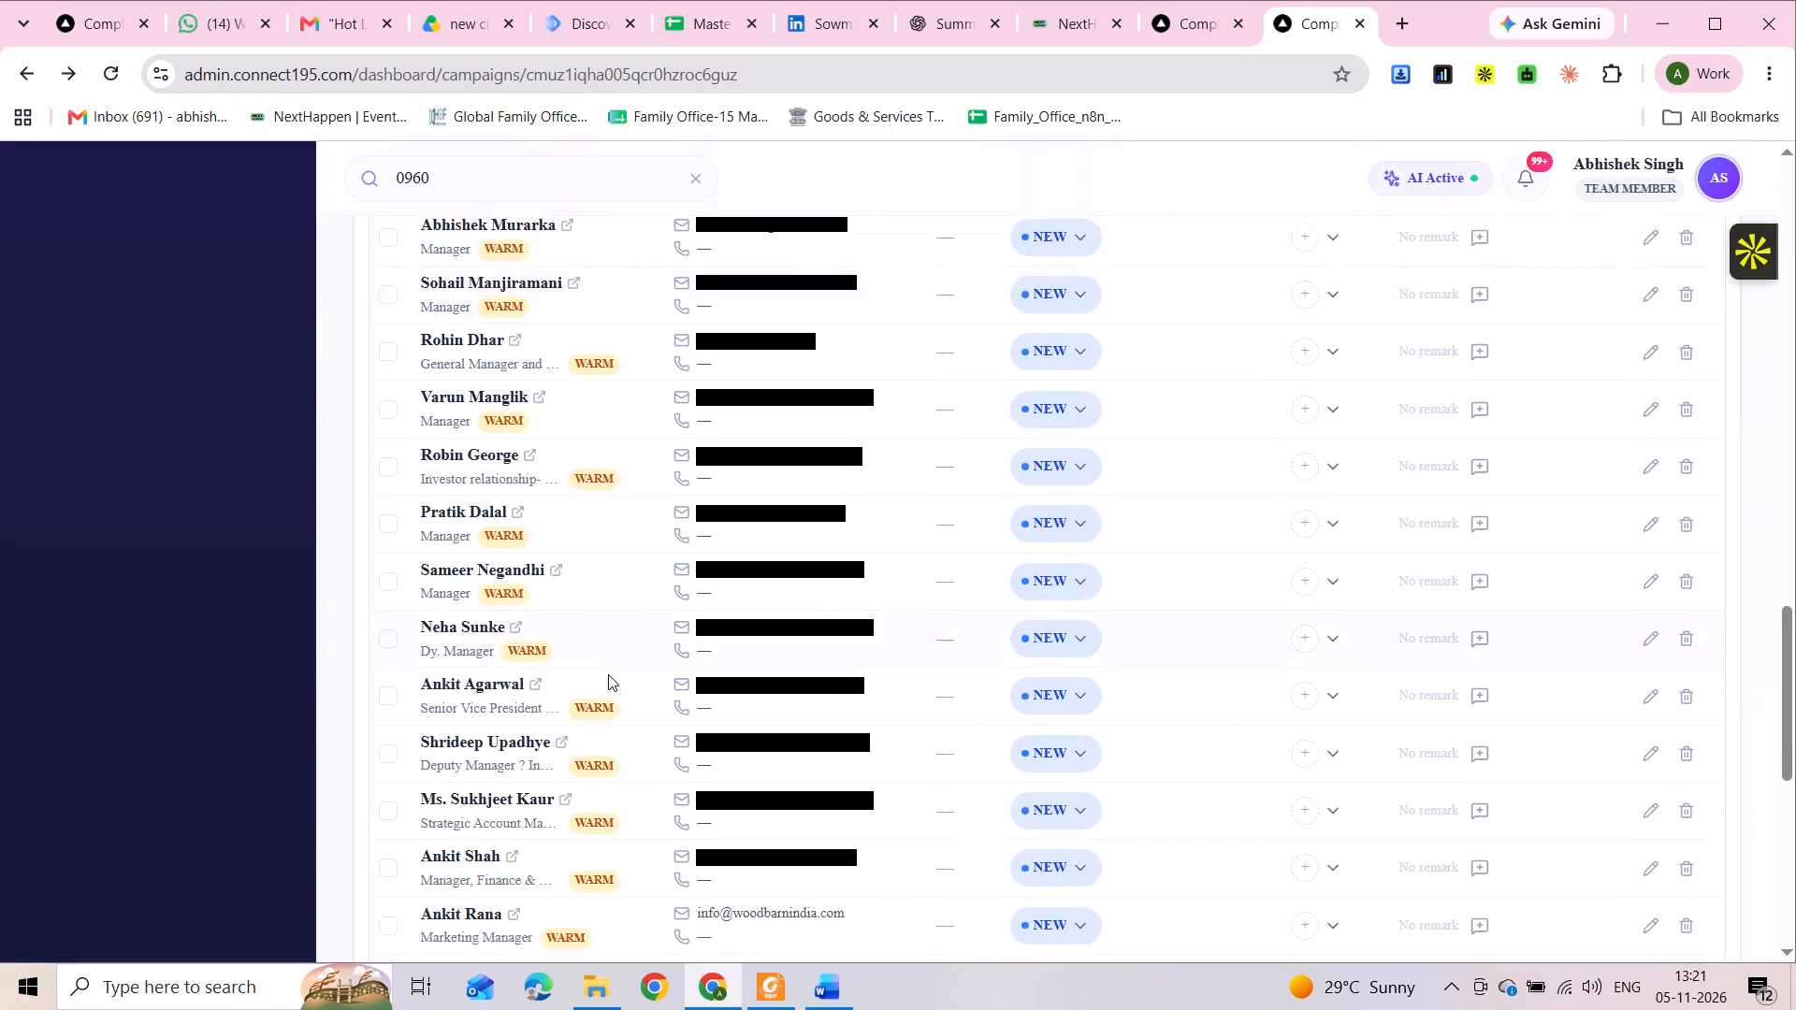
Set the campaign's lead list to show 100 leads per page.
scroll(608, 674, down, 7)
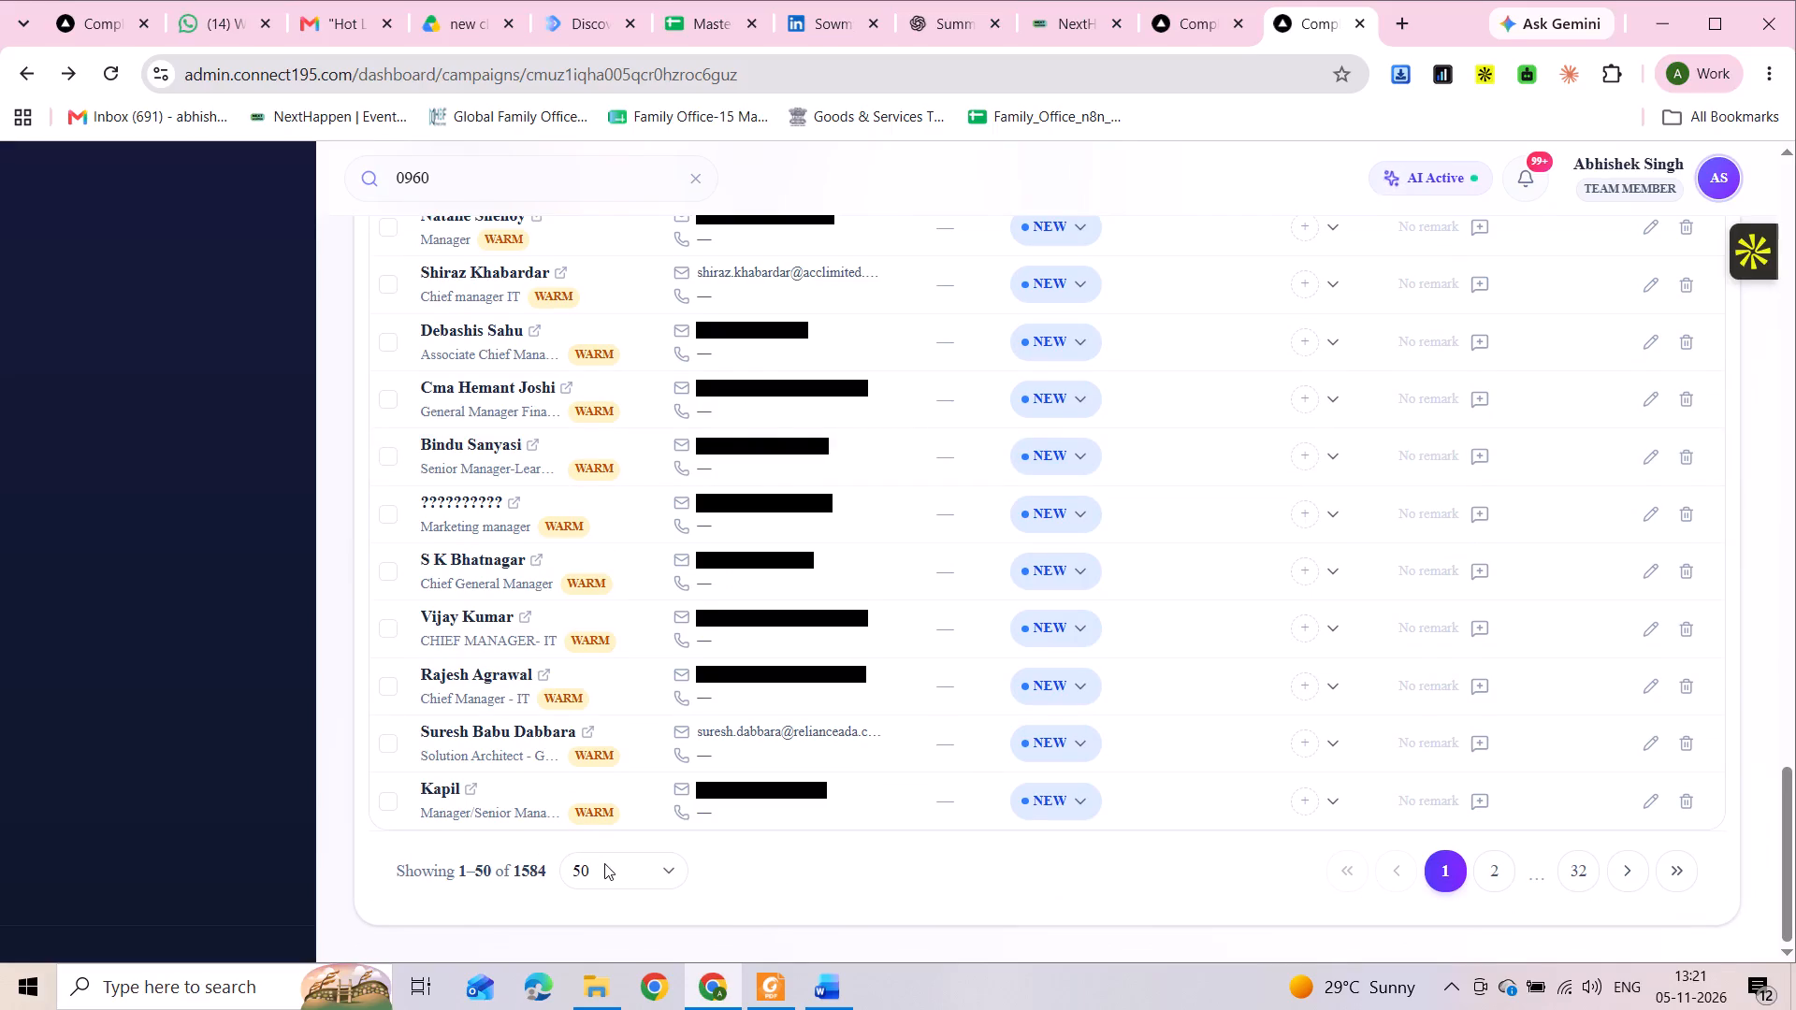
double_click(608, 871)
click(605, 874)
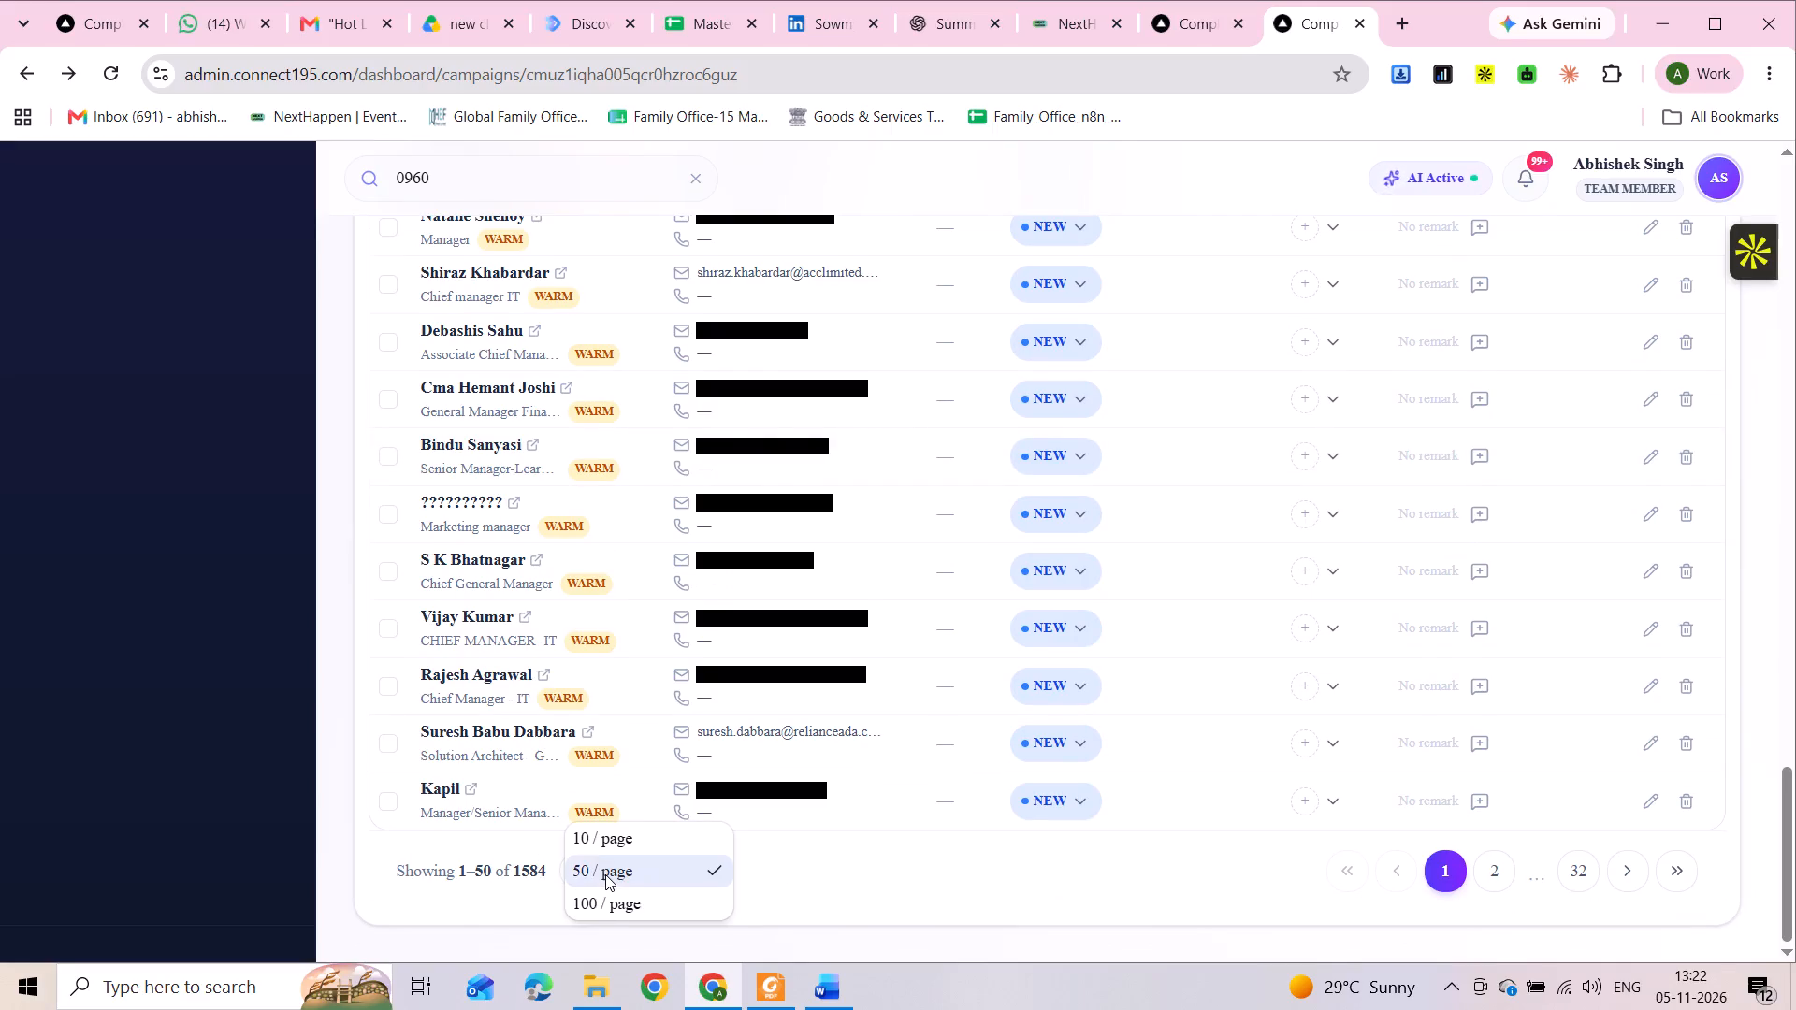
double_click(606, 906)
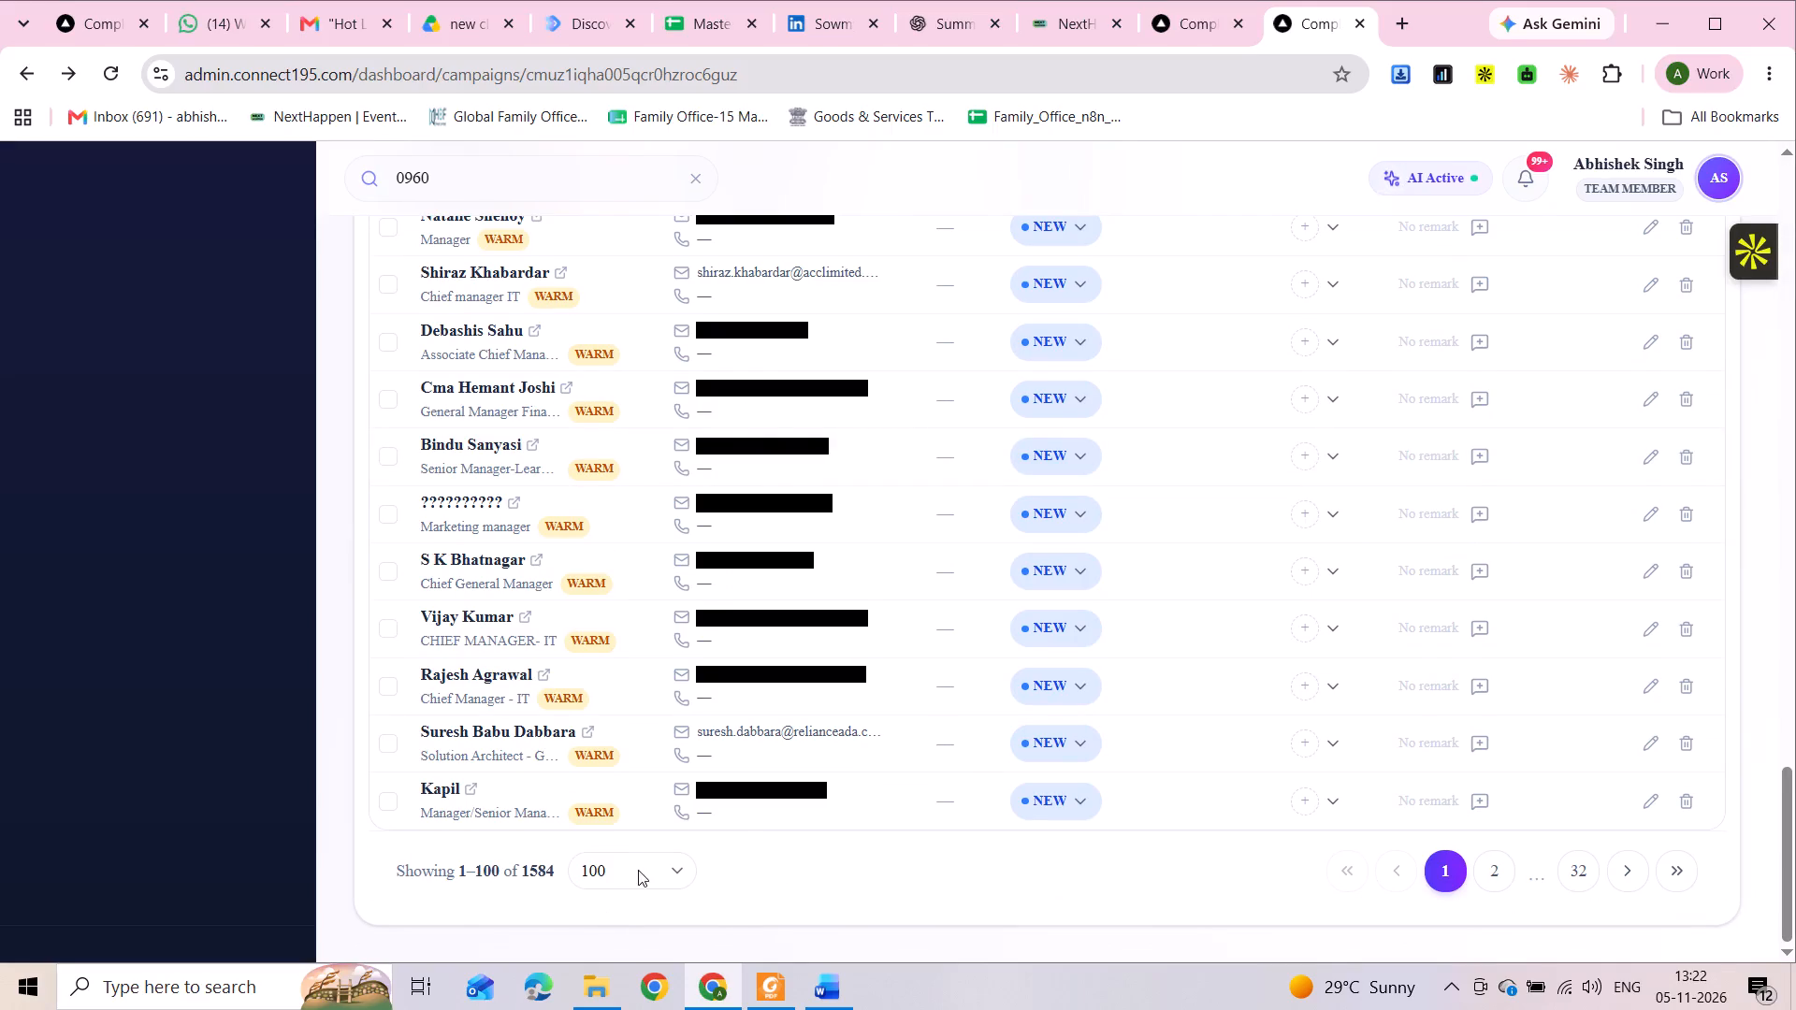
Review the phone details, statuses and remarks of the additional leads down to the end of page 1.
scroll(736, 722, down, 3)
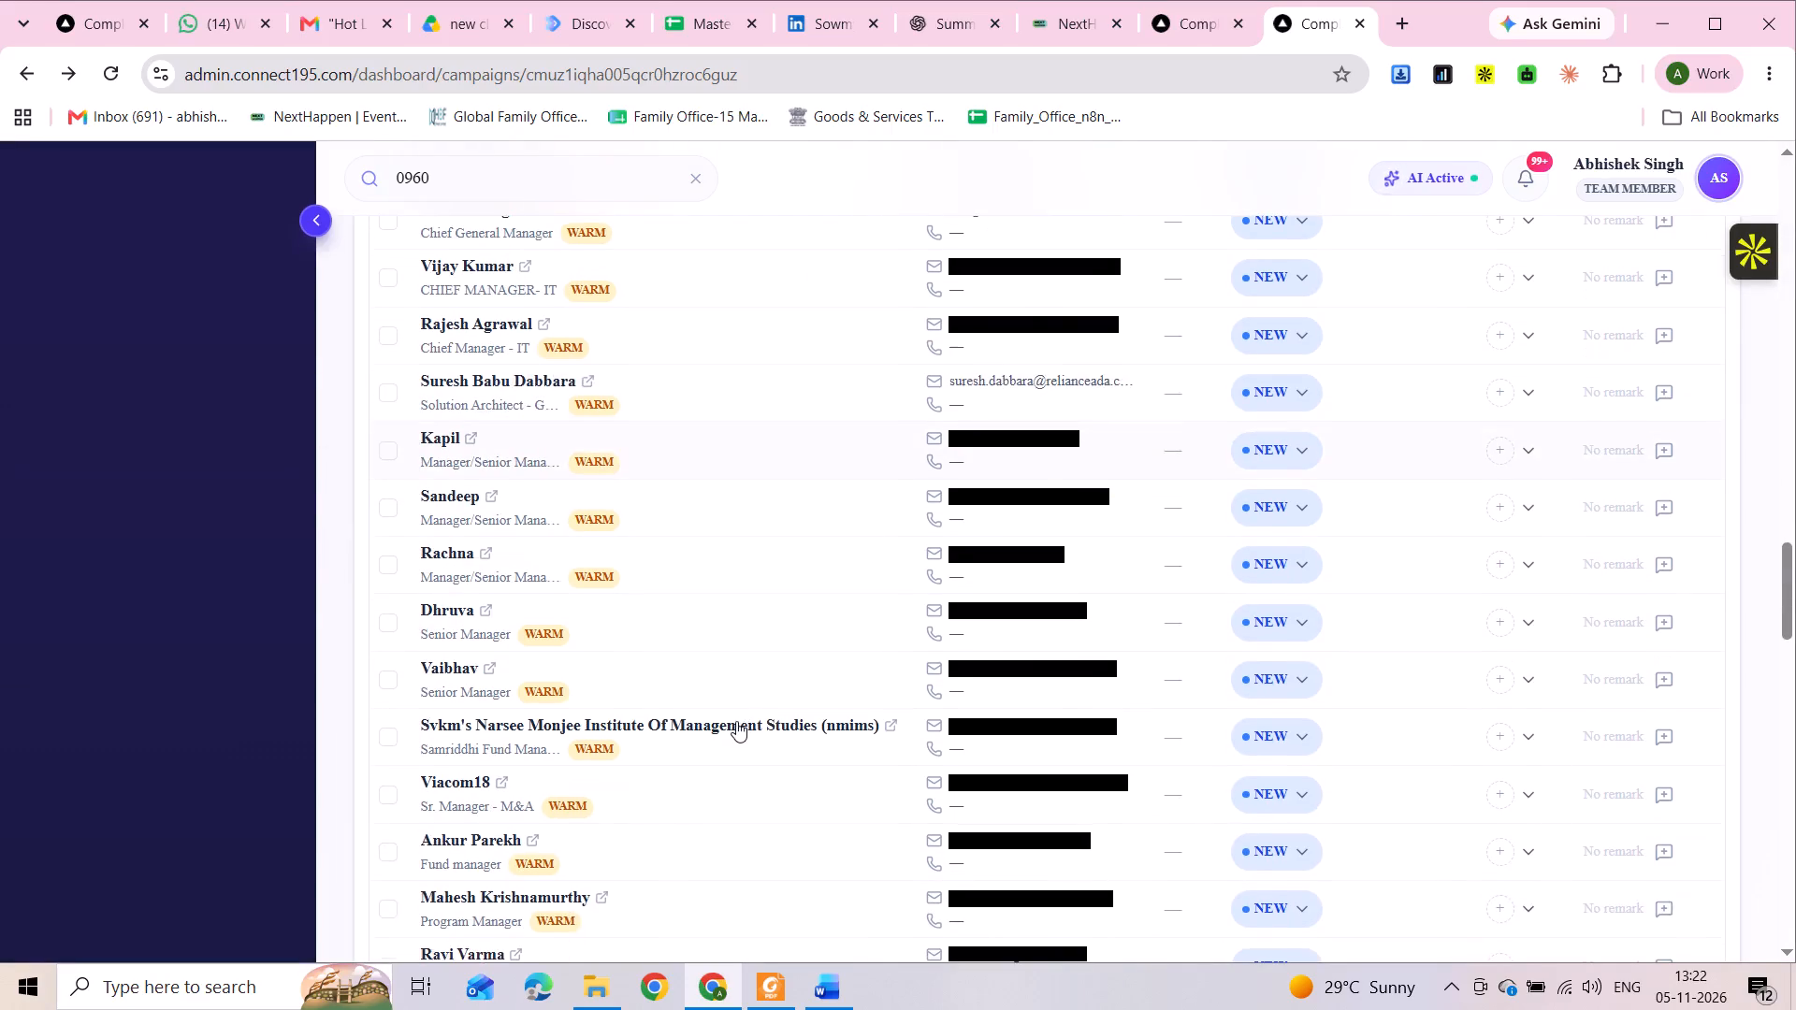
scroll(736, 721, down, 8)
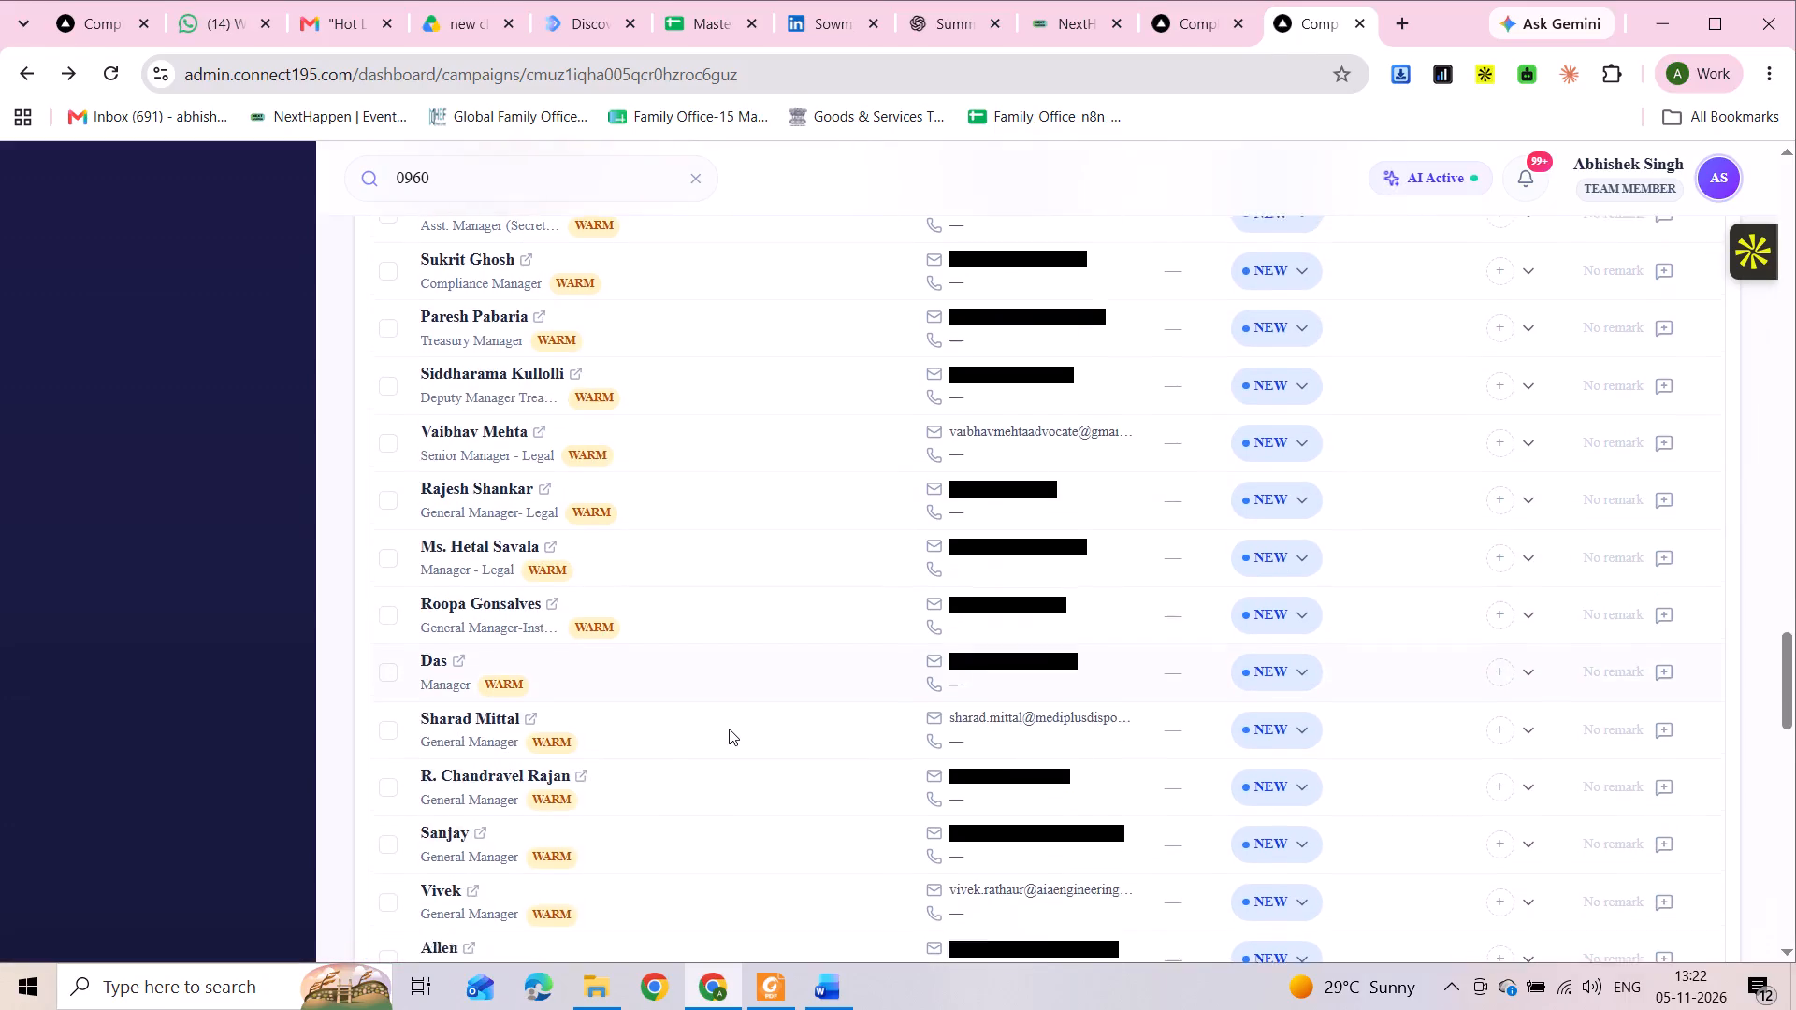
scroll(729, 729, down, 3)
scroll(729, 729, up, 1)
scroll(729, 729, down, 3)
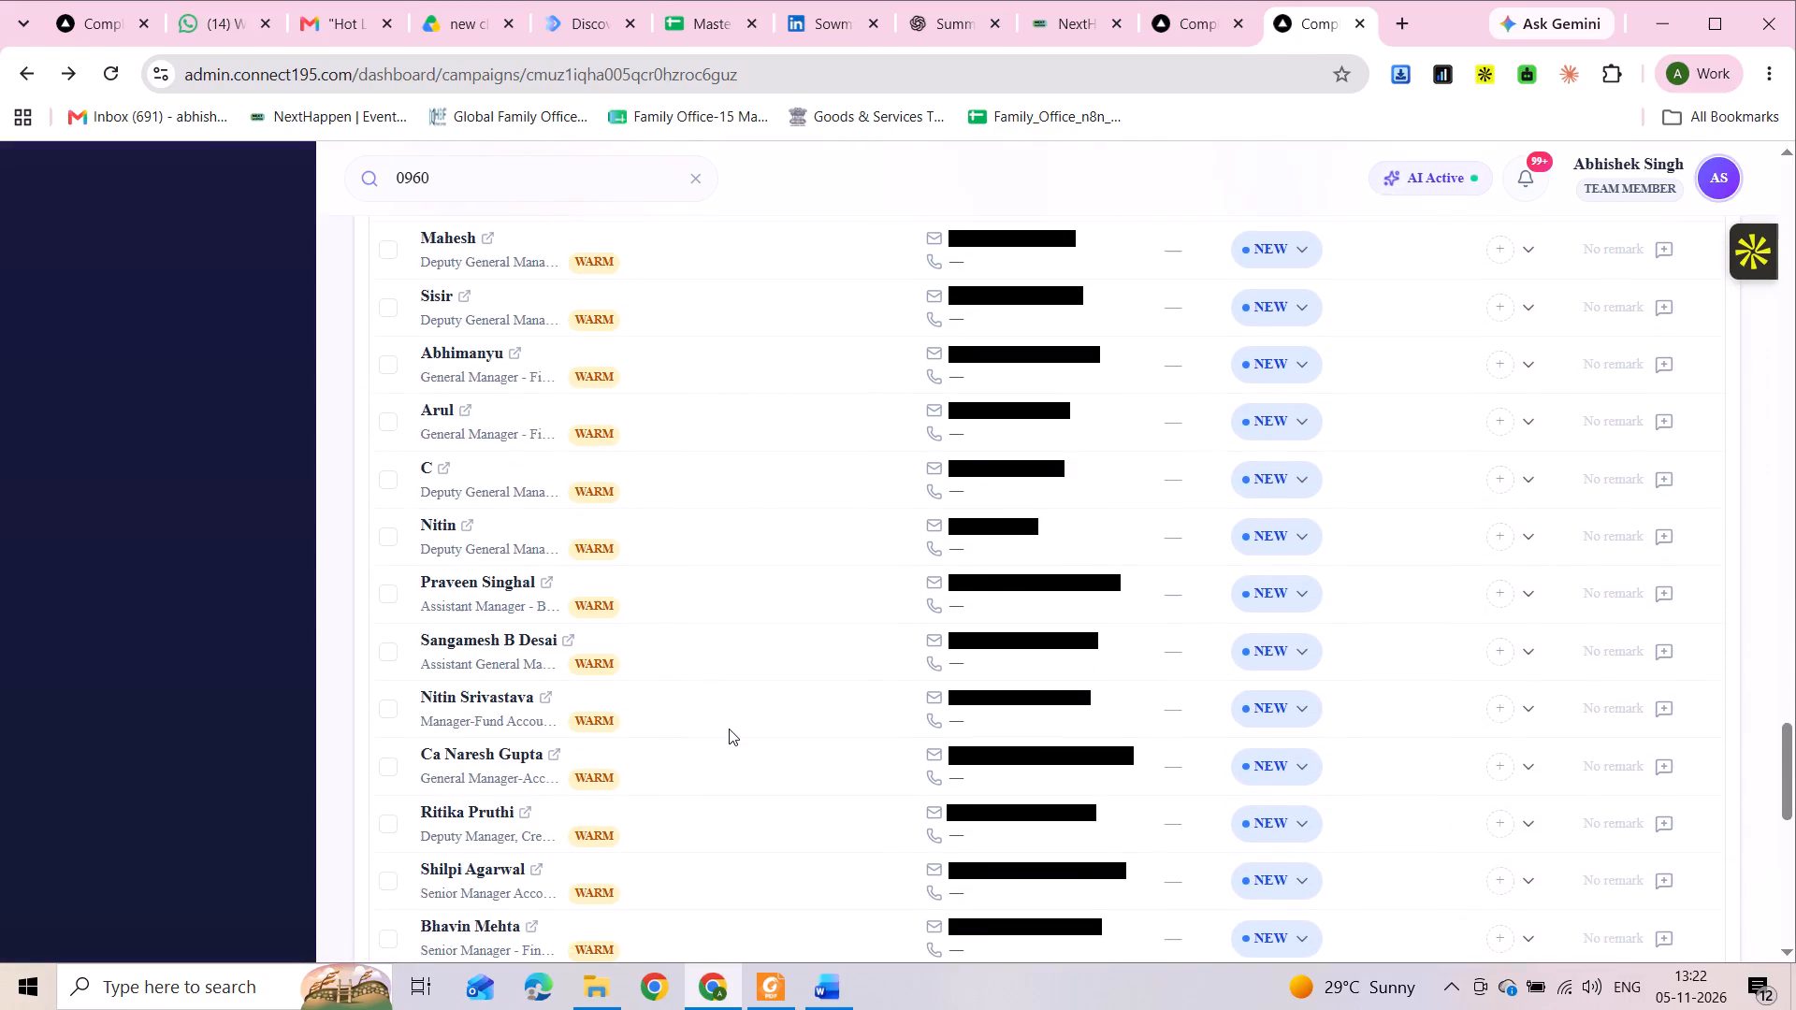
scroll(729, 729, down, 6)
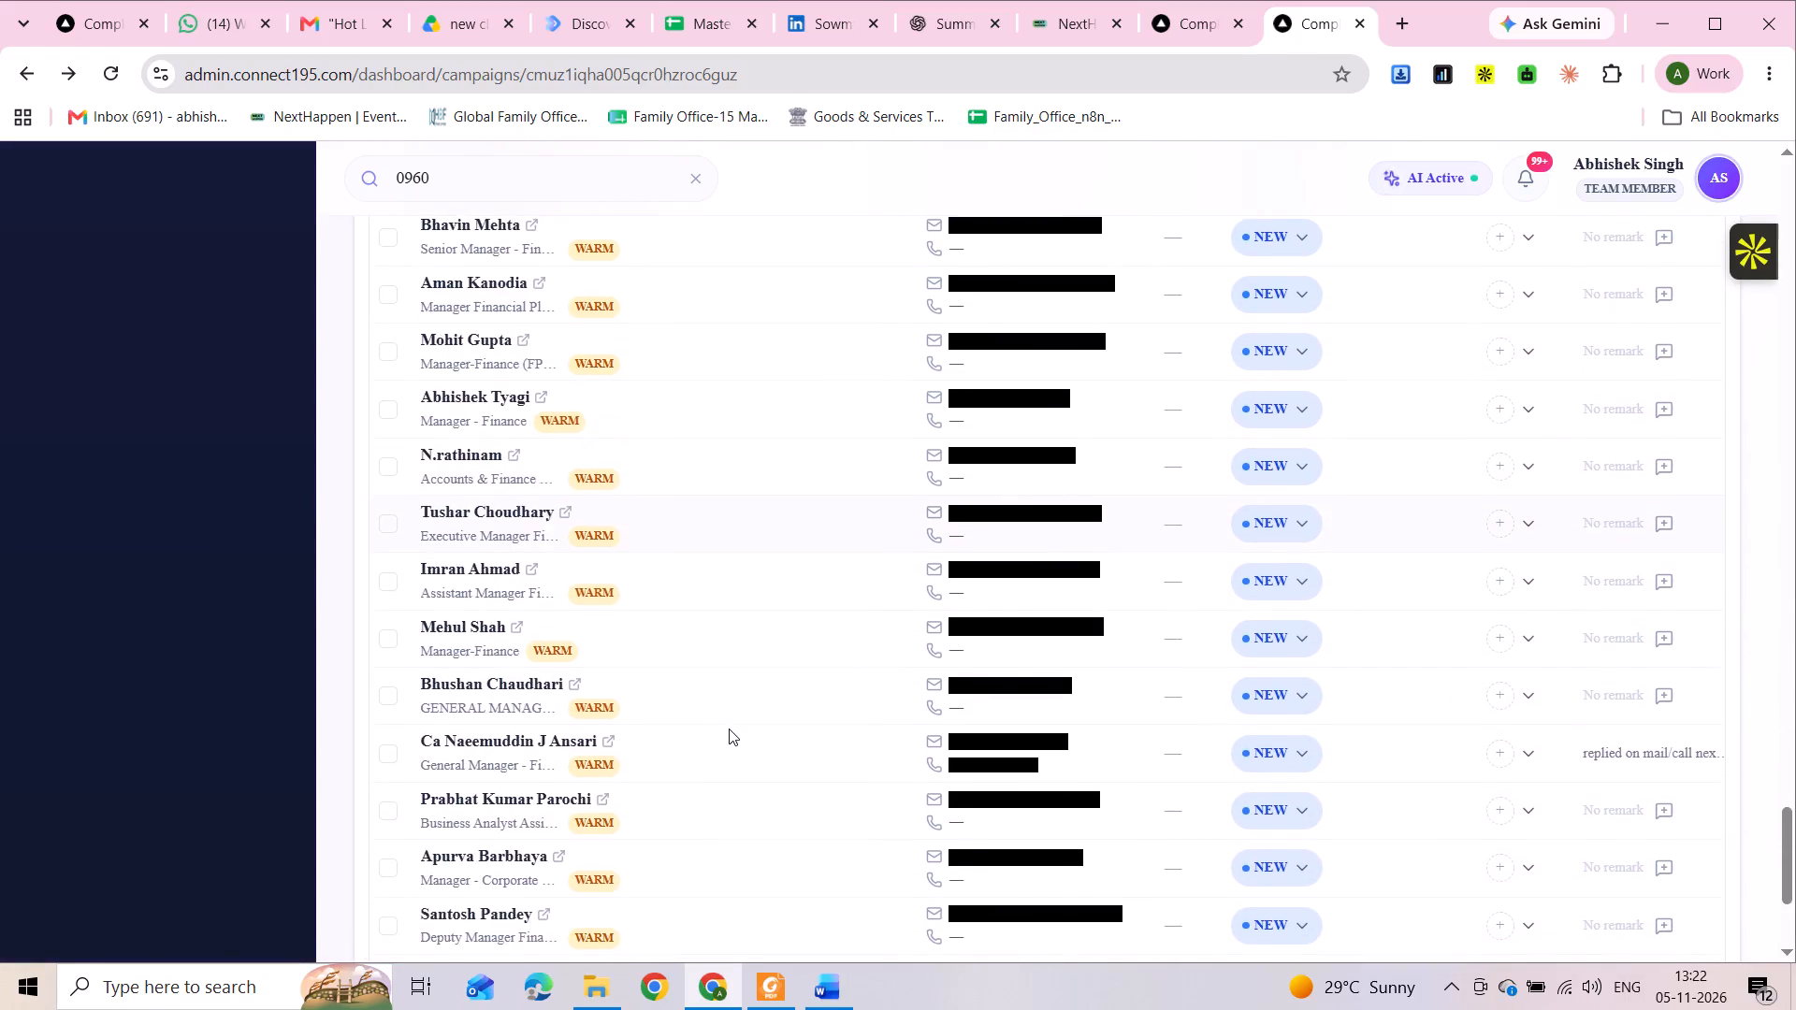
scroll(729, 729, down, 4)
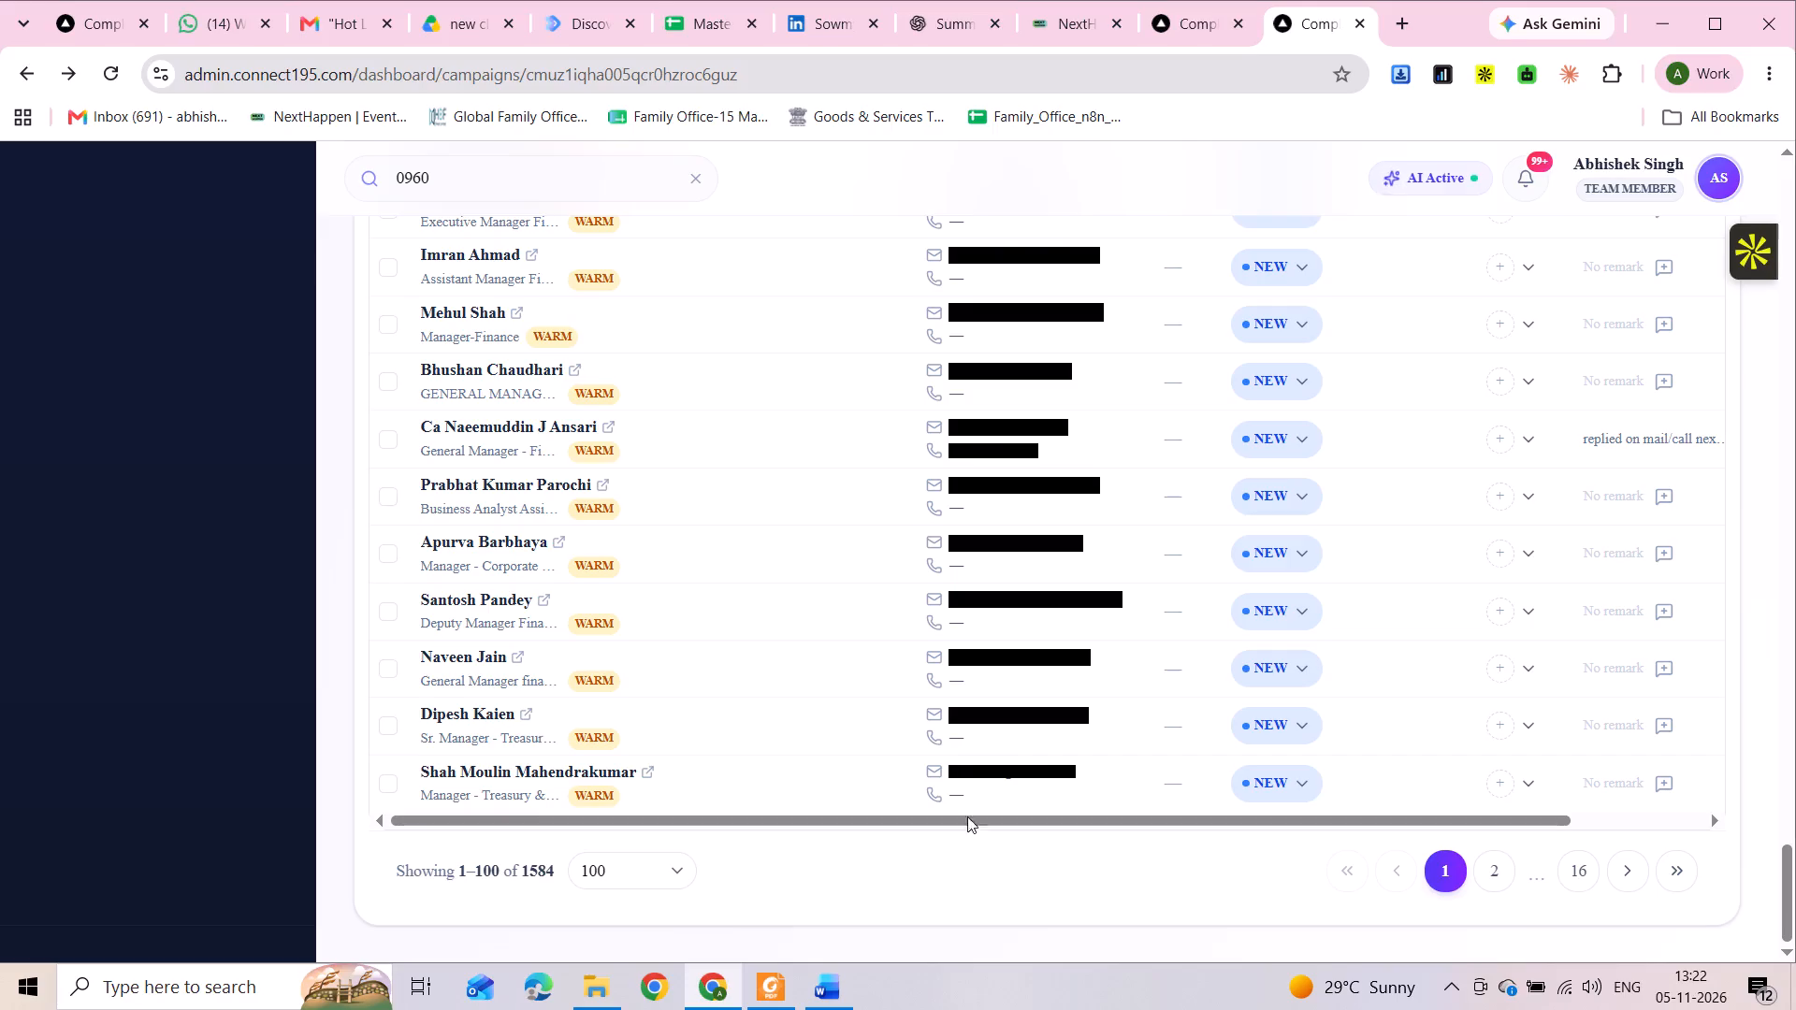
Switch to the open Gmail page with the "Hot L…" title.
double_click(350, 13)
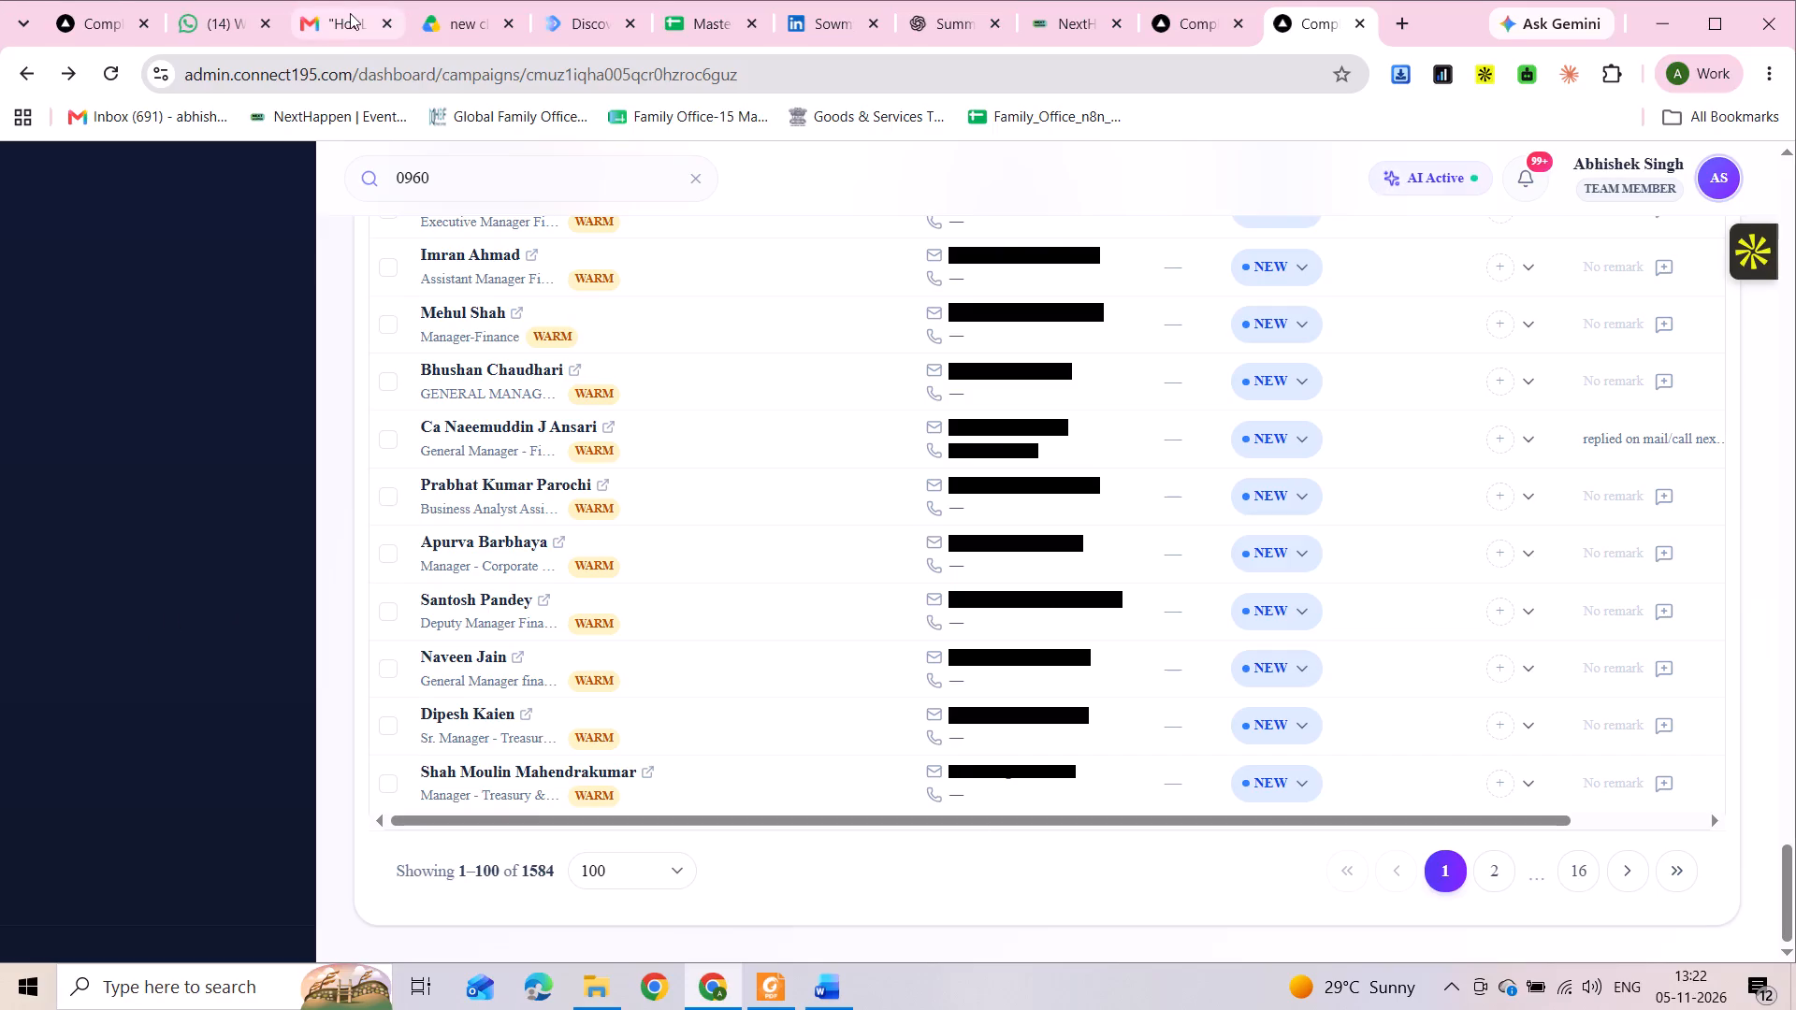
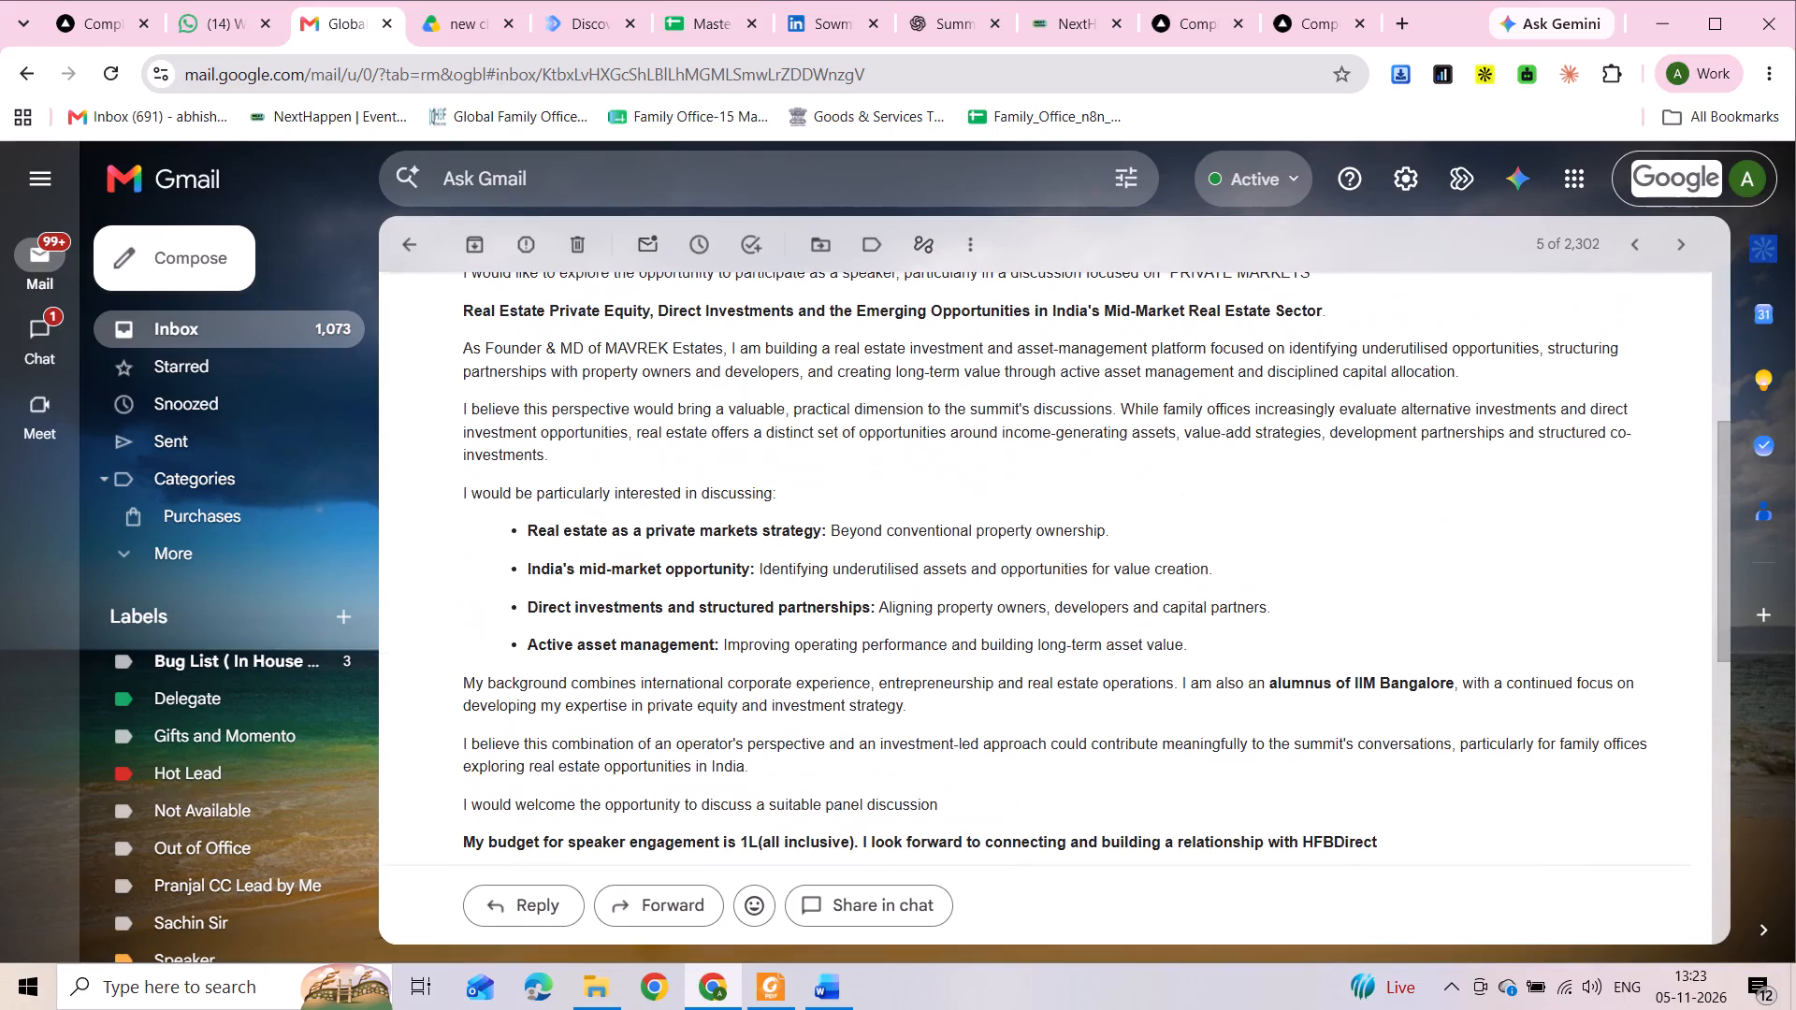
scroll(462, 756, up, 2)
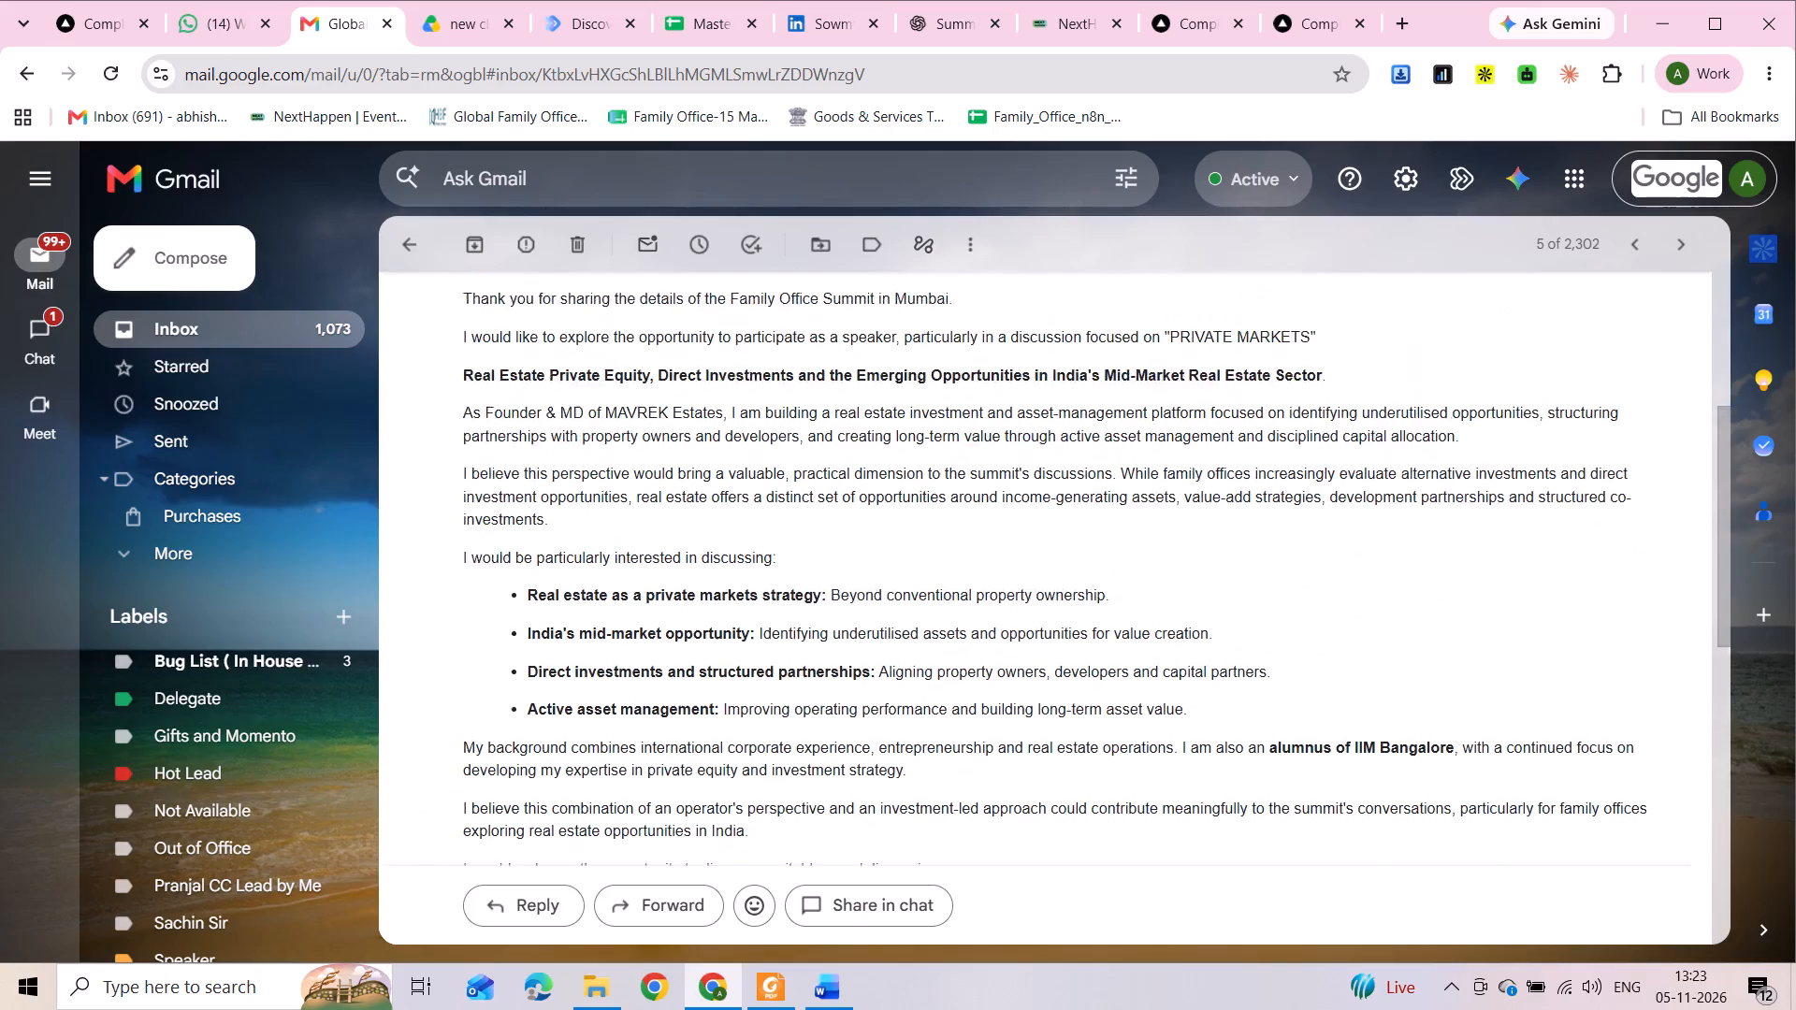
scroll(469, 731, up, 8)
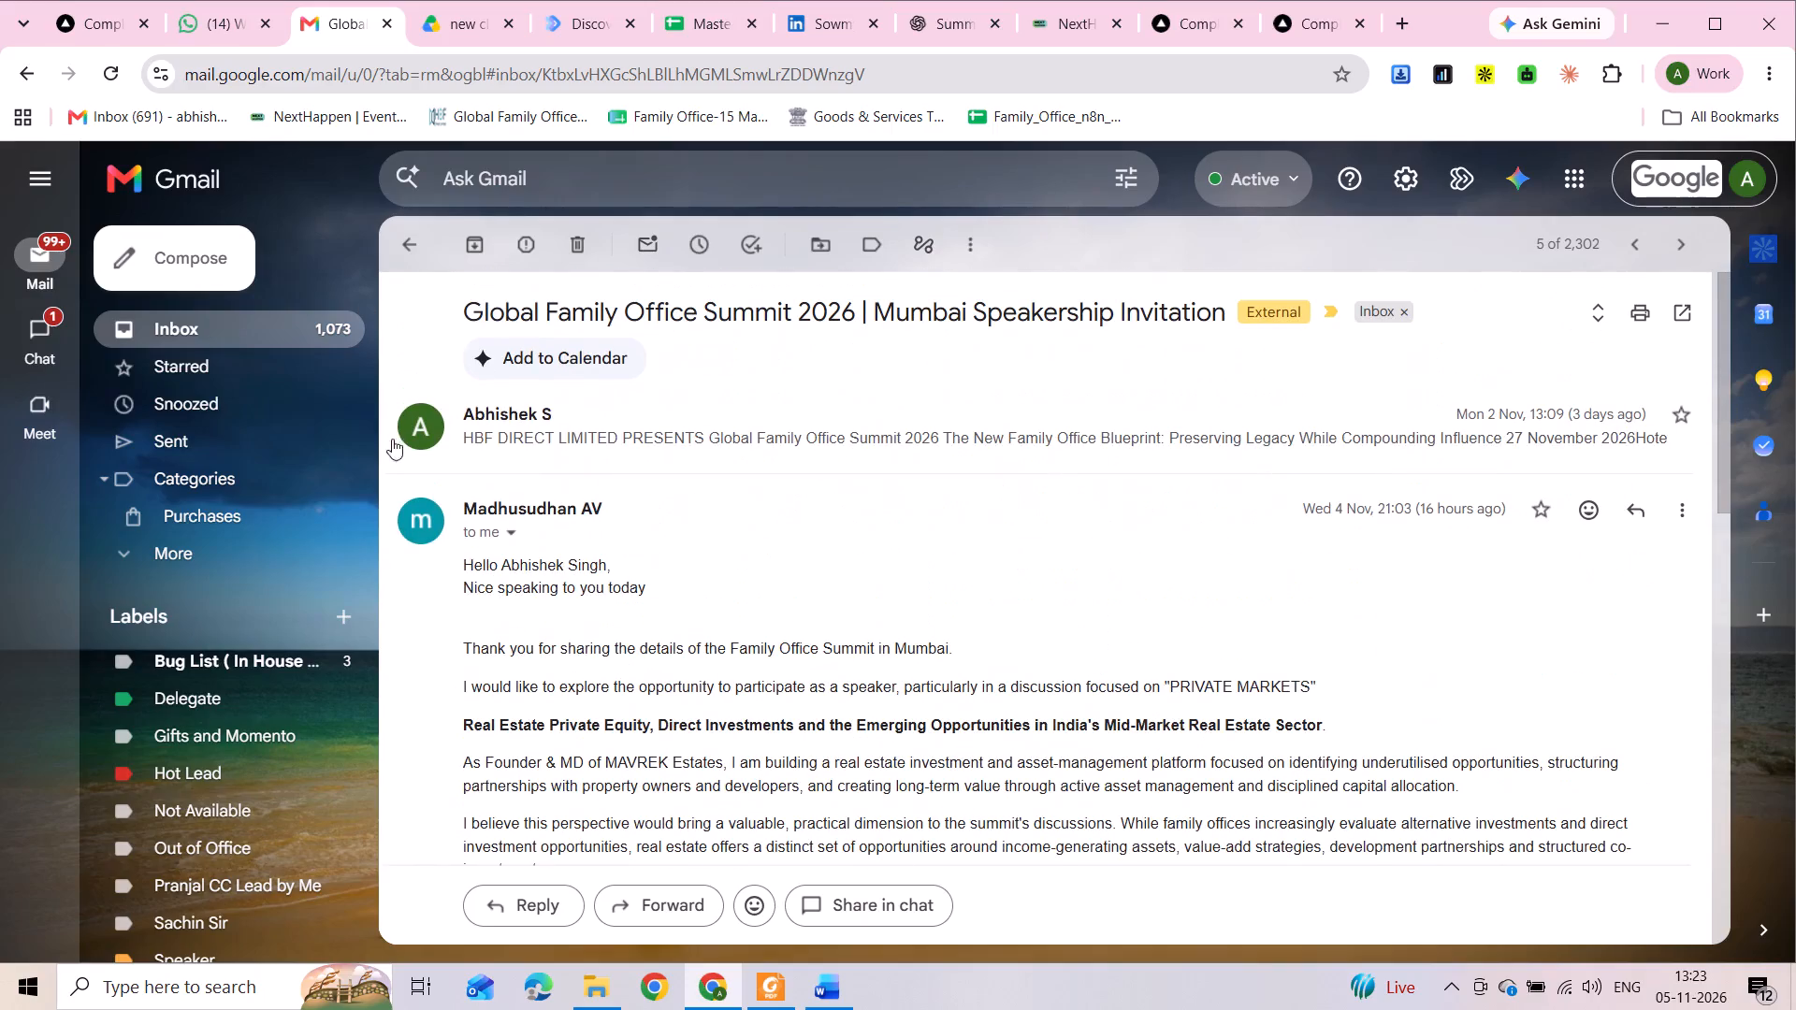
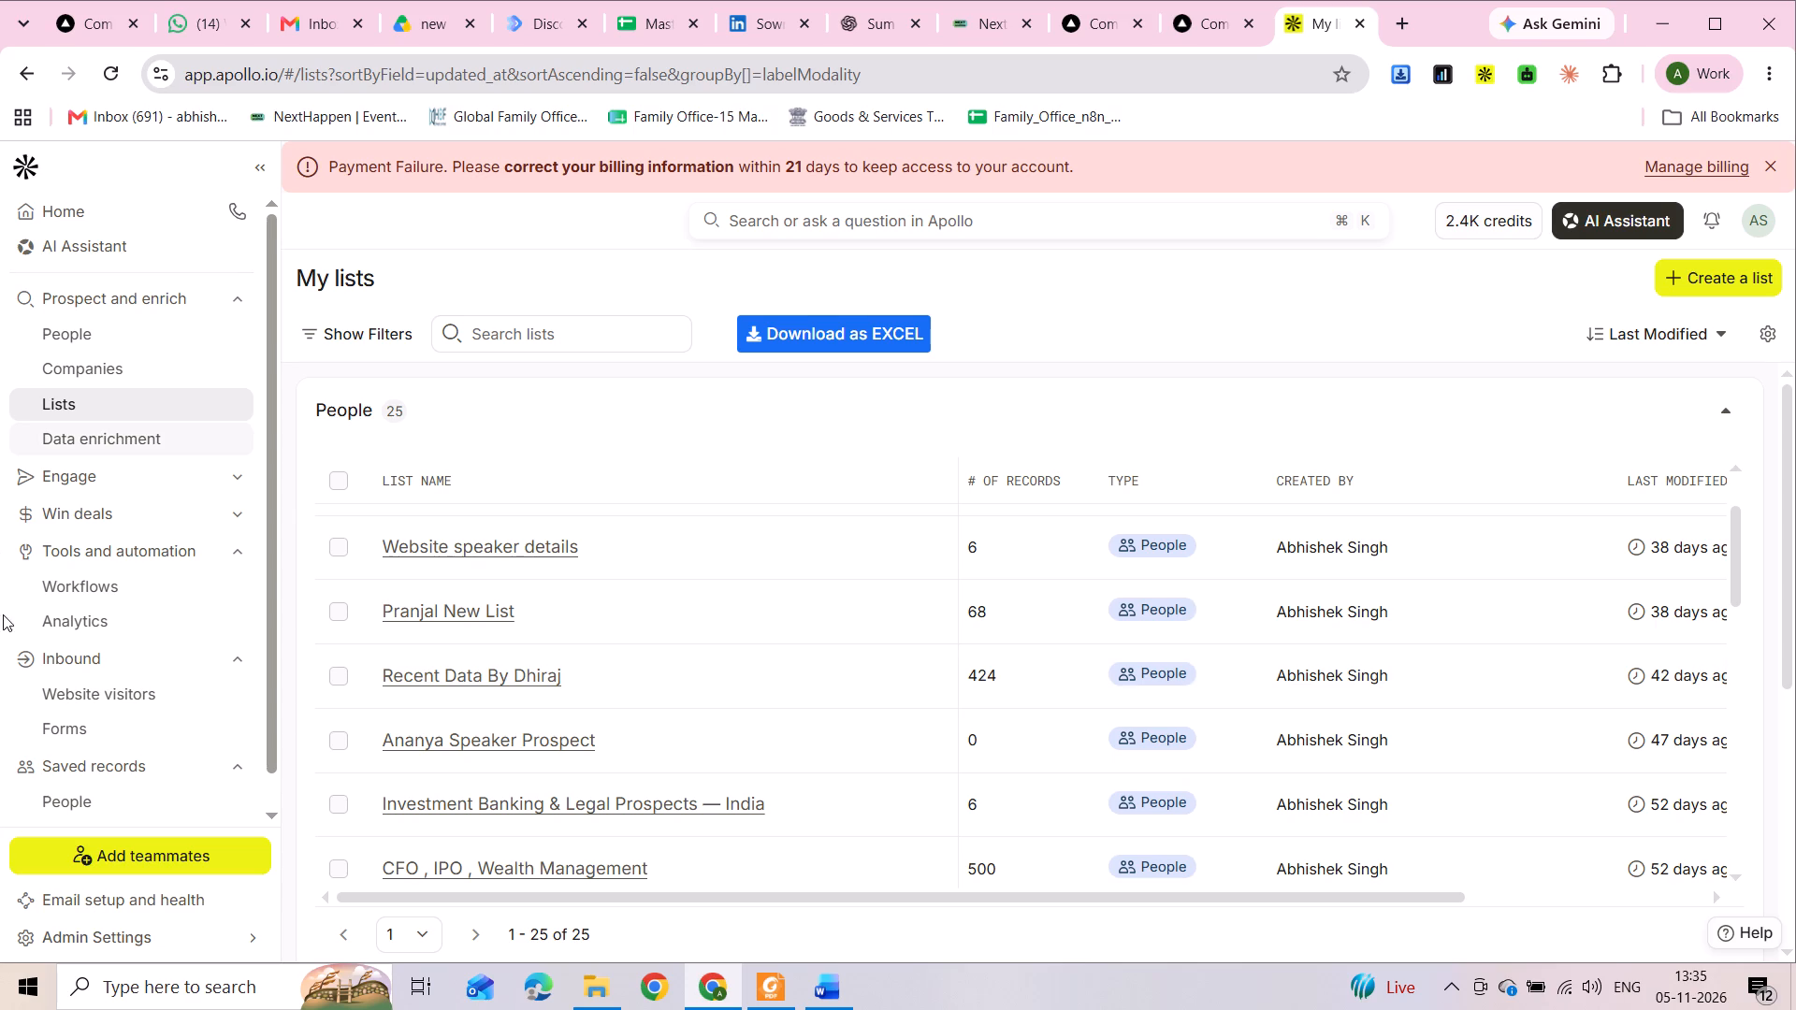
Open the "Recent Data By Dhiraj" people list and review the job titles, companies and contact details on page 1.
scroll(557, 580, down, 1)
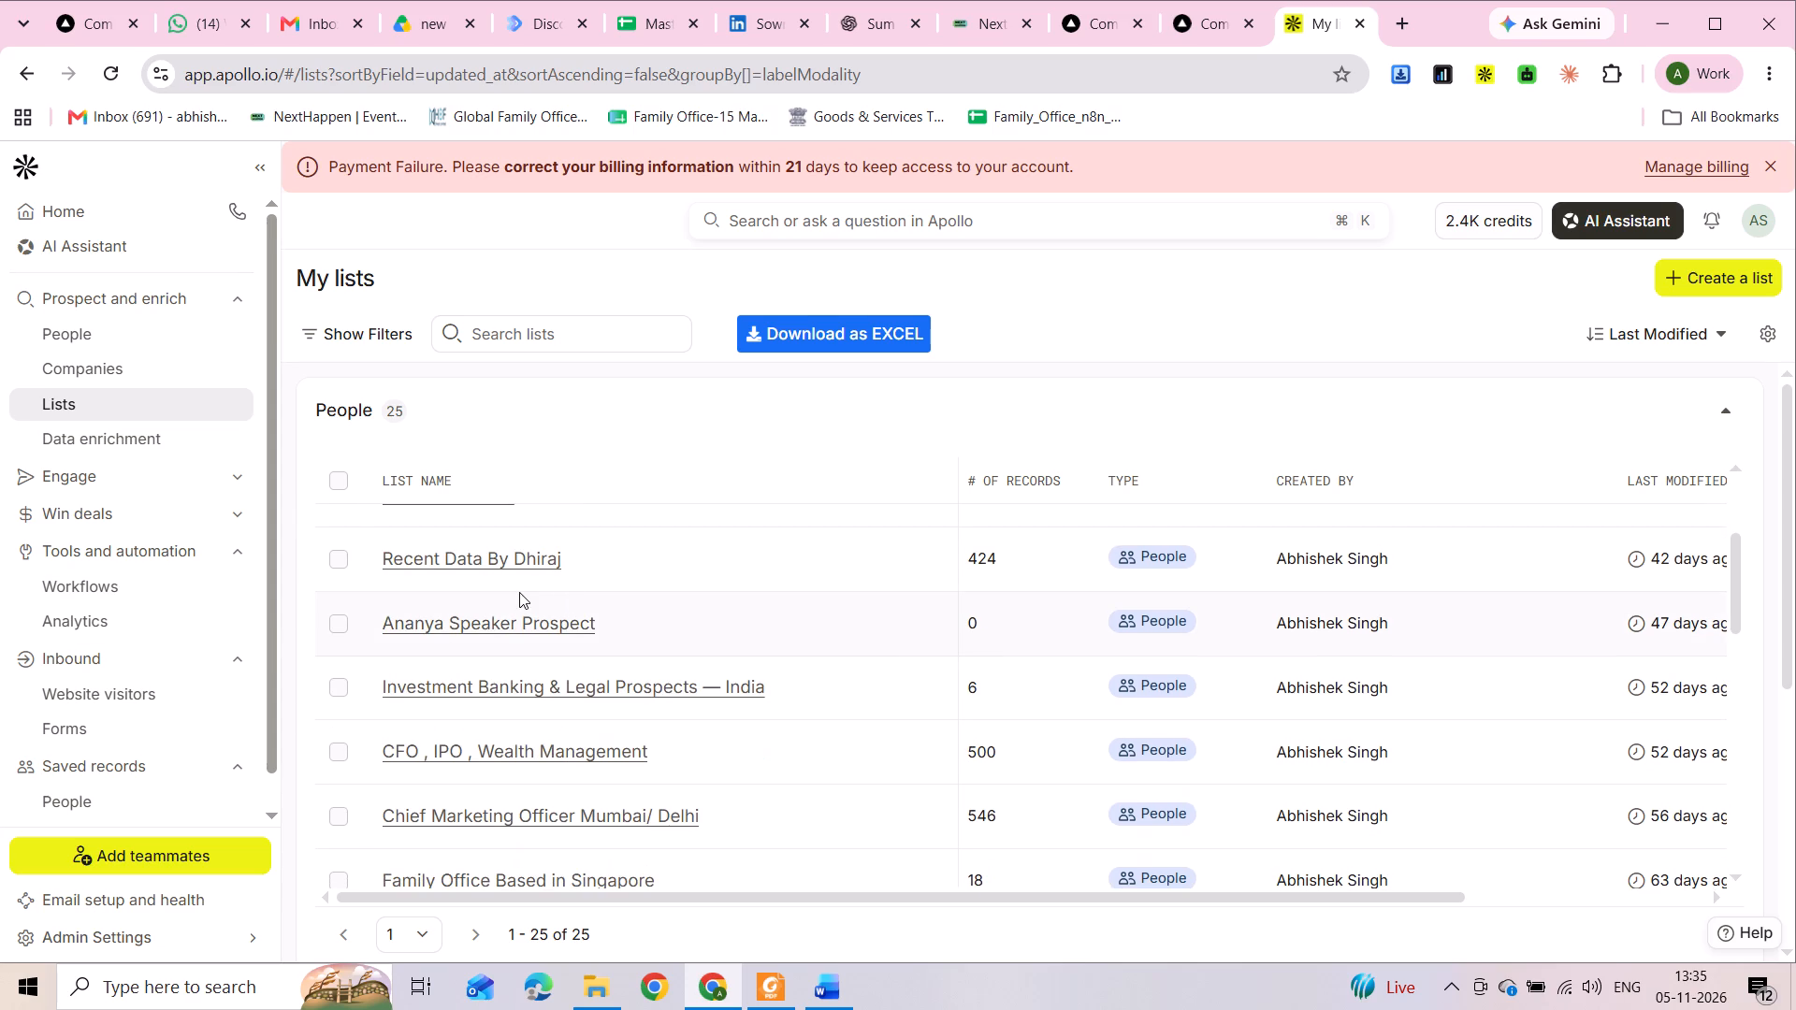
click(493, 568)
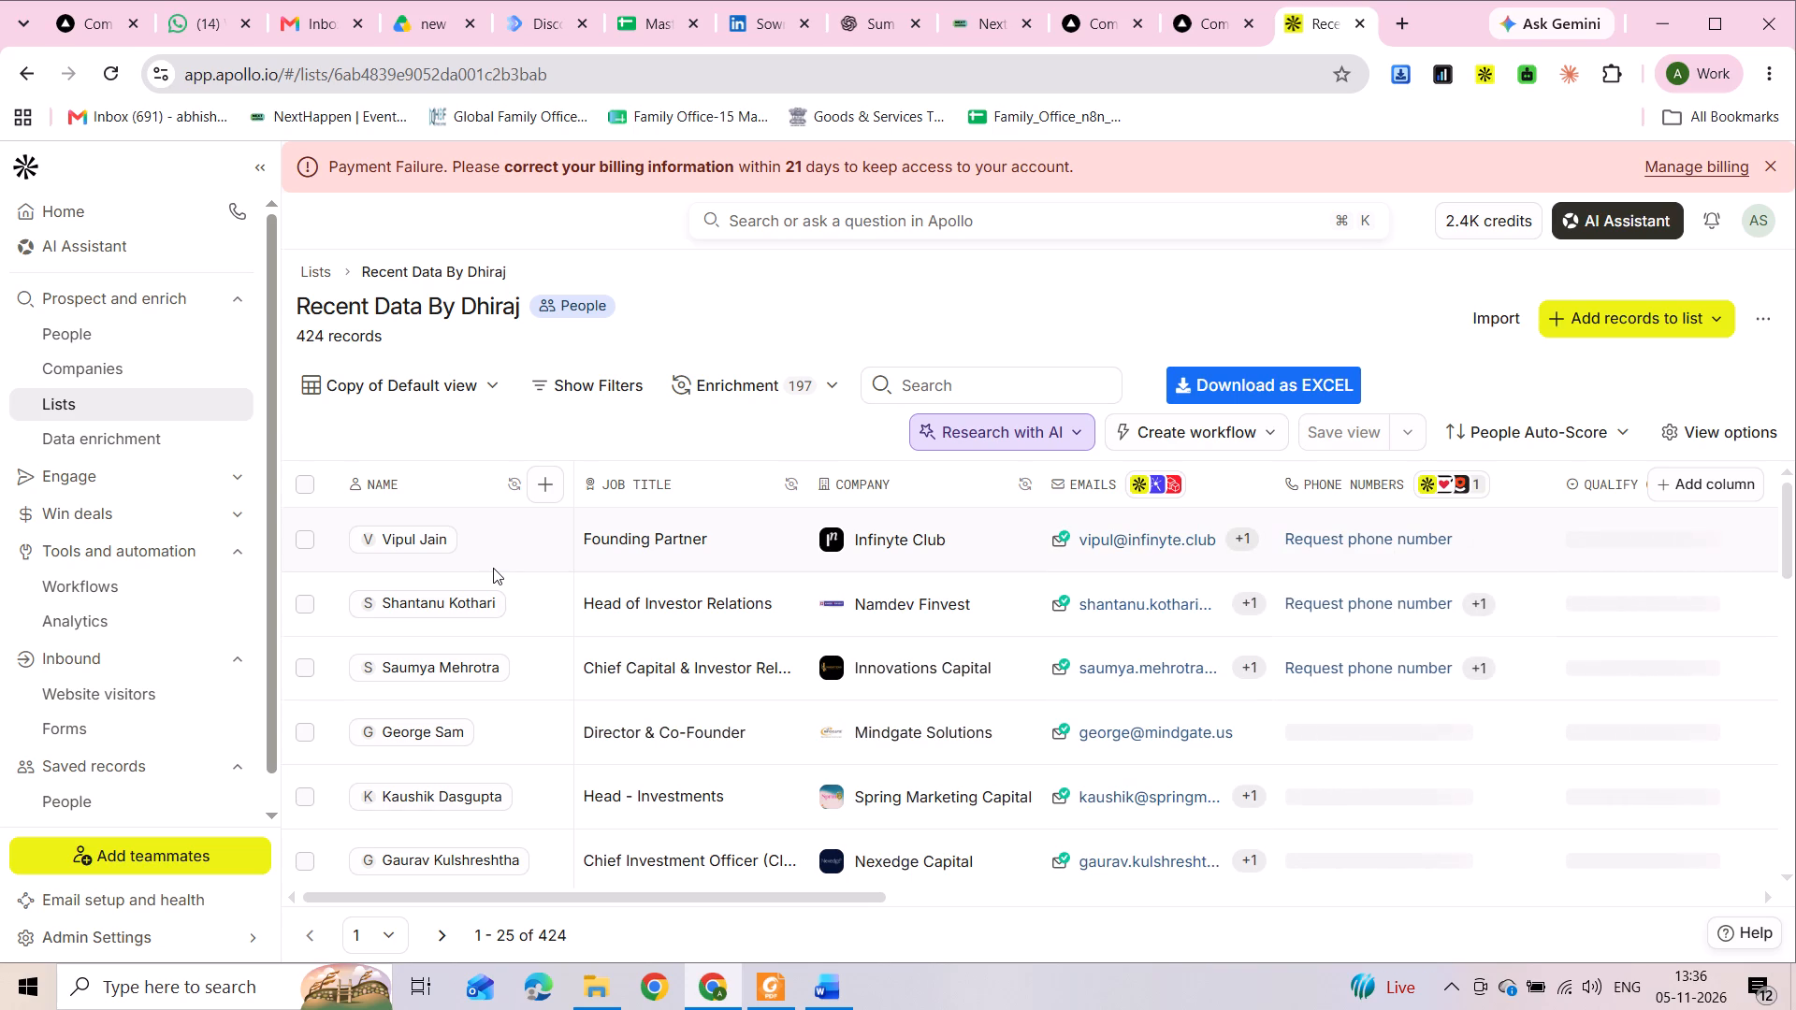
scroll(726, 590, down, 3)
scroll(801, 666, down, 2)
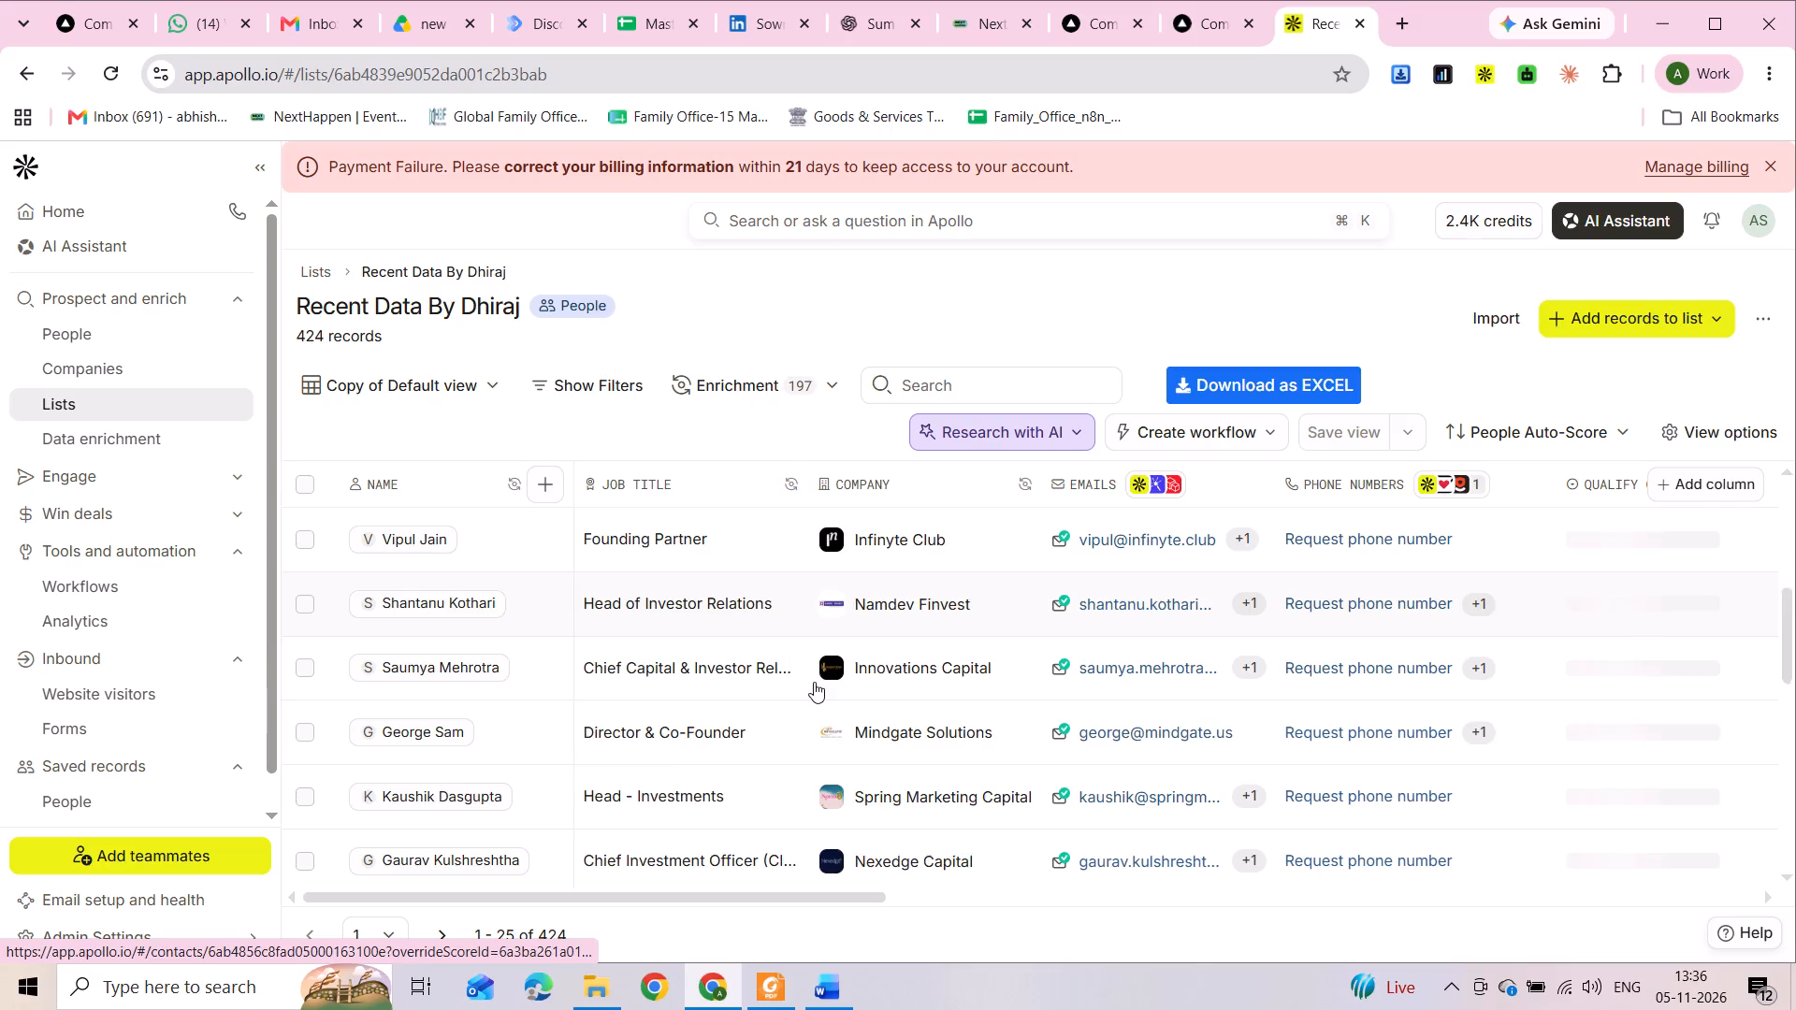
scroll(818, 728, down, 2)
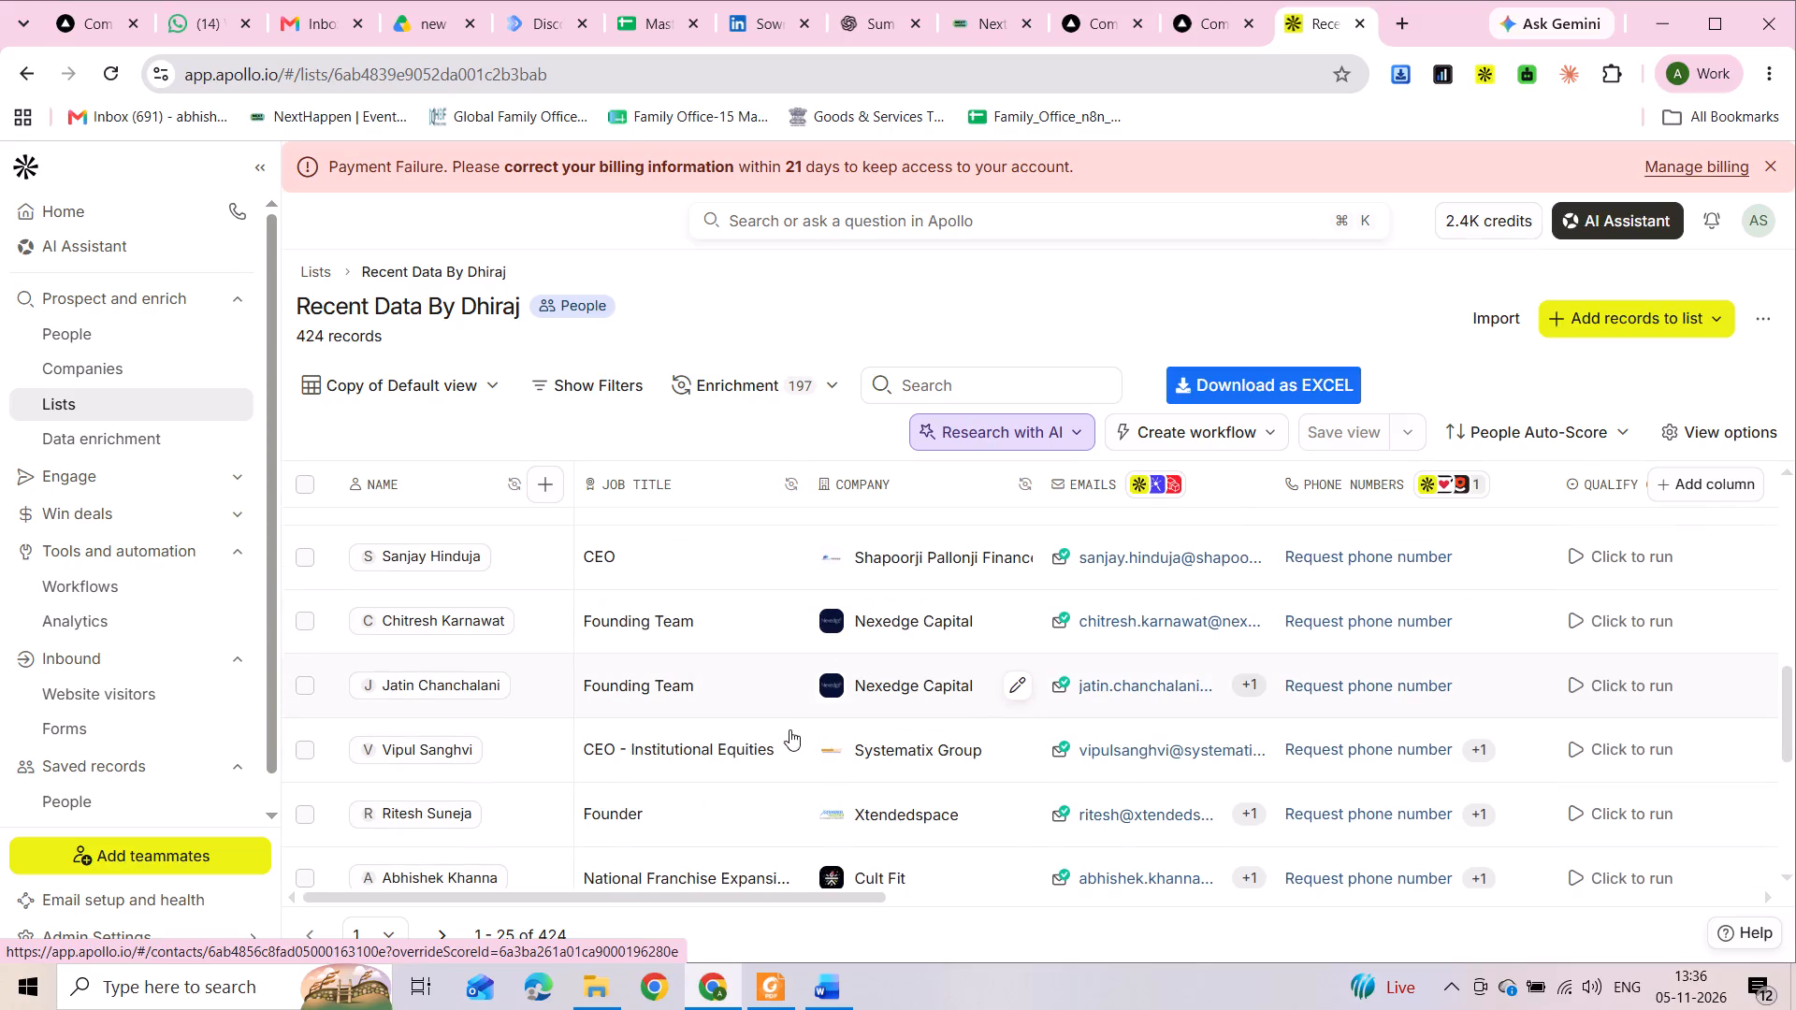
scroll(775, 738, down, 2)
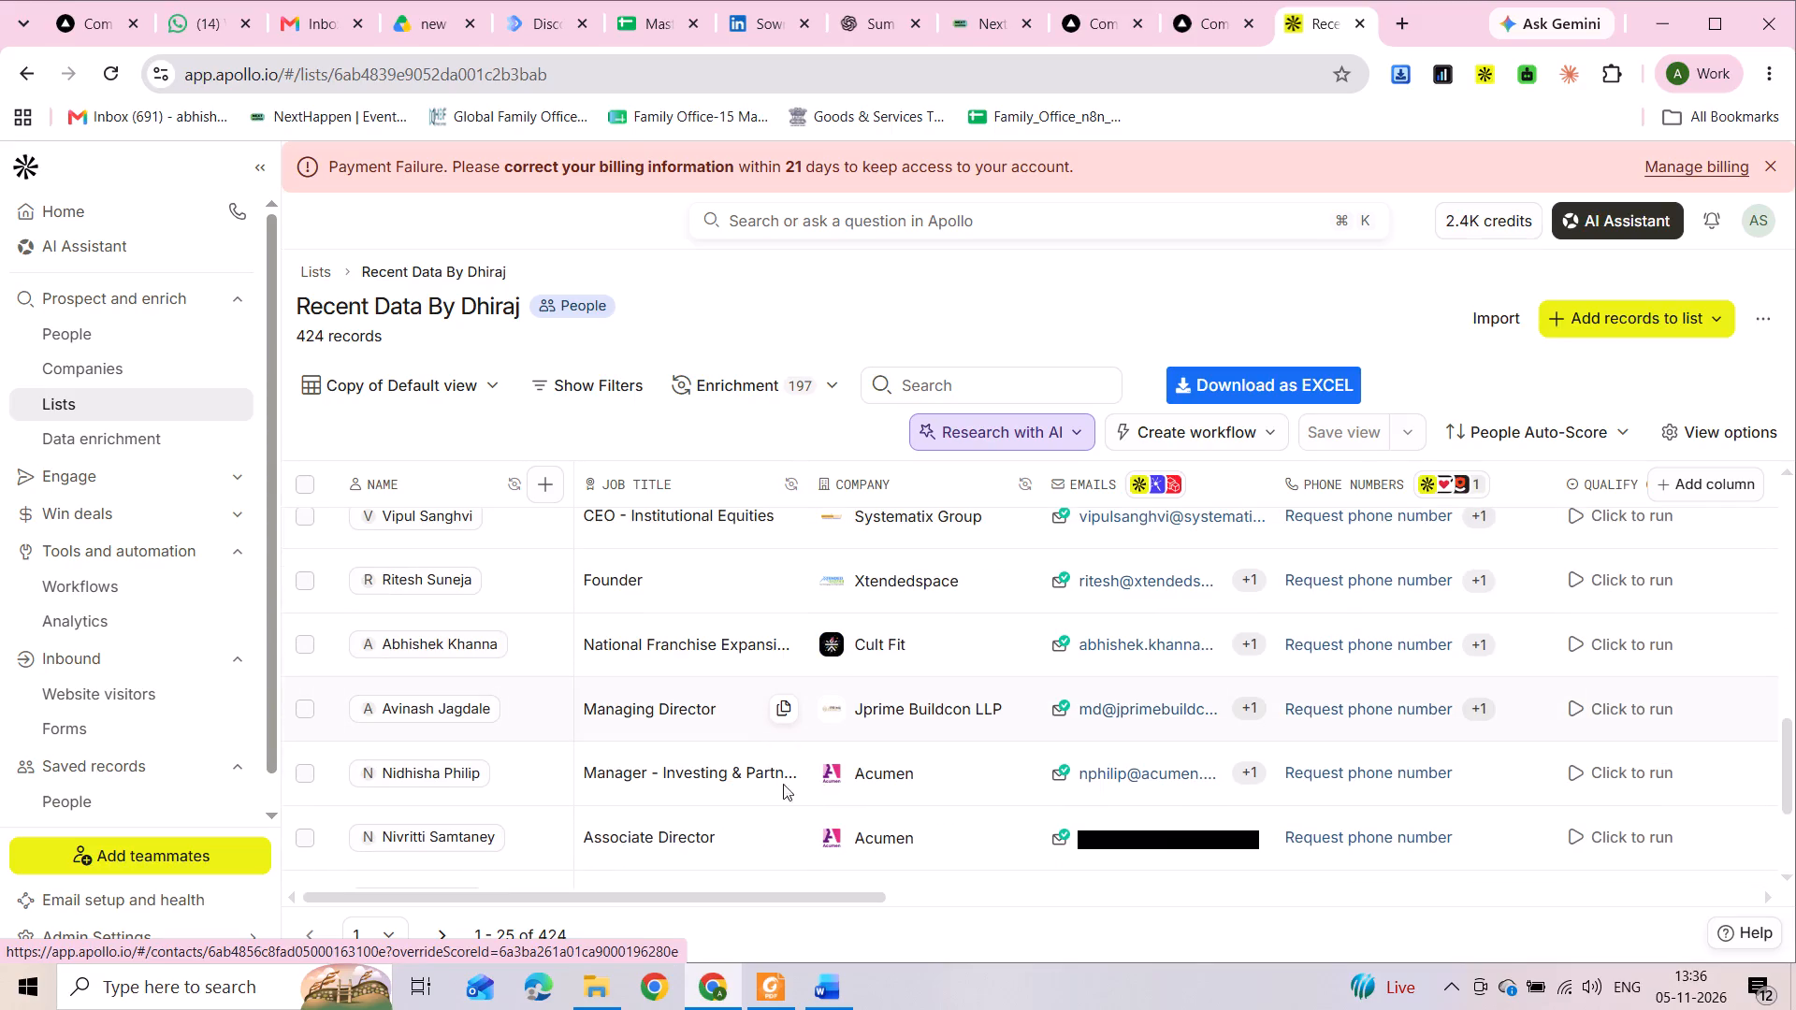
scroll(820, 790, down, 1)
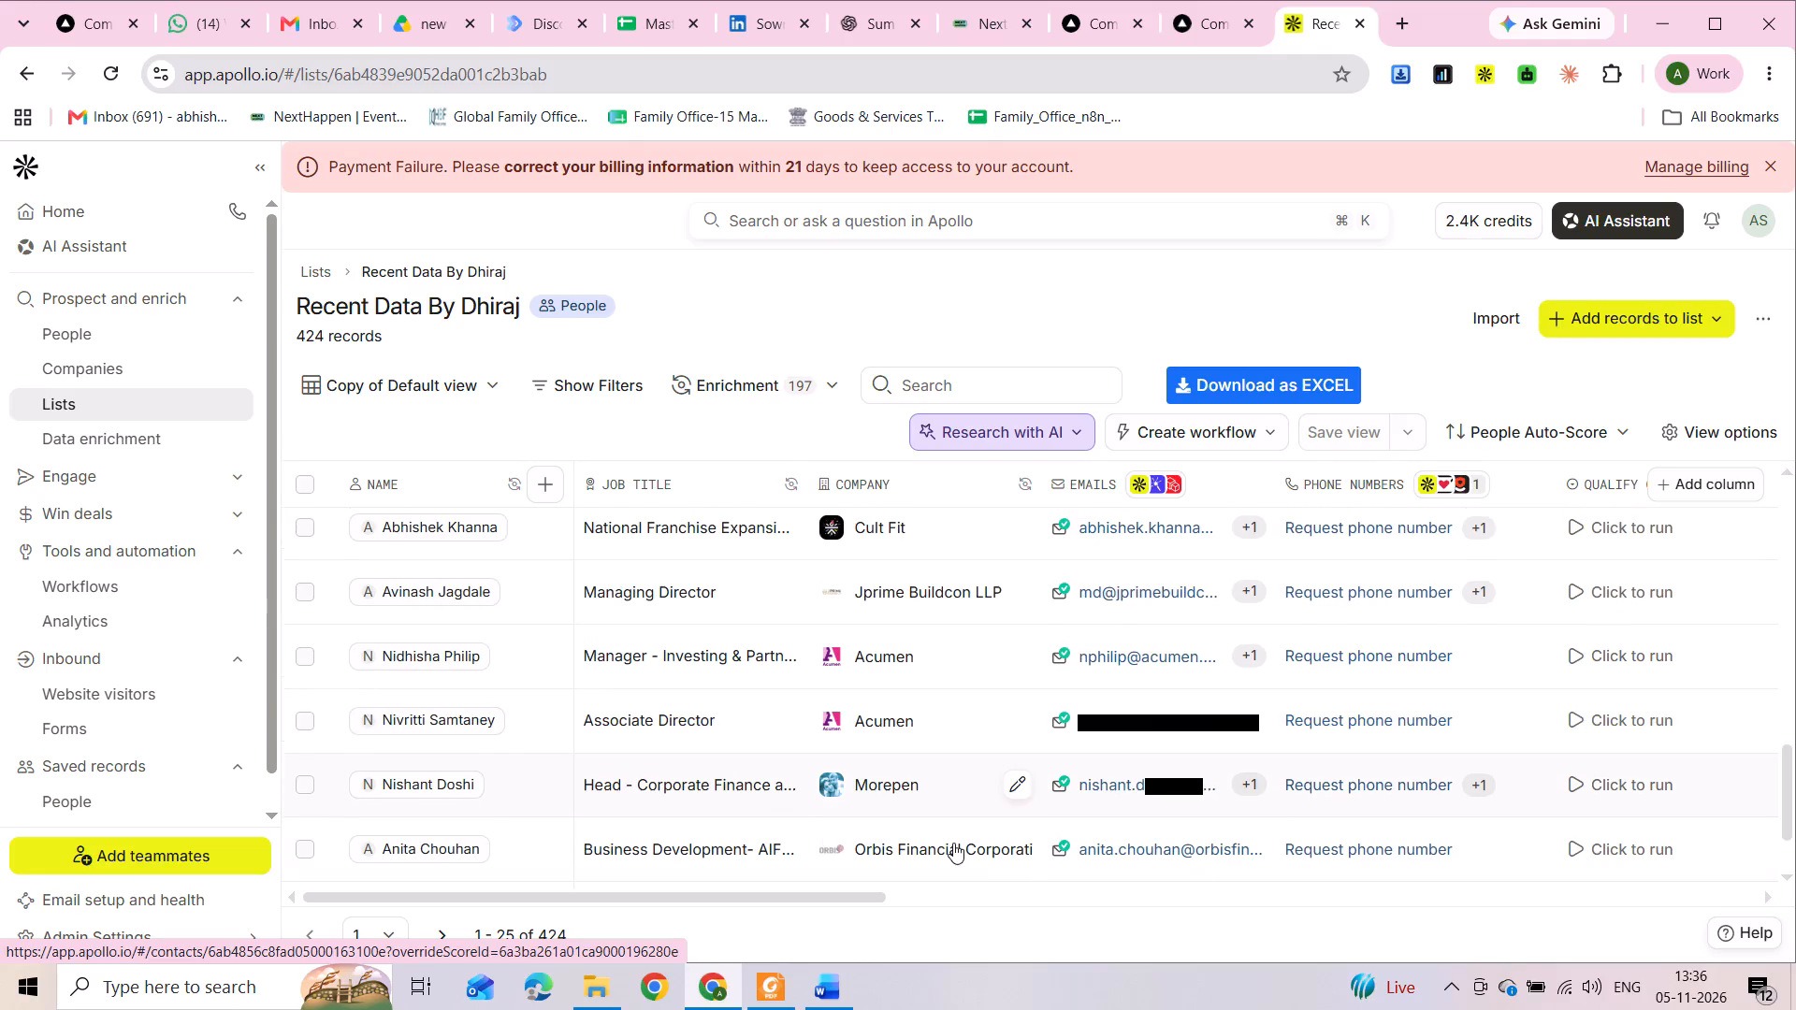
scroll(956, 821, down, 1)
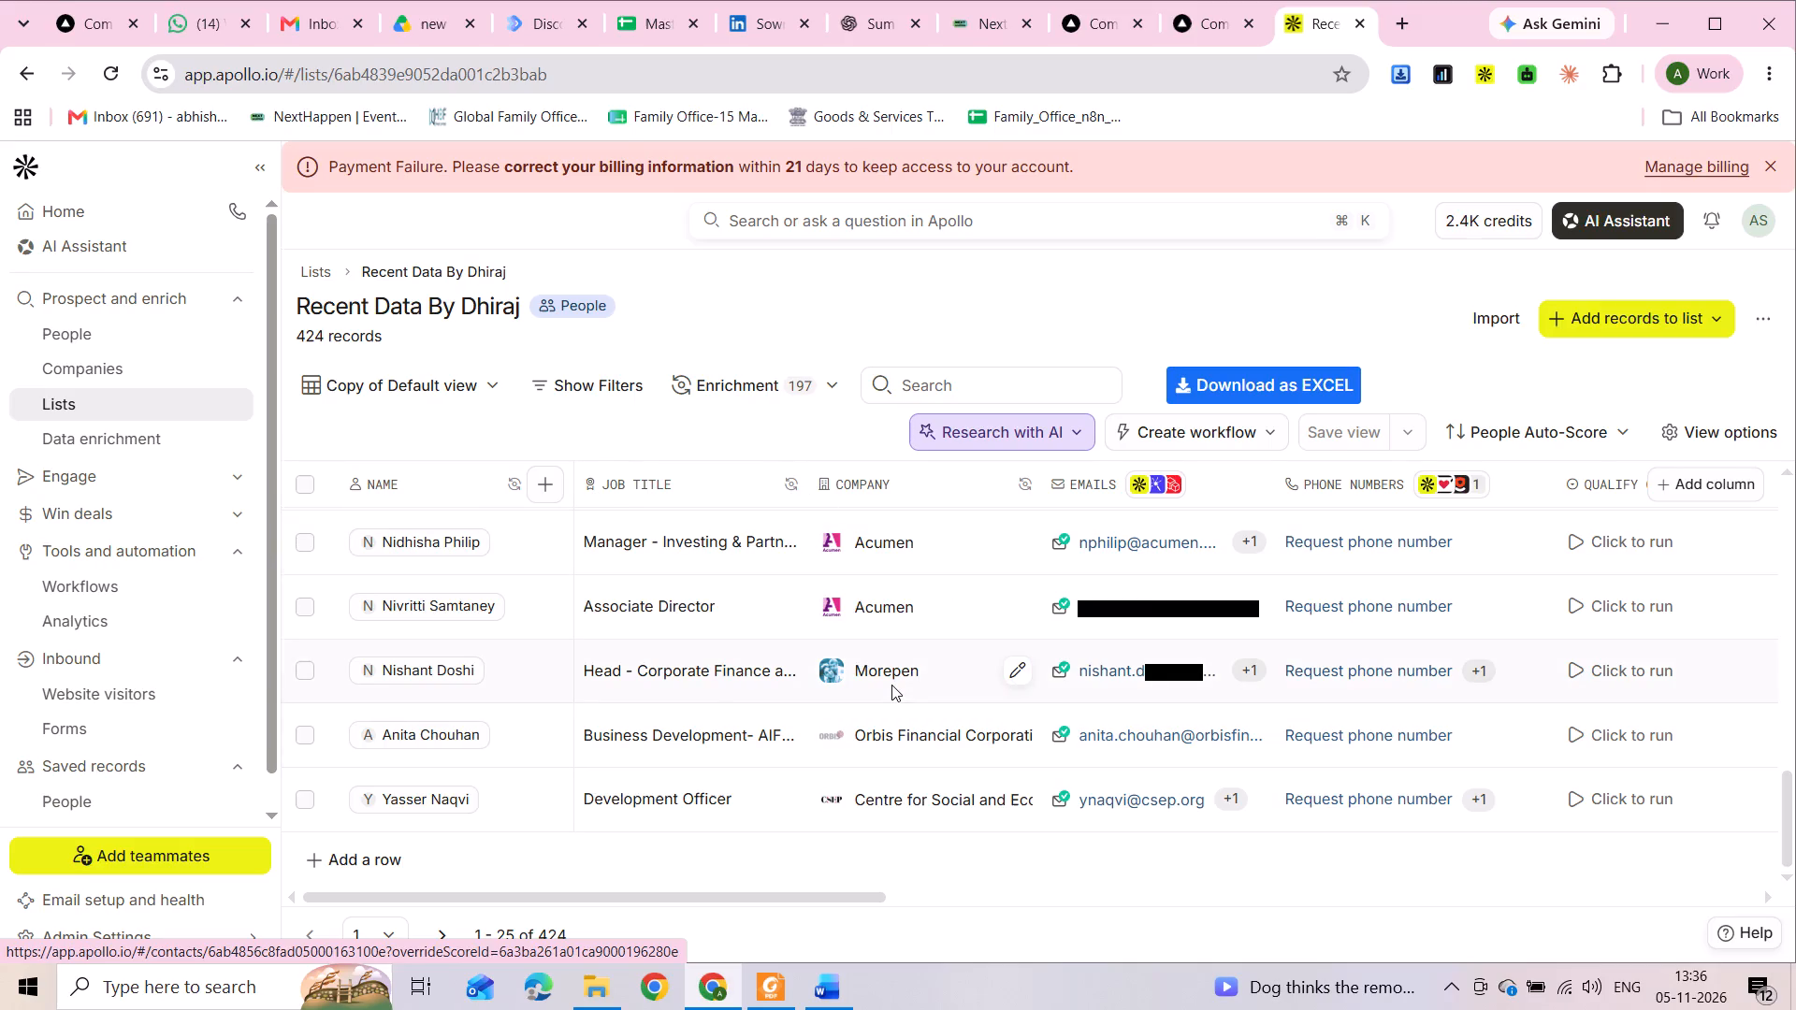
scroll(457, 771, down, 1)
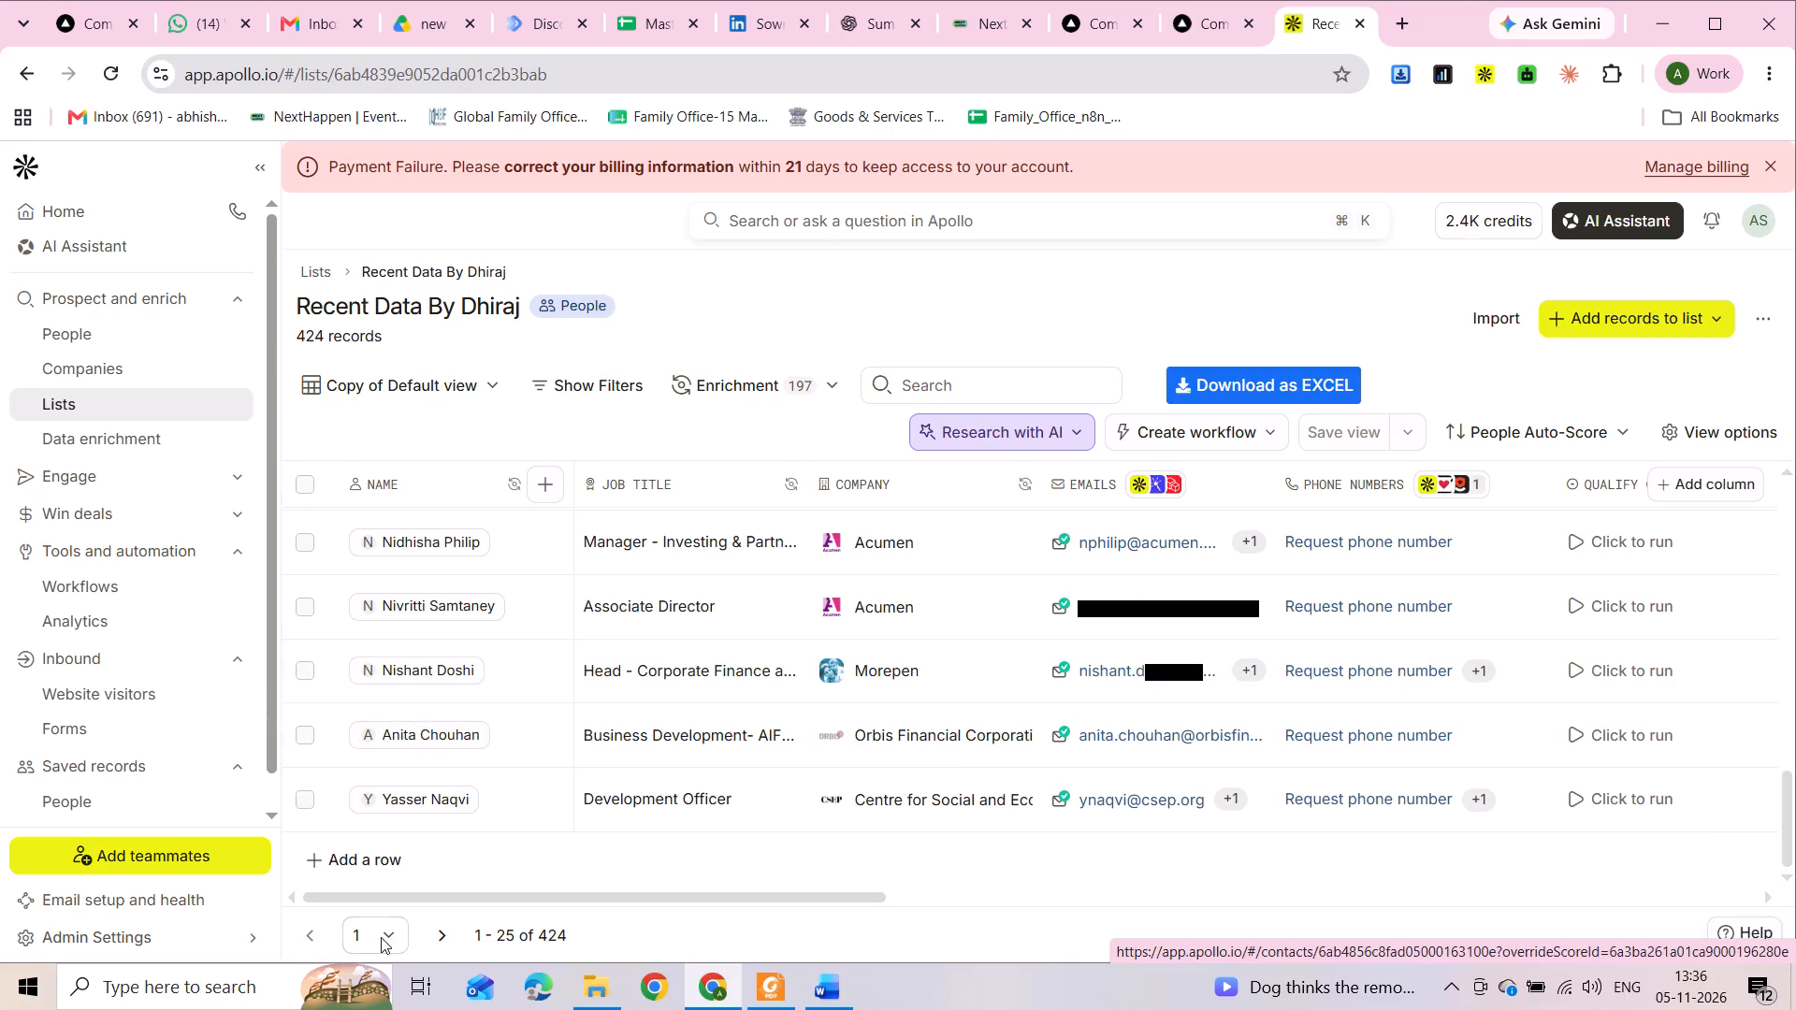
Try to bring up the page choices for the "Recent Data By Dhiraj" list.
double_click(387, 931)
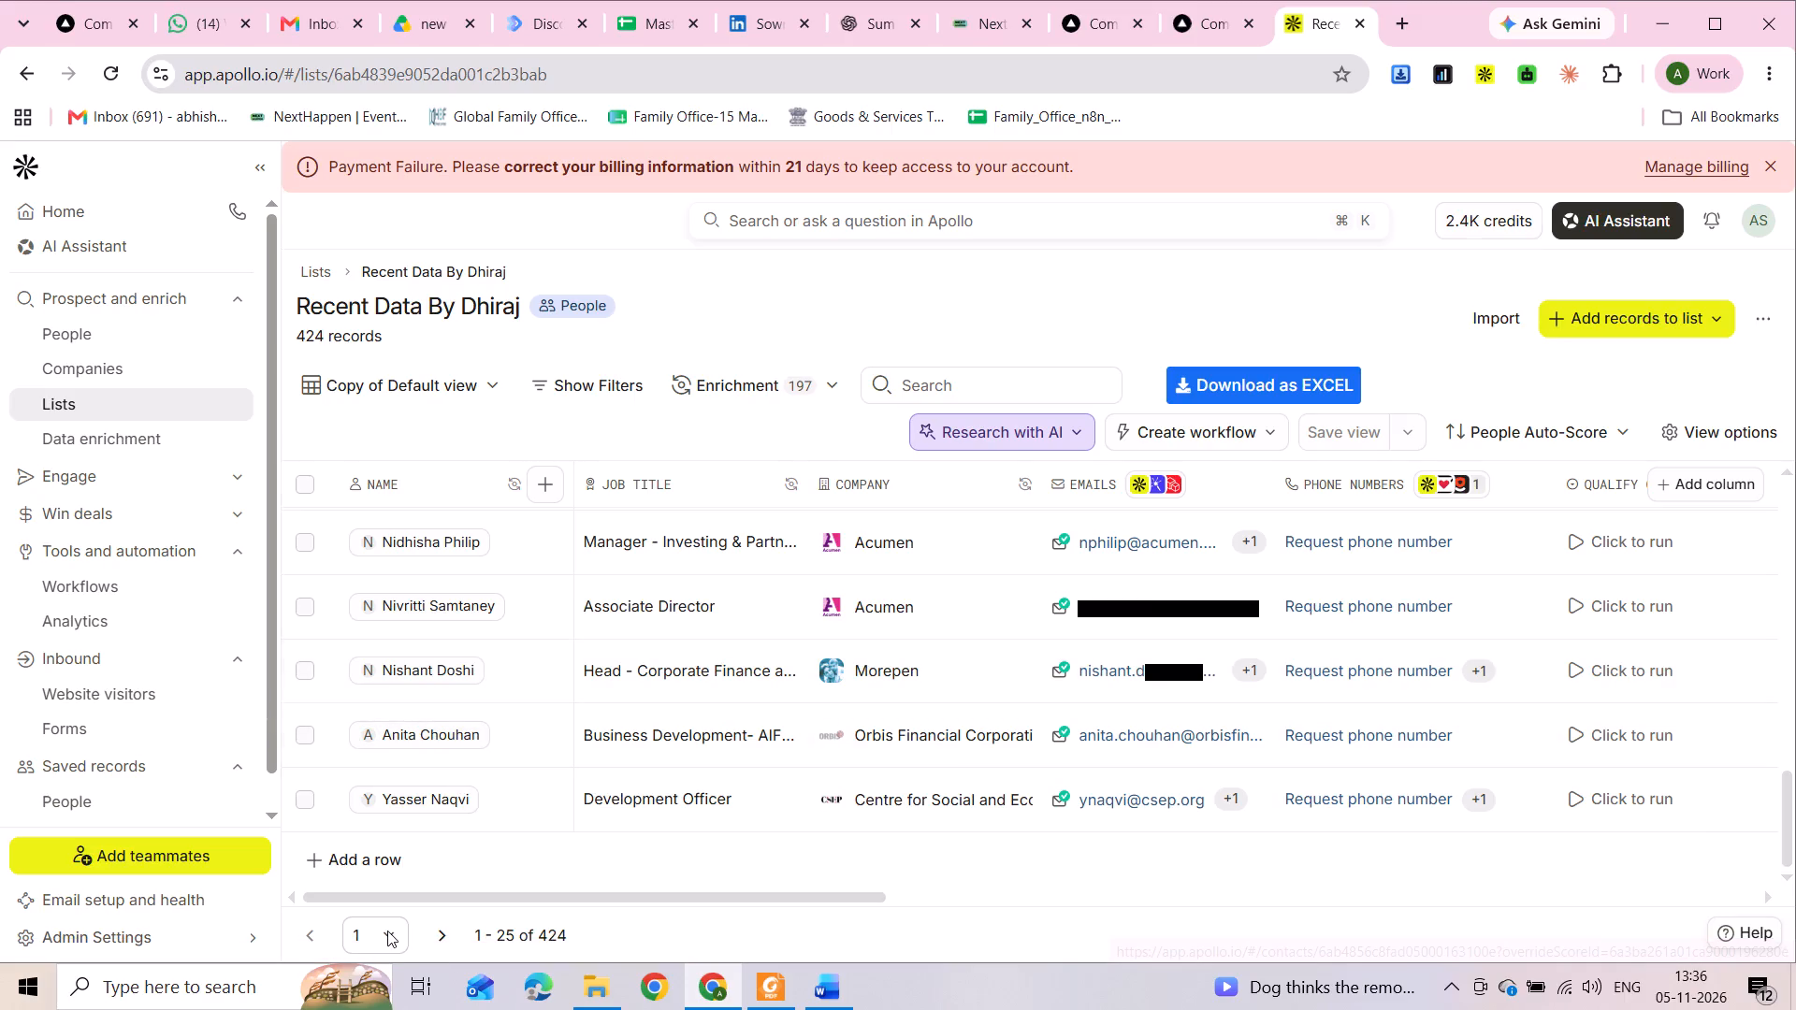
double_click(387, 931)
click(388, 938)
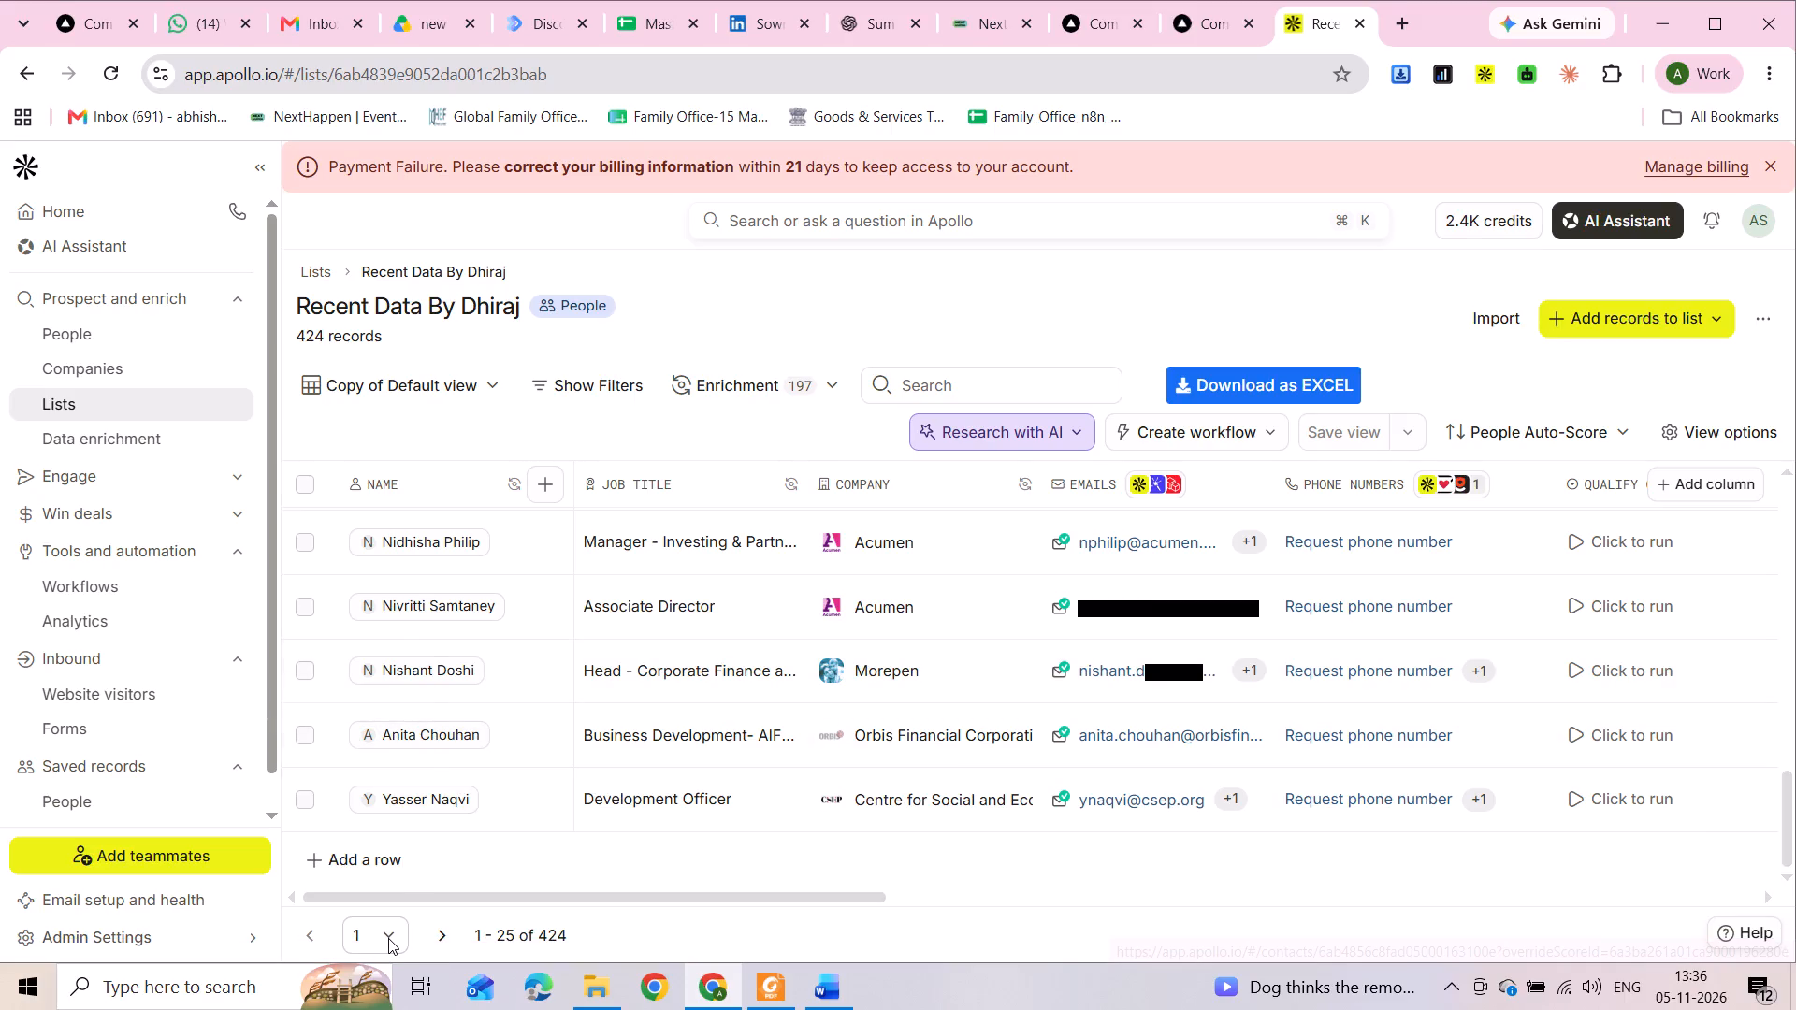
click(388, 938)
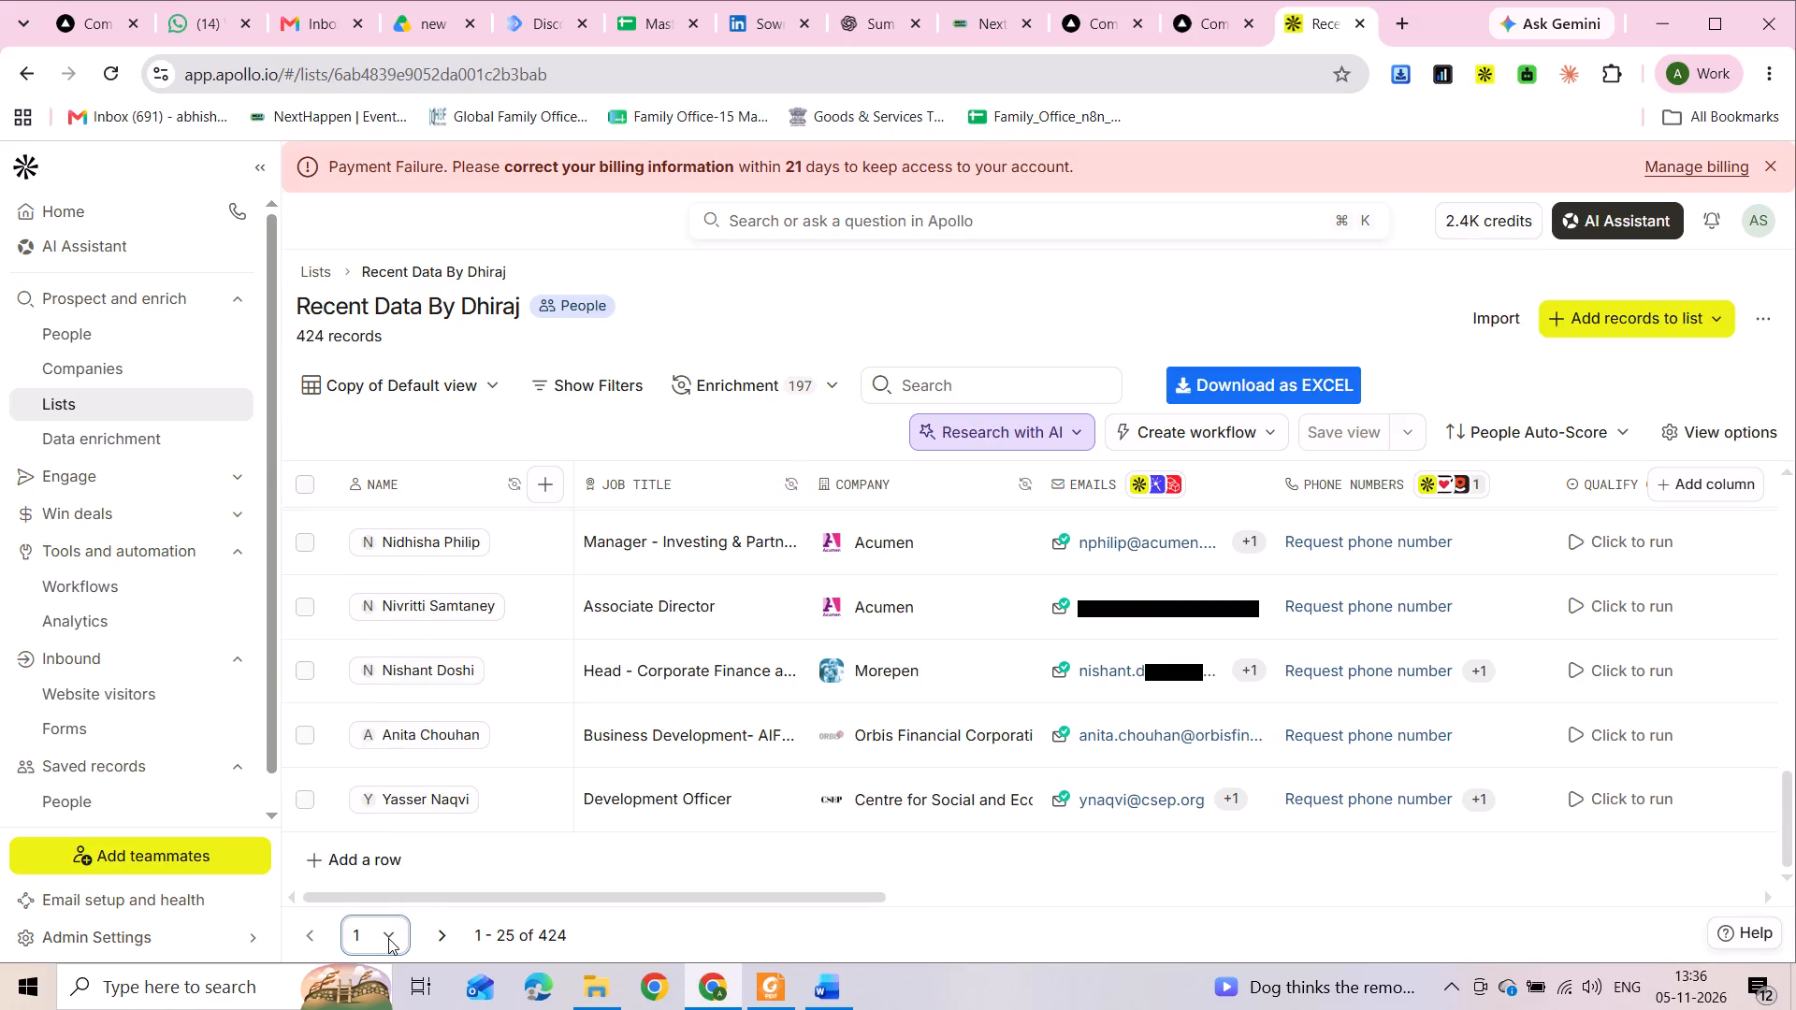
click(389, 937)
Check how far the page choices of the "Recent Data By Dhiraj" list go, without switching pages.
scroll(427, 878, down, 2)
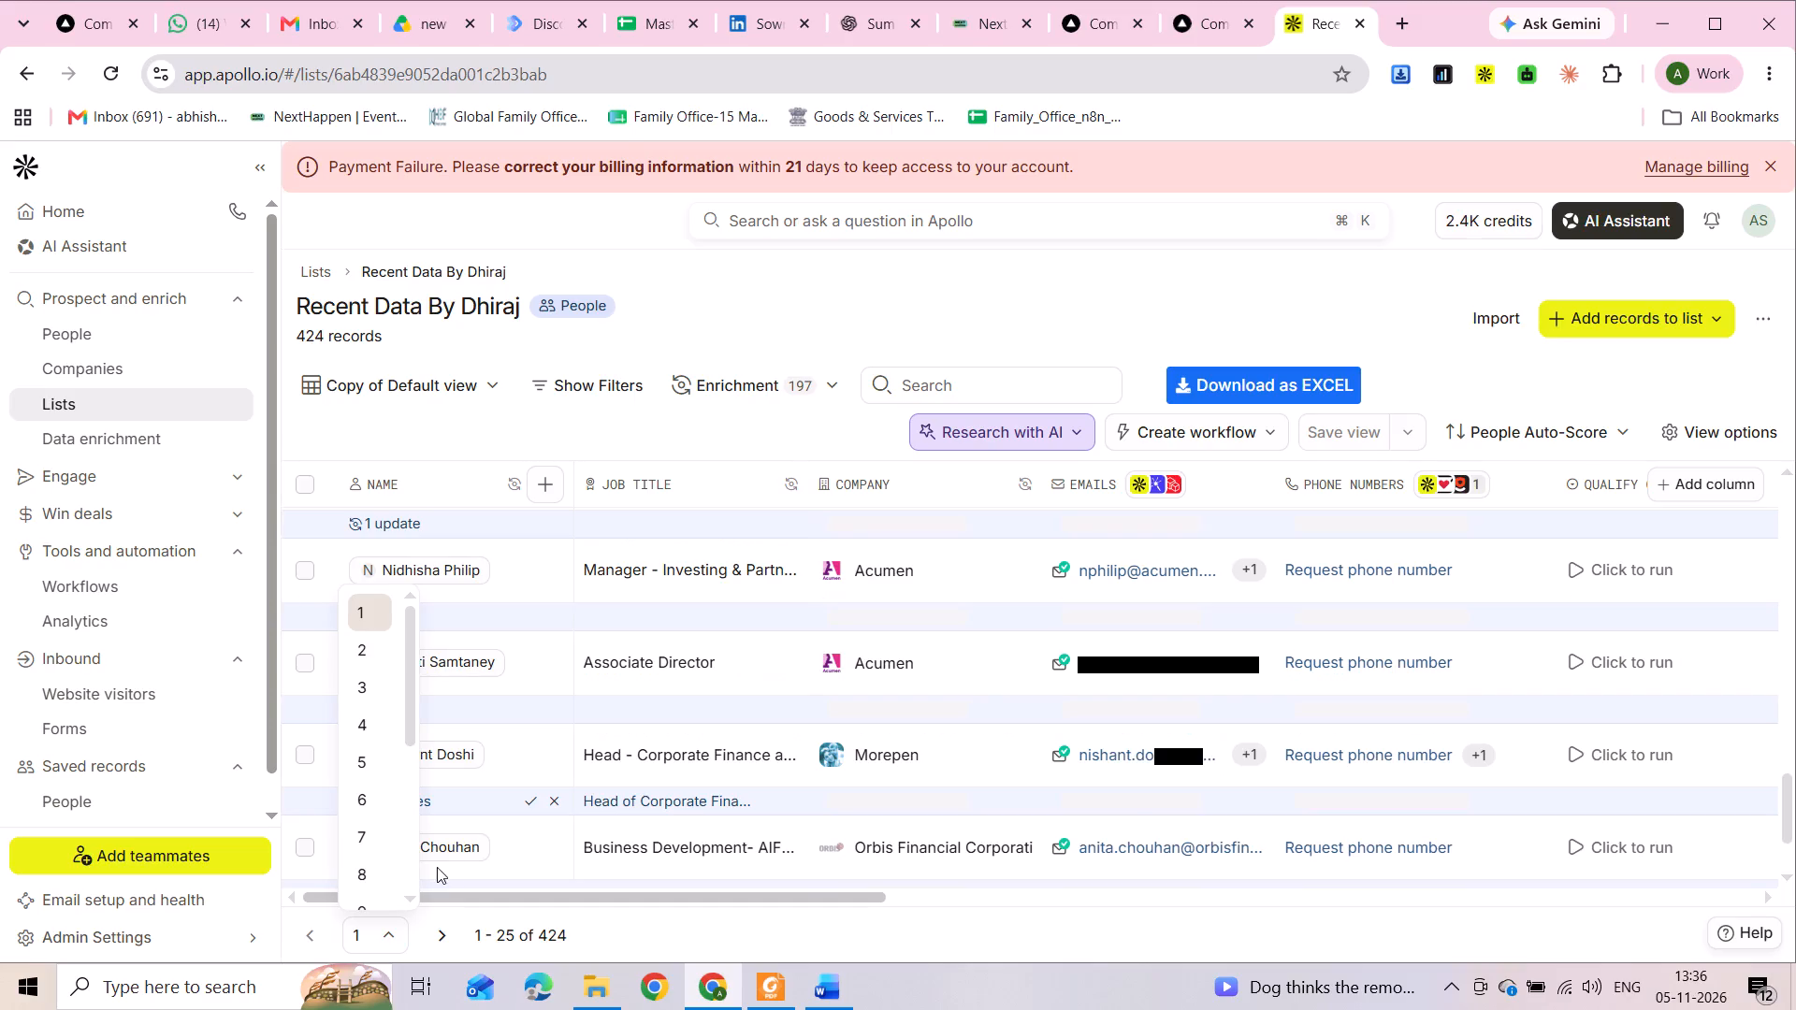
scroll(372, 856, down, 5)
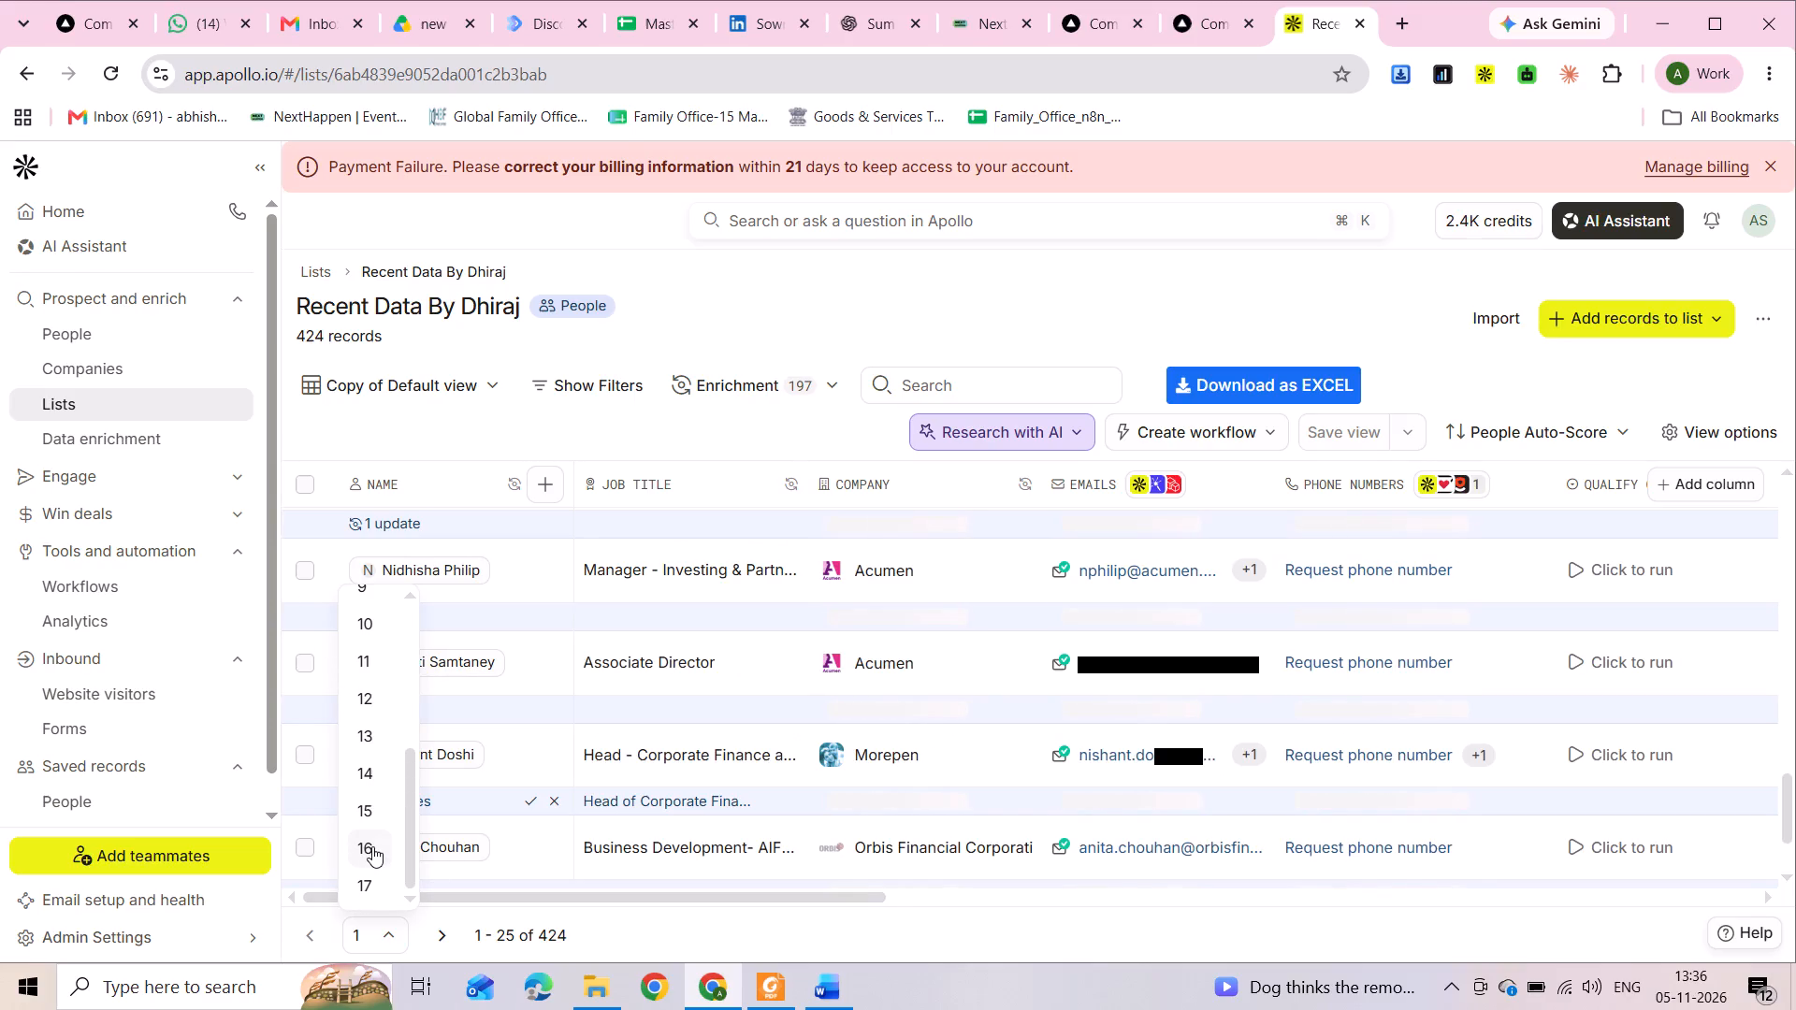
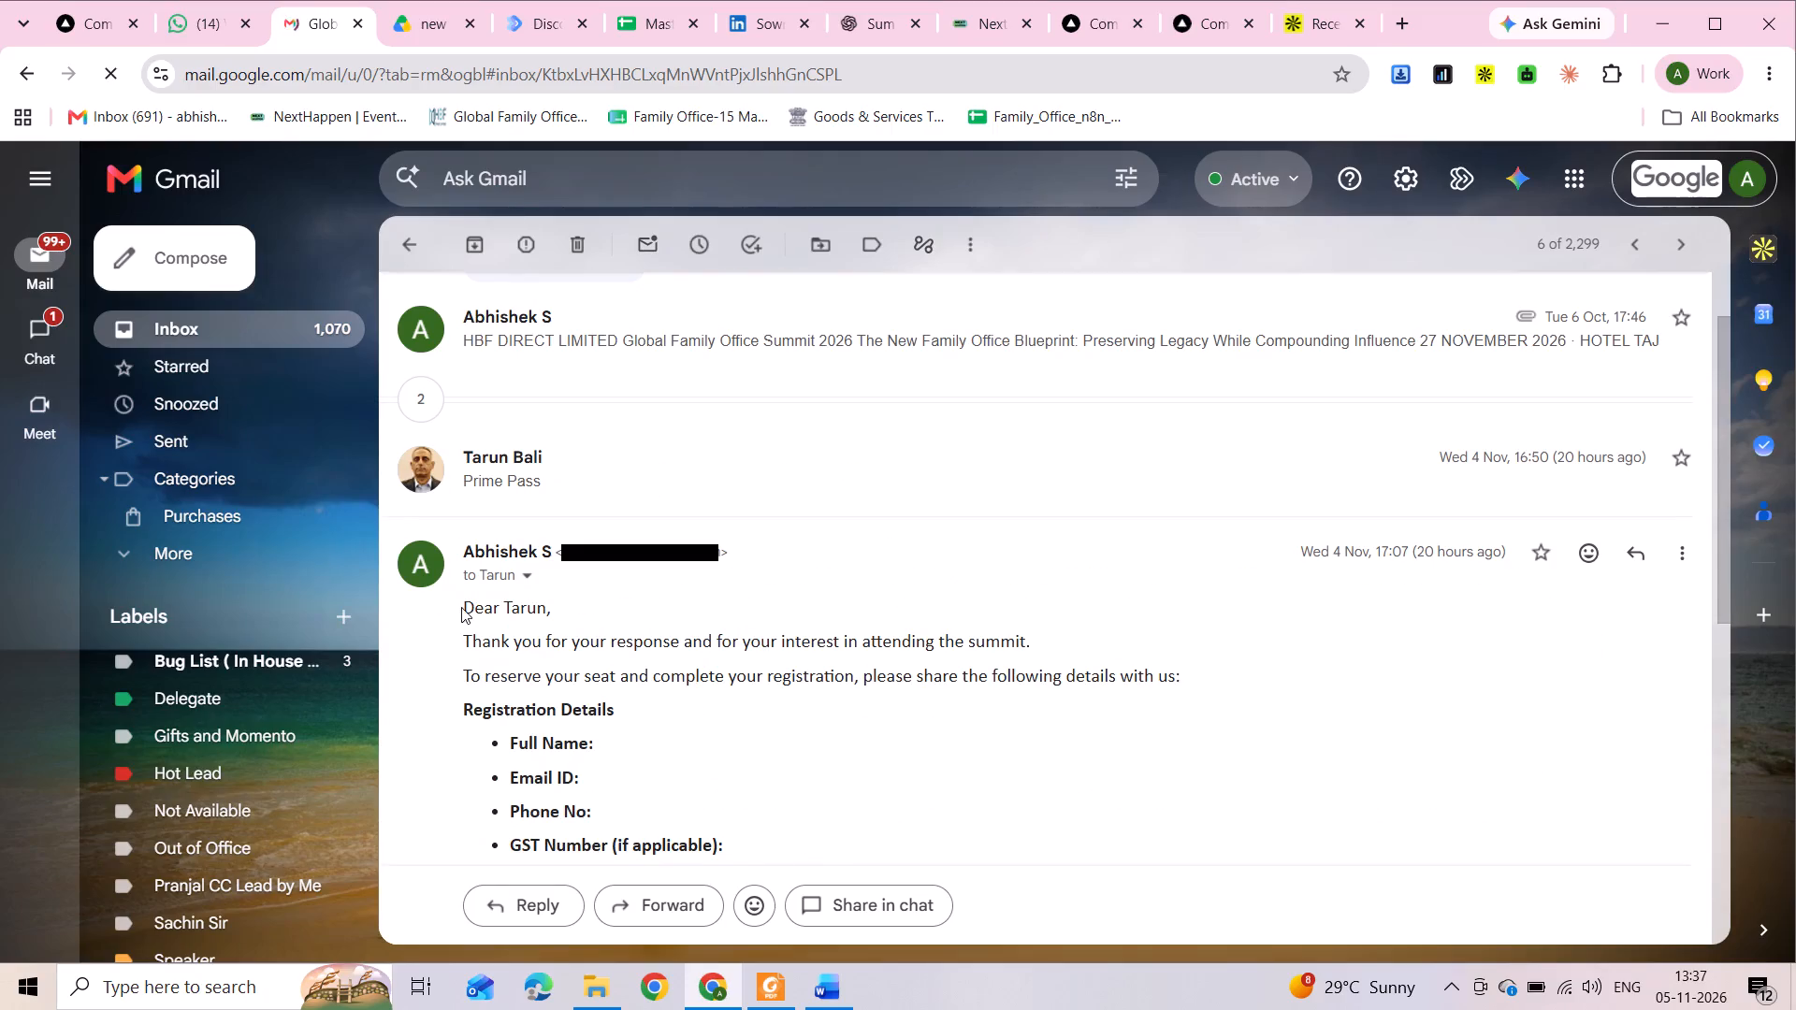
drag(461, 607, 492, 645)
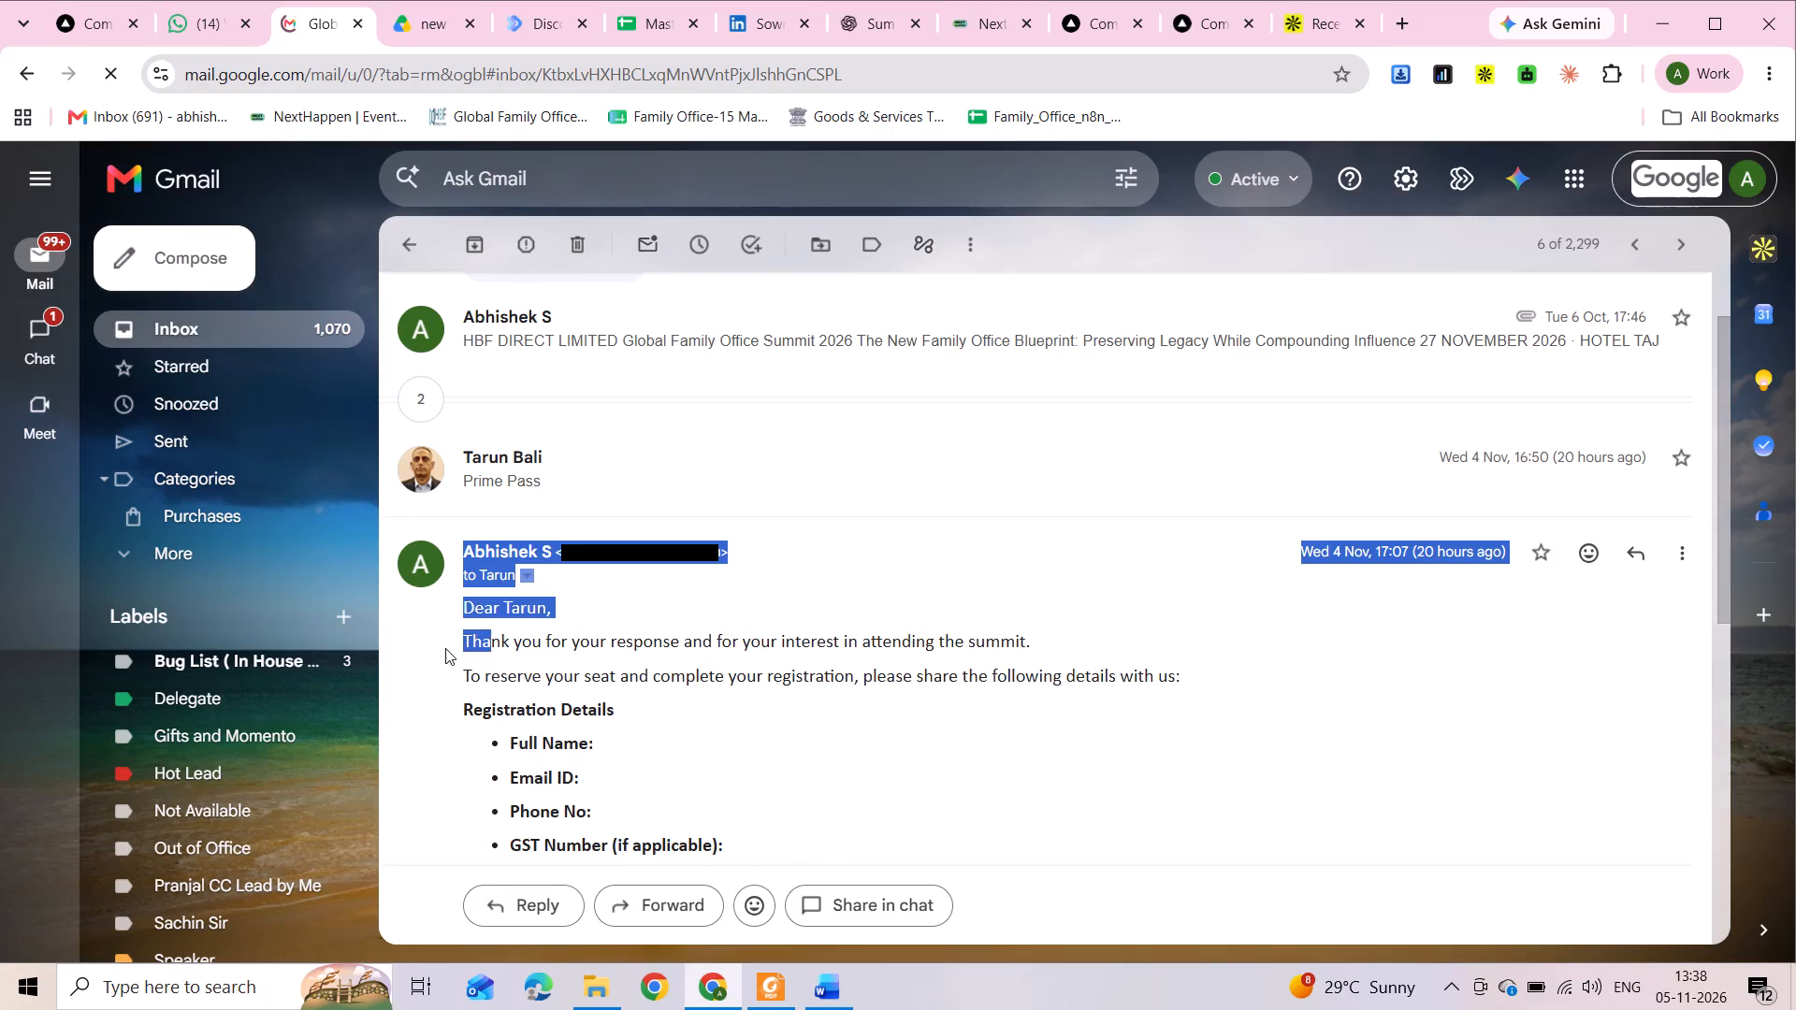
double_click(445, 648)
click(461, 607)
drag(461, 607, 479, 616)
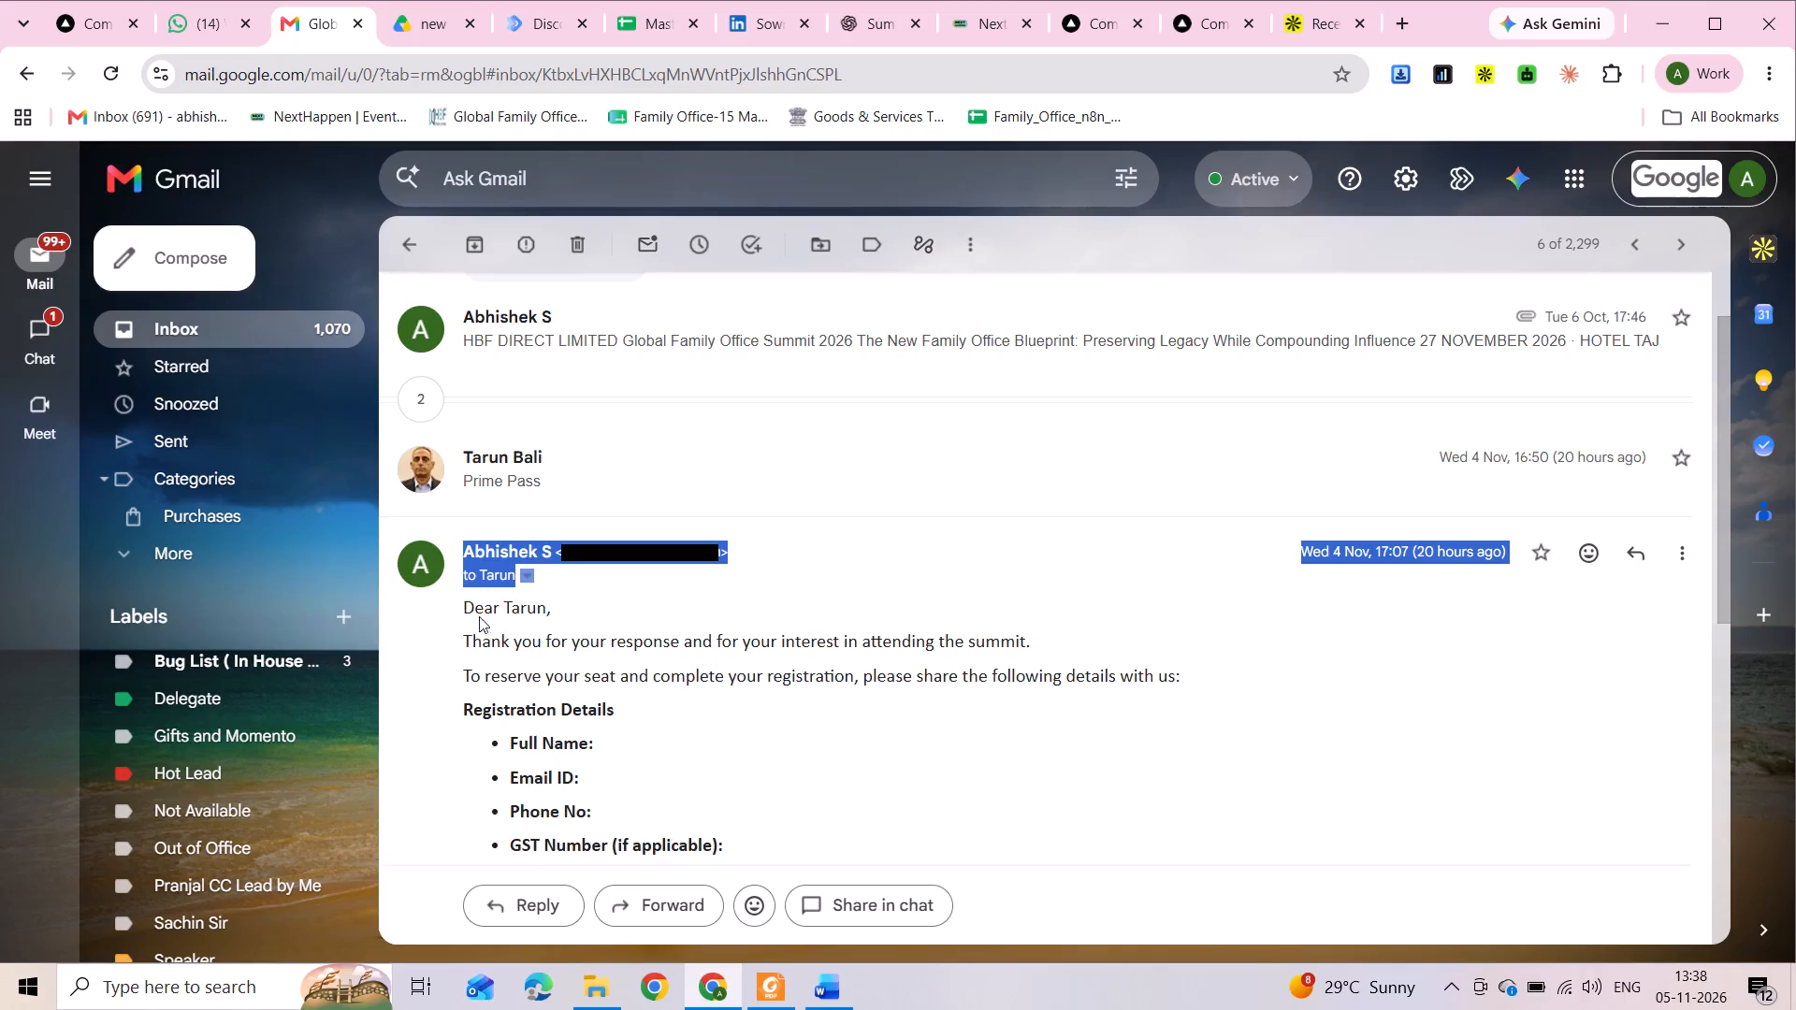
drag(479, 616, 508, 636)
click(648, 579)
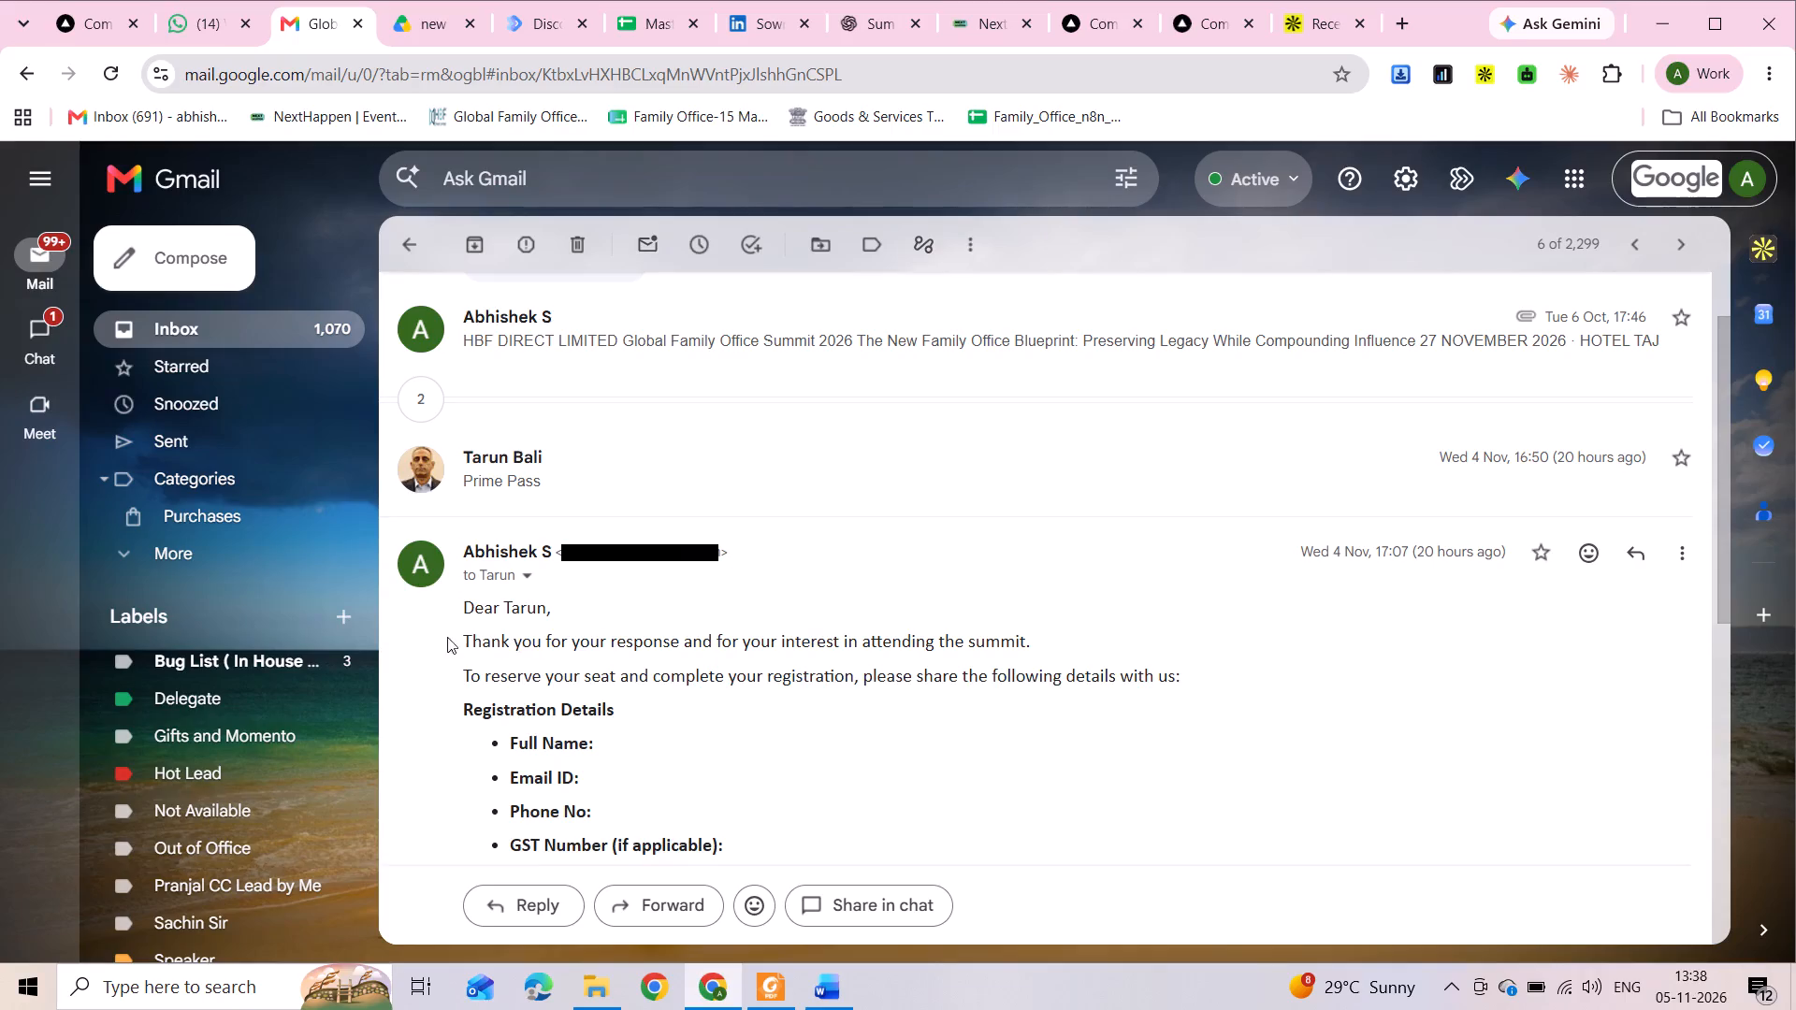
click(465, 607)
drag(465, 607, 514, 671)
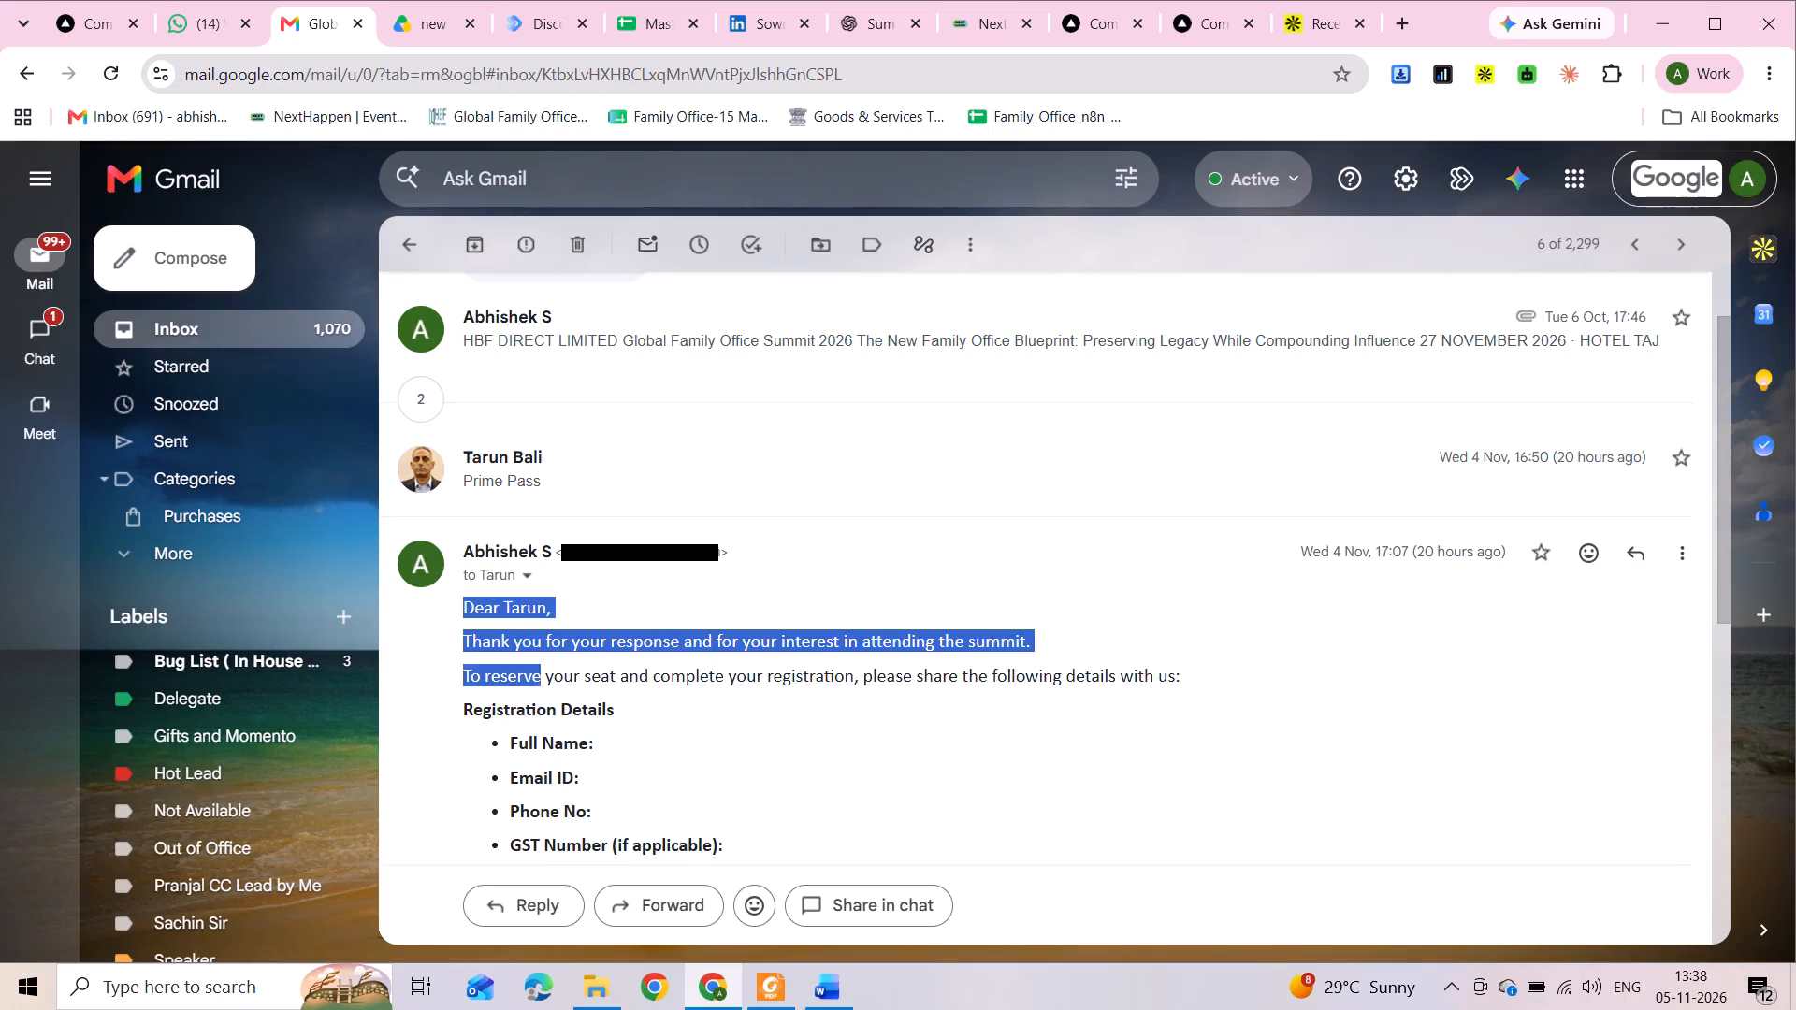
drag(514, 671, 748, 726)
scroll(535, 704, down, 7)
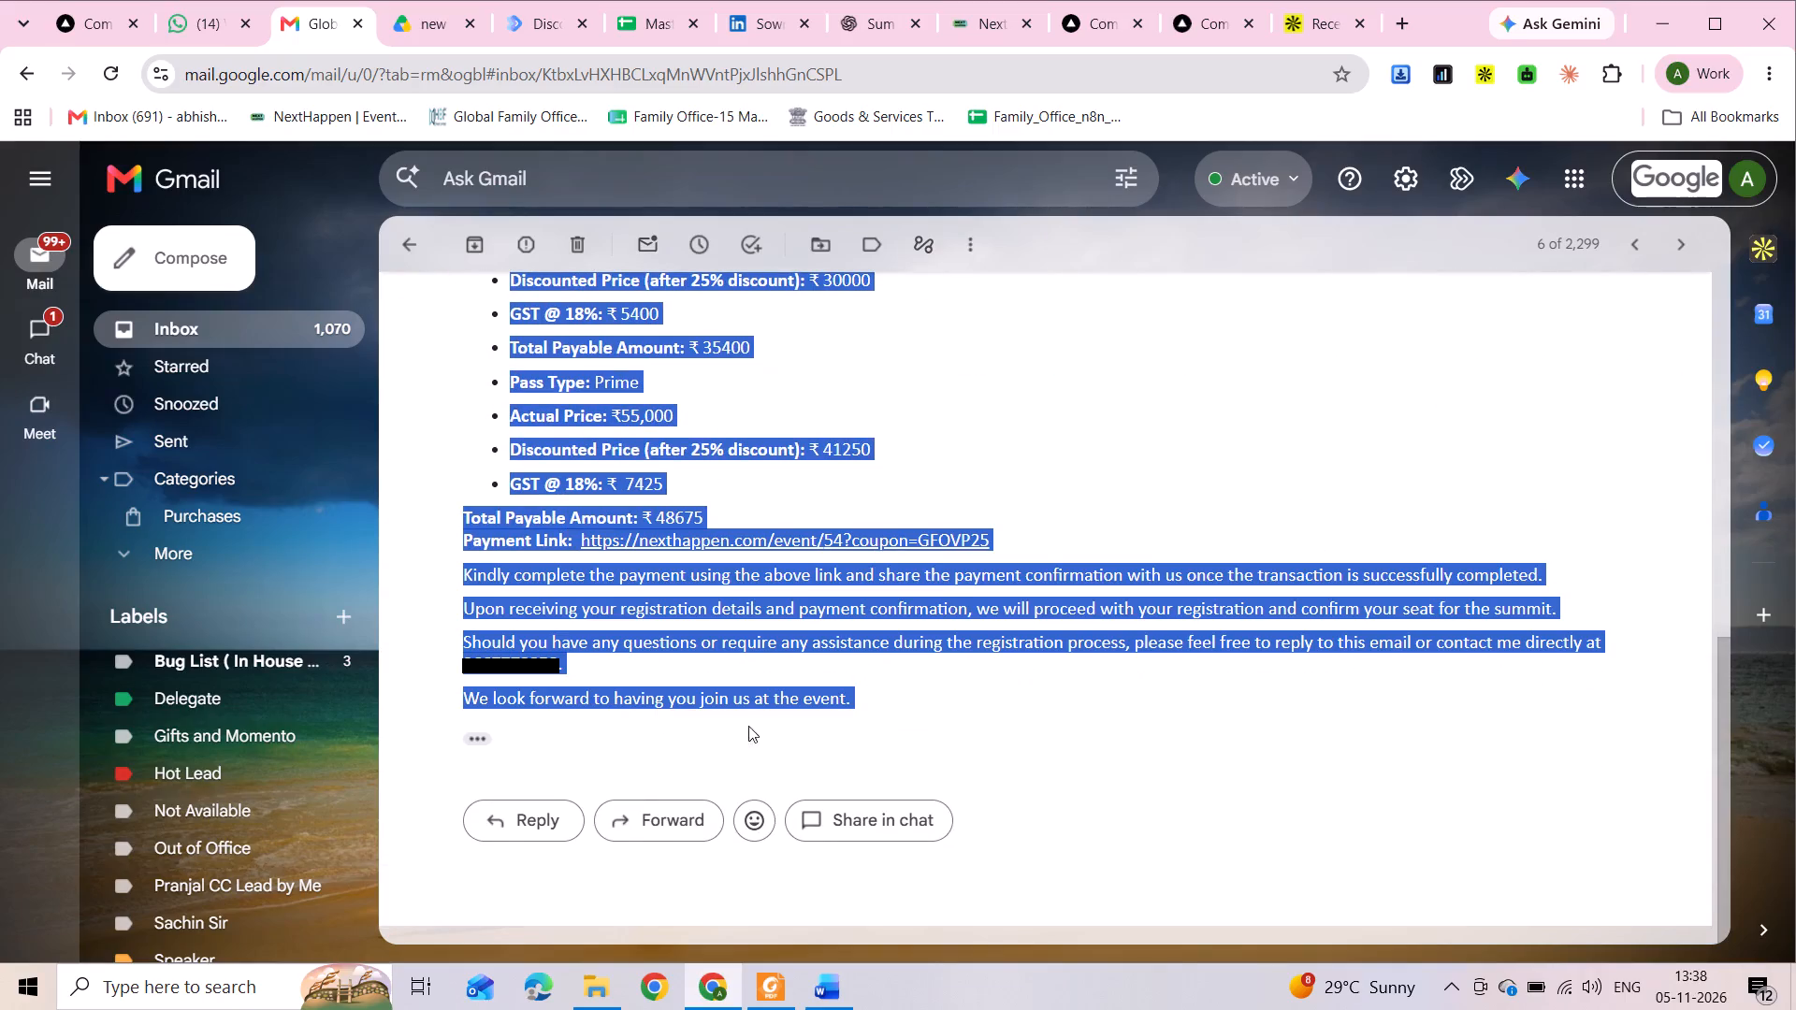
drag(748, 726, 796, 725)
key(ctrl+c)
key(ctrl+c)
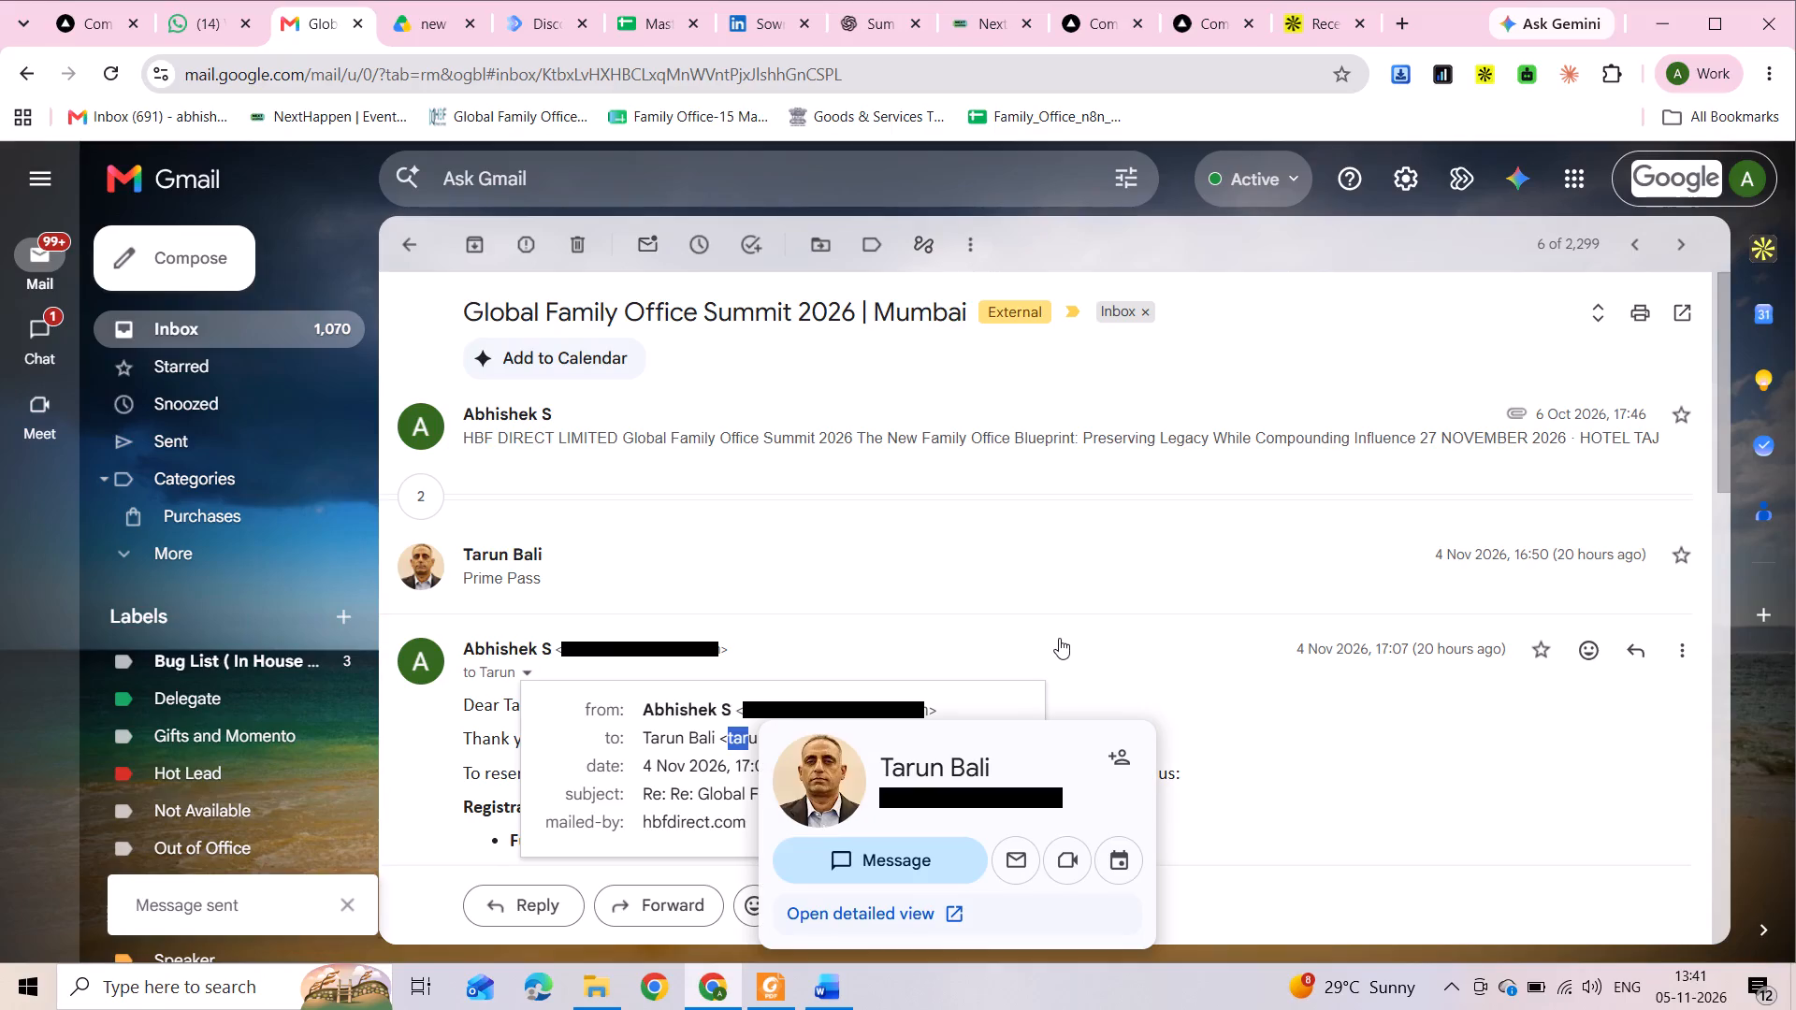
Close the contact card in the Gmail summit thread and expand the delegate's "Prime Pass" reply.
click(1059, 638)
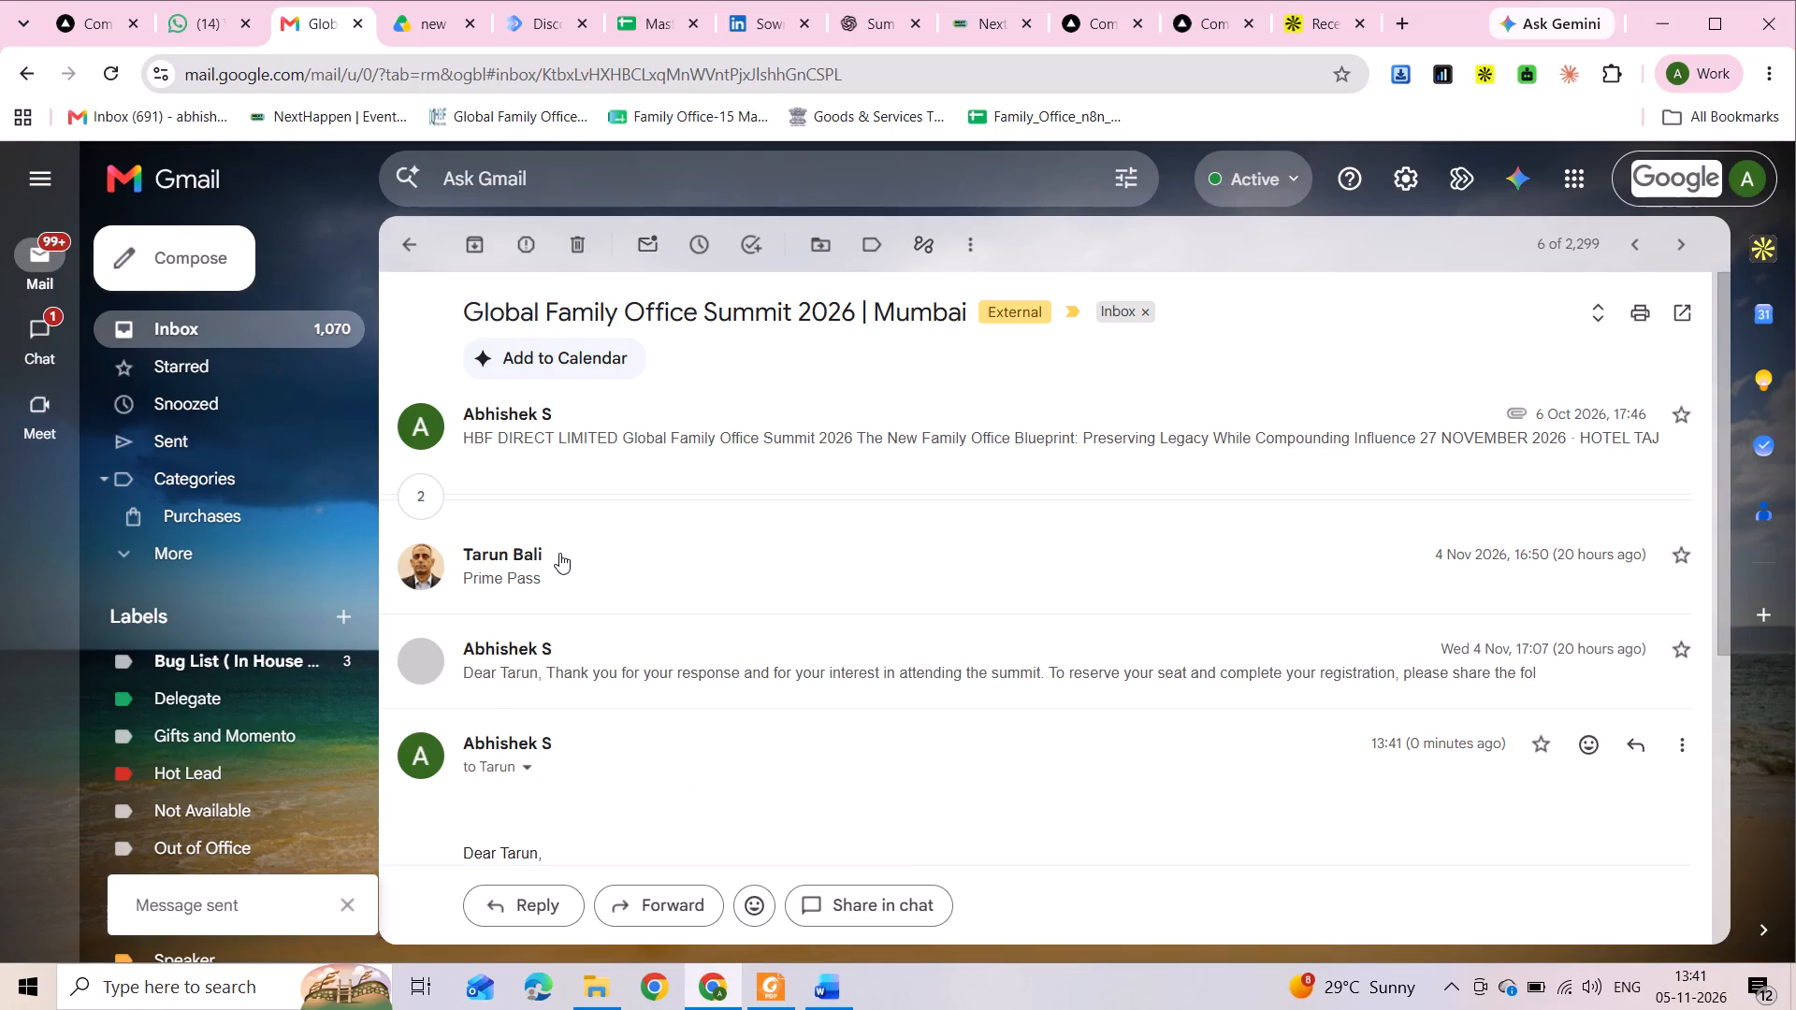
double_click(559, 553)
click(535, 565)
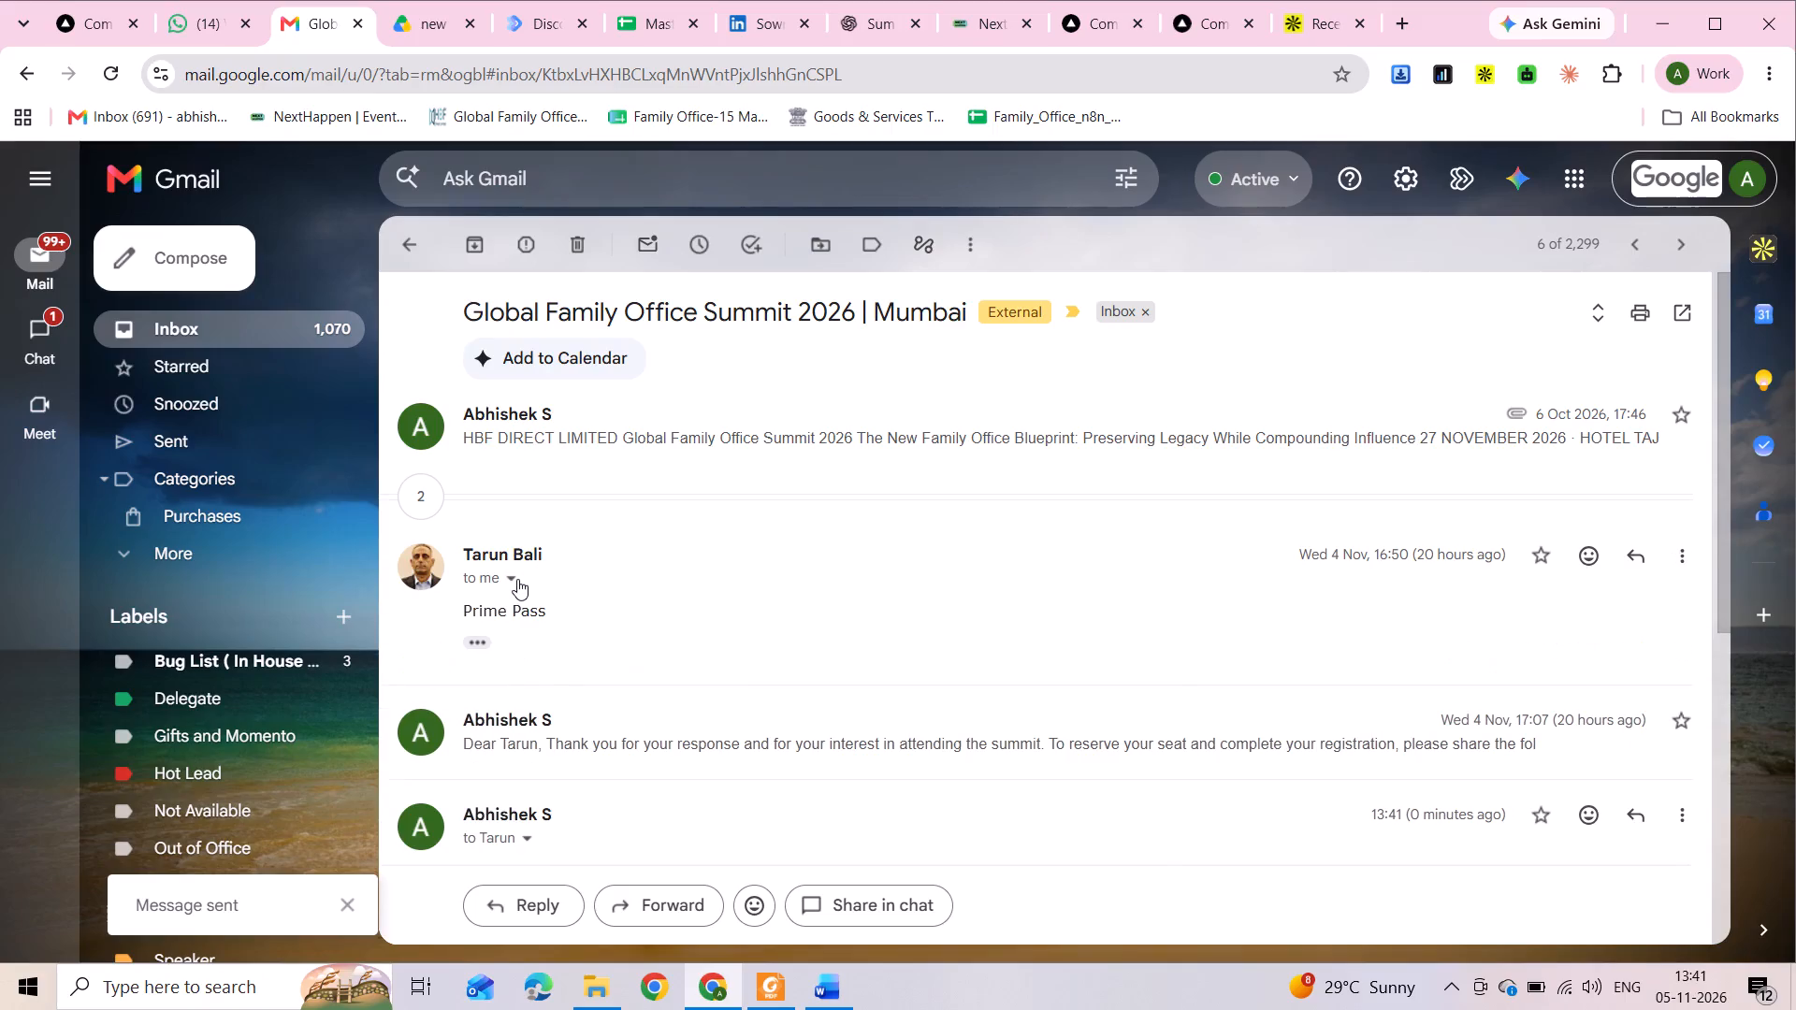
Copy the delegate's email address from the "Prime Pass" reply's details into Email Id, row 22, of the Mastersheet-Family Office 2026 Hotleads/Pipeline sheet.
double_click(517, 579)
click(503, 577)
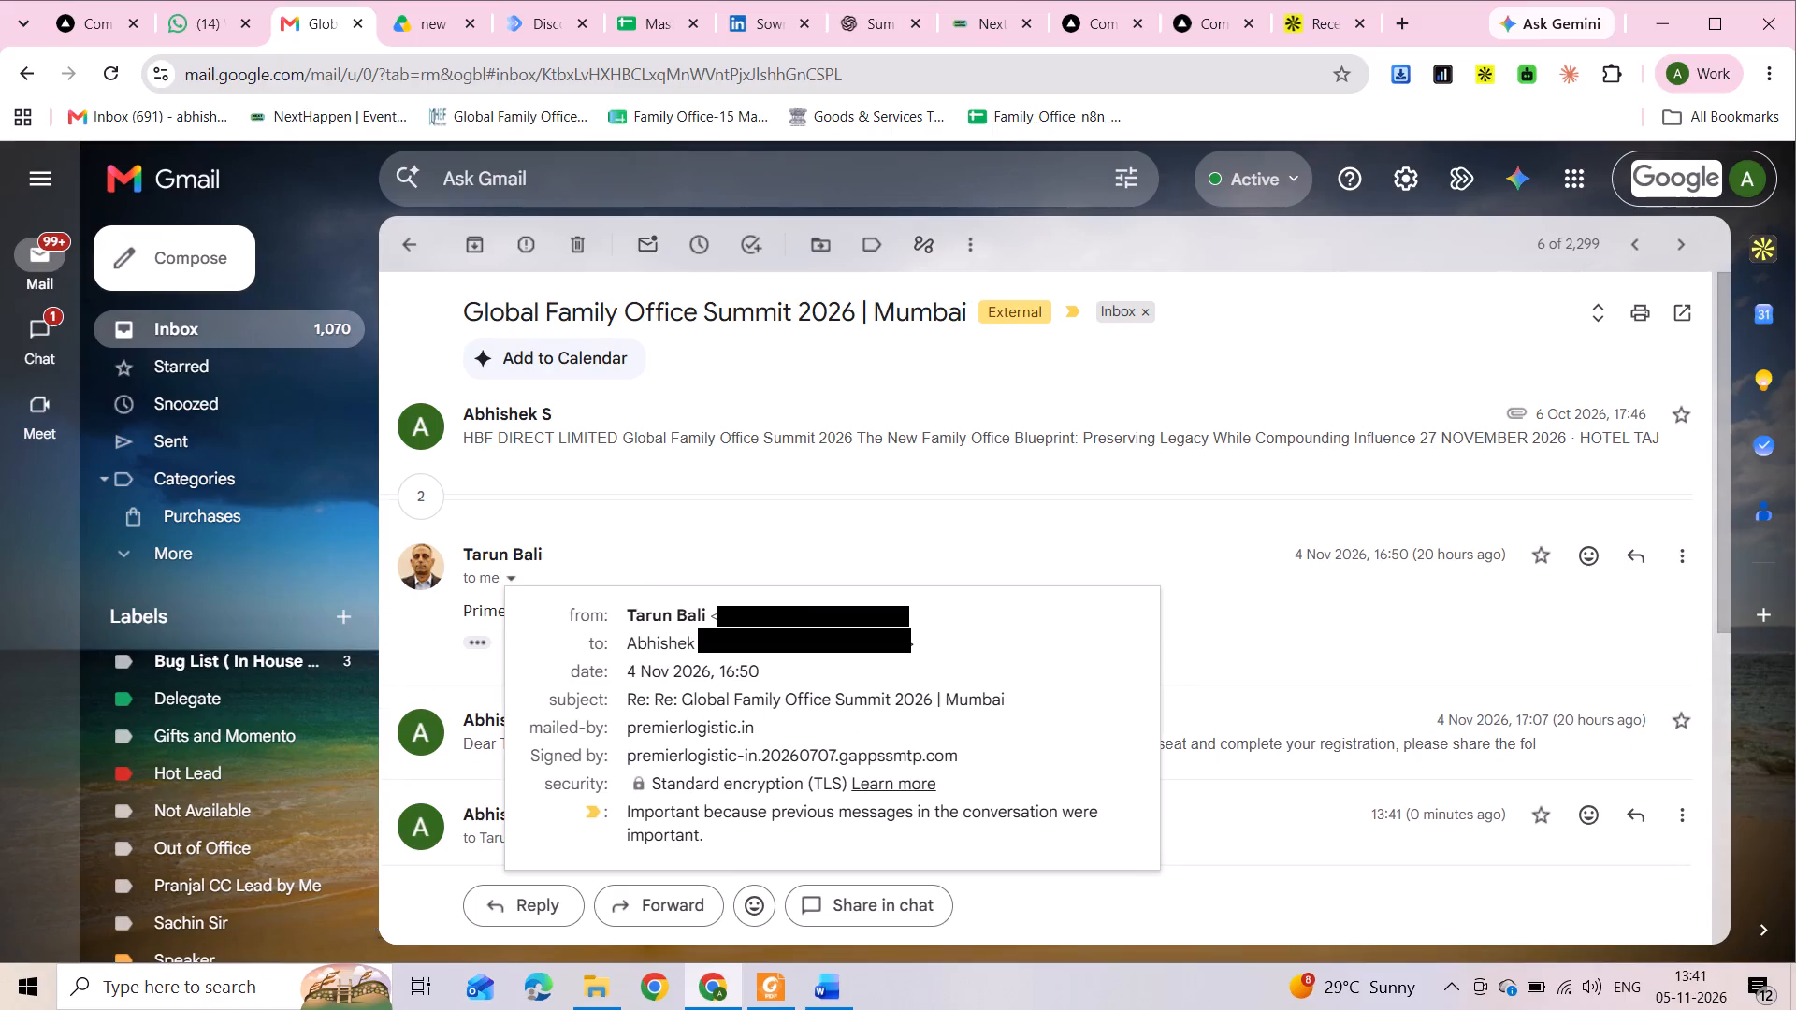
drag(894, 619, 775, 628)
drag(775, 628, 717, 628)
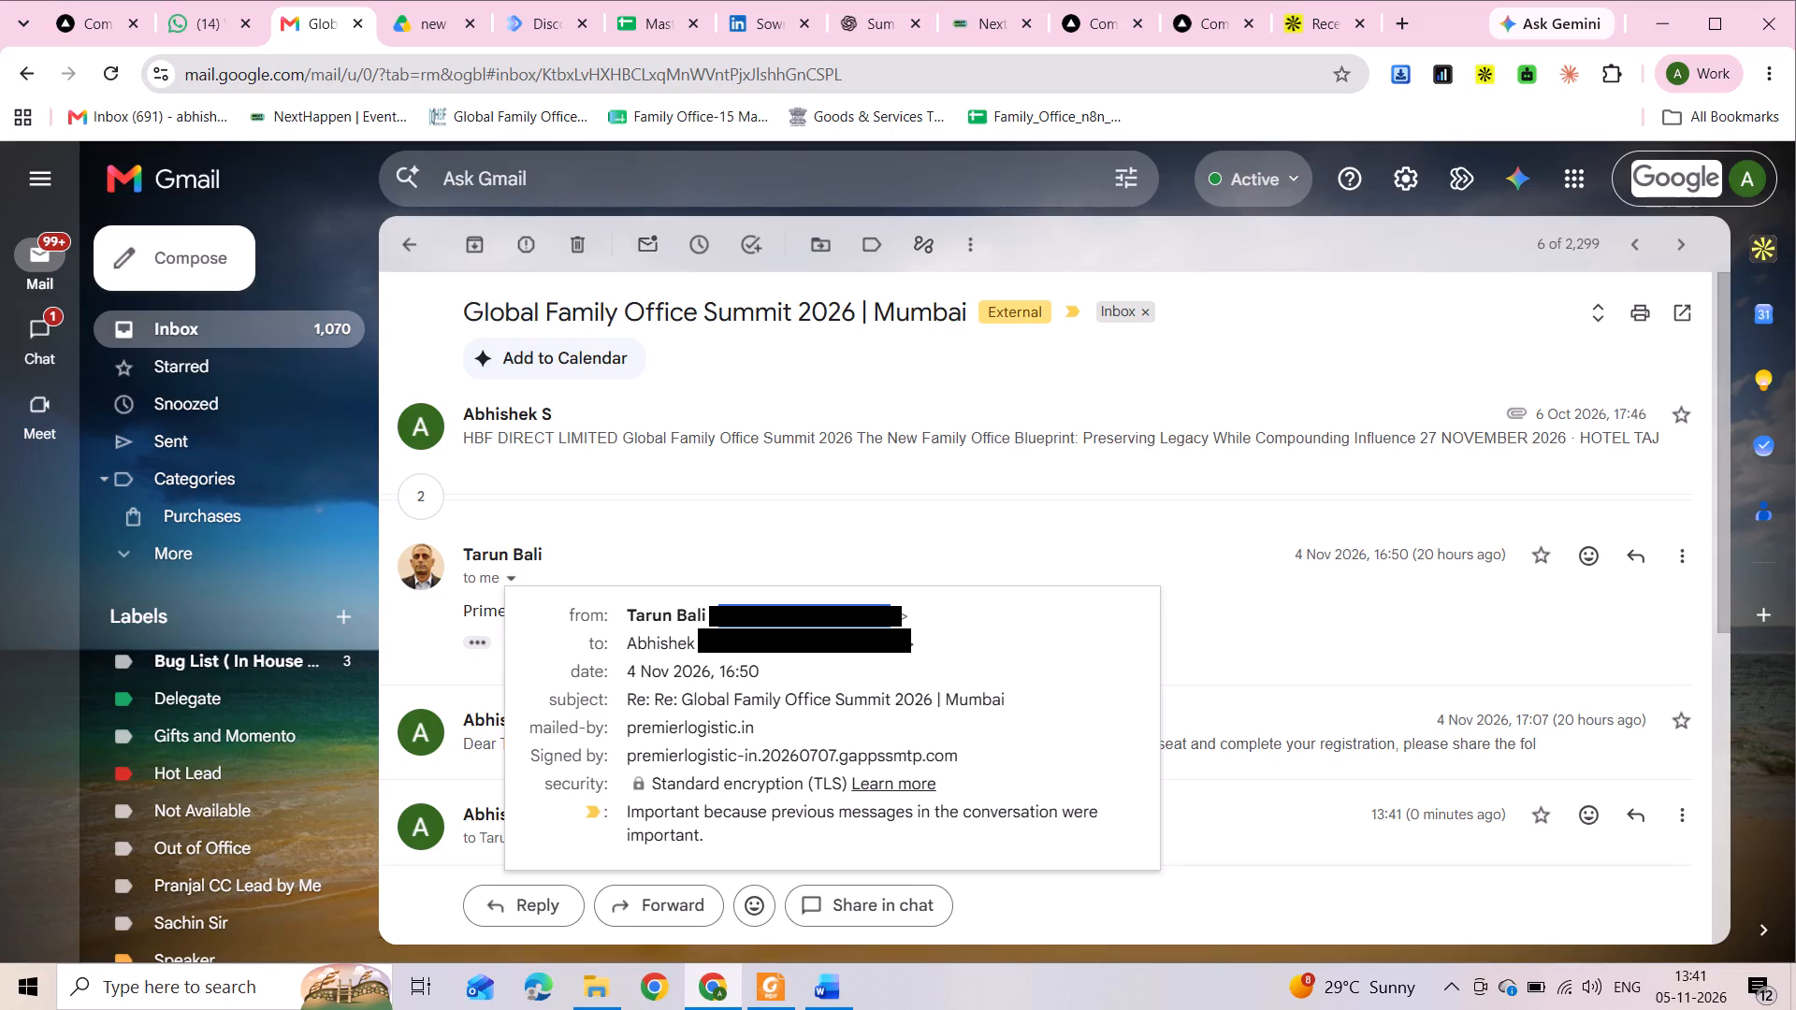
drag(896, 612, 716, 628)
key(ctrl+c)
key(ctrl+c)
click(636, 19)
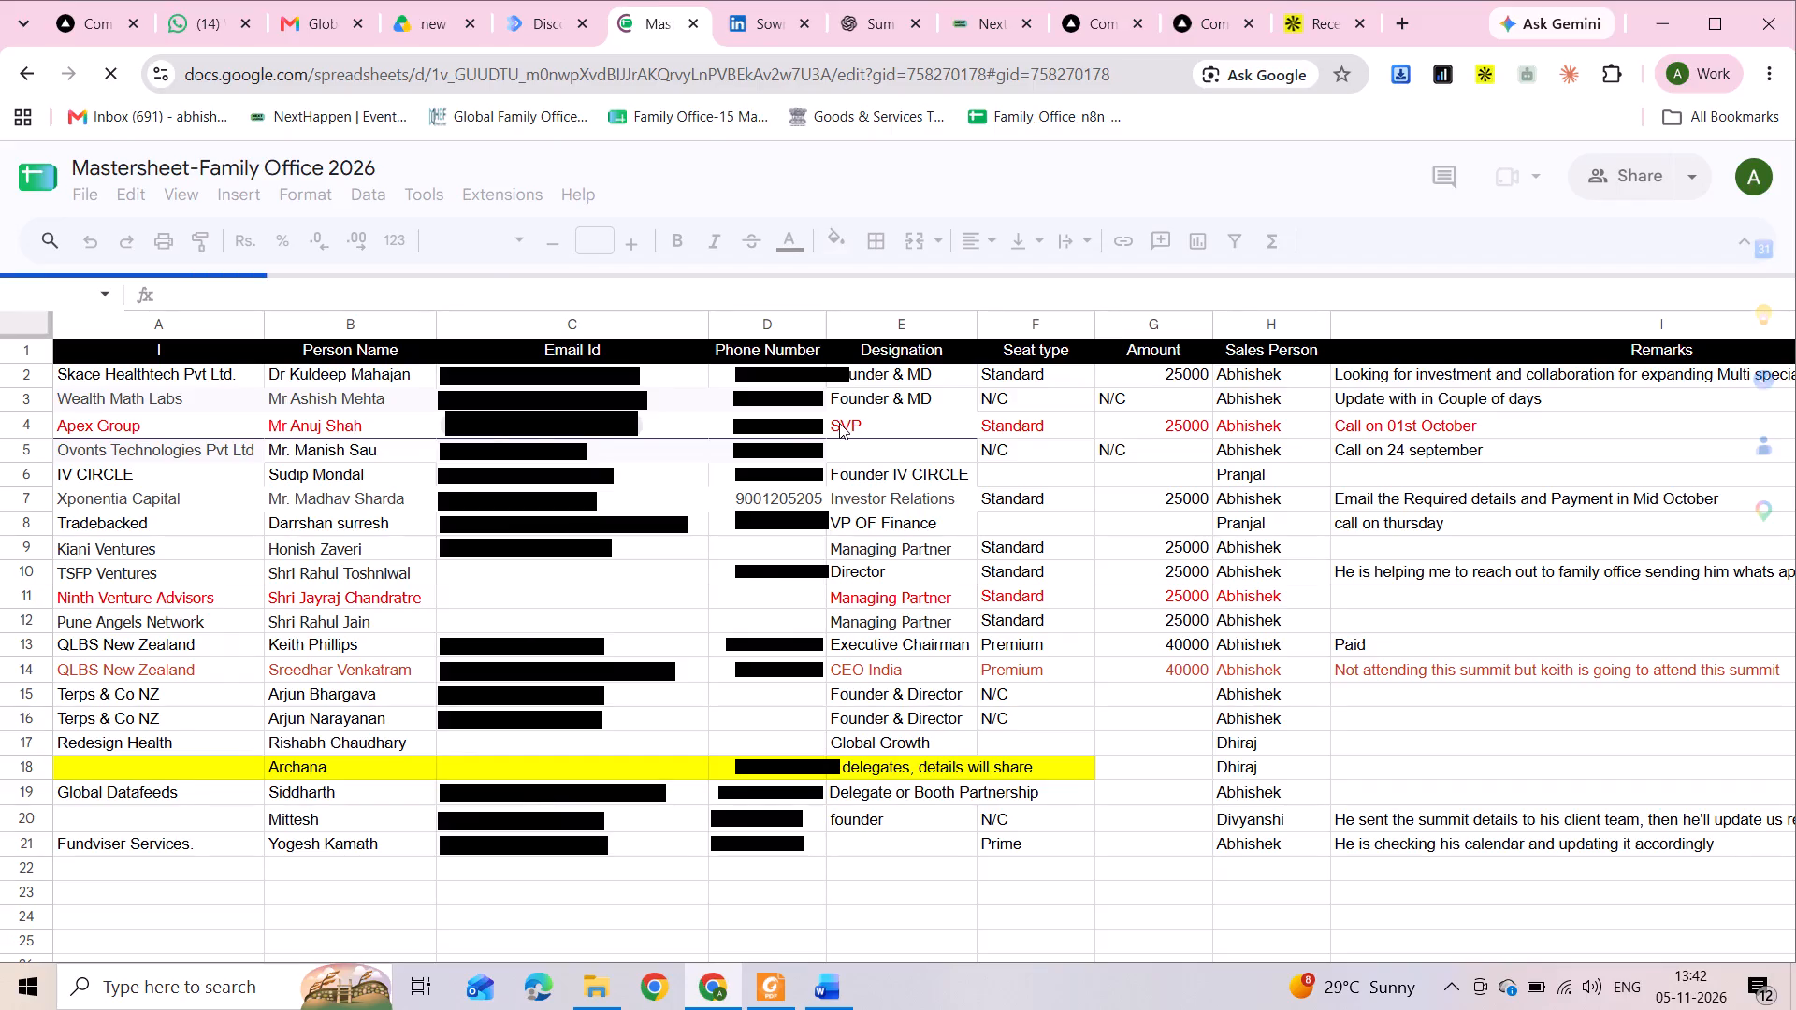
click(489, 873)
key(ctrl+v)
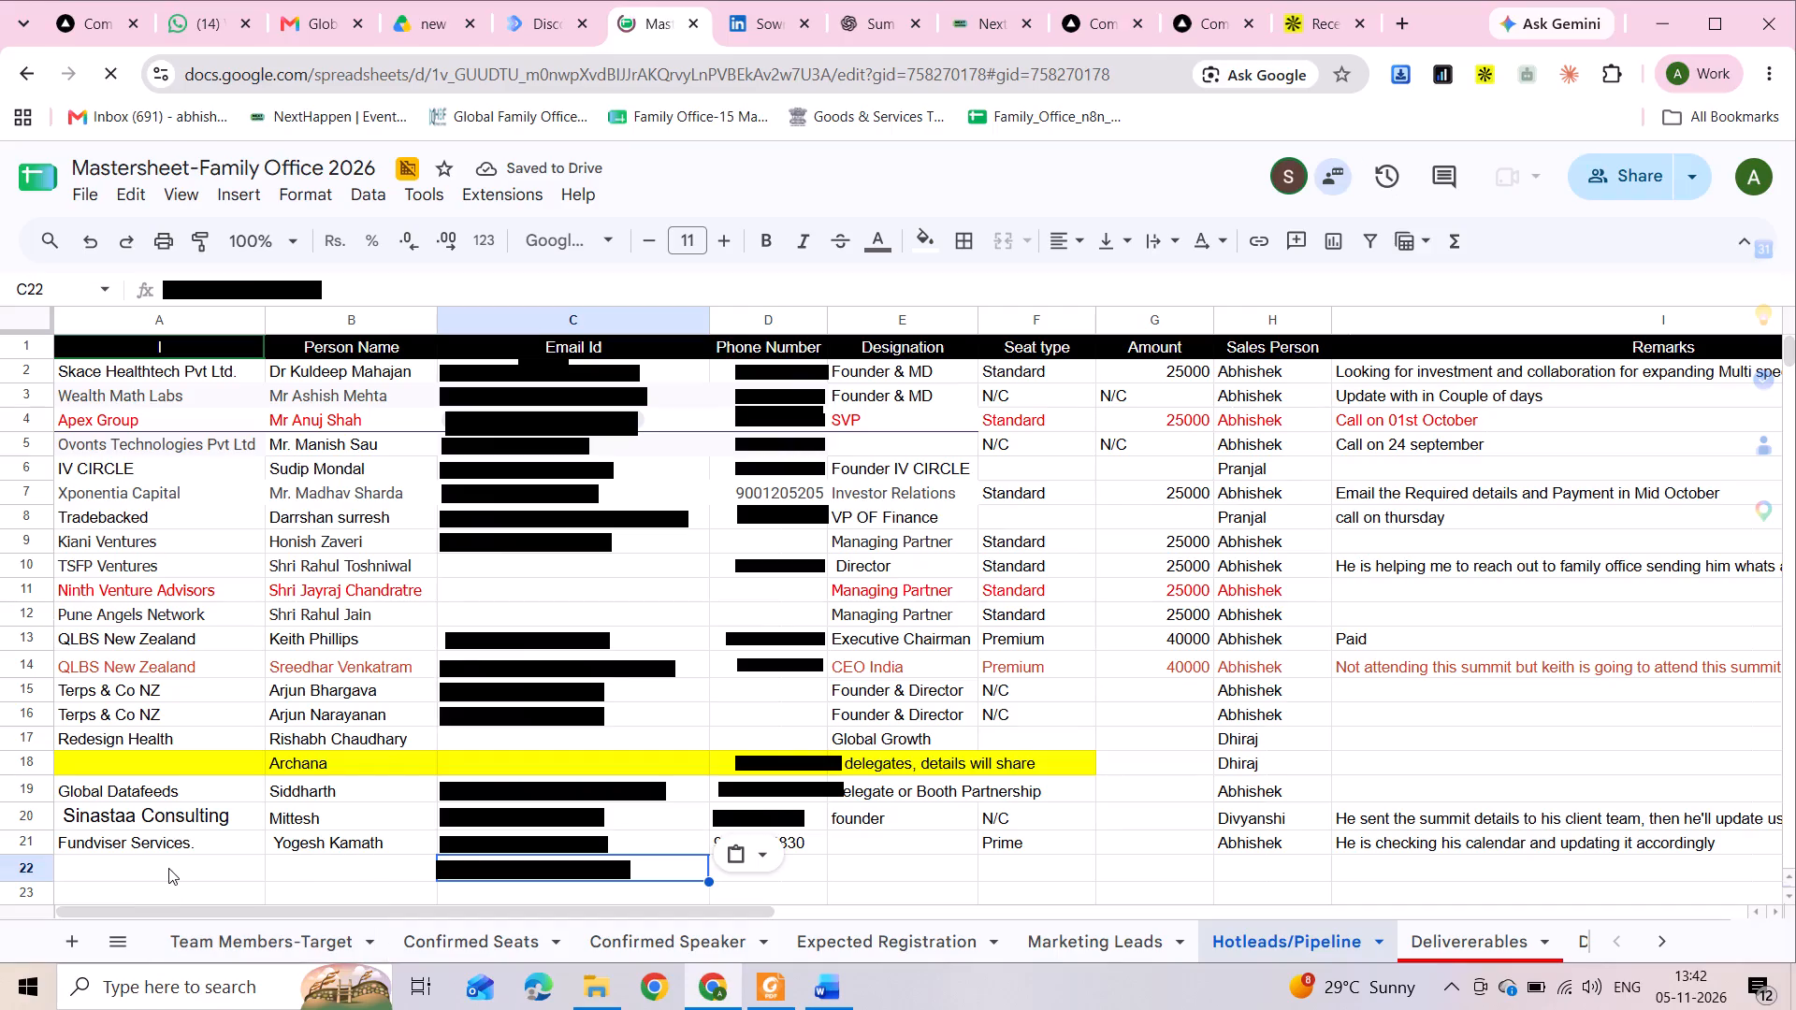
Enter the delegate's full name in the Person Name column of row 22.
click(351, 863)
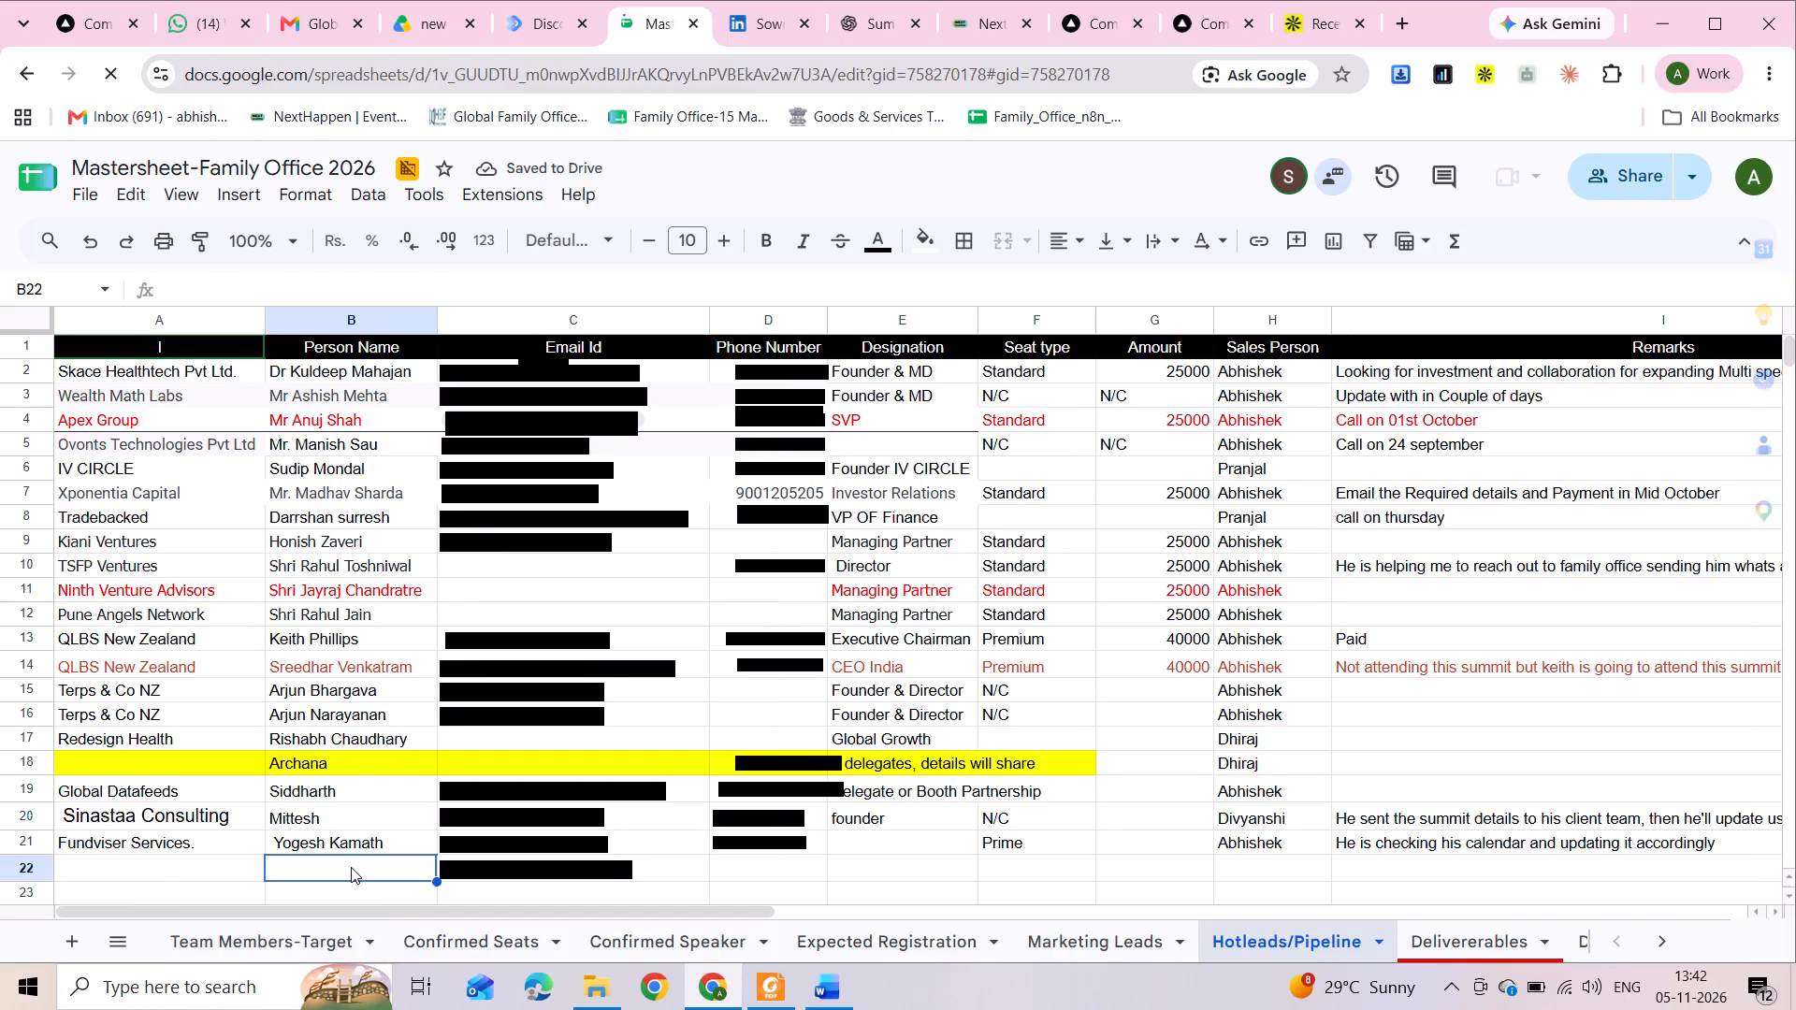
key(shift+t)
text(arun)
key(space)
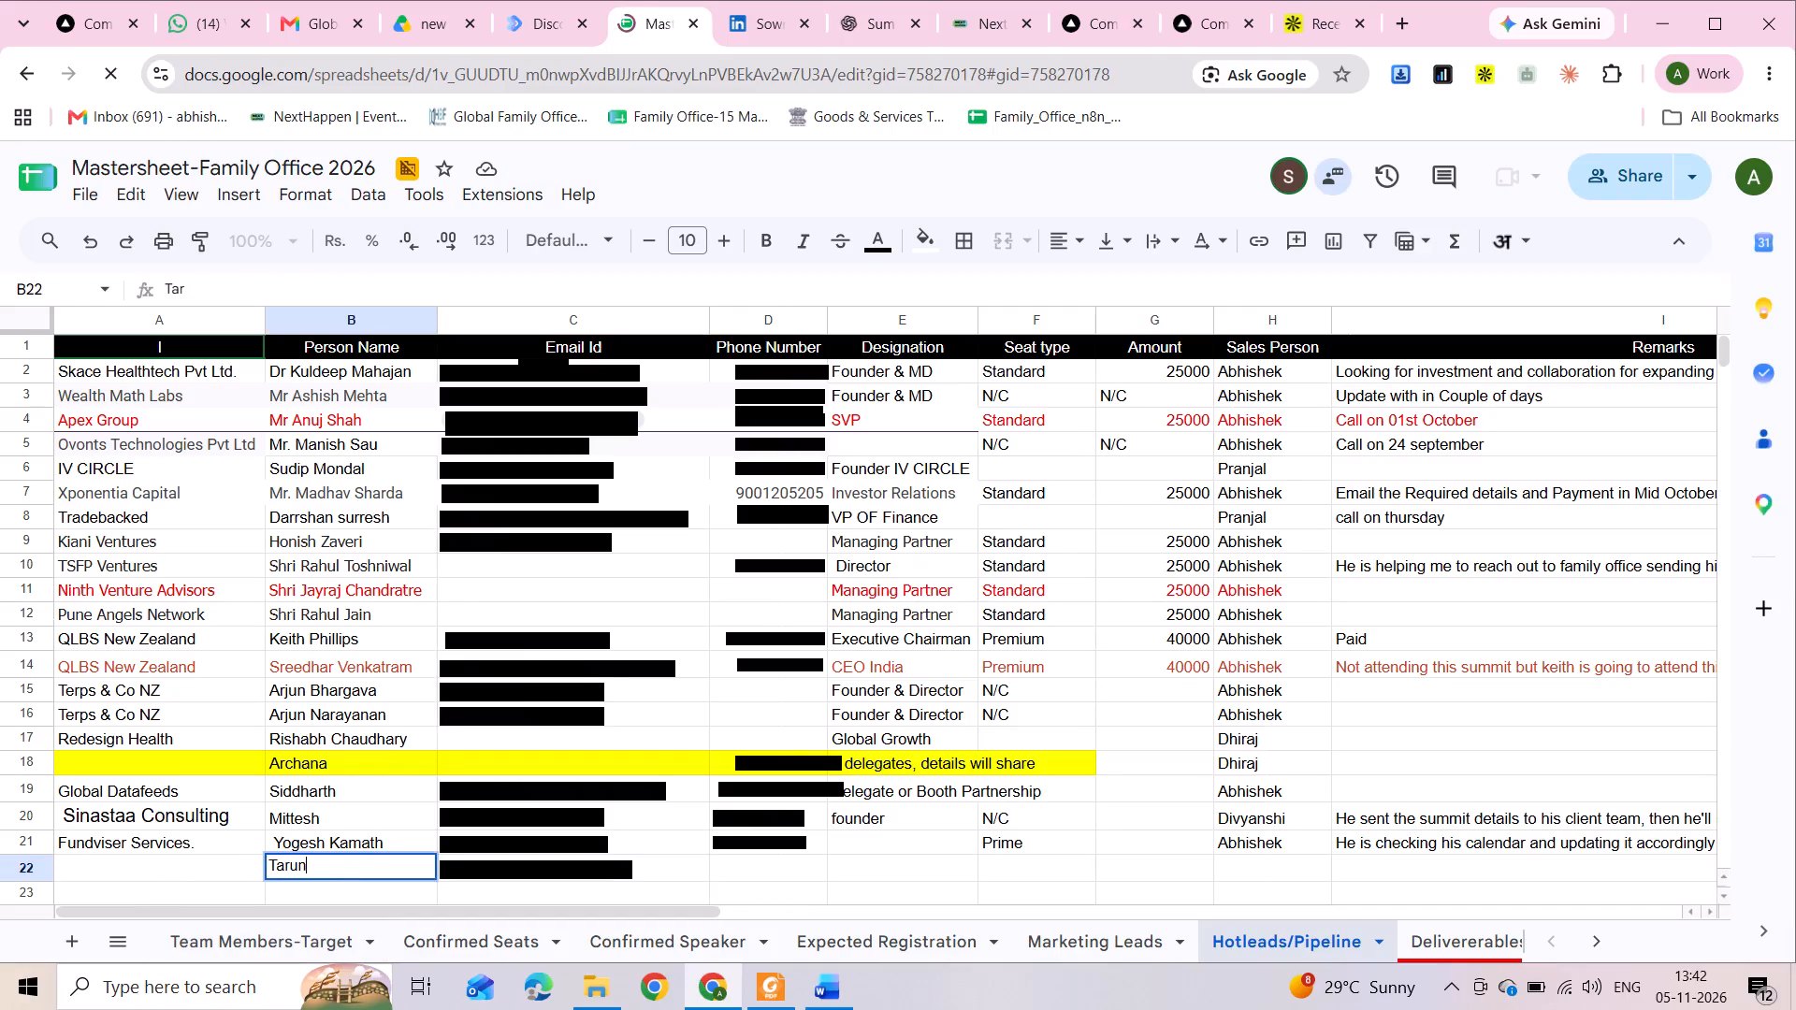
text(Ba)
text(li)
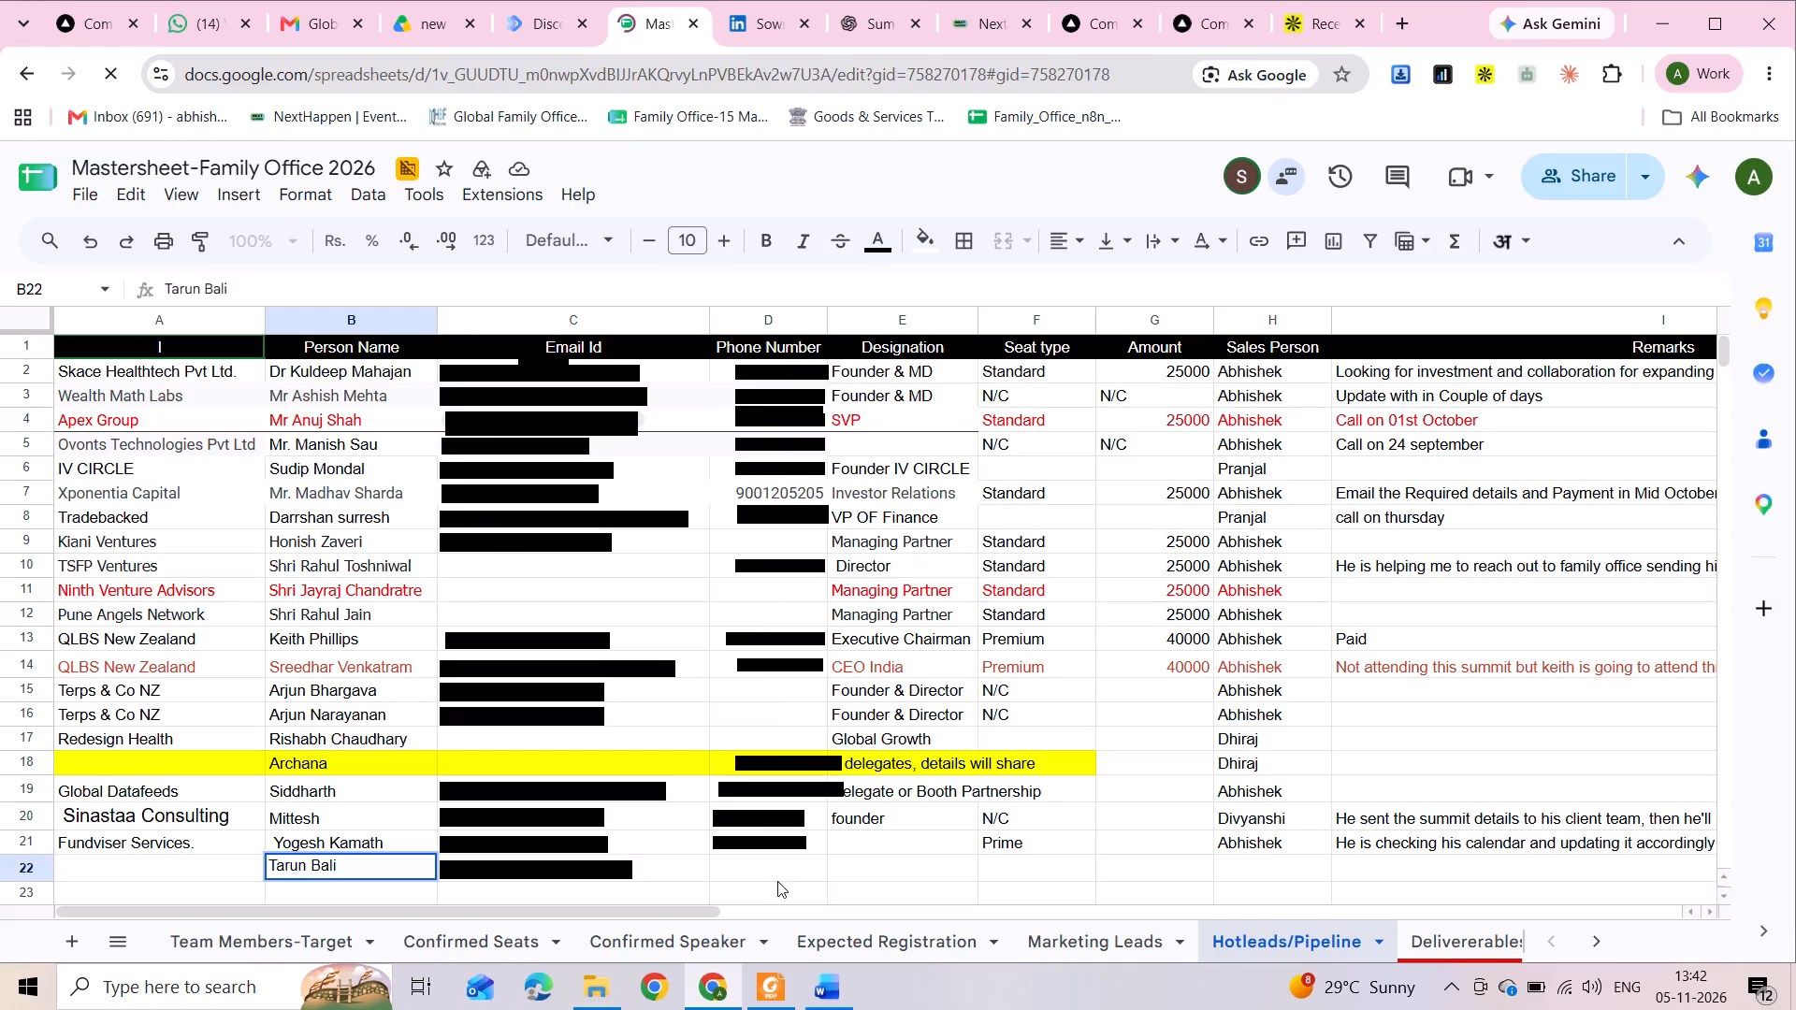
click(740, 870)
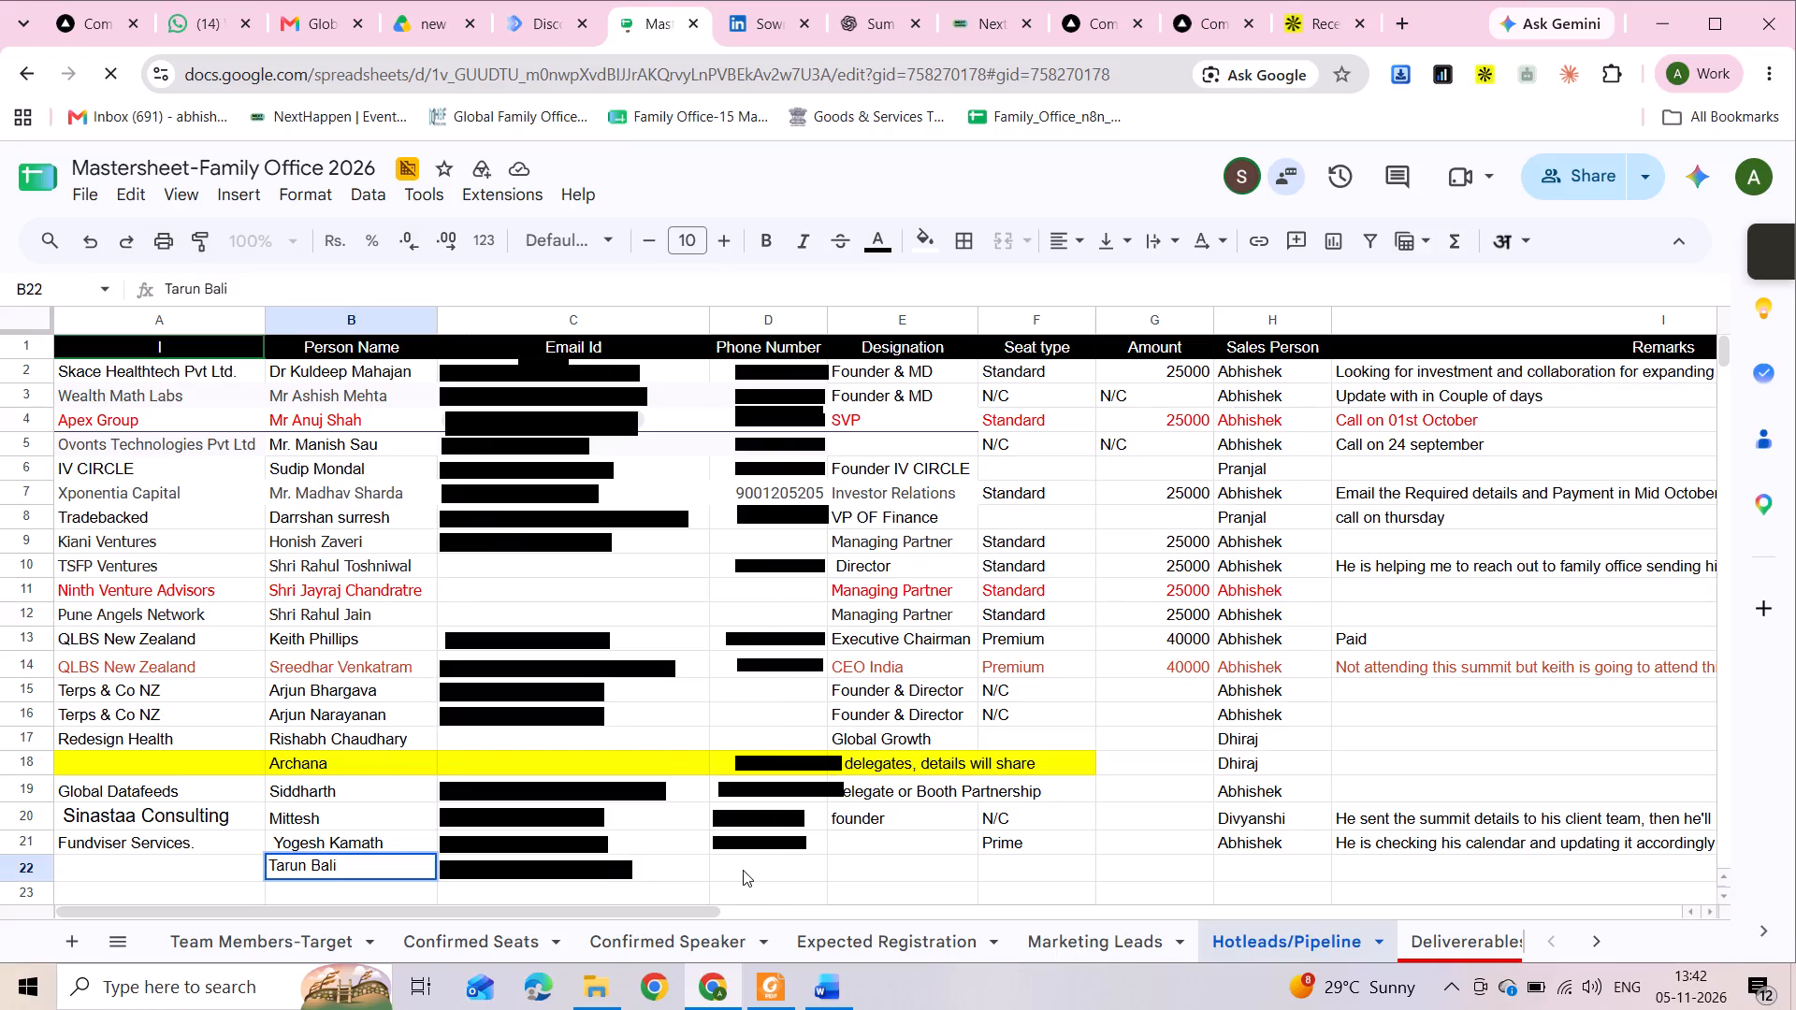
Set the delegate's seat type in row 22 to "Prime".
click(998, 859)
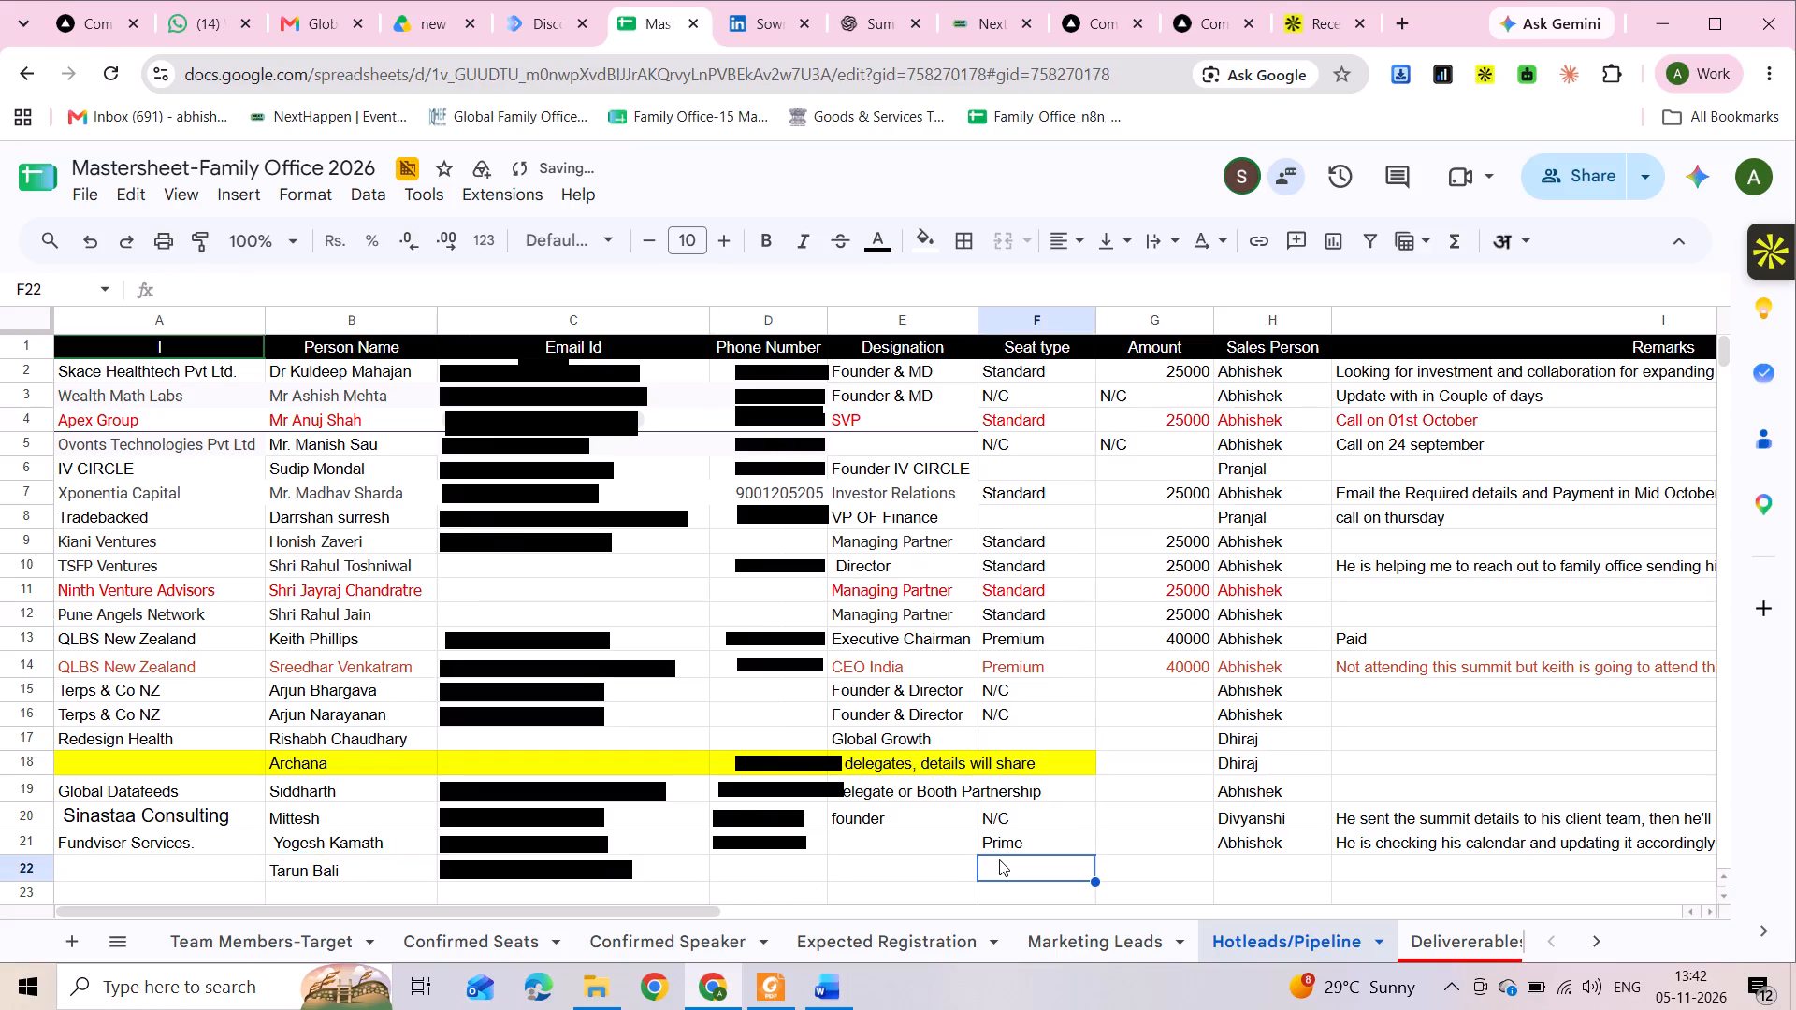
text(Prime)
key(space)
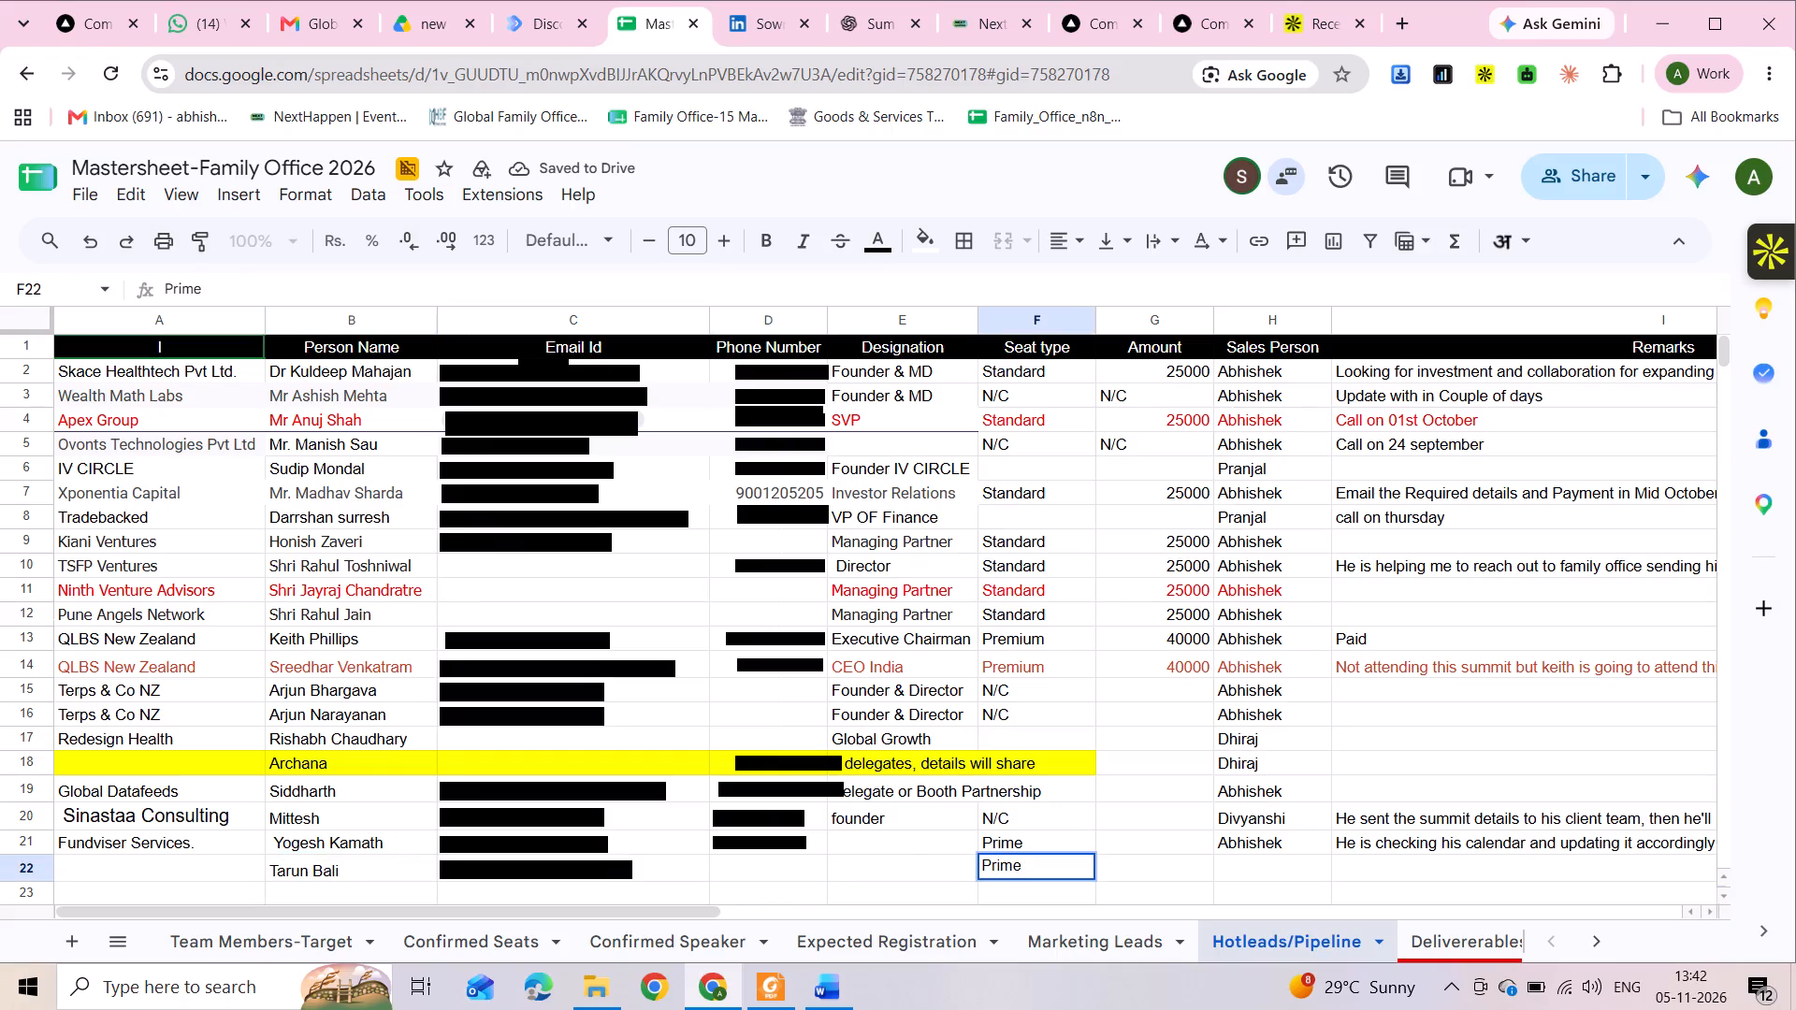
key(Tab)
Enter "Abhishek", capitalized, as the sales person for the delegate in row 22.
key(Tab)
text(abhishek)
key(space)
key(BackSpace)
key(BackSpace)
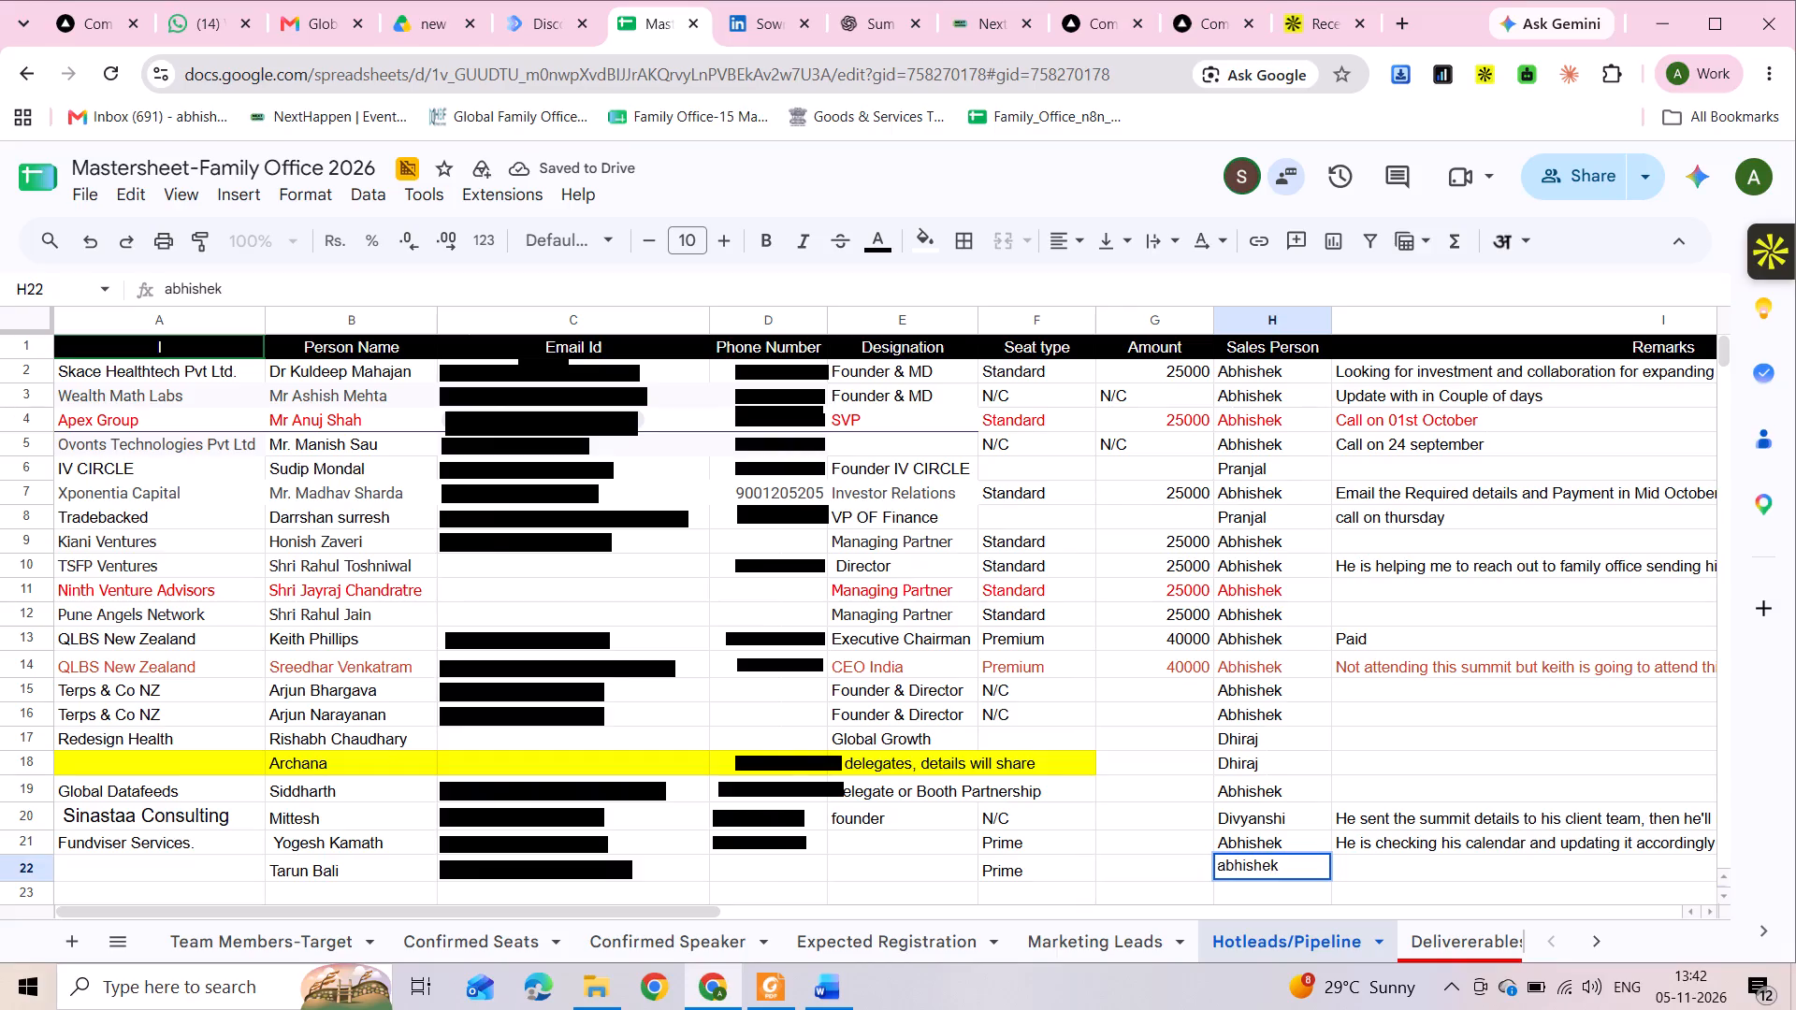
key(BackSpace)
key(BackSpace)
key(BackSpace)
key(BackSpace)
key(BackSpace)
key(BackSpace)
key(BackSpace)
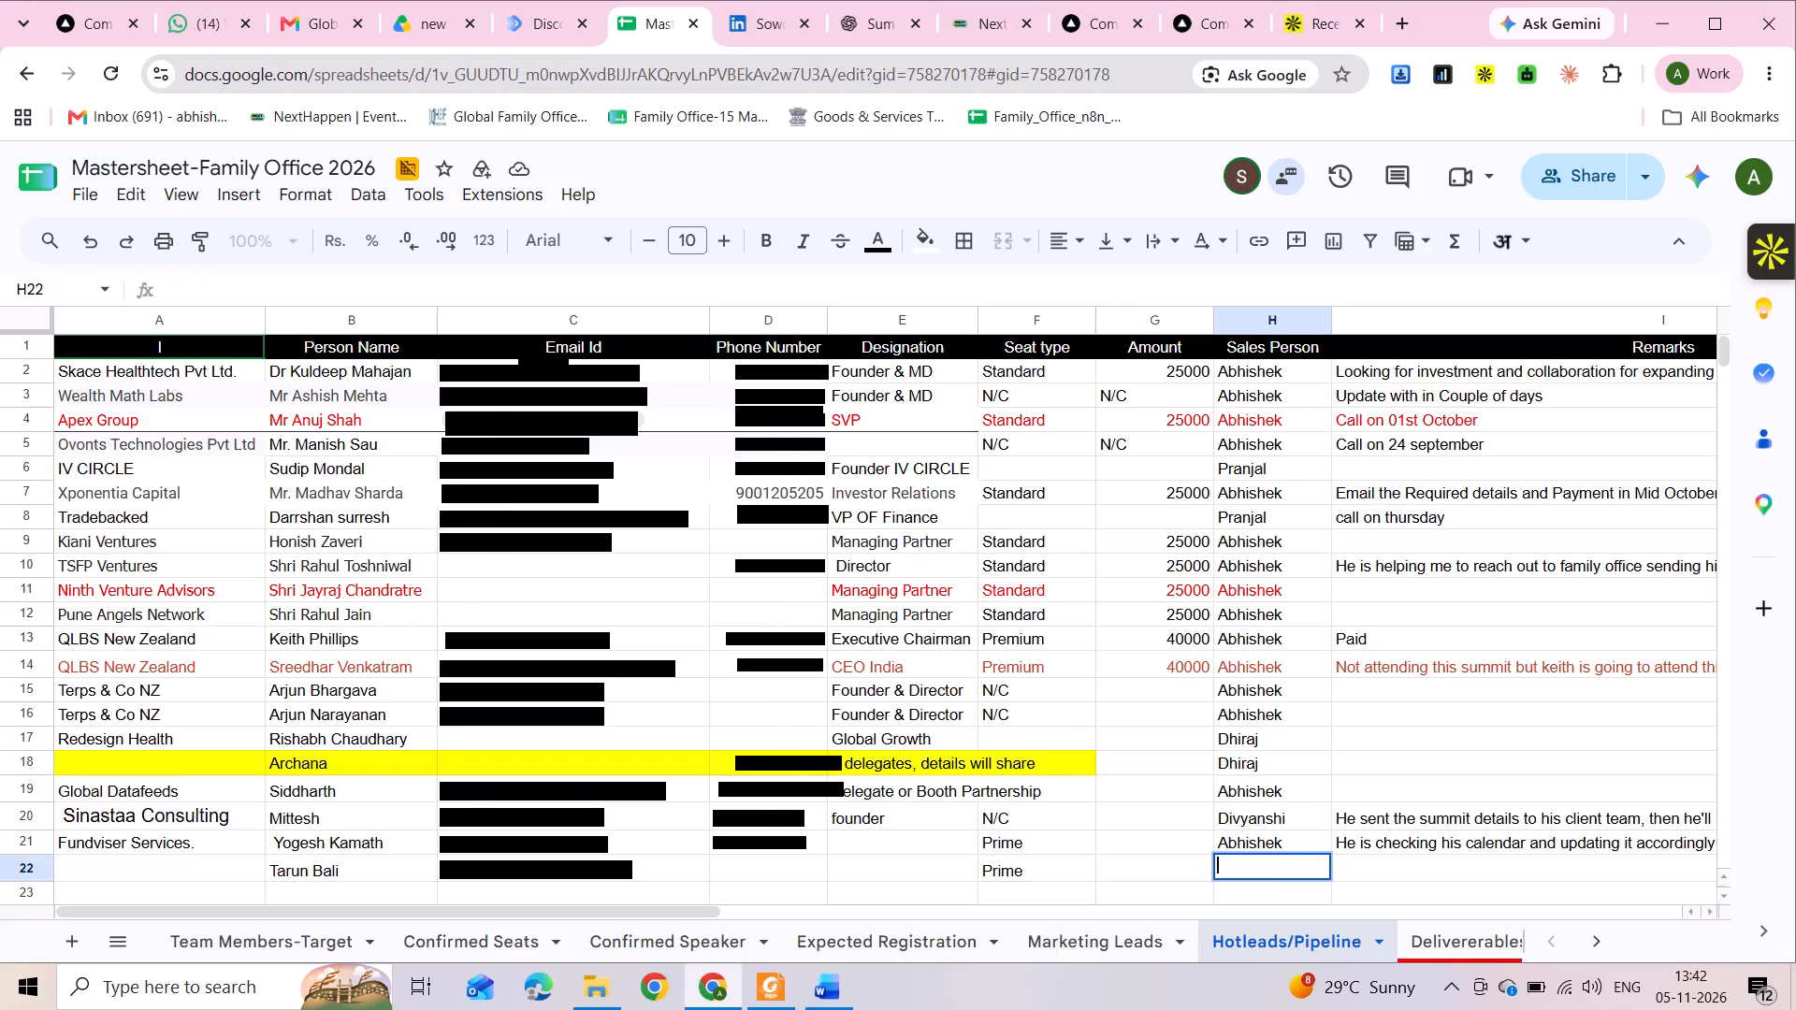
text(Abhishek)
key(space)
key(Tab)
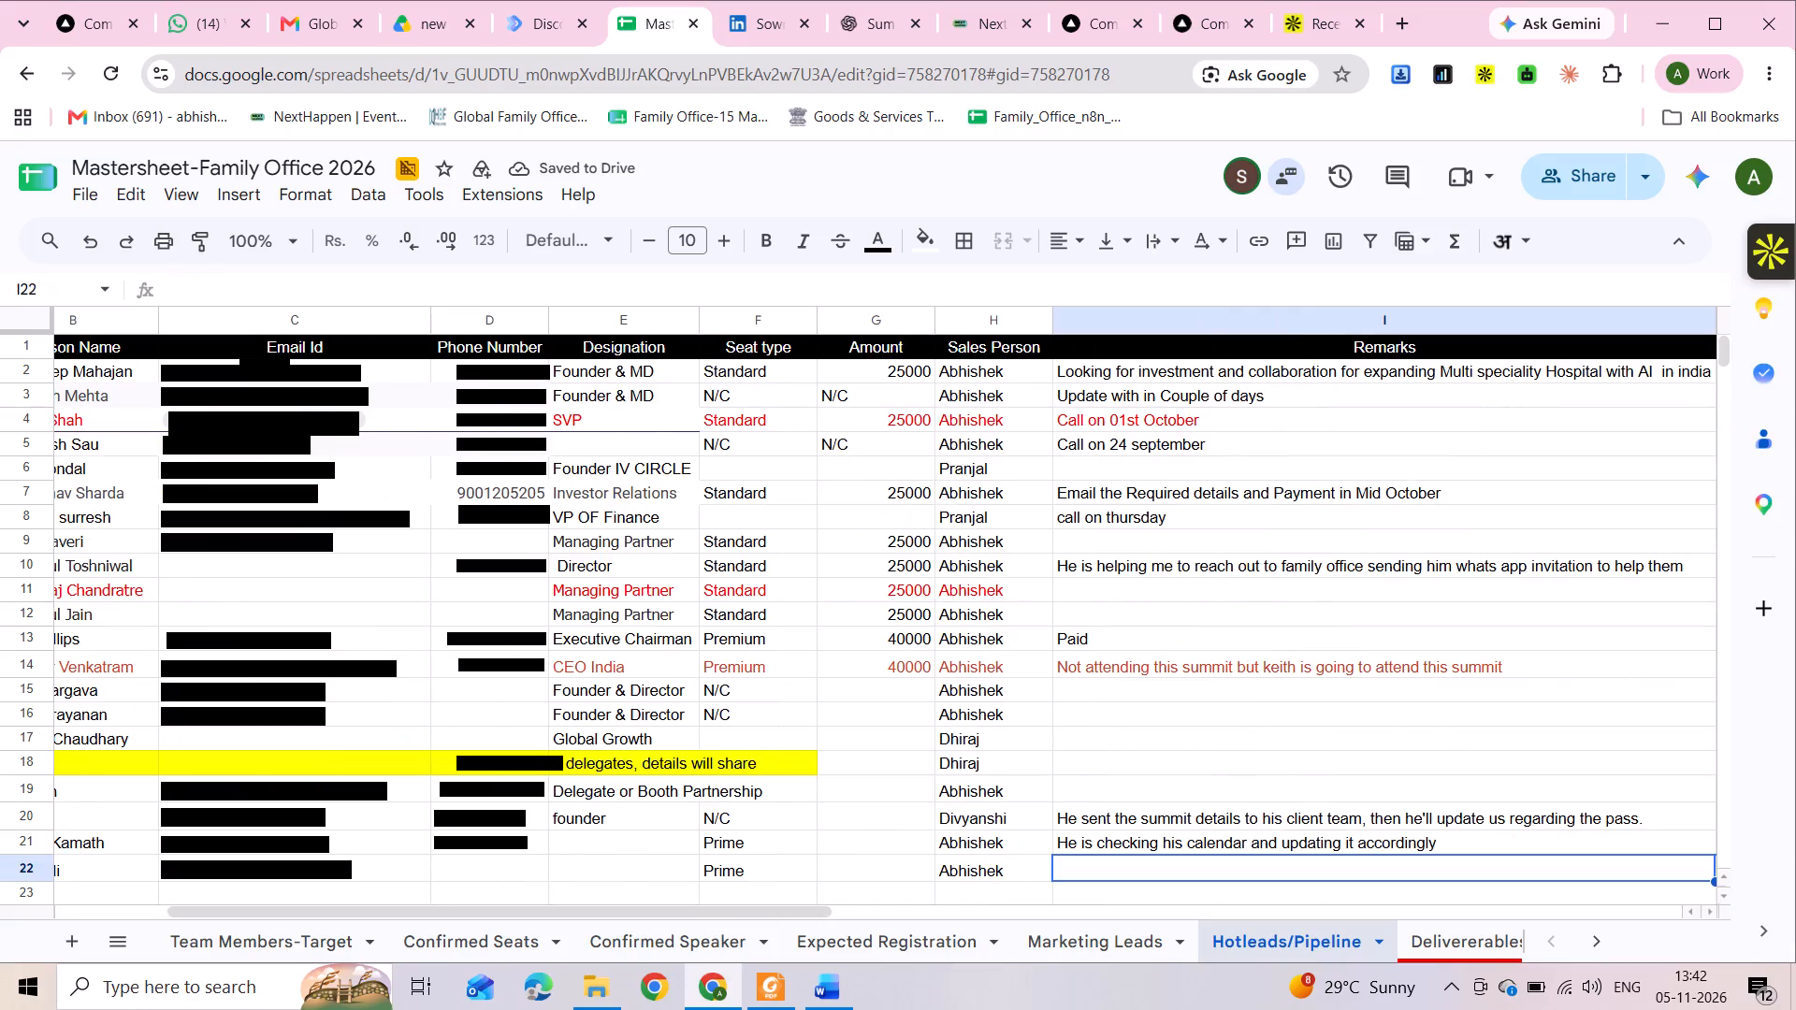
Enter the remark "25% Discount offer on all the Pass" for the delegate in row 22.
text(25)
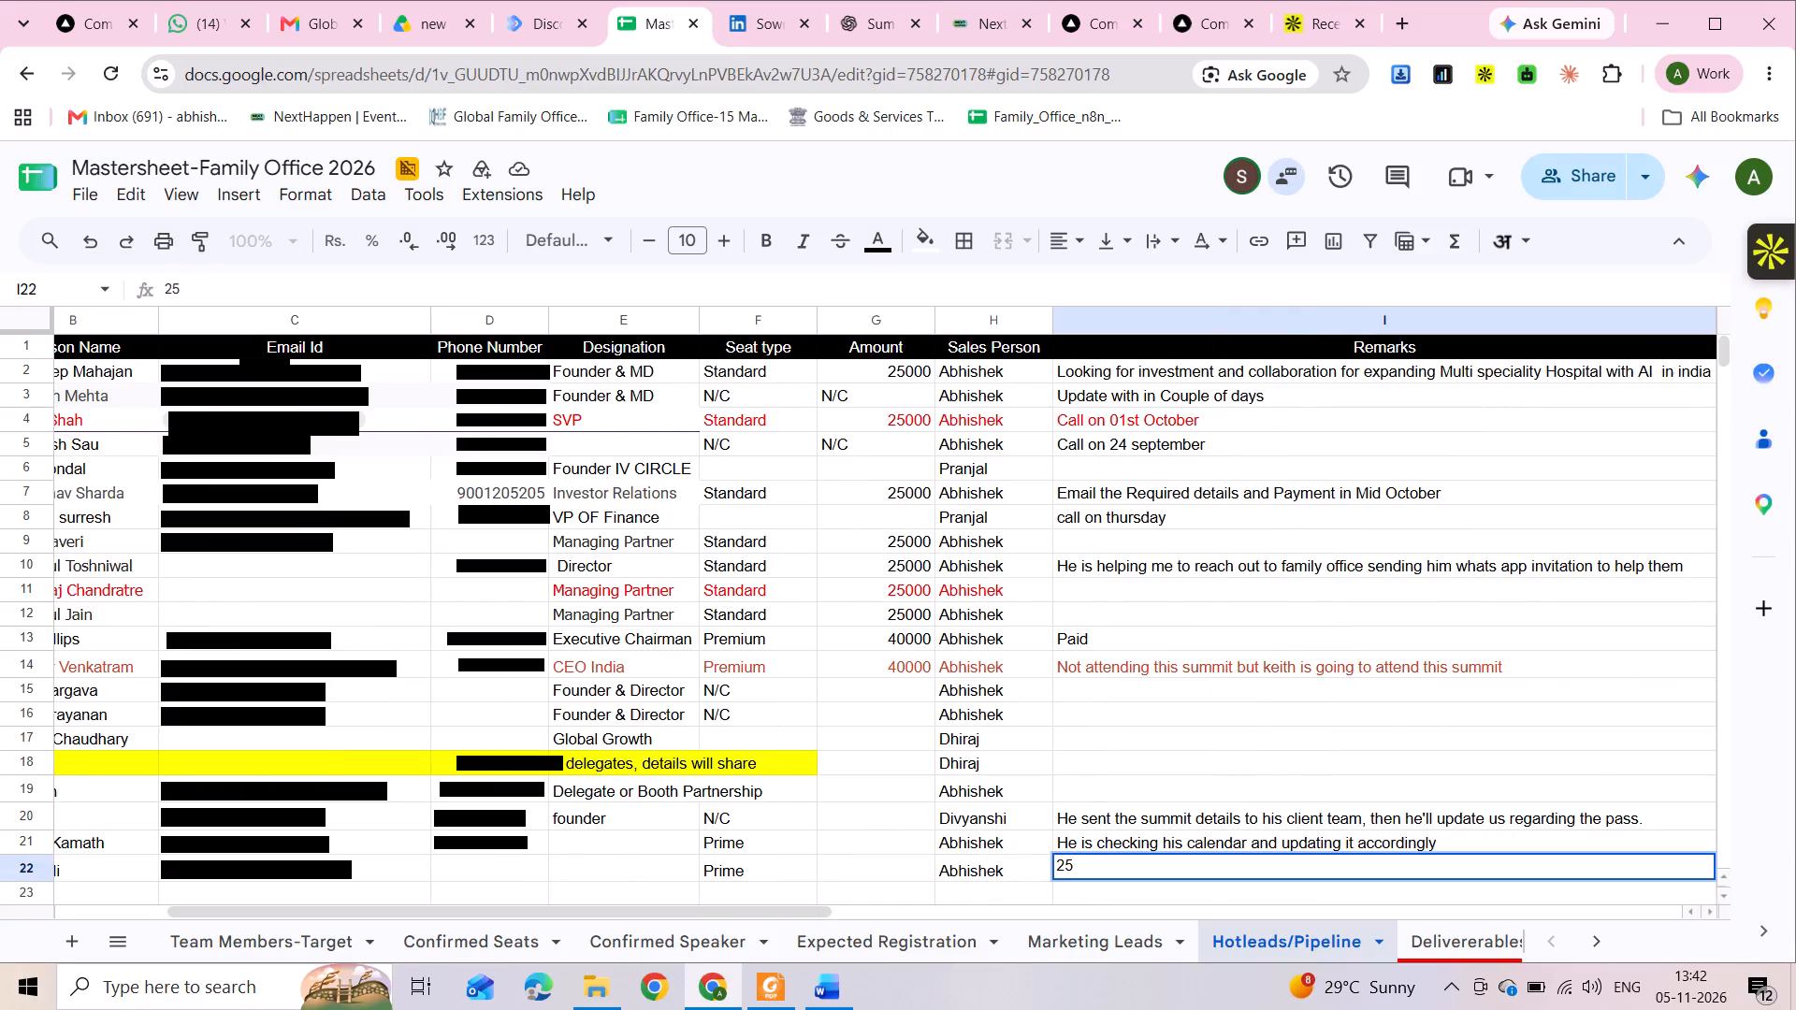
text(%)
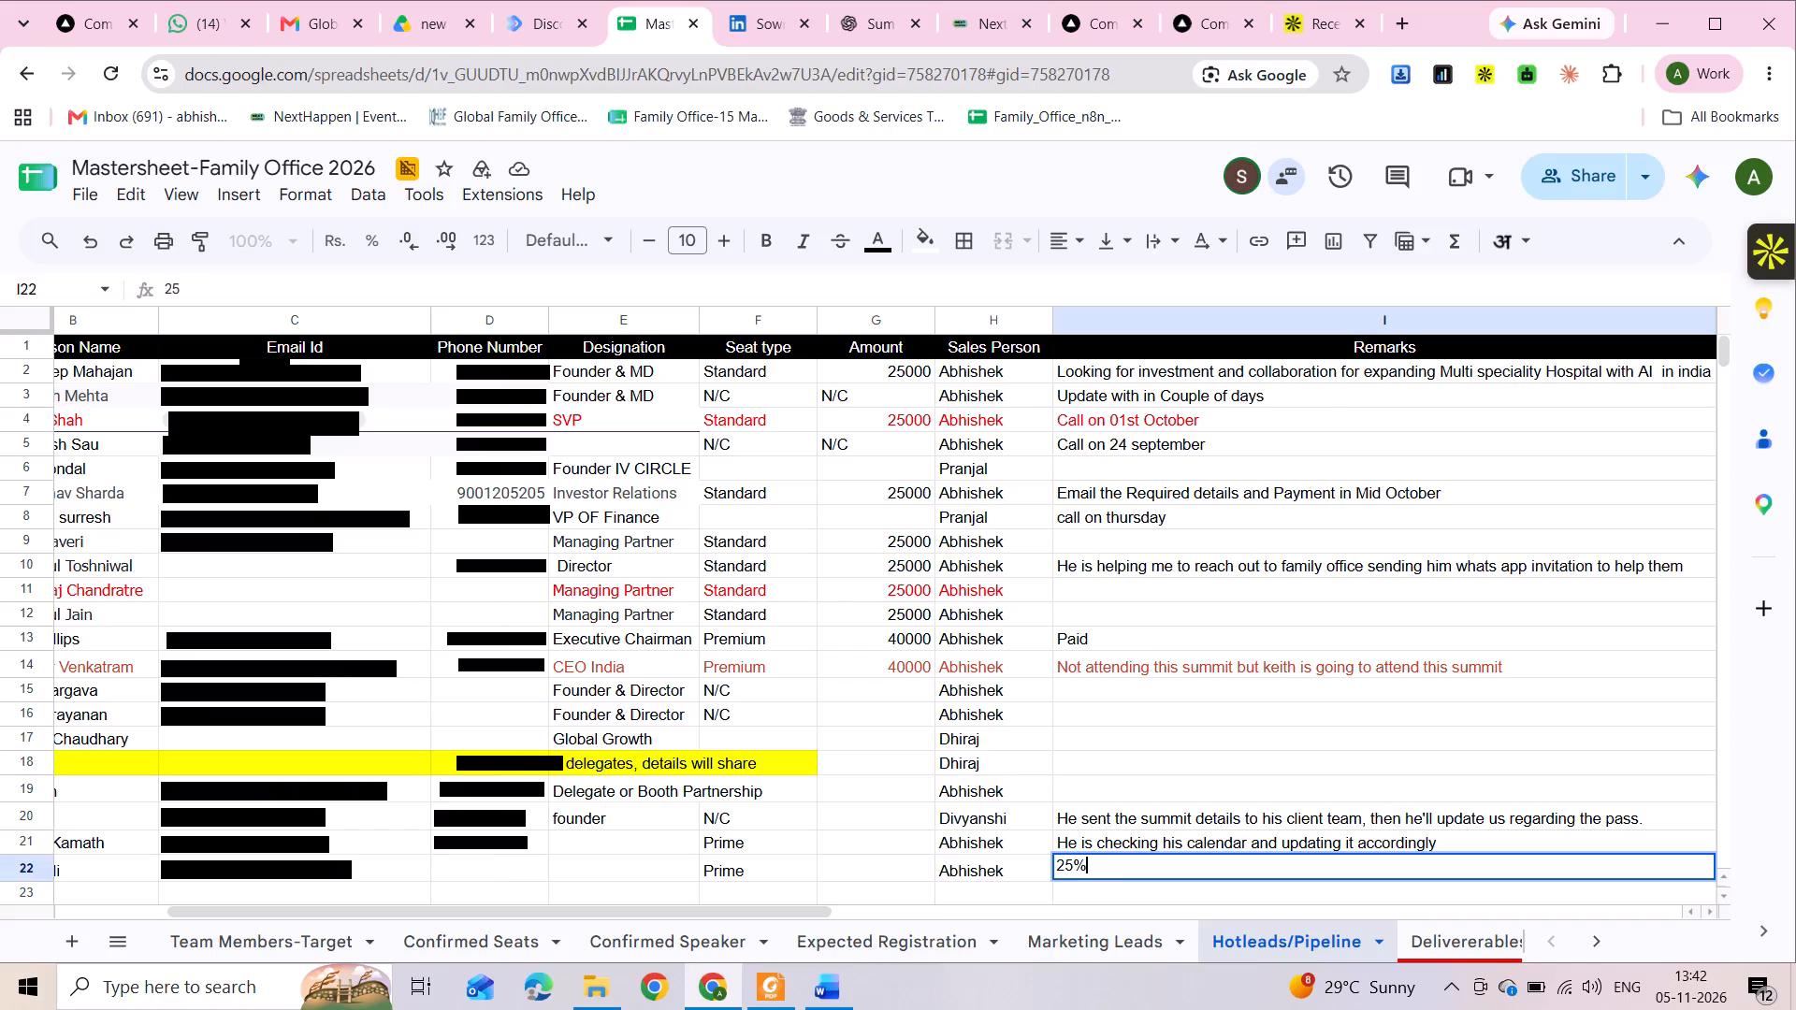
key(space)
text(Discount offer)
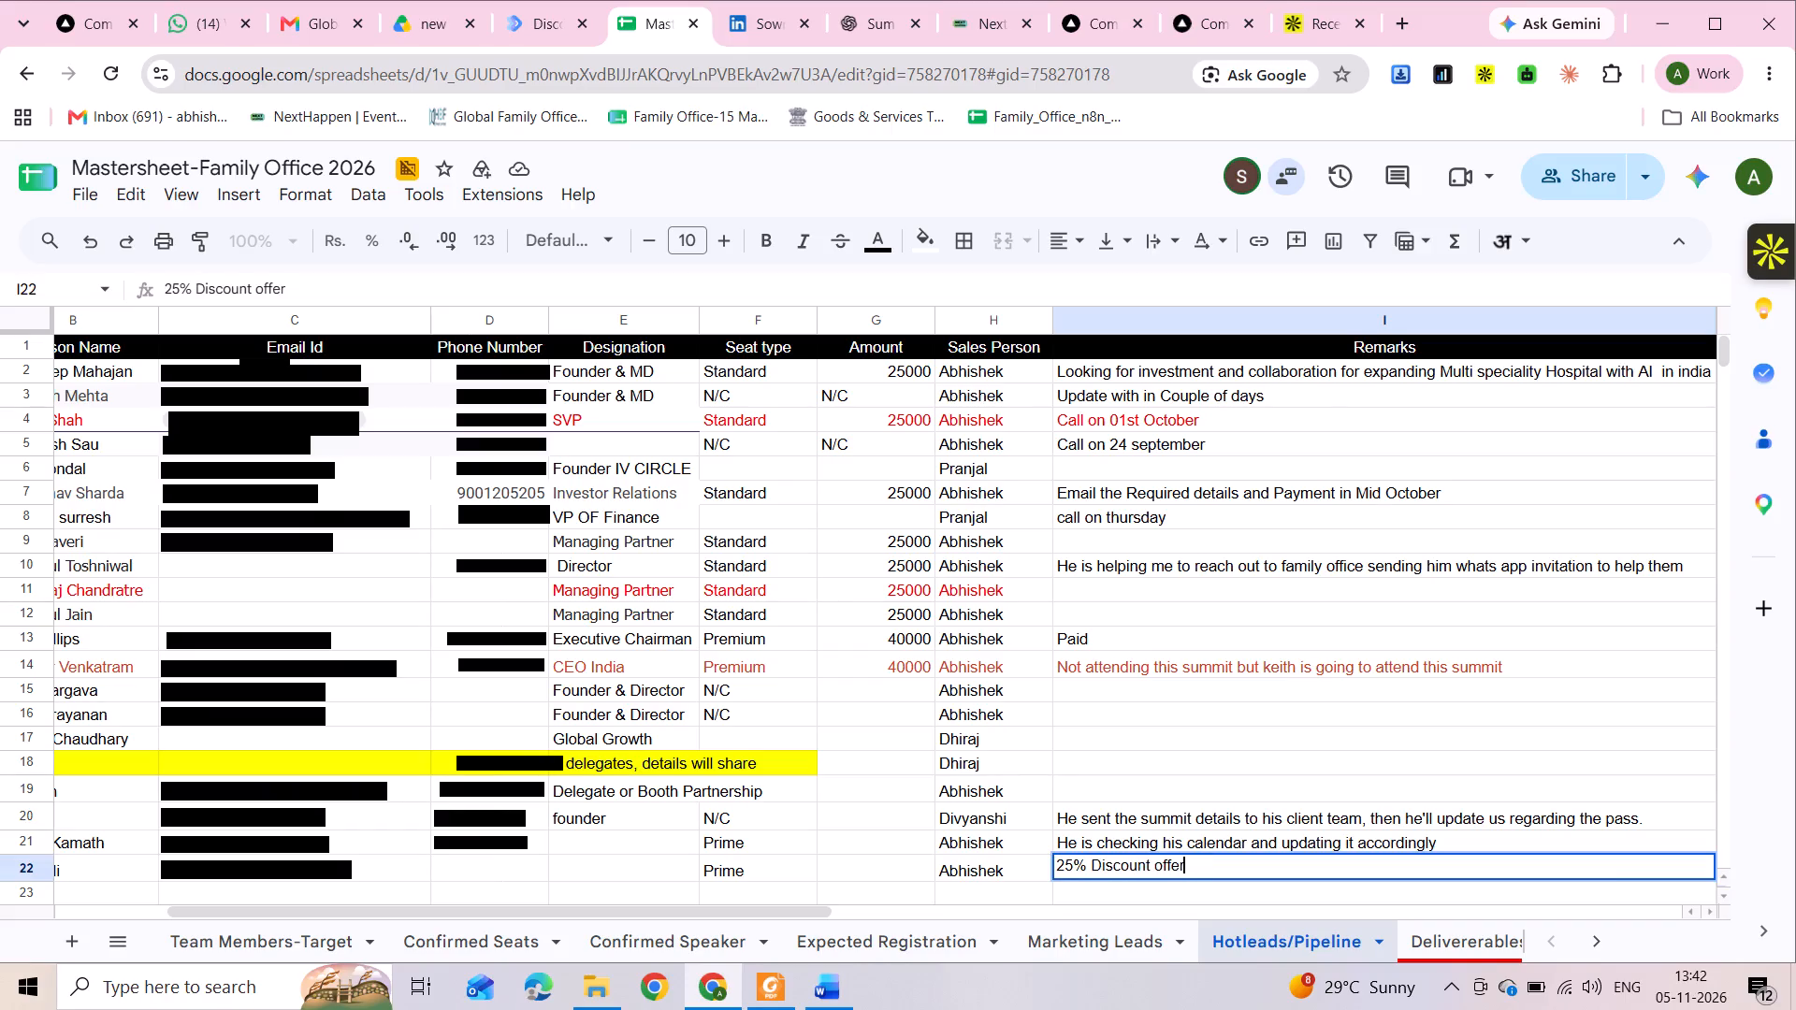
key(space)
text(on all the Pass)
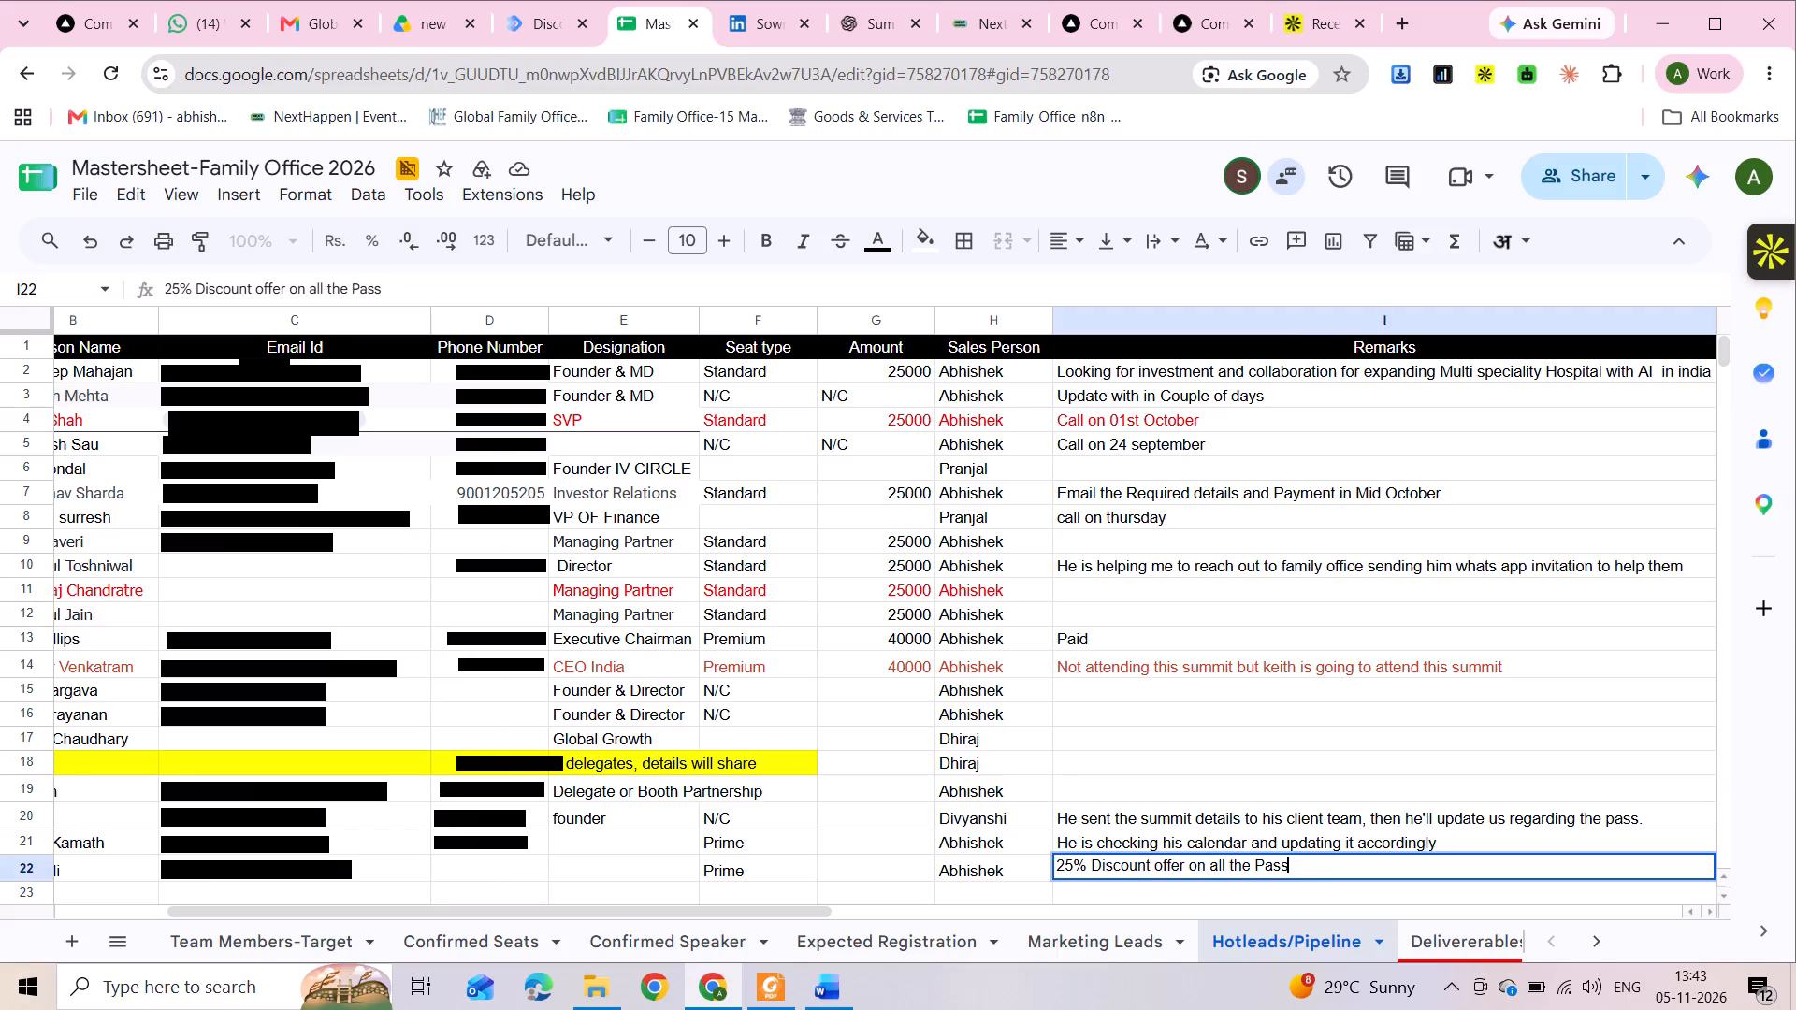
Continue the row 22 remark with "yesterday, Follow up email Dropped 05 November".
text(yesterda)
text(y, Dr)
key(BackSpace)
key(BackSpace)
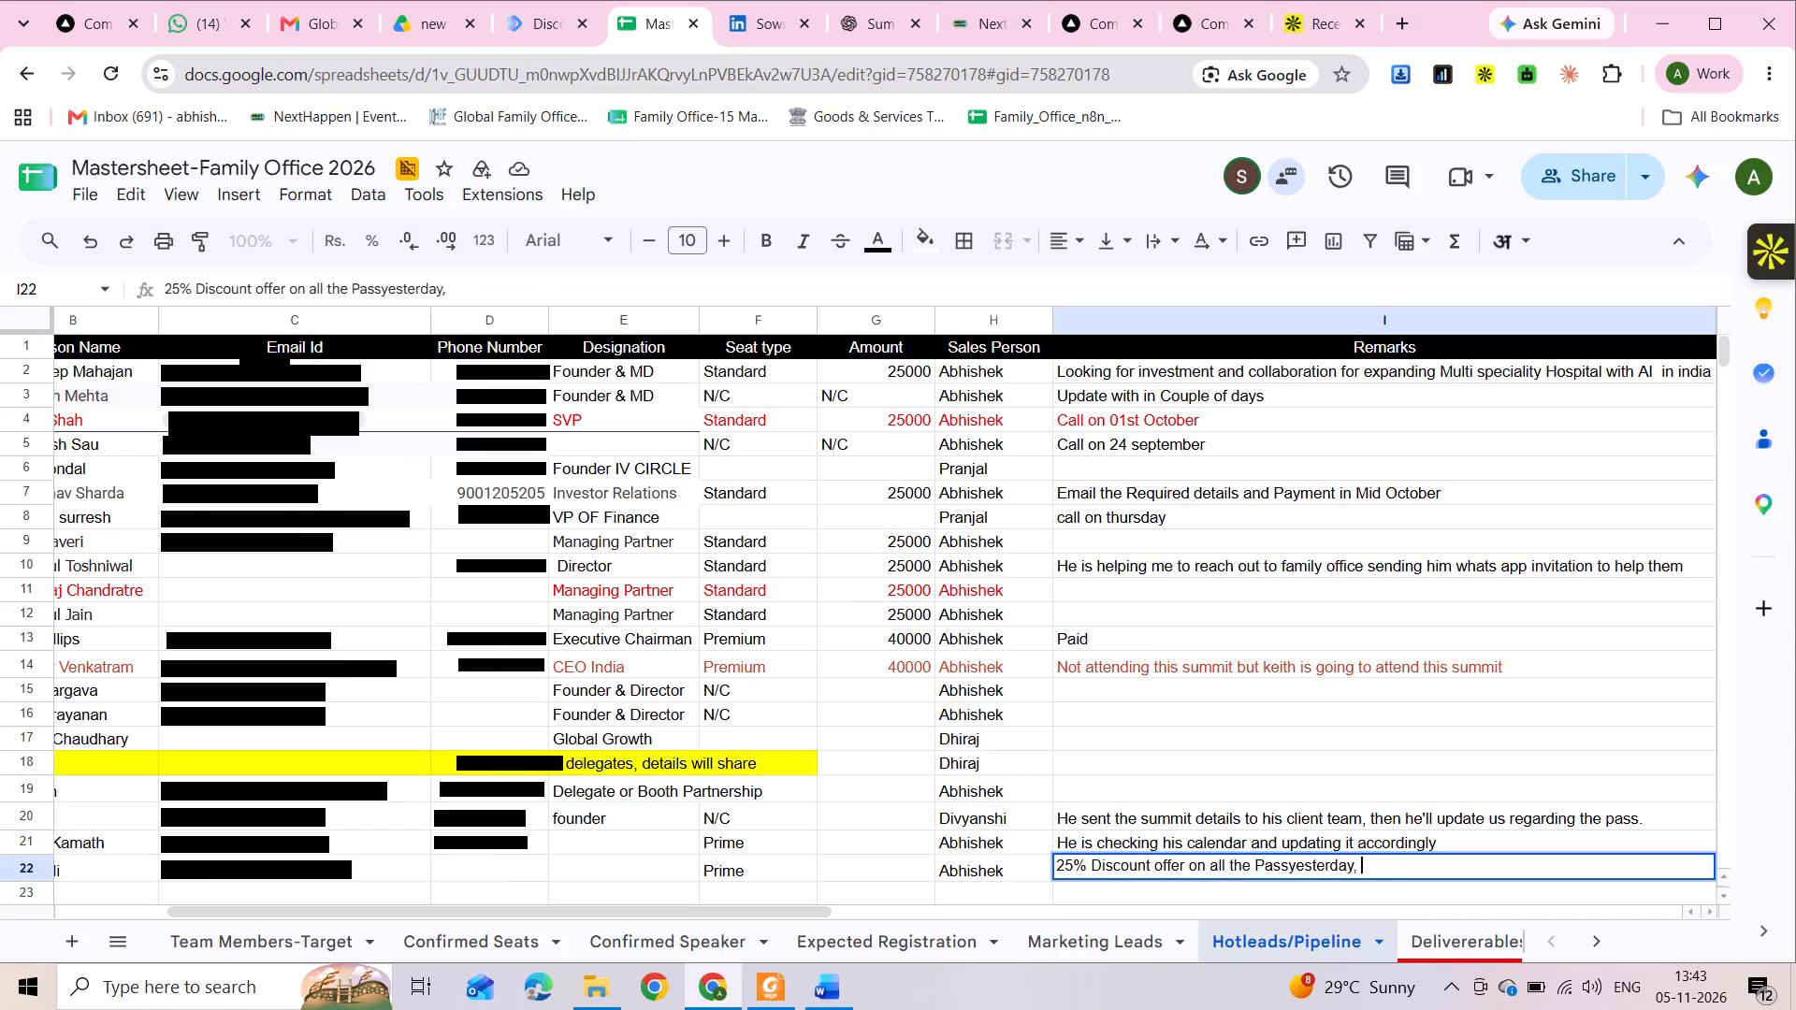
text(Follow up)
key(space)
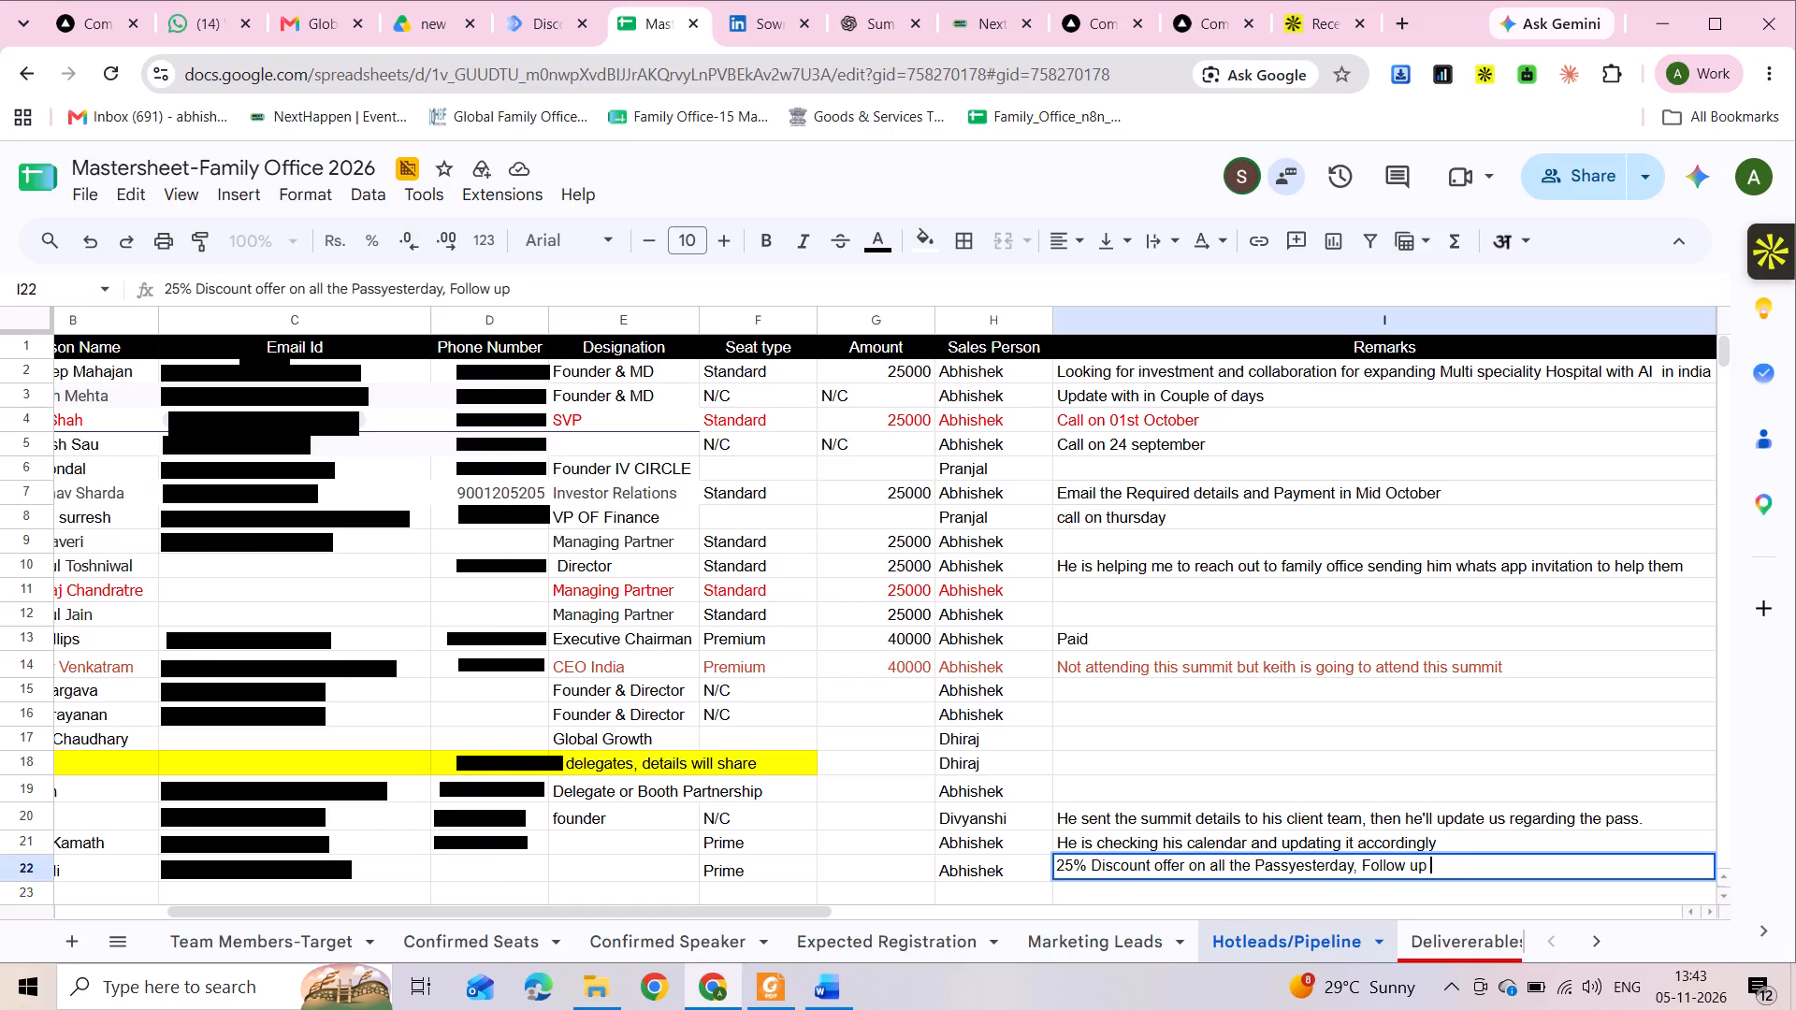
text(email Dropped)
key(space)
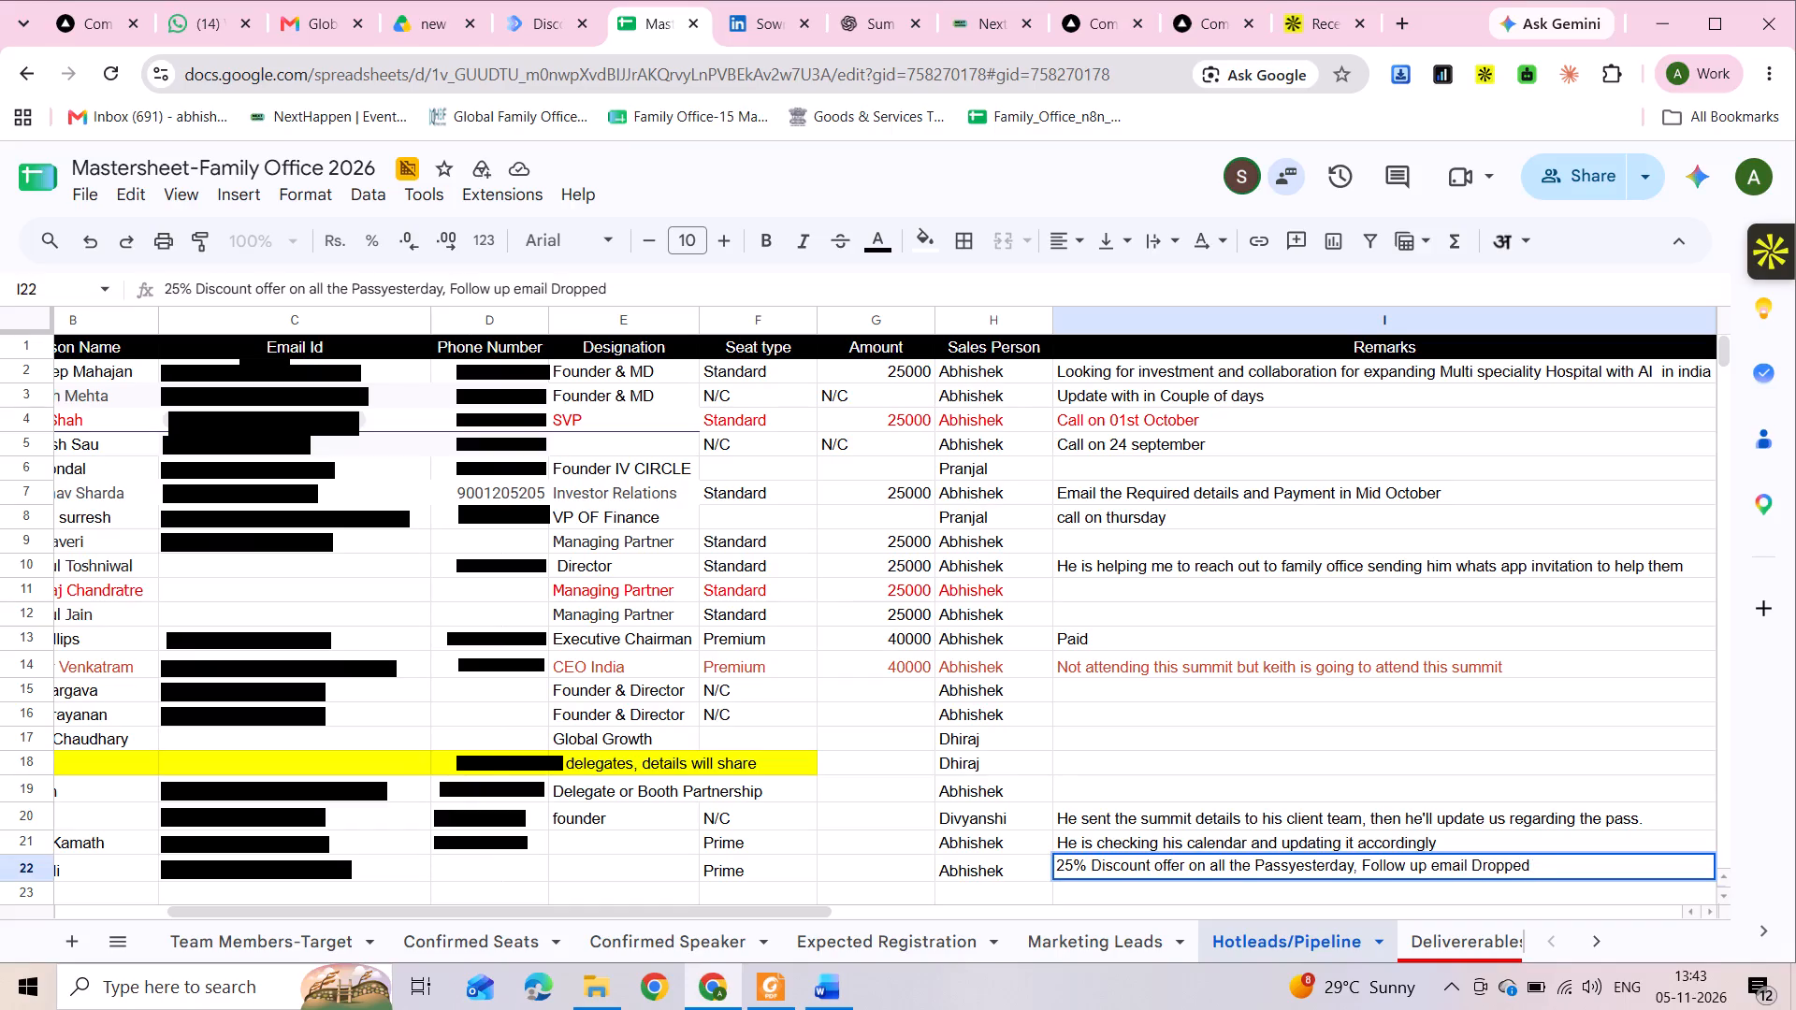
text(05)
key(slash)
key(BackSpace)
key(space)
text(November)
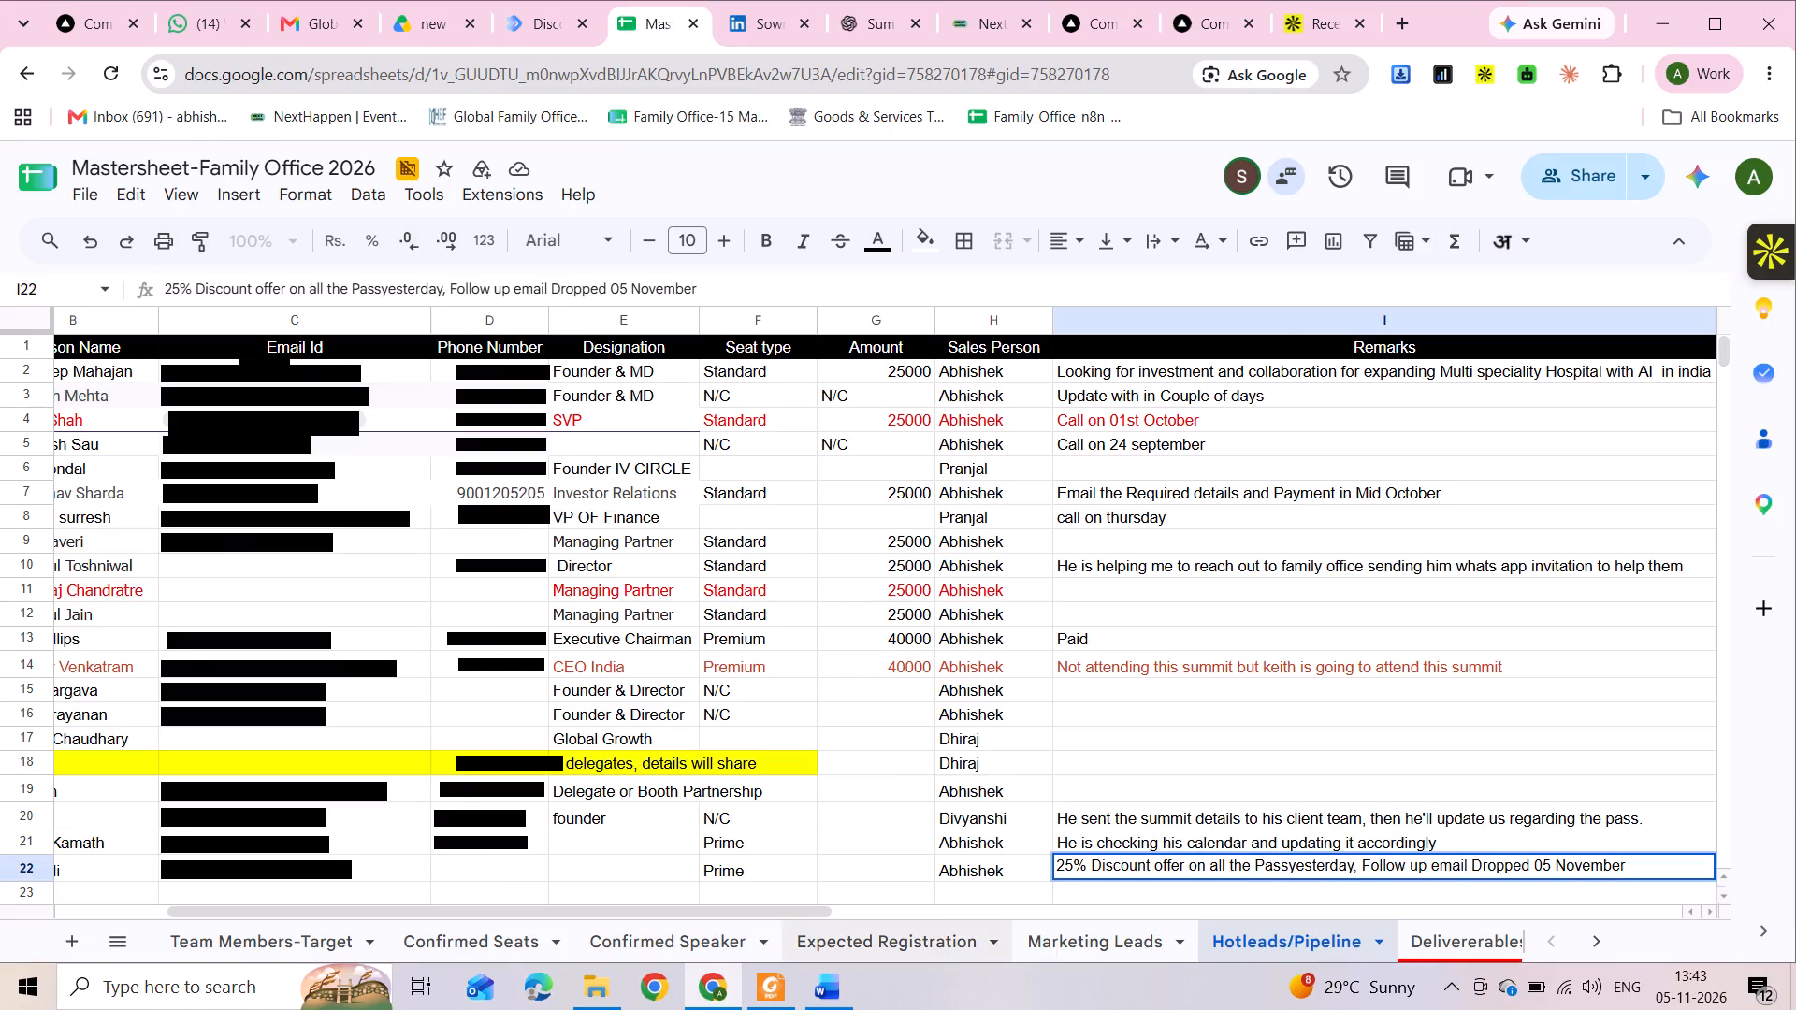
In the row 22 remark, separate "Pass" from "yesterday" with a space and replace the comma after "yesterday" with " for 3 Delegate.".
click(1286, 869)
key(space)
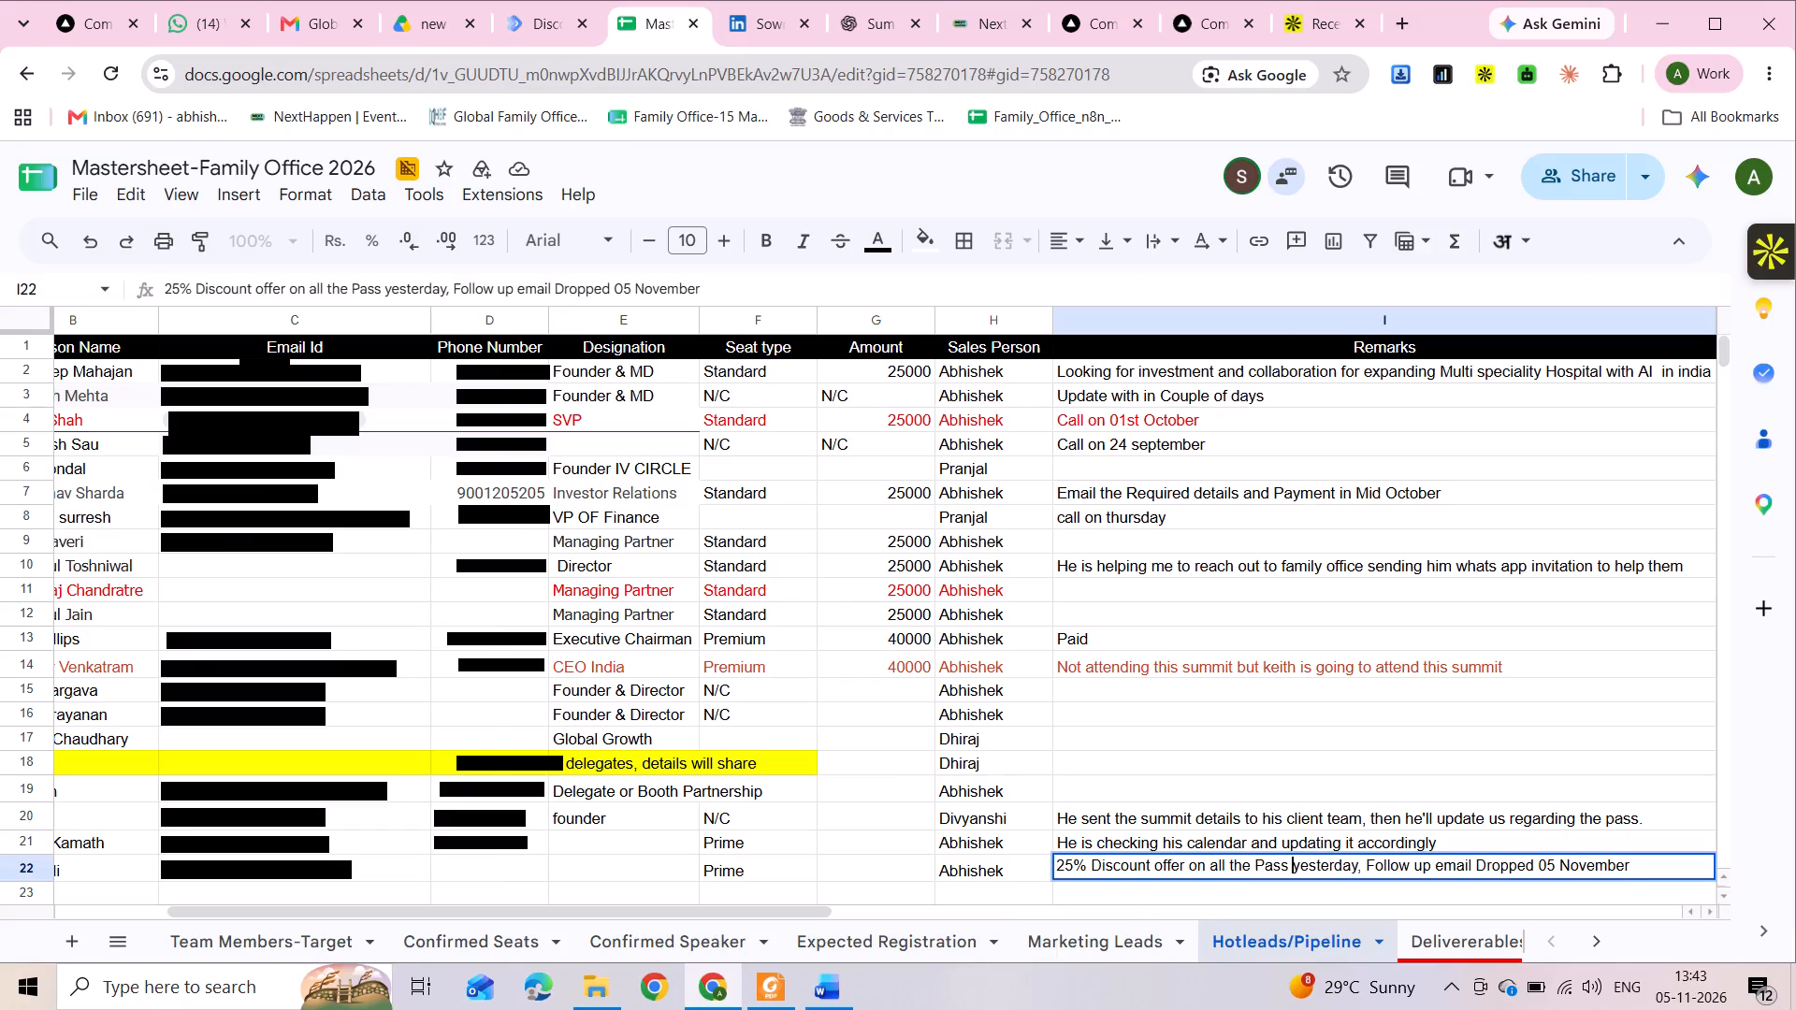
click(1357, 870)
key(Right)
key(BackSpace)
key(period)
key(BackSpace)
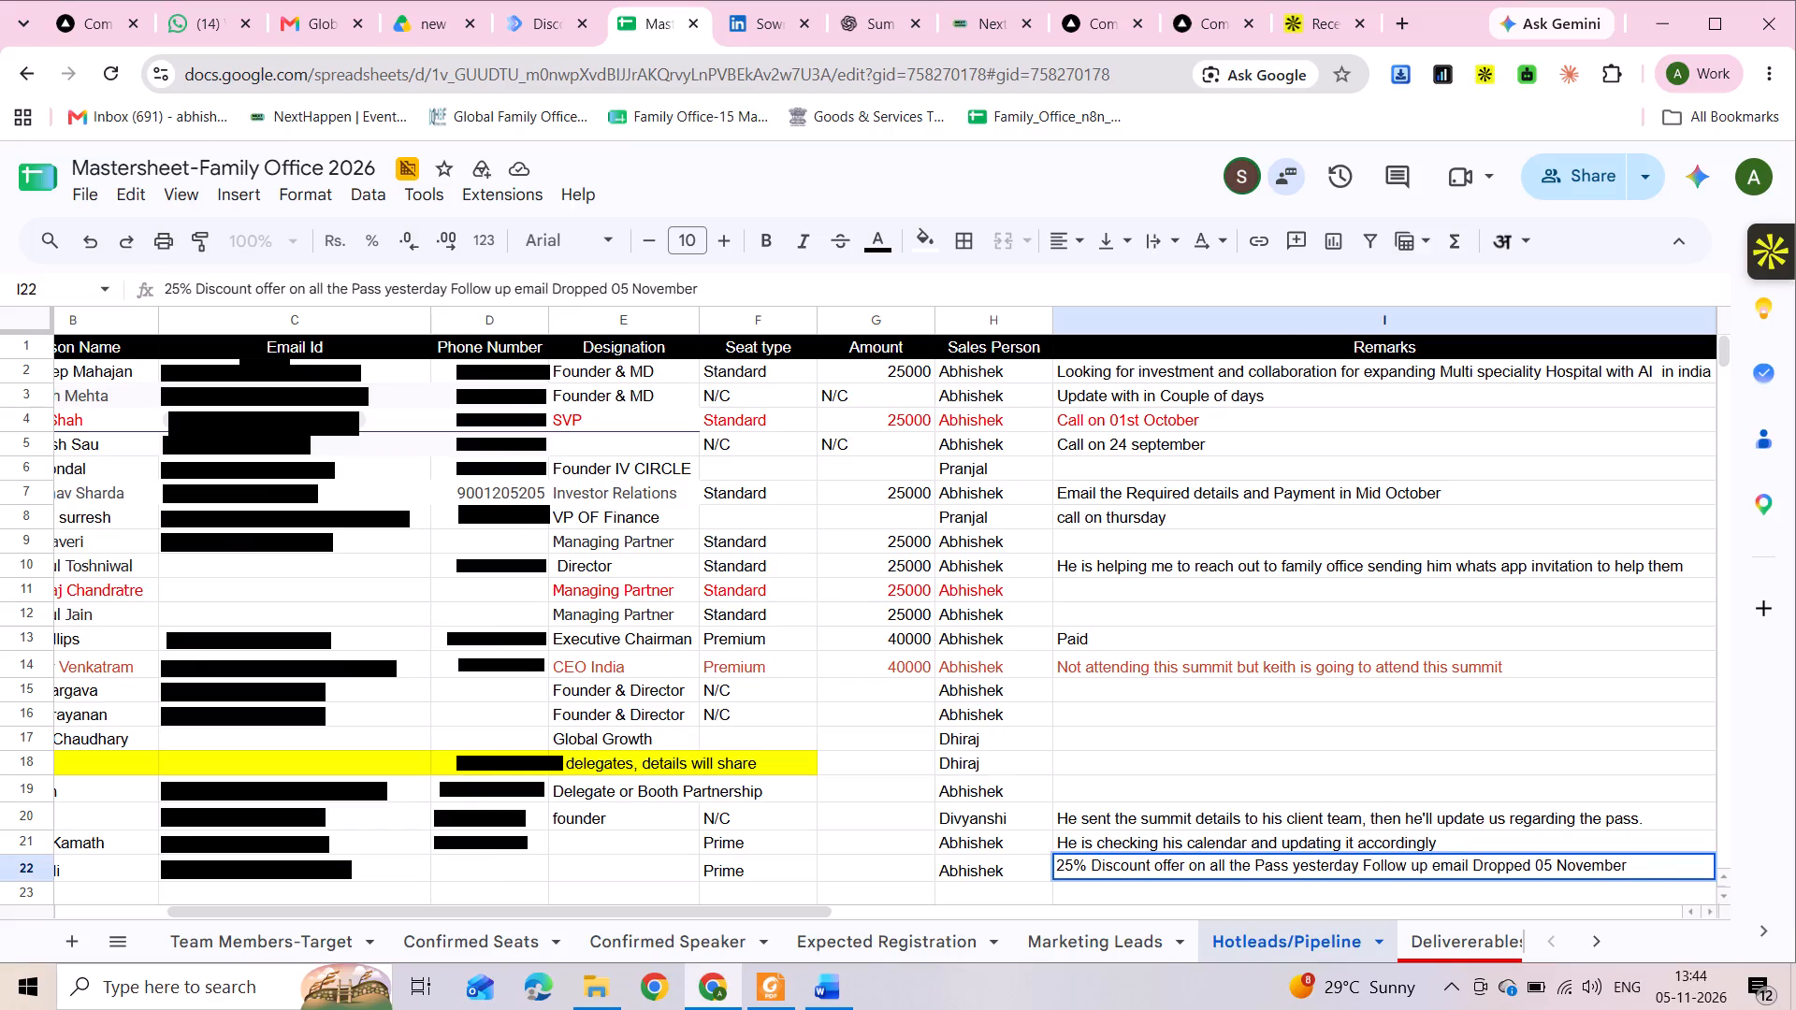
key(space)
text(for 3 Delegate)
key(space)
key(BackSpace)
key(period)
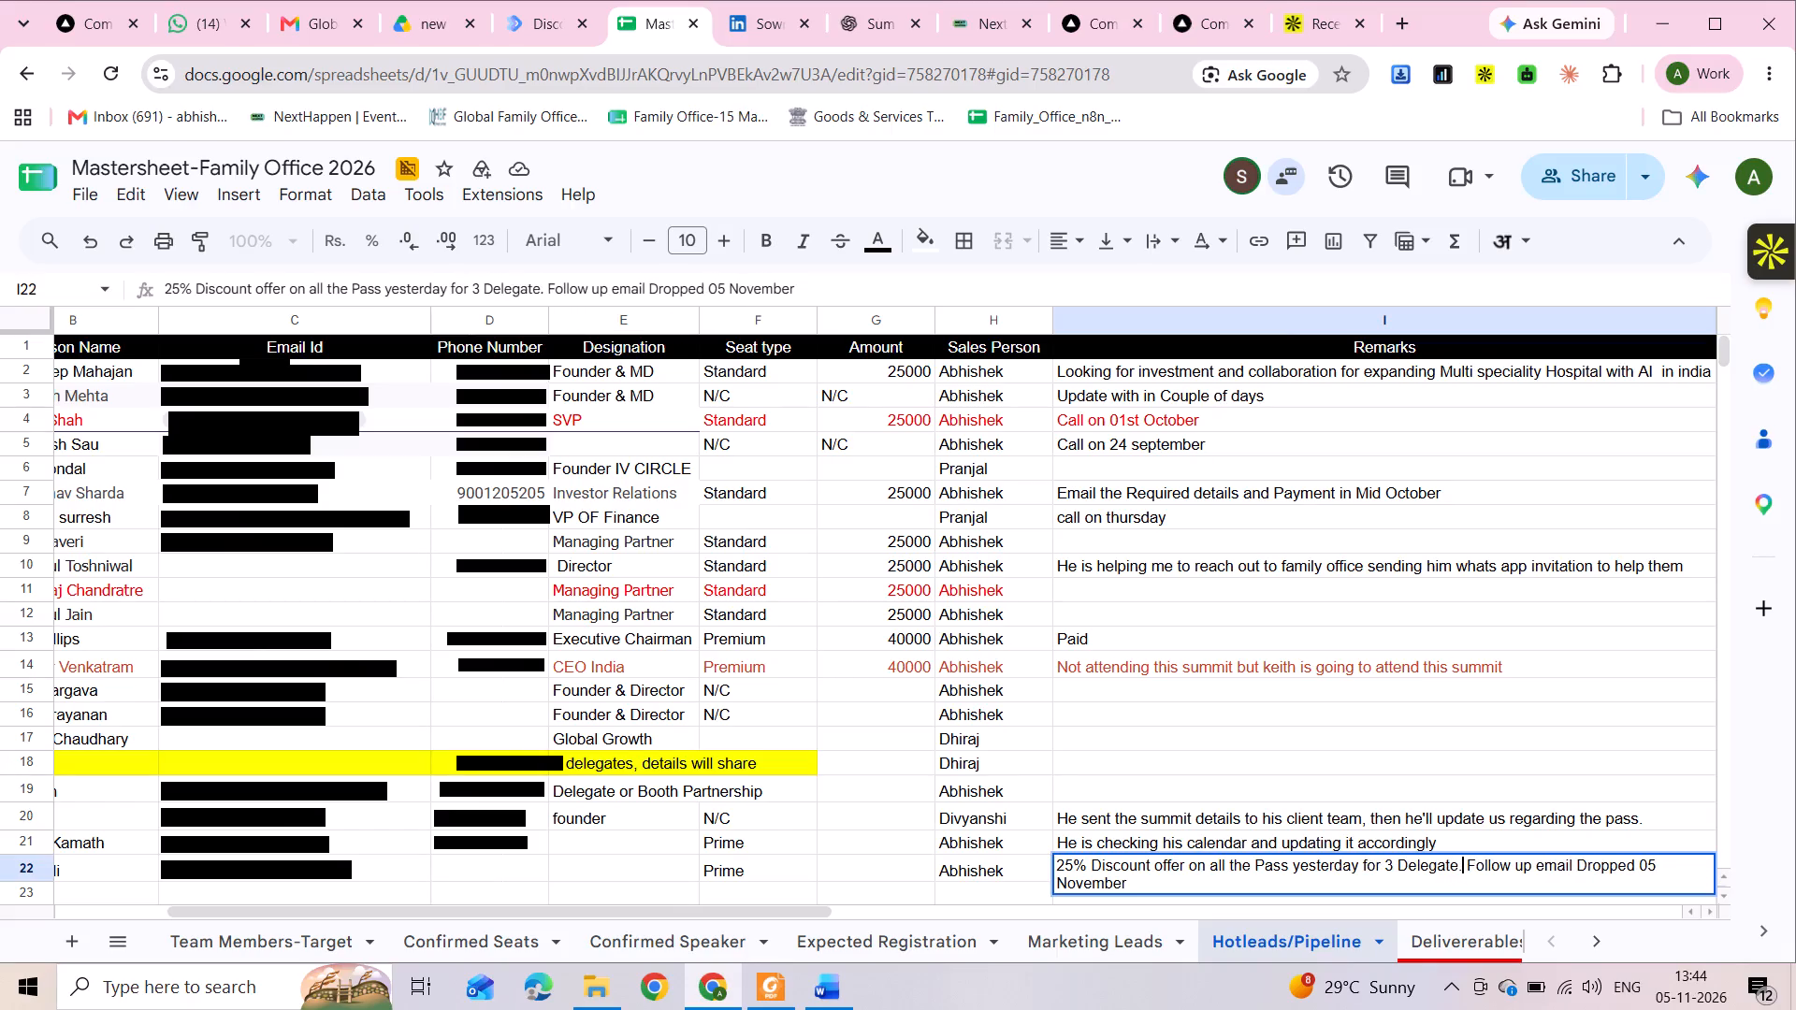
Append ", Payment details send 05th Nov" to the Fundviser Services lead's remark in row 21.
click(1507, 836)
click(1464, 848)
double_click(1456, 845)
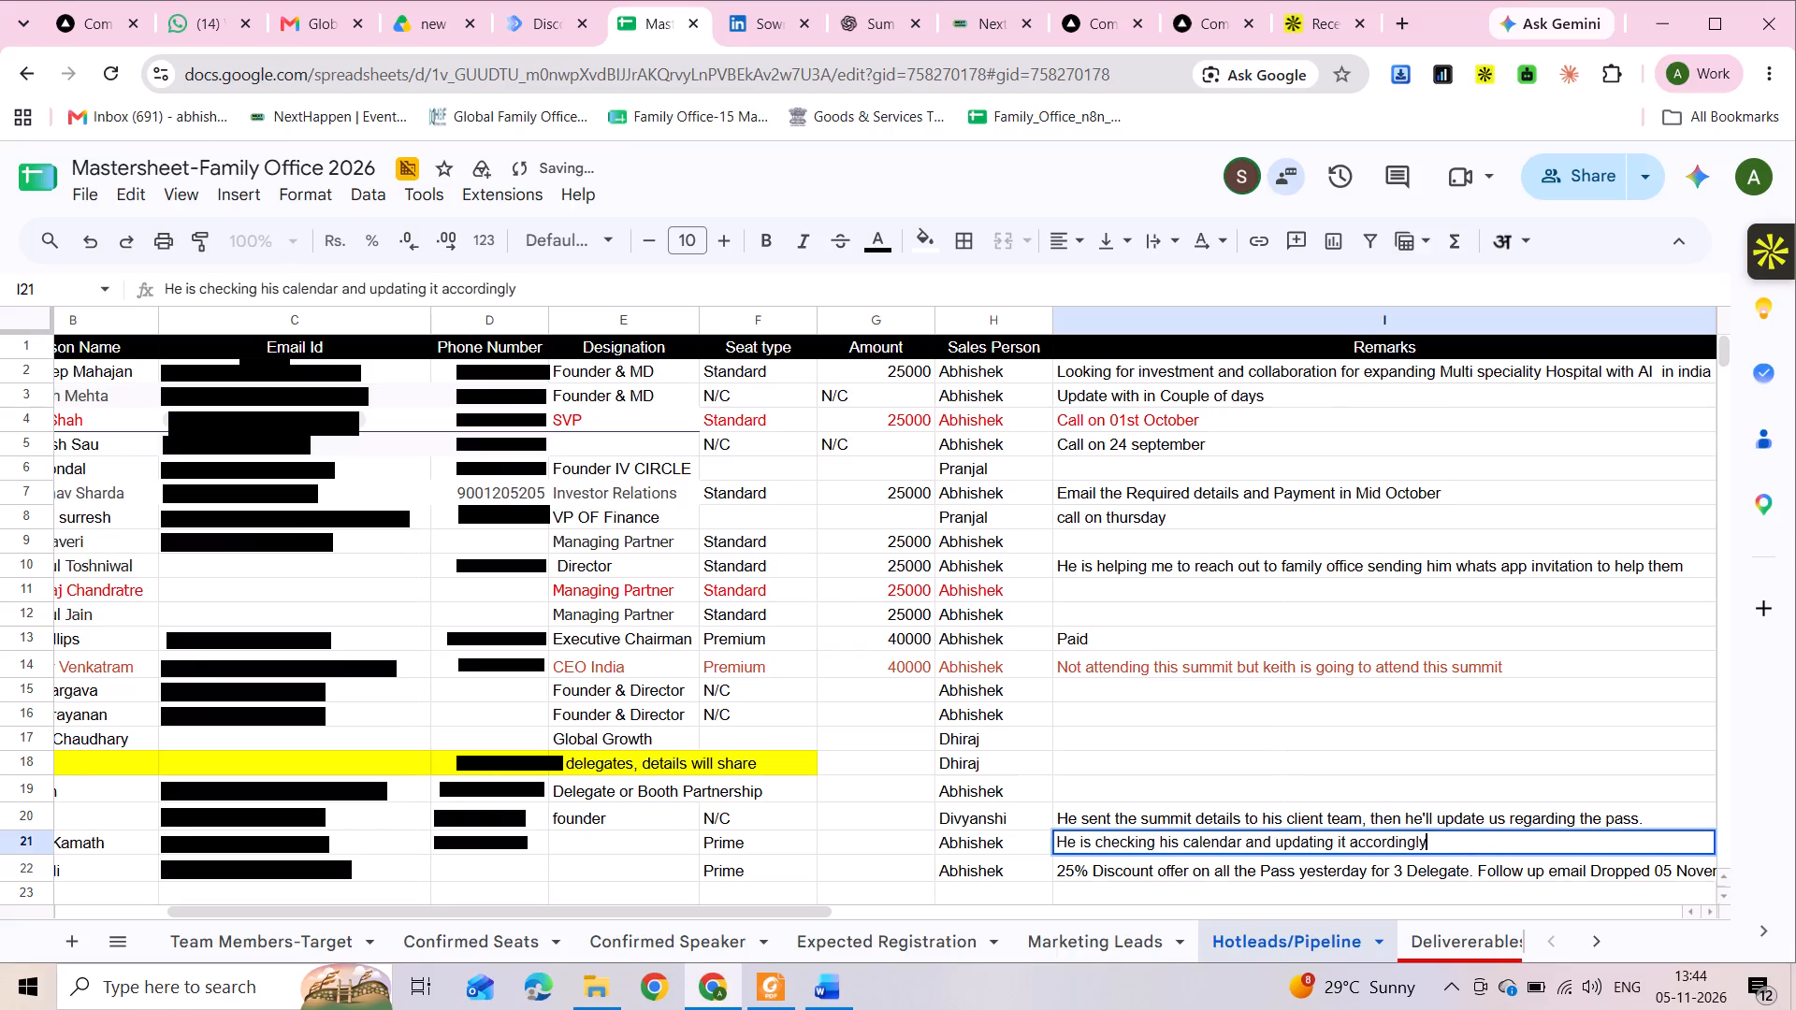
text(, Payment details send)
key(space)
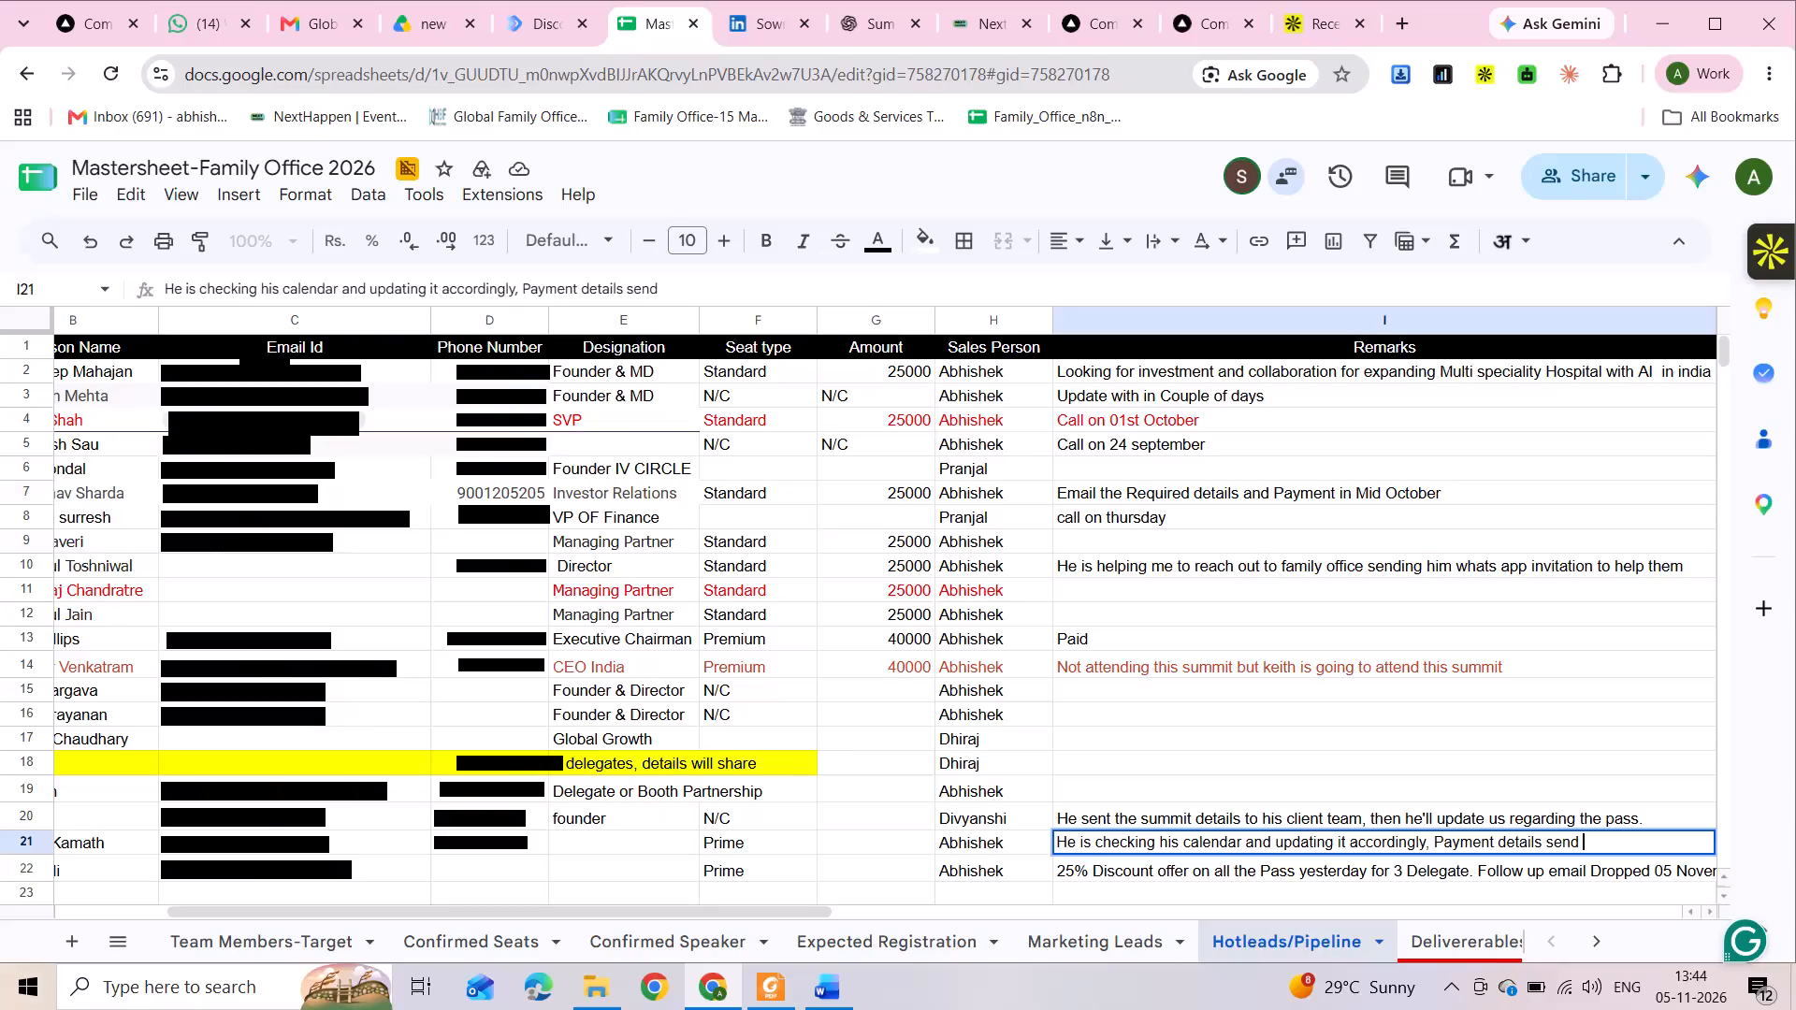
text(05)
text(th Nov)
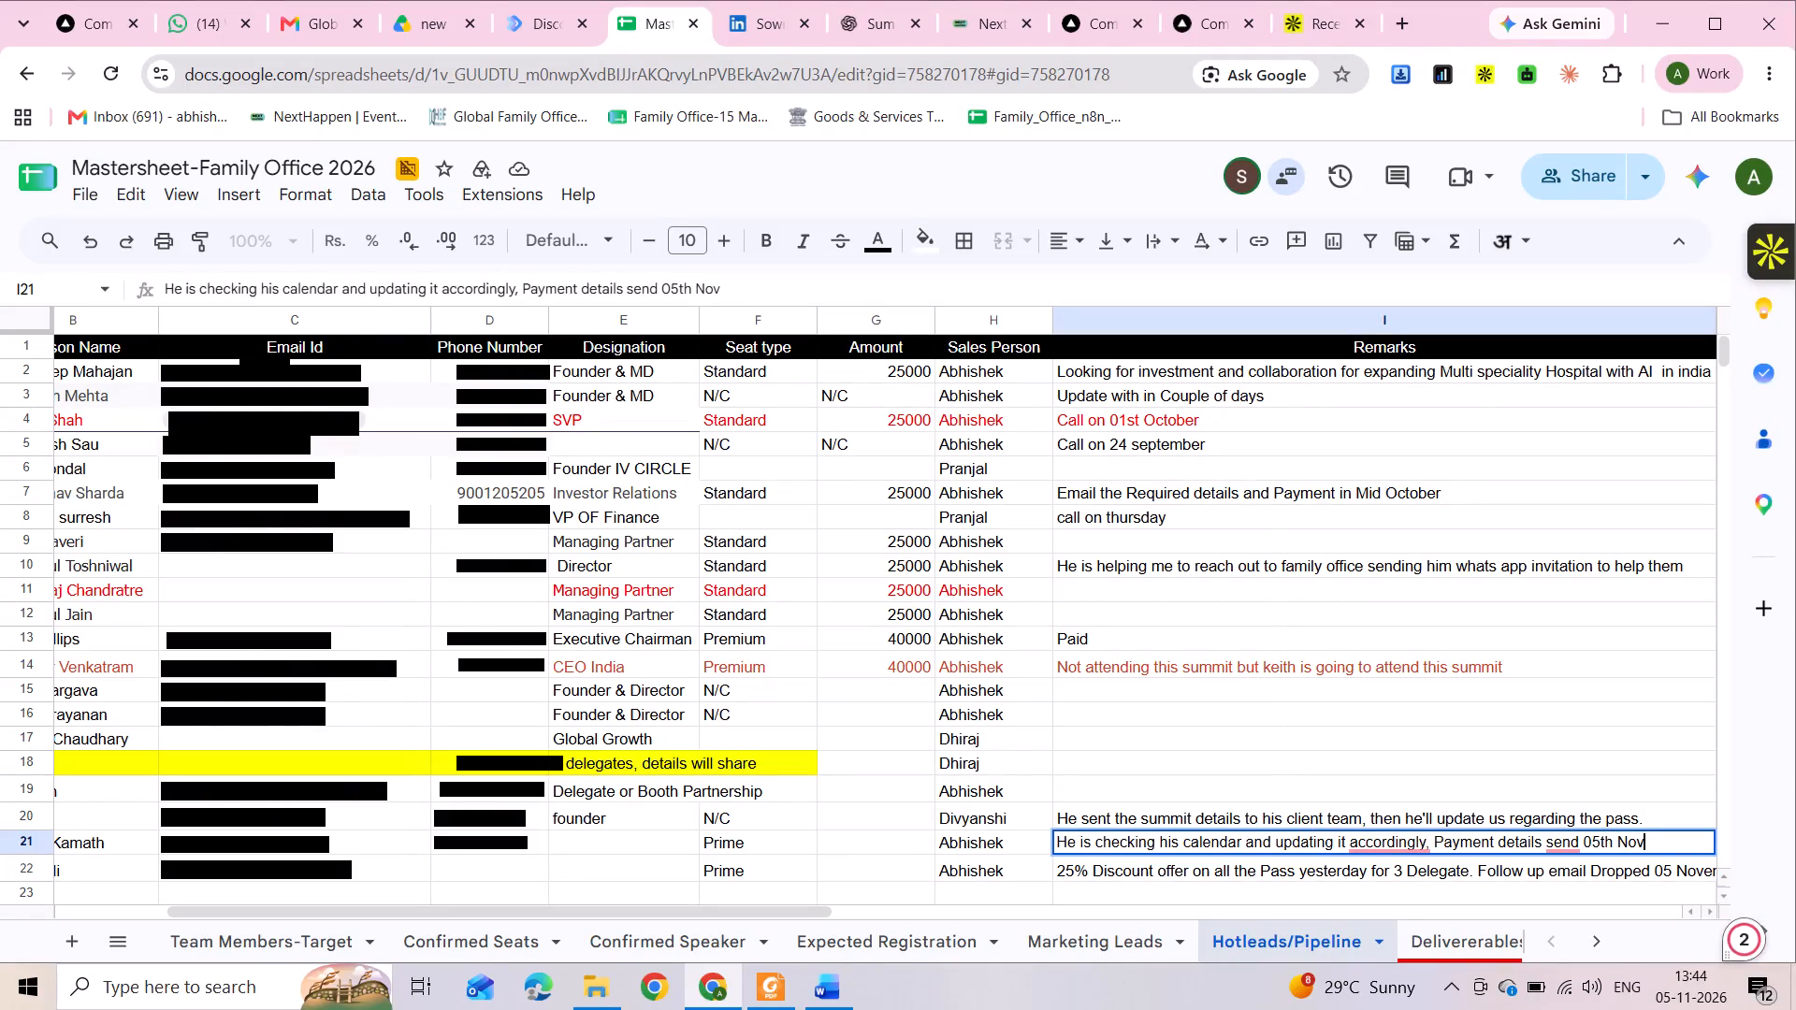
scroll(984, 786, down, 2)
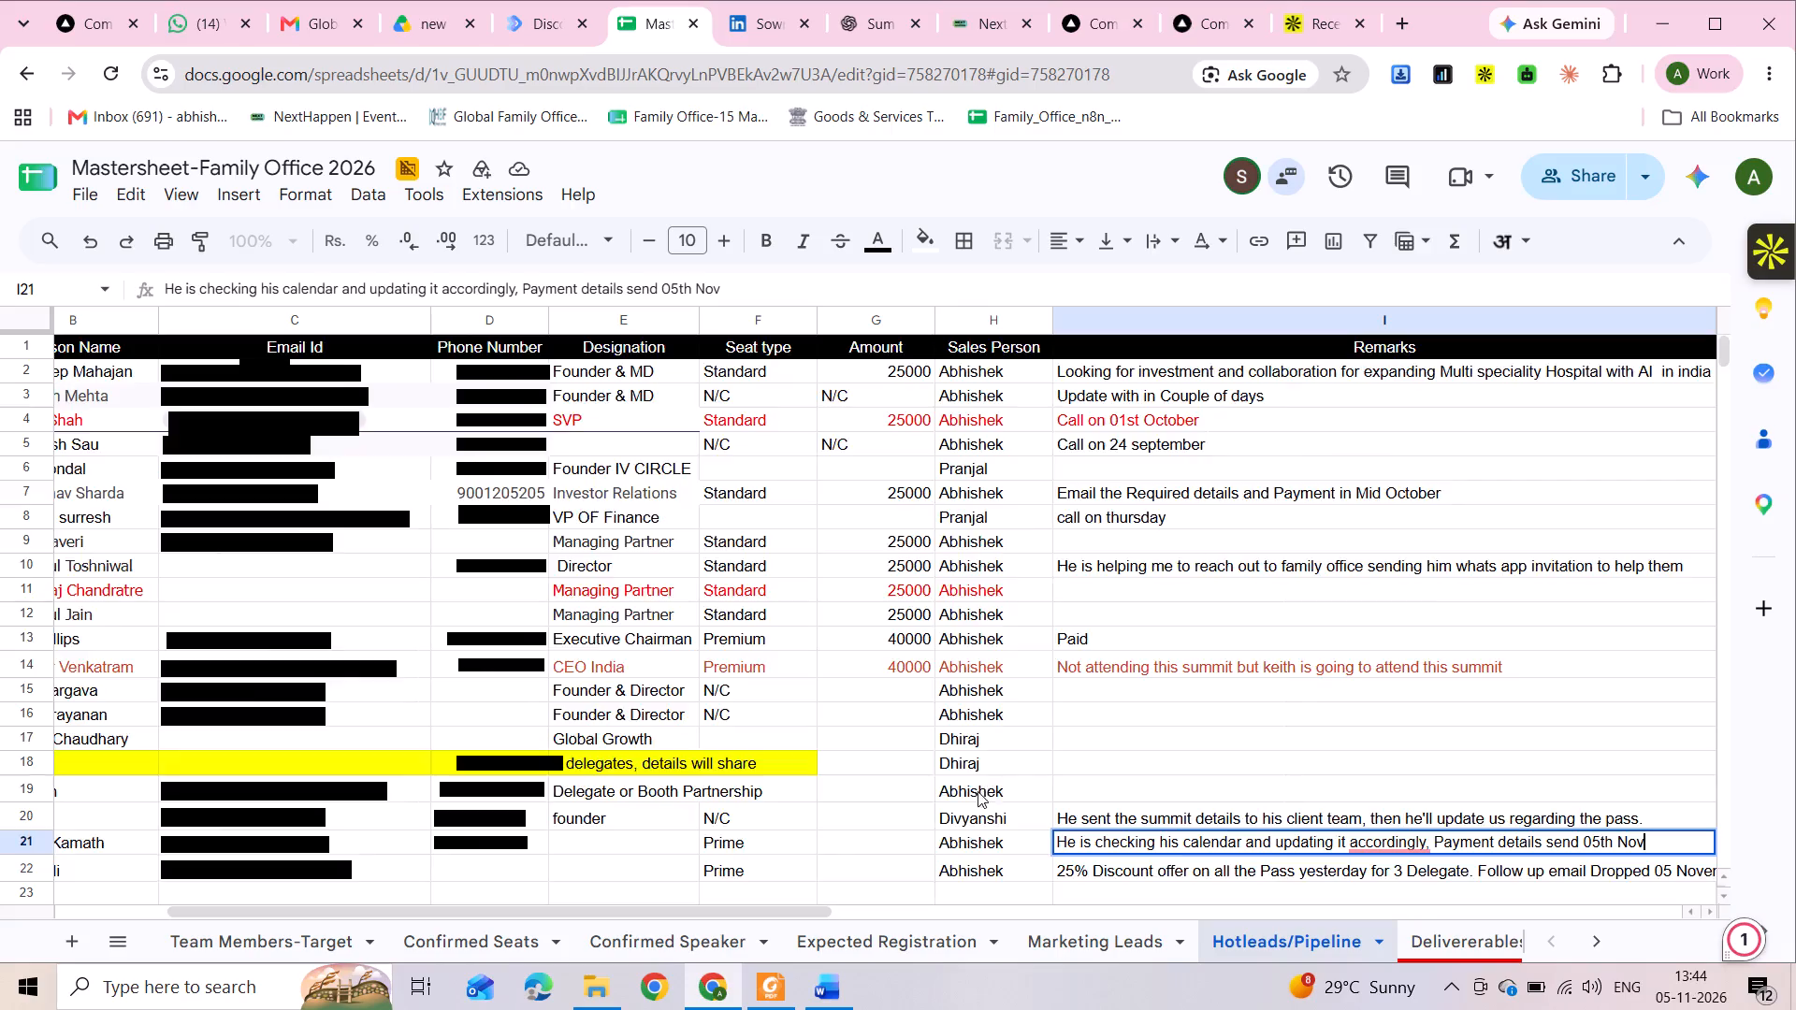
Commit the edited remark for the Fundviser Services lead in row 21 of the Hotleads/Pipeline sheet.
scroll(978, 791, down, 1)
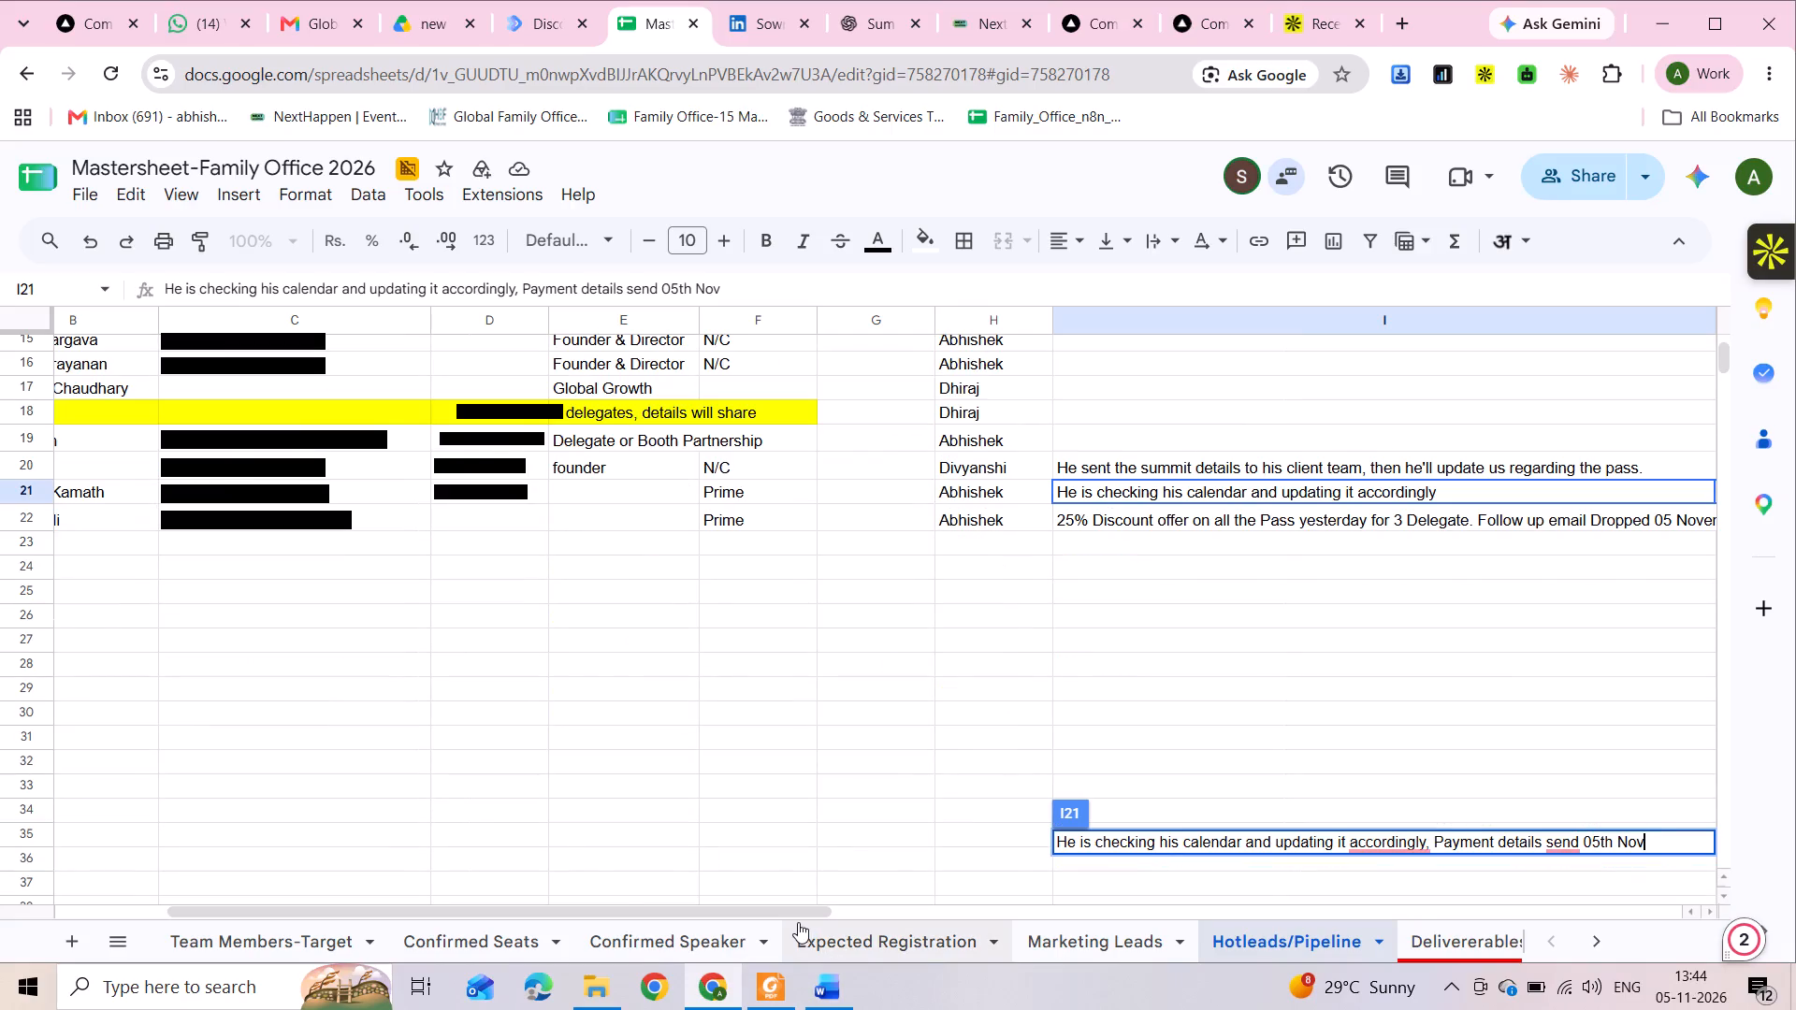
click(1398, 625)
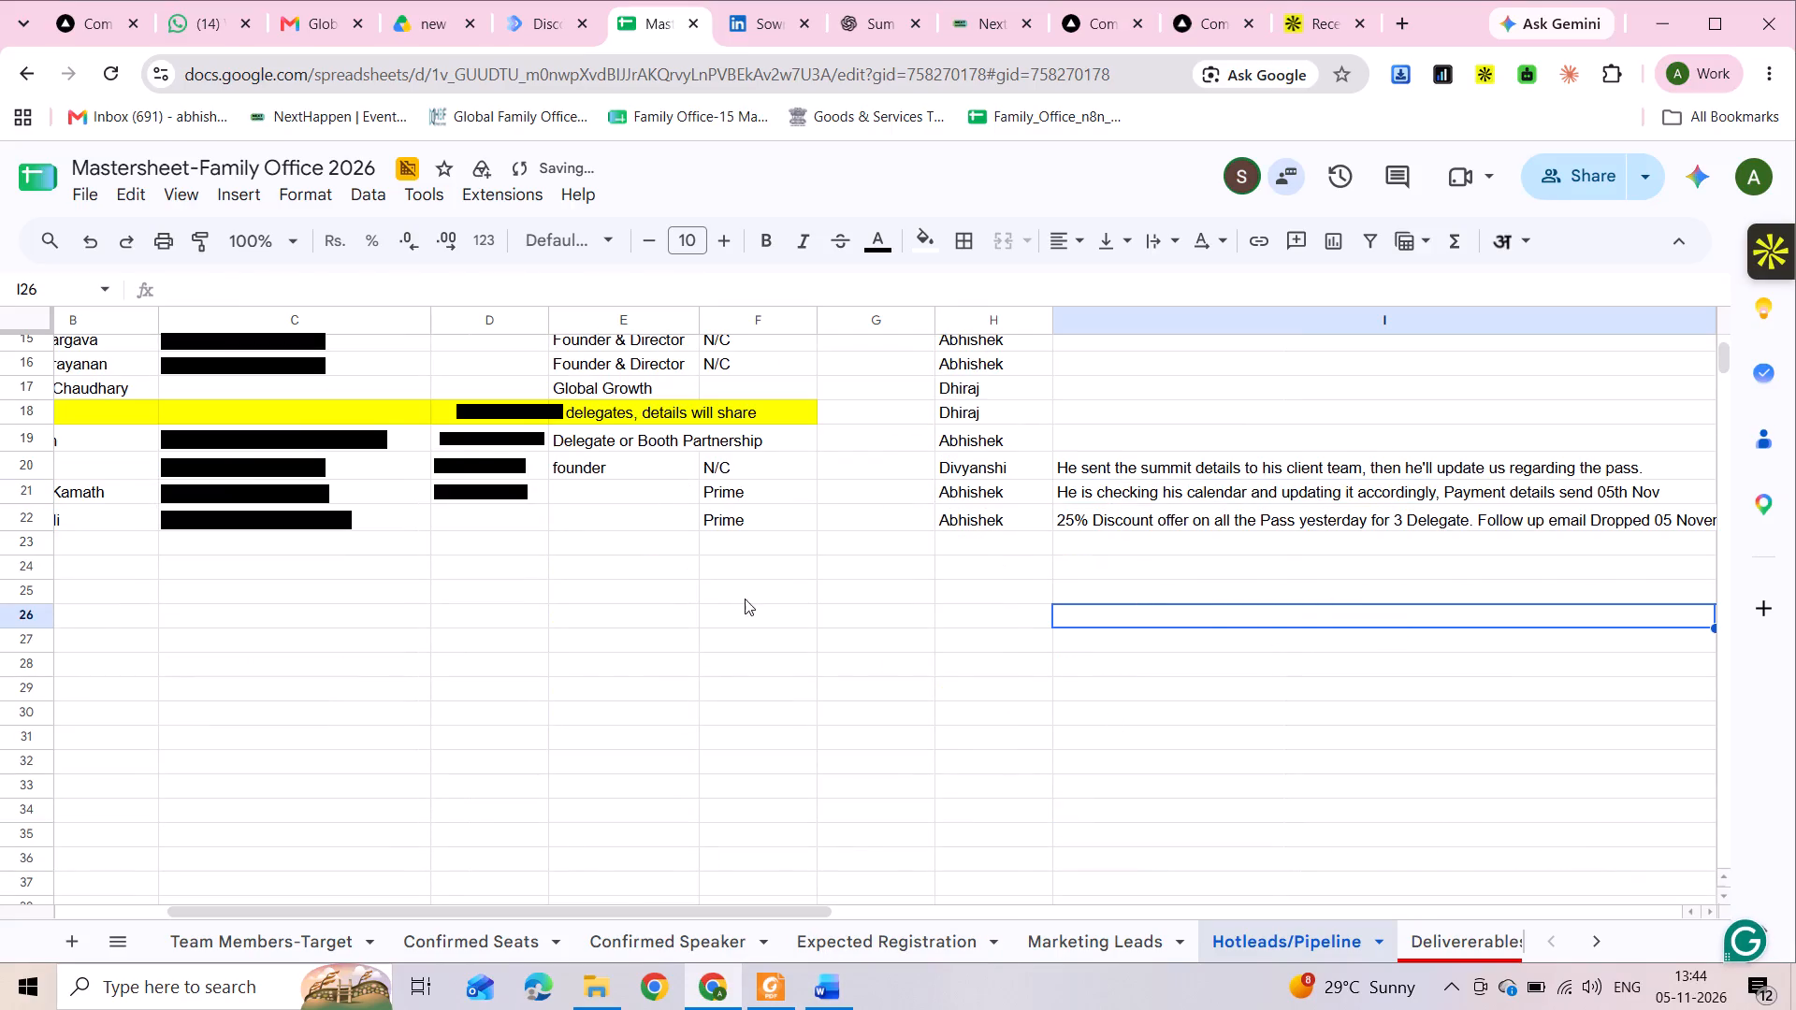
click(679, 912)
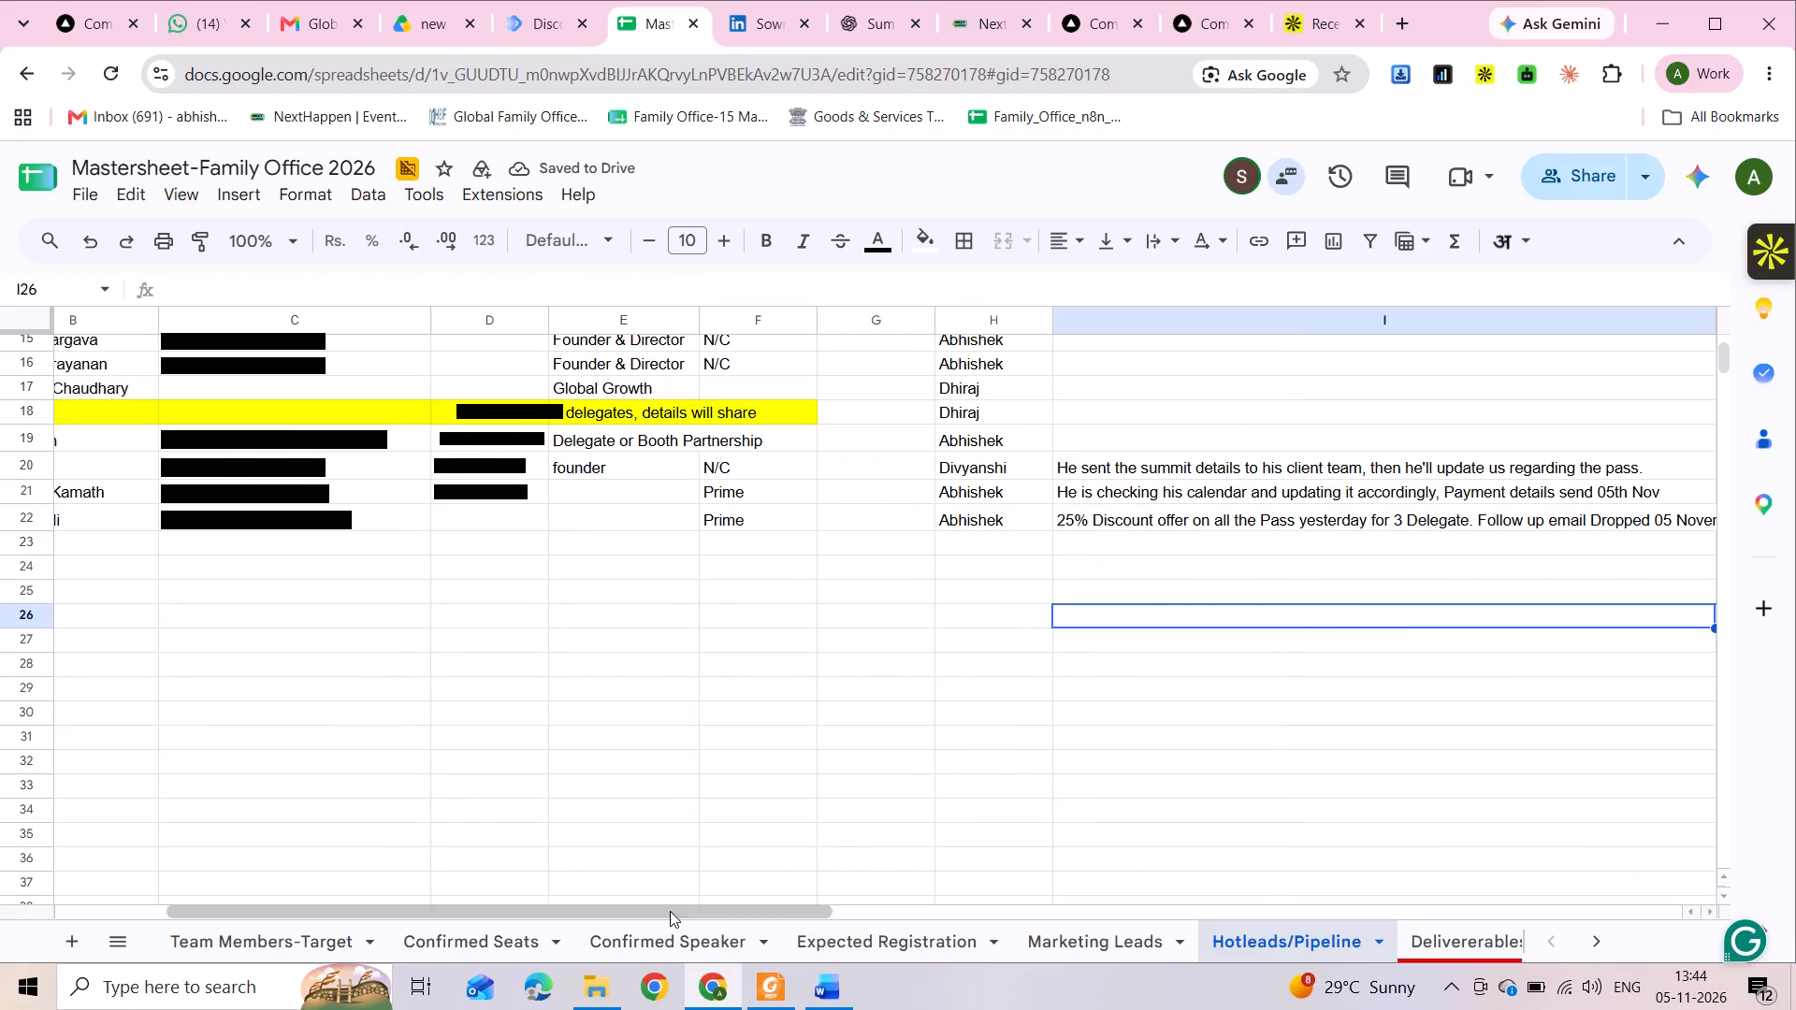
click(514, 887)
click(393, 916)
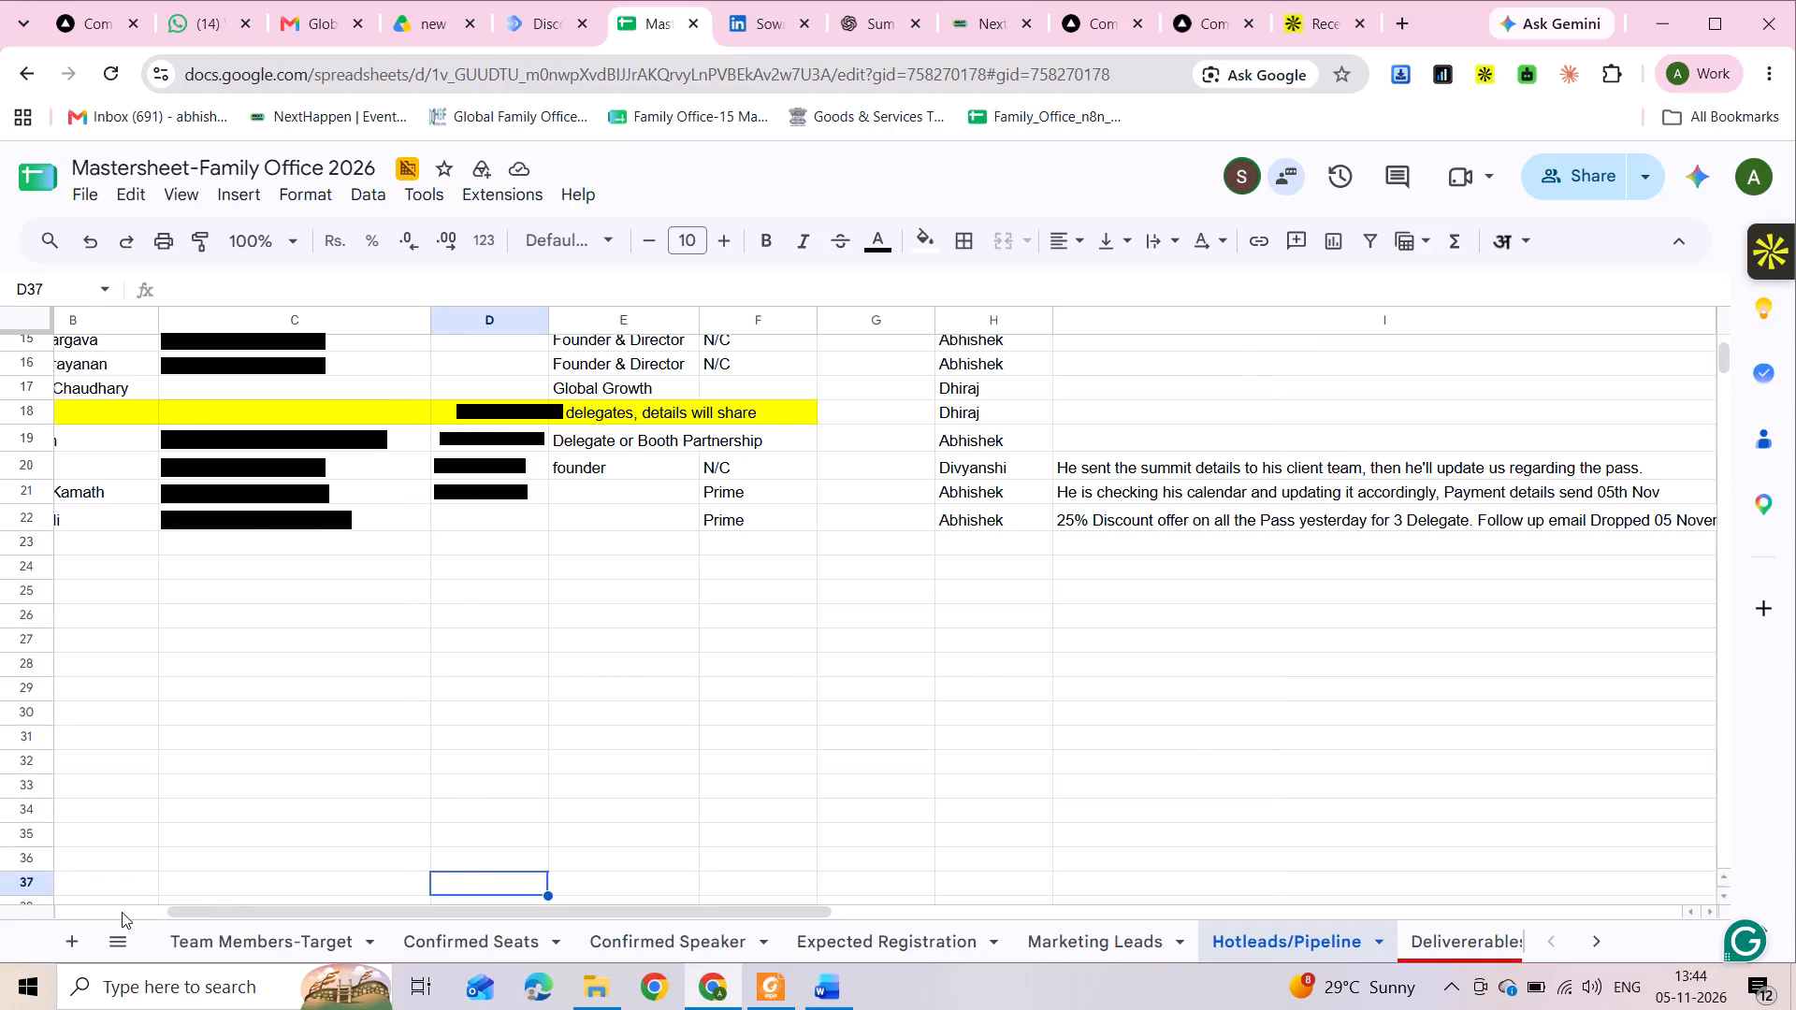